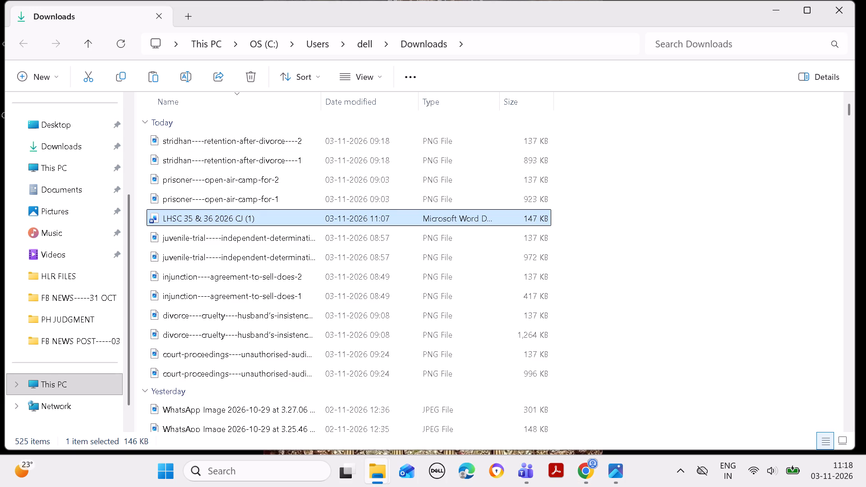
Open the Word document LHSC 35 & 36 2026 CJ (1) from the Downloads folder and maximize its window.
{"action": "triple_click", "coordinate": [292, 217]}
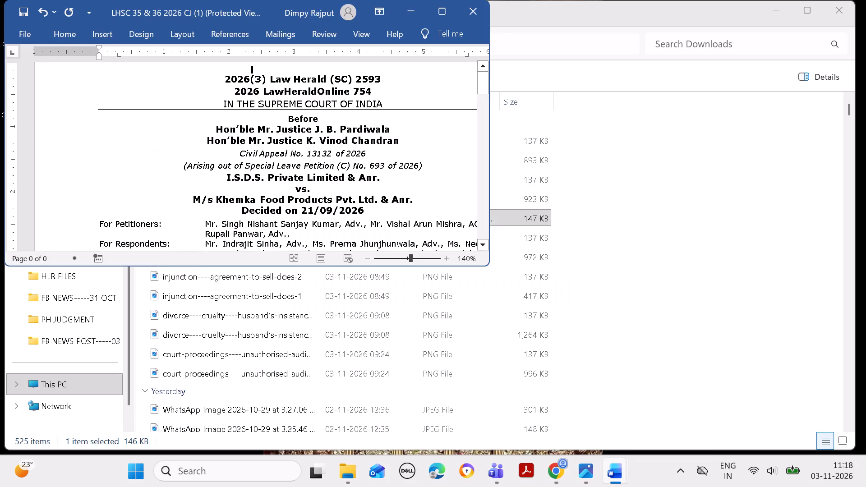
{"action": "left_click", "coordinate": [439, 13]}
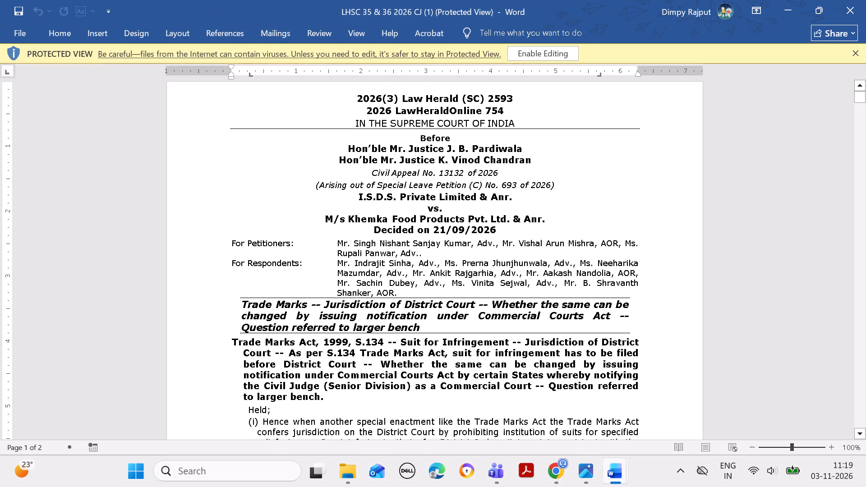
Copy the civil appeal number "13132 of 2026" from the judgment's heading.
{"action": "left_click_drag", "start_coordinate": [439, 171], "coordinate": [507, 166]}
{"action": "key", "text": "ctrl+c"}
Switch to Microsoft Edge.
{"action": "left_click", "coordinate": [434, 473]}
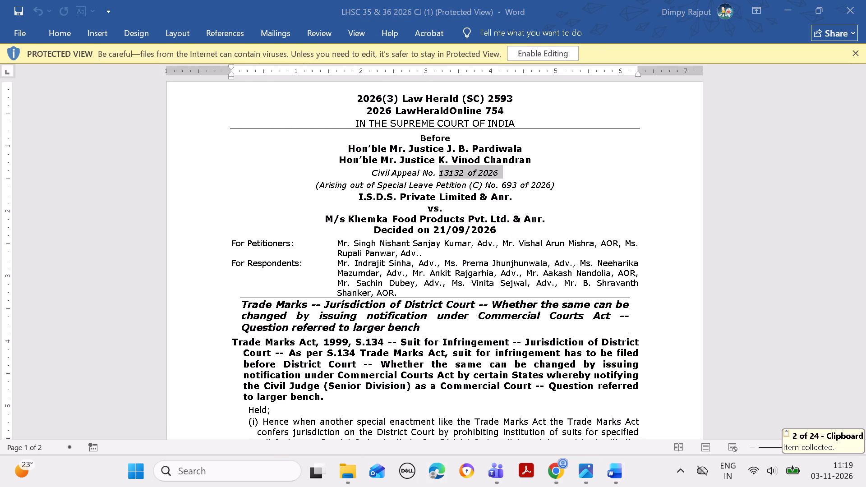
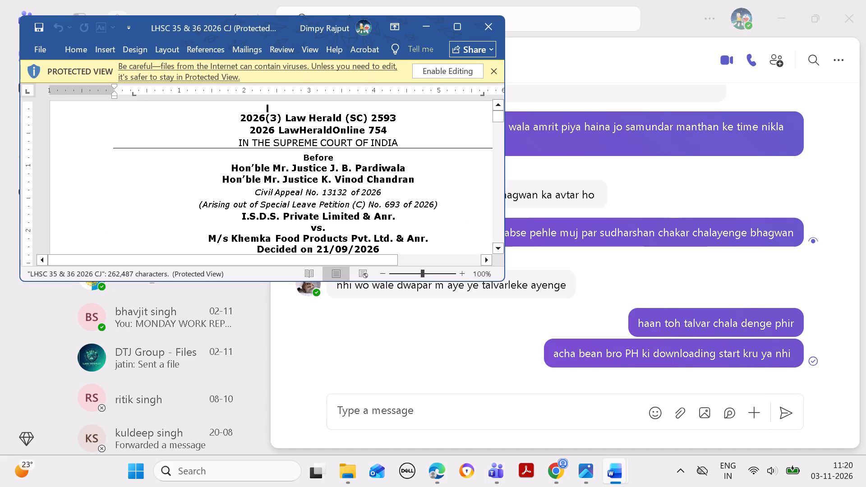
Maximize the Word judgment window and copy the civil appeal number "13132 of 2026" from its heading.
{"action": "left_click", "coordinate": [463, 28]}
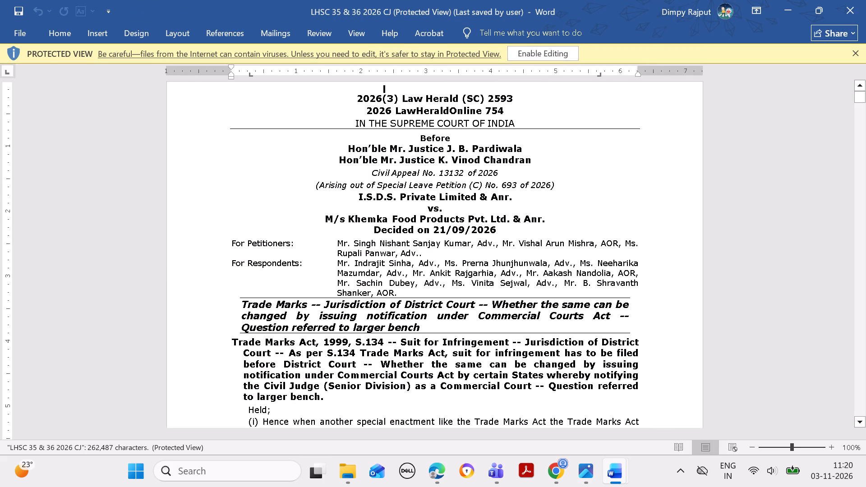
{"action": "left_click_drag", "start_coordinate": [438, 172], "coordinate": [467, 172]}
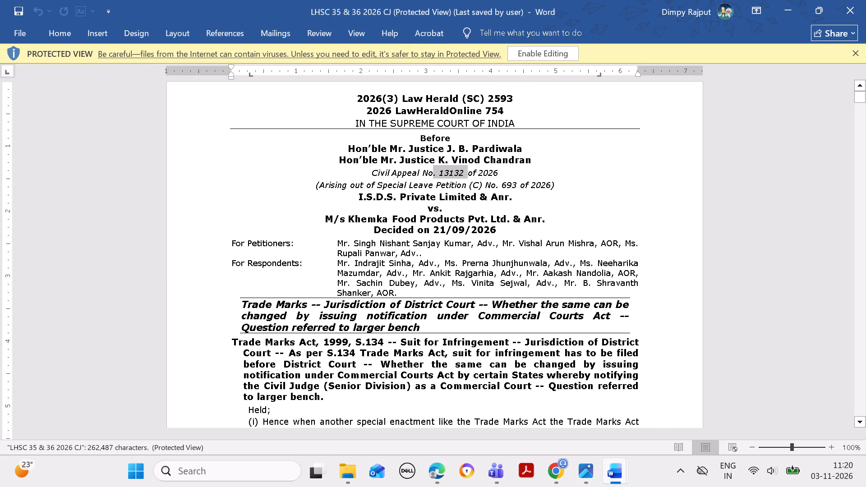
{"action": "left_click_drag", "start_coordinate": [467, 172], "coordinate": [489, 172]}
{"action": "left_click", "coordinate": [489, 171]}
{"action": "left_click_drag", "start_coordinate": [440, 170], "coordinate": [496, 170]}
{"action": "key", "text": "ctrl+c"}
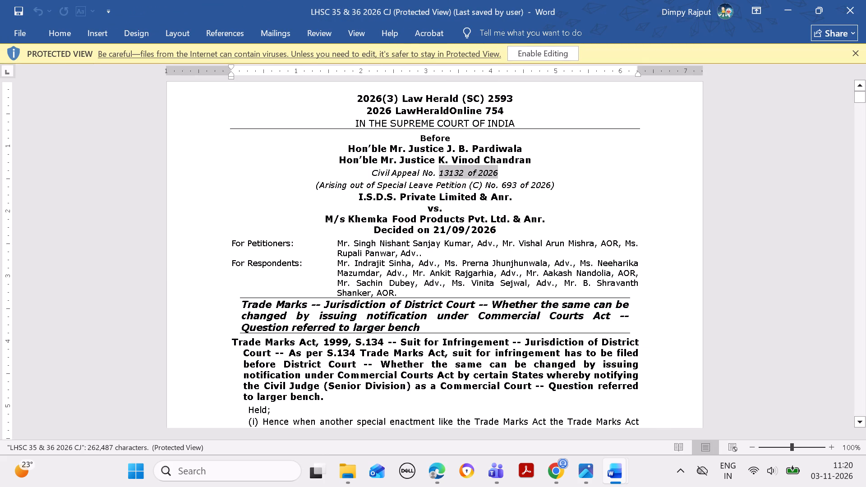
Switch to Microsoft Edge, open the LAW HERALD ADMIN favorite and go to the Case Admin case search.
{"action": "left_click", "coordinate": [440, 468]}
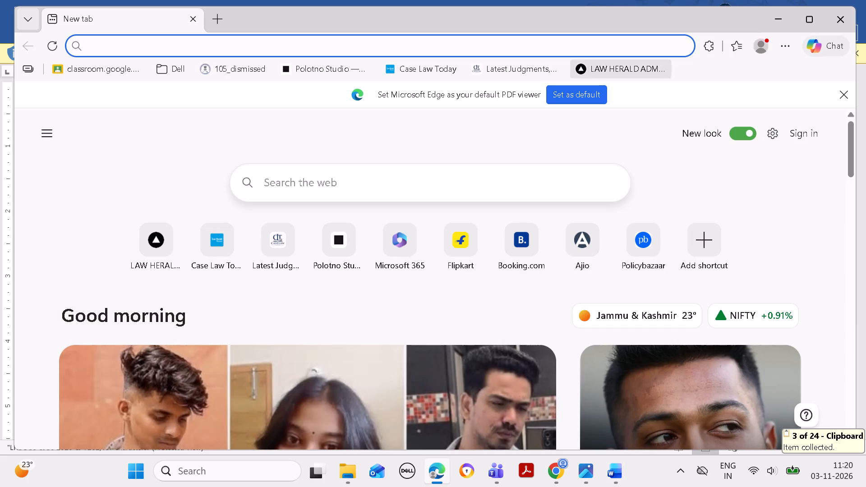
{"action": "left_click", "coordinate": [733, 45]}
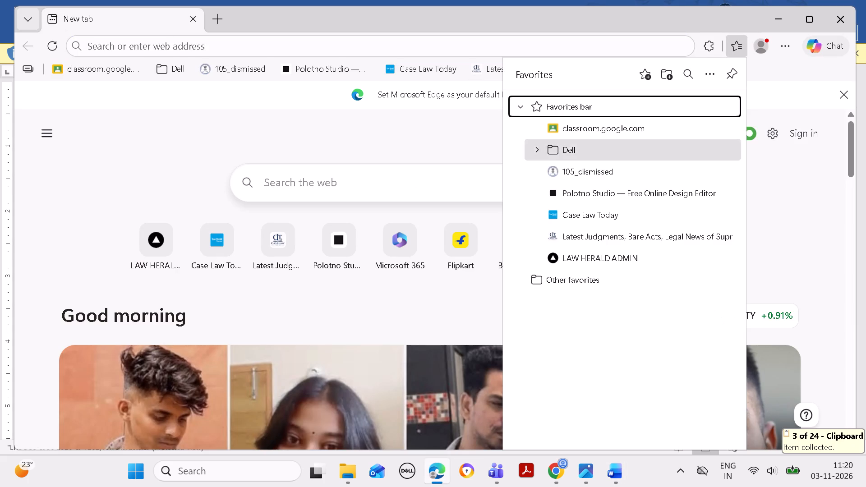
{"action": "left_click", "coordinate": [573, 250]}
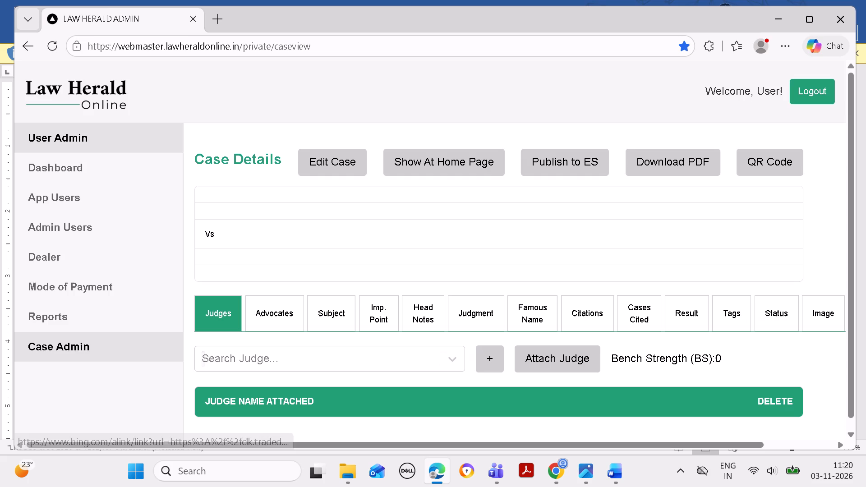
{"action": "left_click", "coordinate": [73, 344]}
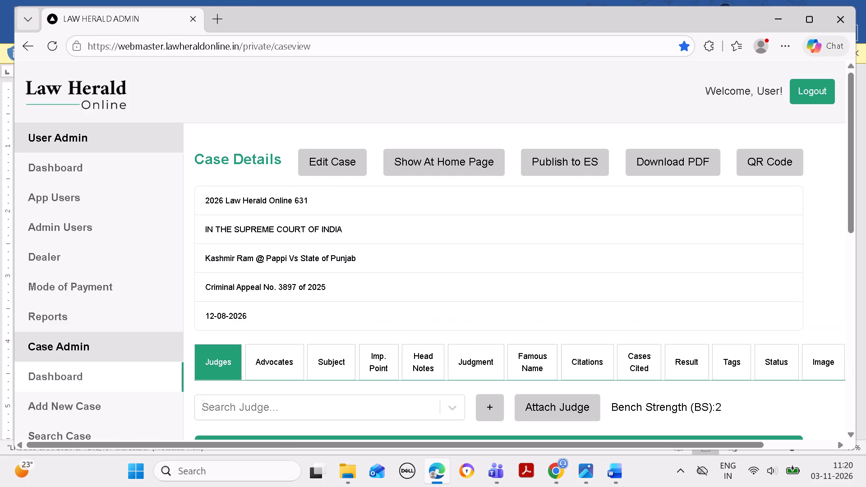
{"action": "left_click", "coordinate": [68, 431]}
{"action": "left_click", "coordinate": [248, 175]}
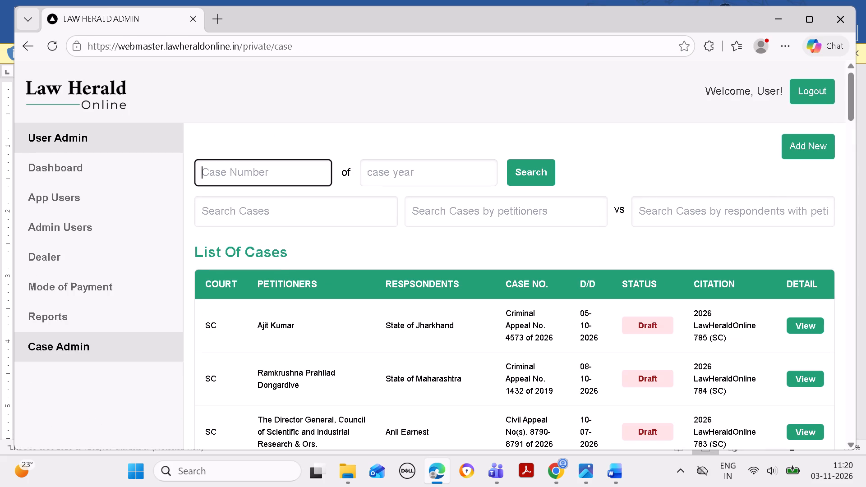
{"action": "key", "text": "ctrl+v"}
{"action": "left_click", "coordinate": [436, 176]}
{"action": "key", "text": "ctrl+v"}
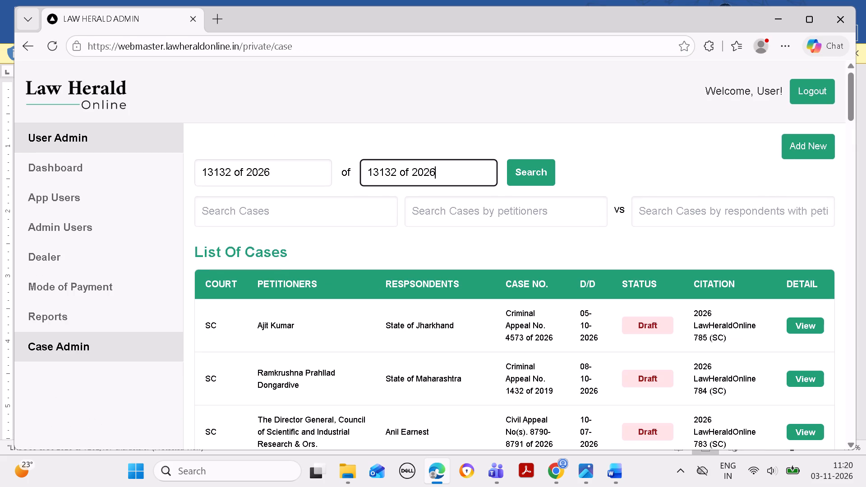
{"action": "left_click", "coordinate": [414, 175]}
{"action": "key", "text": "BackSpace"}
{"action": "key", "text": "BackSpace"}
{"action": "key", "text": "BackSpace"}
{"action": "key", "text": "BackSpace"}
{"action": "key", "text": "BackSpace"}
{"action": "key", "text": "BackSpace"}
{"action": "key", "text": "BackSpace"}
{"action": "key", "text": "BackSpace"}
{"action": "key", "text": "BackSpace"}
{"action": "key", "text": "BackSpace"}
{"action": "key", "text": "BackSpace"}
{"action": "key", "text": "BackSpace"}
{"action": "key", "text": "BackSpace"}
{"action": "key", "text": "BackSpace"}
{"action": "key", "text": "BackSpace"}
{"action": "key", "text": "BackSpace"}
{"action": "key", "text": "BackSpace"}
{"action": "key", "text": "BackSpace"}
{"action": "key", "text": "BackSpace"}
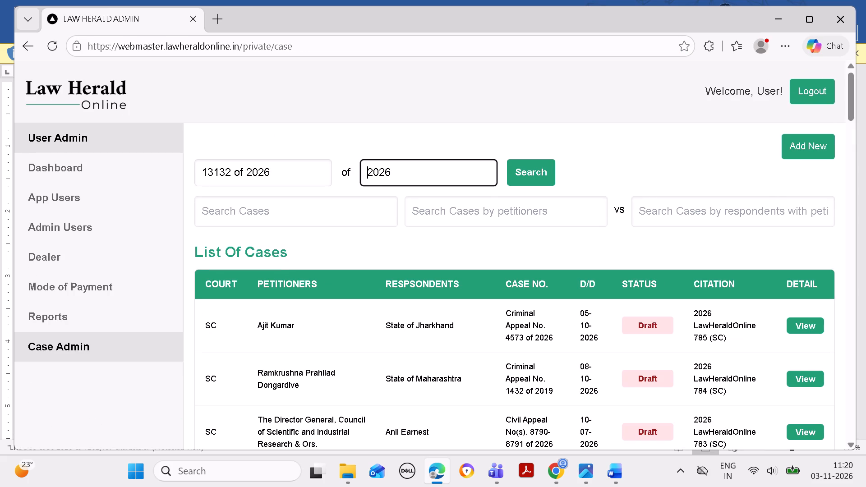
{"action": "left_click", "coordinate": [293, 175]}
{"action": "key", "text": "BackSpace"}
{"action": "key", "text": "BackSpace"}
{"action": "key", "text": "BackSpace"}
{"action": "key", "text": "BackSpace"}
{"action": "key", "text": "BackSpace"}
{"action": "key", "text": "BackSpace"}
{"action": "key", "text": "BackSpace"}
{"action": "key", "text": "BackSpace"}
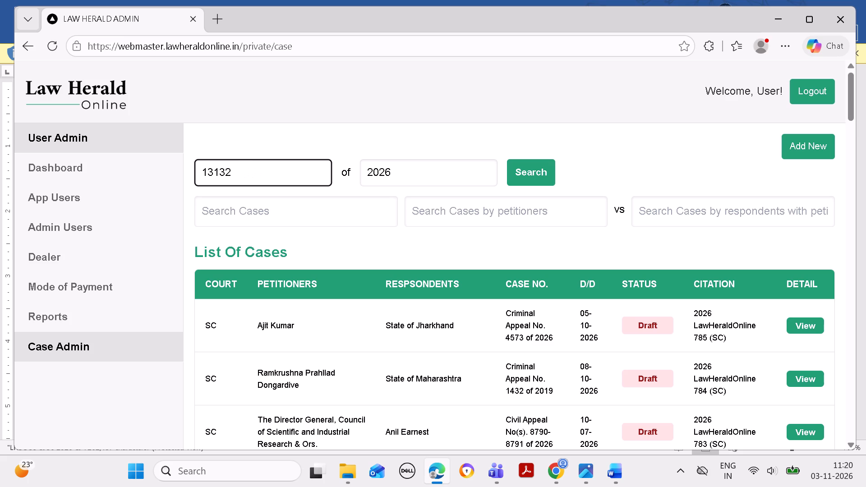
{"action": "left_click", "coordinate": [528, 175]}
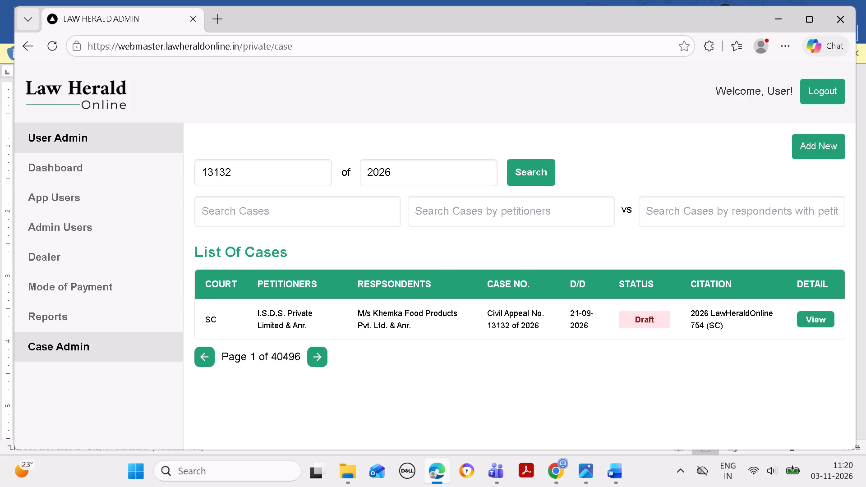
Open the details of the I.S.D.S. Private Limited case and view its advocates, judges and citations.
{"action": "left_click", "coordinate": [807, 324]}
{"action": "scroll", "coordinate": [528, 280], "scroll_direction": "down", "scroll_amount": 2}
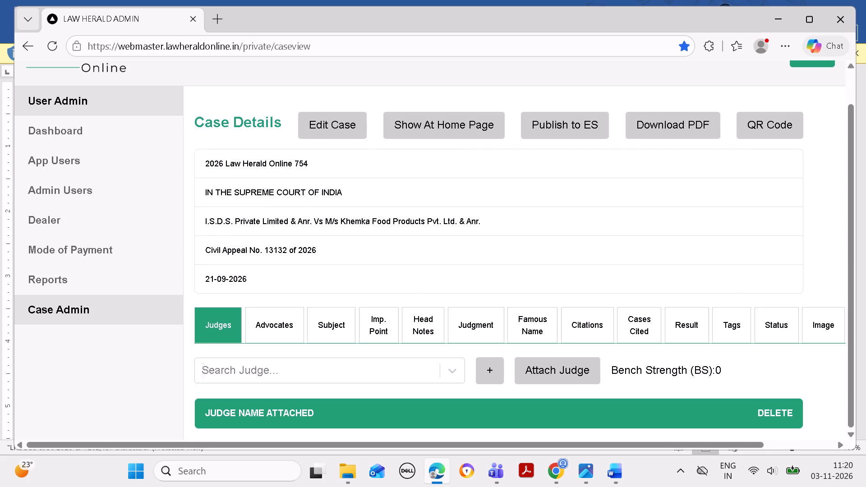
{"action": "left_click", "coordinate": [277, 329]}
{"action": "scroll", "coordinate": [278, 326], "scroll_direction": "down", "scroll_amount": 7}
{"action": "left_click", "coordinate": [228, 318]}
{"action": "scroll", "coordinate": [223, 317], "scroll_direction": "down", "scroll_amount": 6}
{"action": "left_click", "coordinate": [604, 322]}
{"action": "scroll", "coordinate": [590, 322], "scroll_direction": "down", "scroll_amount": 8}
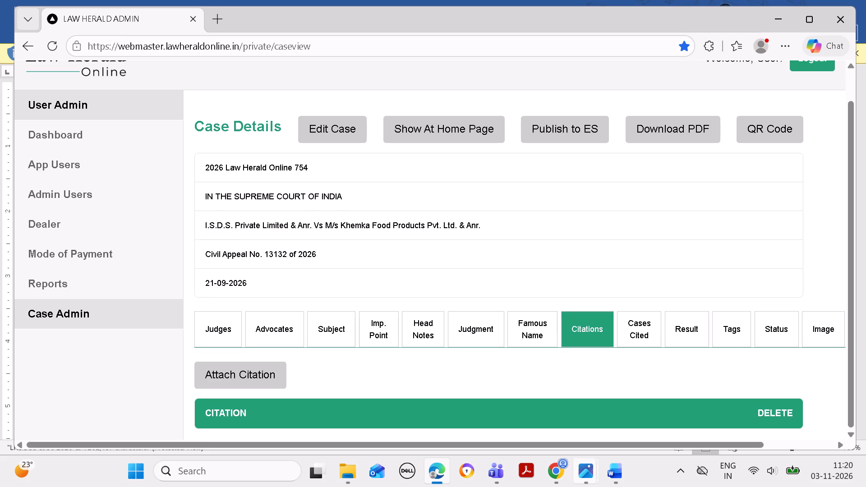
Close the duplicate Word window of the LHSC 35 & 36 2026 CJ document.
{"action": "left_click", "coordinate": [617, 471]}
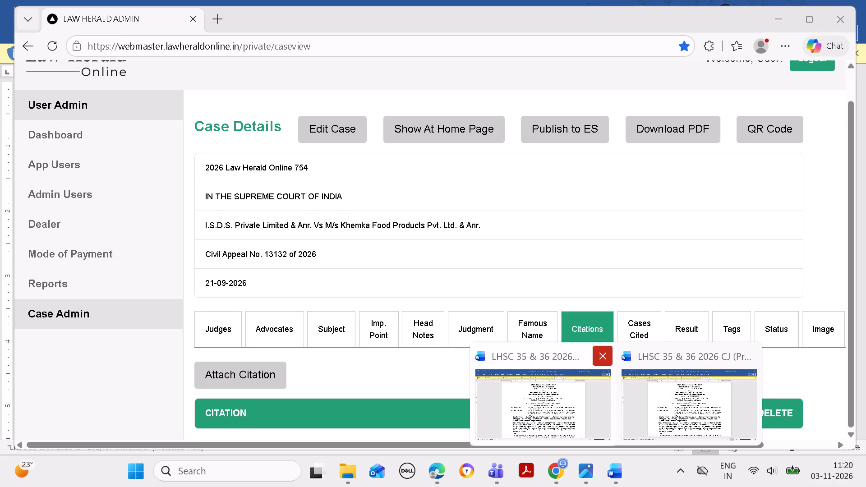
{"action": "left_click", "coordinate": [600, 354]}
In the Word judgment, copy the page number 2593 from the 2026(3) Law Herald (SC) citation in the heading.
{"action": "left_click", "coordinate": [600, 396]}
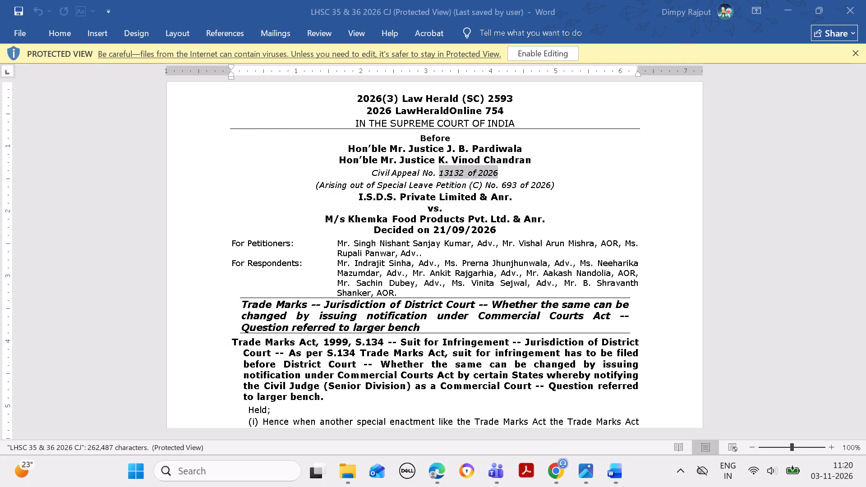
{"action": "triple_click", "coordinate": [833, 447]}
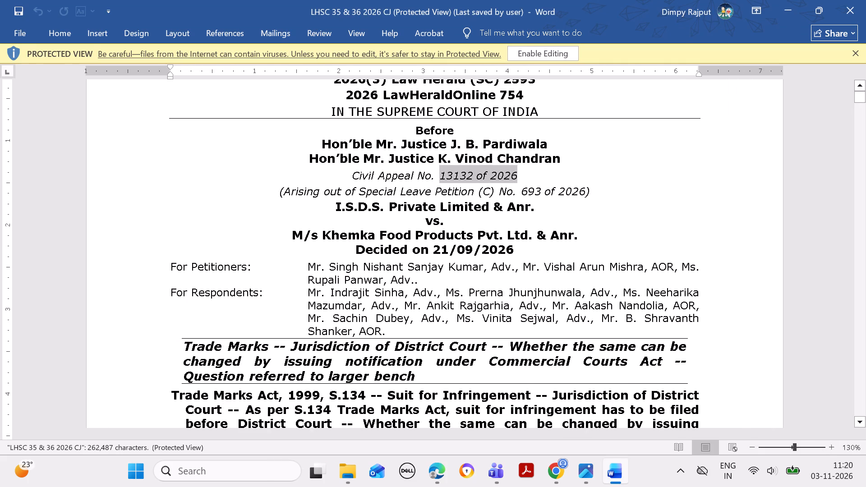
{"action": "scroll", "coordinate": [733, 326], "scroll_direction": "up", "scroll_amount": 4}
{"action": "left_click_drag", "start_coordinate": [505, 100], "coordinate": [509, 100]}
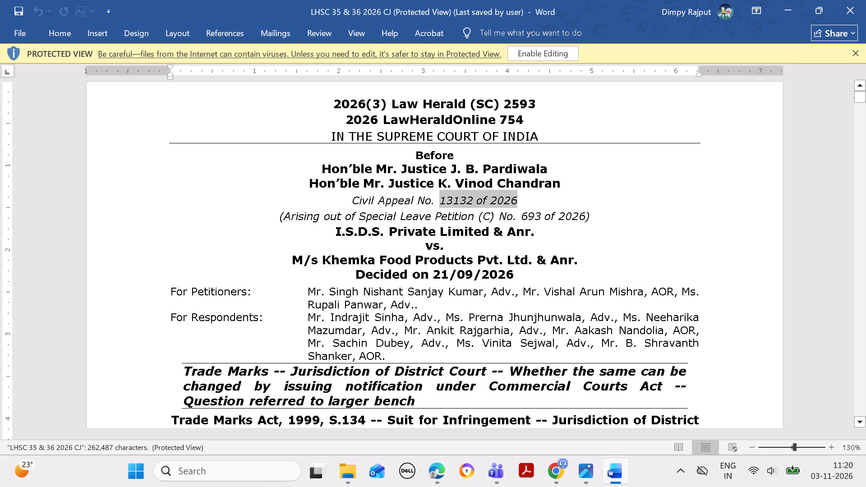
{"action": "left_click_drag", "start_coordinate": [509, 100], "coordinate": [537, 101]}
{"action": "key", "text": "ctrl+c"}
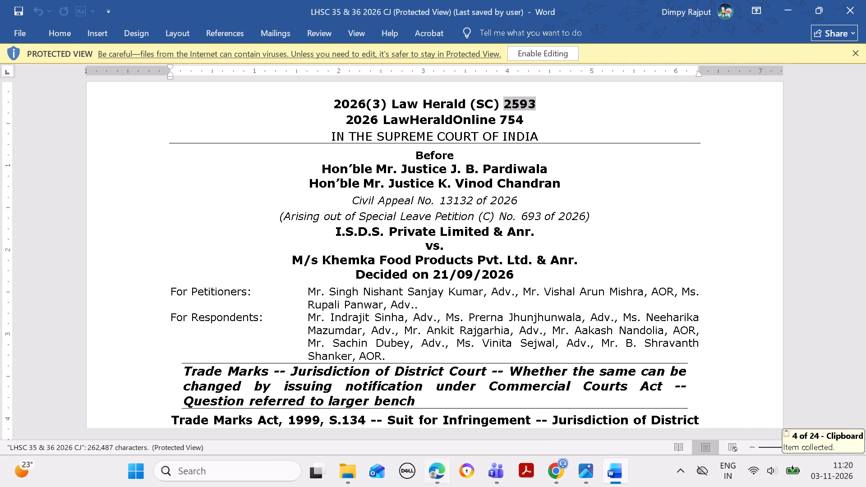
In Edge, attach a citation to the case with book Law Herald (SC), year 2026, volume 3, page 2593 and court "( )".
{"action": "left_click", "coordinate": [433, 469]}
{"action": "left_click", "coordinate": [270, 366]}
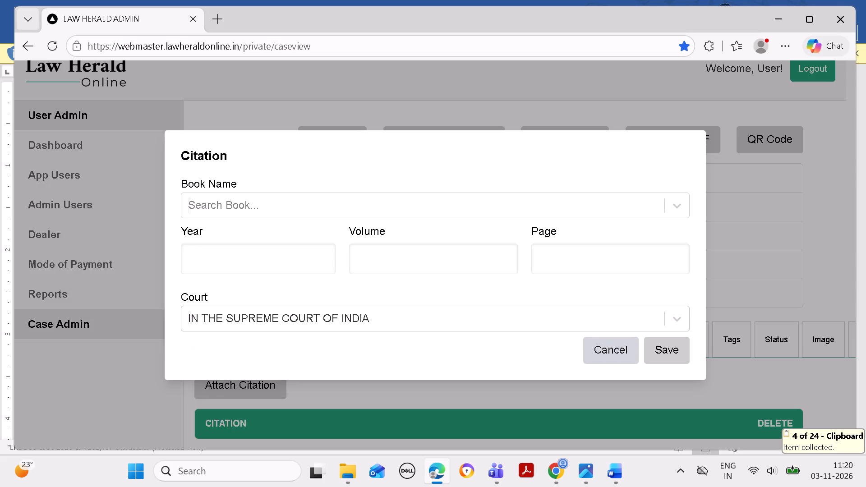
{"action": "left_click", "coordinate": [557, 253]}
{"action": "key", "text": "ctrl+v"}
{"action": "left_click", "coordinate": [410, 272]}
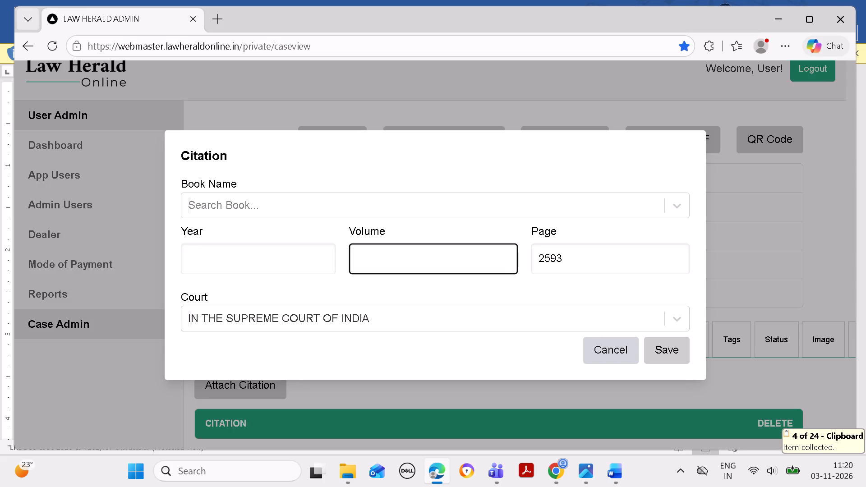
{"action": "key", "text": "3"}
{"action": "left_click", "coordinate": [265, 267]}
{"action": "type", "text": "2026"}
{"action": "left_click", "coordinate": [286, 207]}
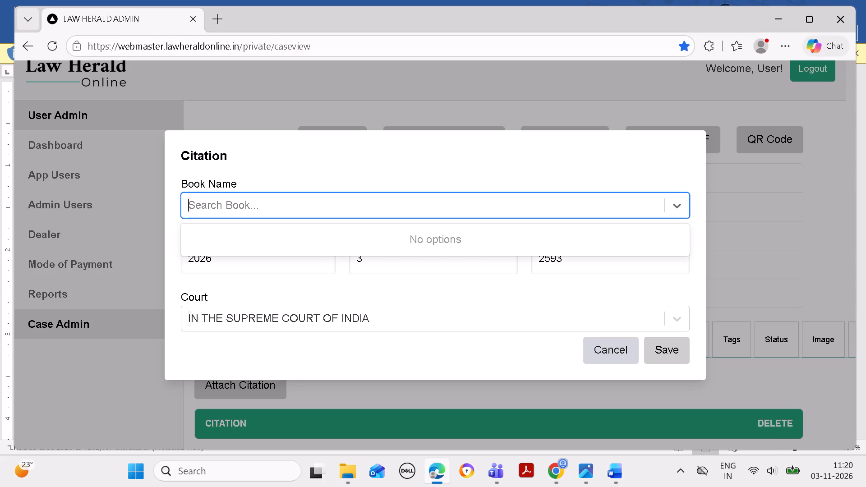
{"action": "type", "text": "law her"}
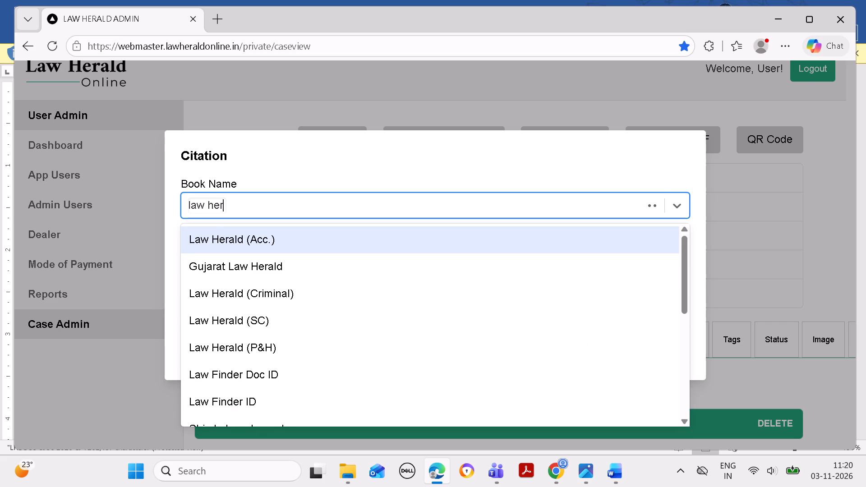
{"action": "left_click", "coordinate": [286, 321]}
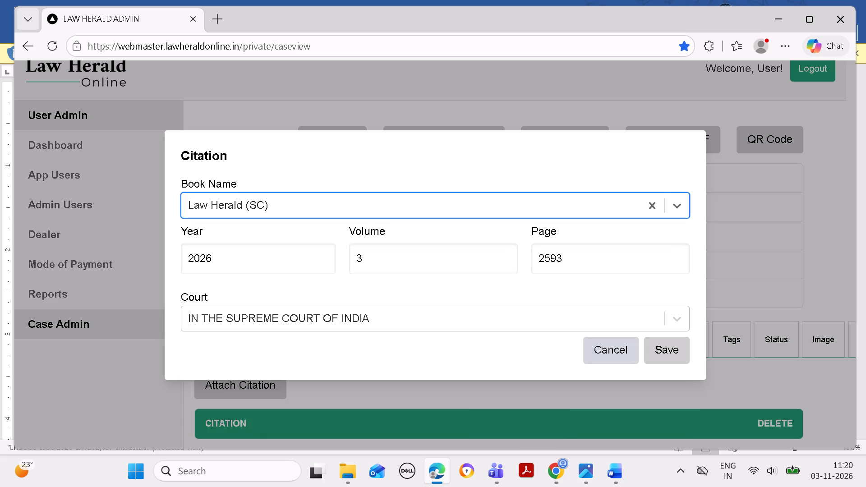
{"action": "left_click", "coordinate": [337, 321]}
{"action": "left_click", "coordinate": [332, 356]}
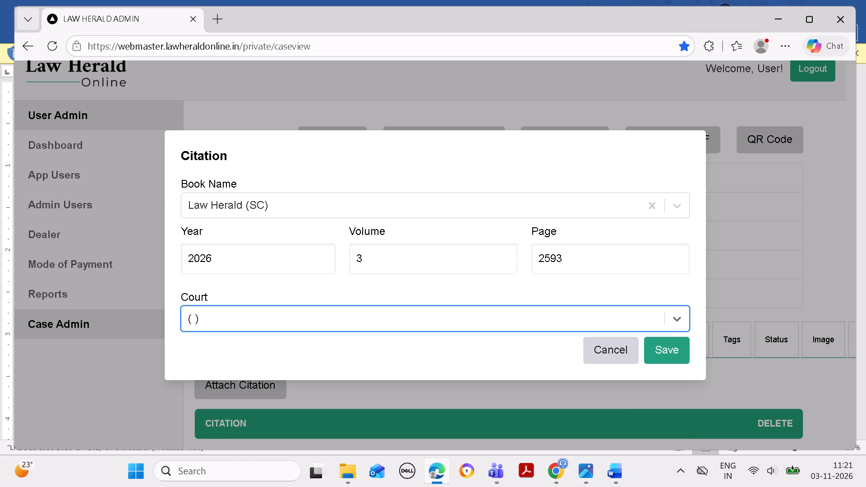
{"action": "left_click", "coordinate": [667, 347]}
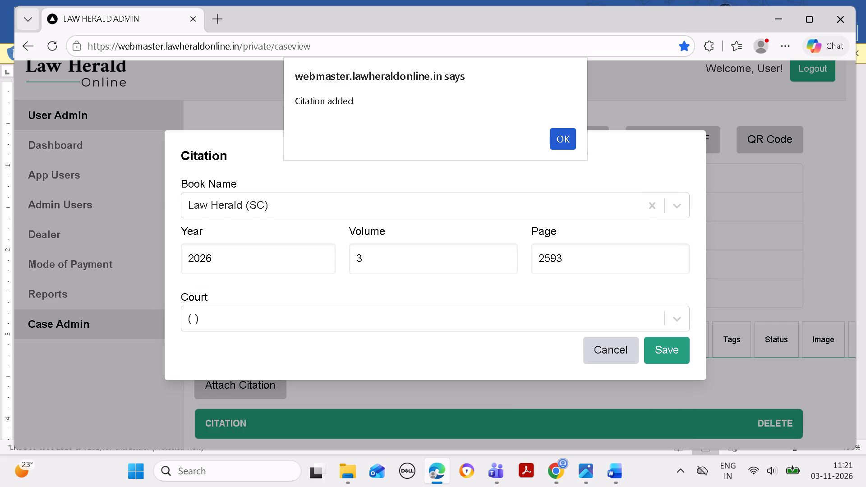
{"action": "left_click", "coordinate": [559, 138]}
{"action": "scroll", "coordinate": [544, 263], "scroll_direction": "down", "scroll_amount": 12}
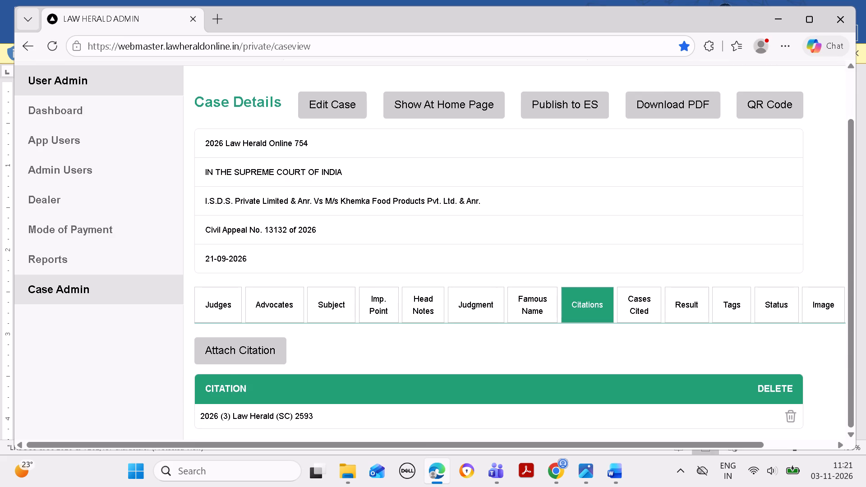
Compare the attached citation and case details in Edge with the judgment heading in Word.
{"action": "left_click", "coordinate": [614, 466]}
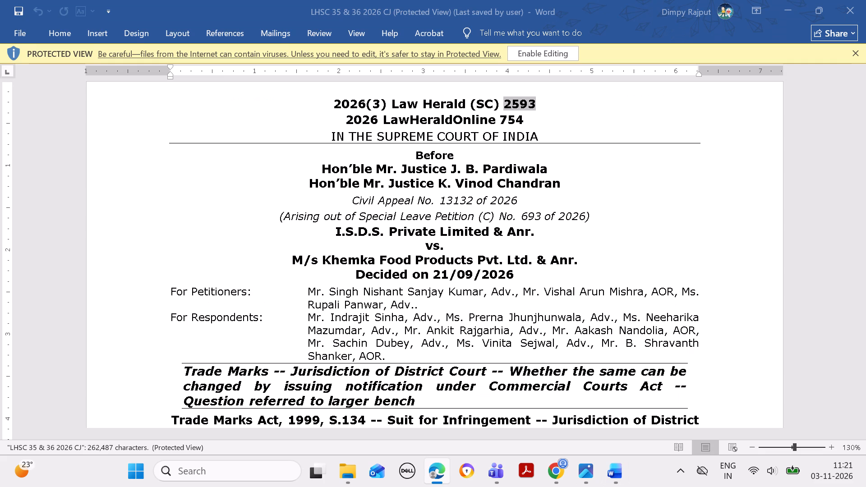
{"action": "left_click", "coordinate": [442, 474]}
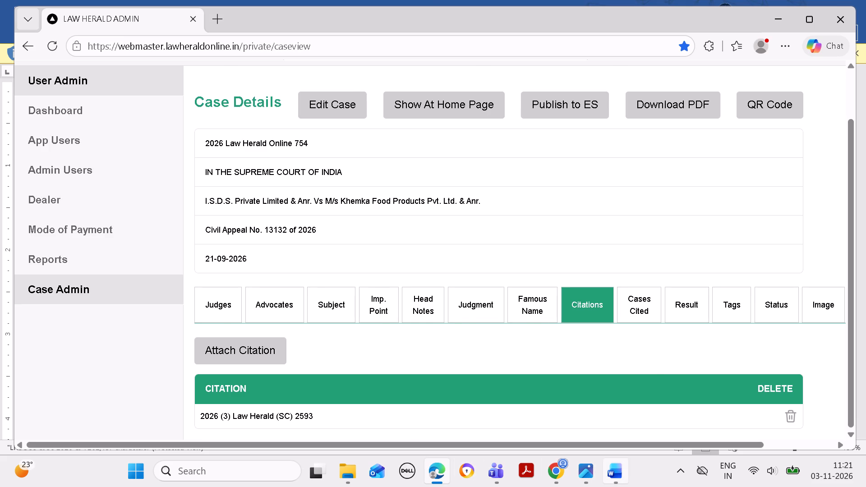
{"action": "left_click", "coordinate": [620, 470]}
{"action": "left_click", "coordinate": [446, 468]}
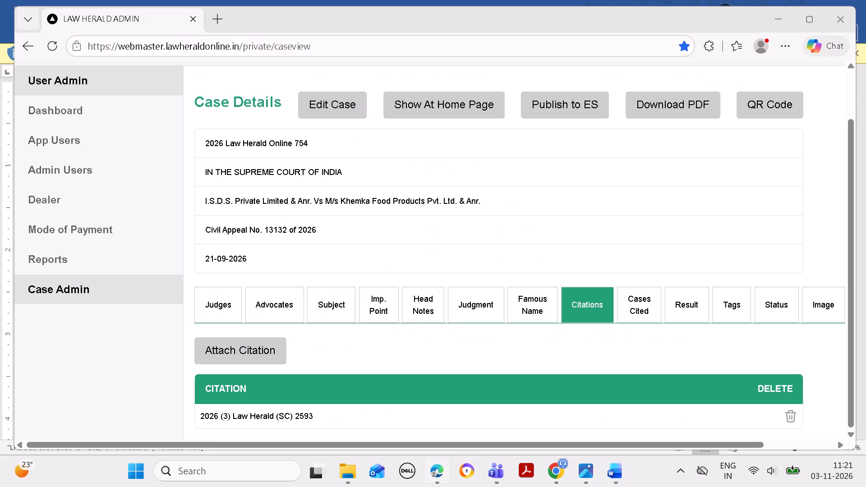
{"action": "left_click", "coordinate": [622, 466]}
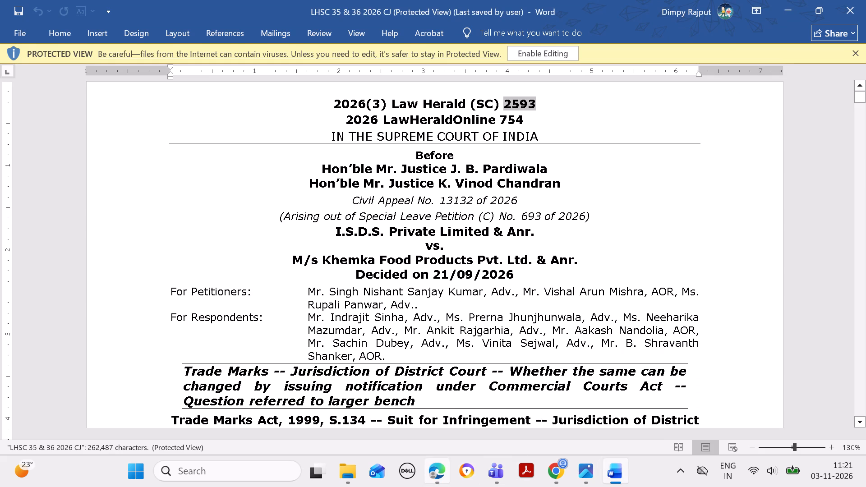
{"action": "left_click", "coordinate": [444, 477]}
Review the case's court, parties, number and judgment date in the Edit Case form without saving any change.
{"action": "left_click", "coordinate": [322, 114]}
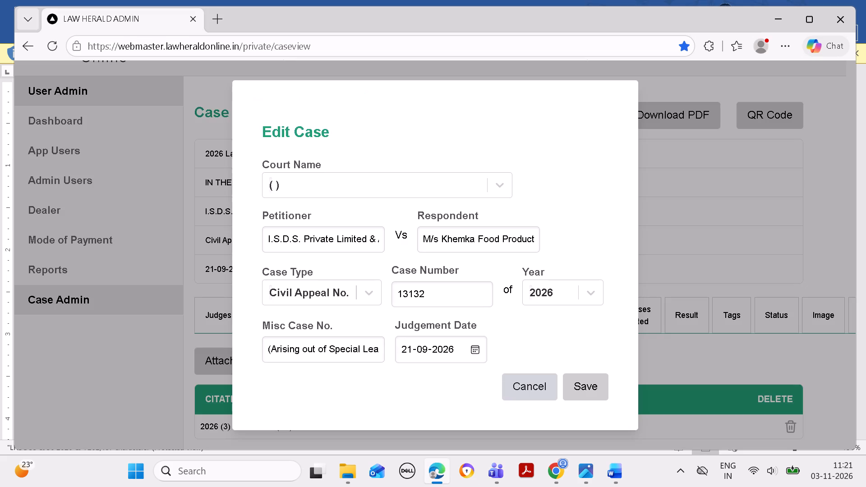
{"action": "left_click", "coordinate": [499, 391]}
{"action": "left_click", "coordinate": [514, 391]}
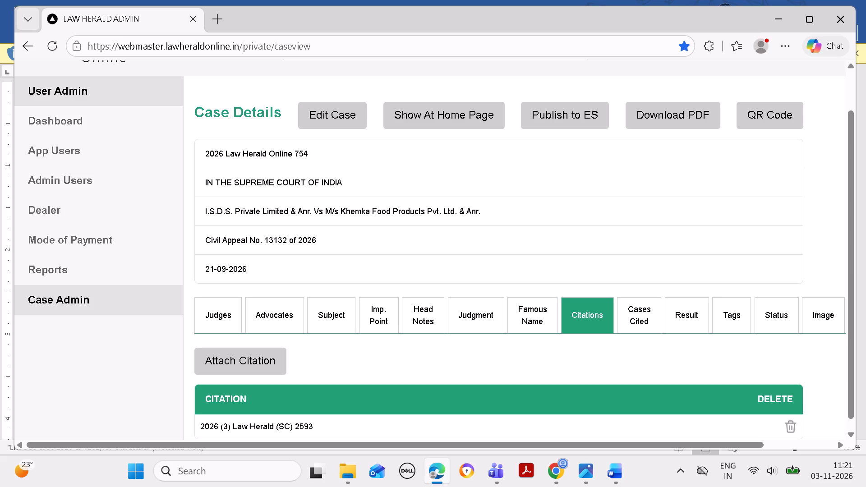
{"action": "left_click", "coordinate": [304, 122]}
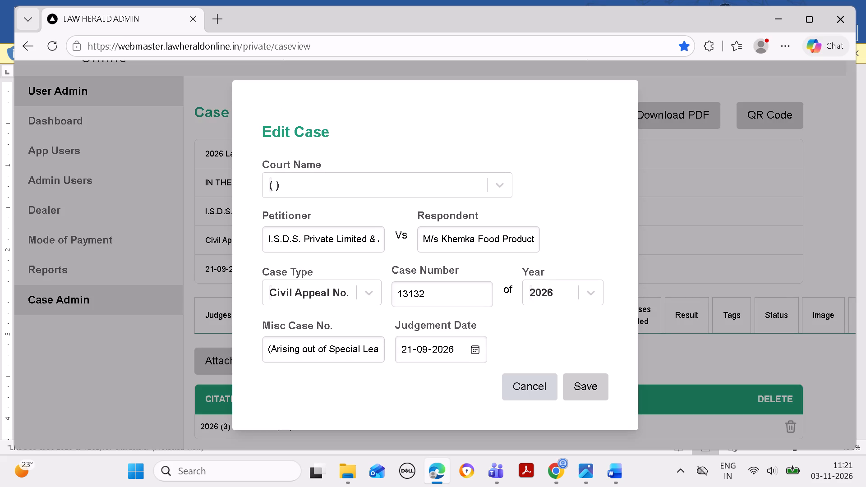
{"action": "left_click", "coordinate": [511, 386]}
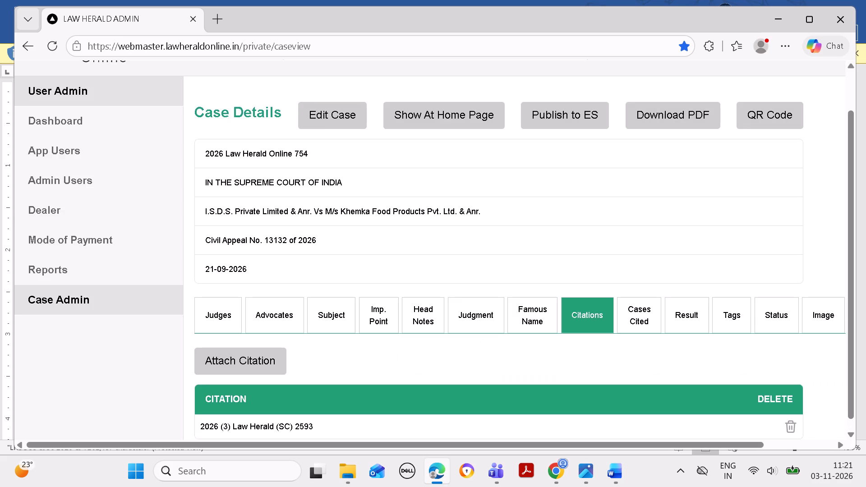
Check the judges and advocates attached to the case.
{"action": "scroll", "coordinate": [432, 297], "scroll_direction": "down", "scroll_amount": 10}
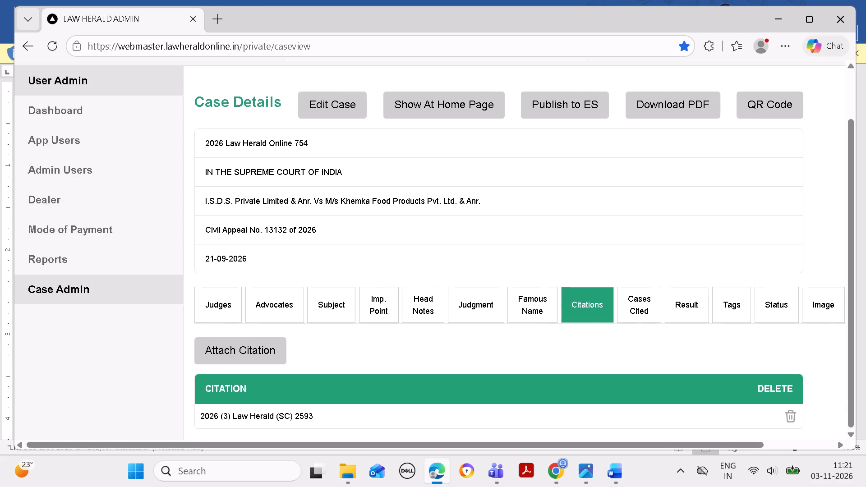
{"action": "left_click", "coordinate": [226, 301]}
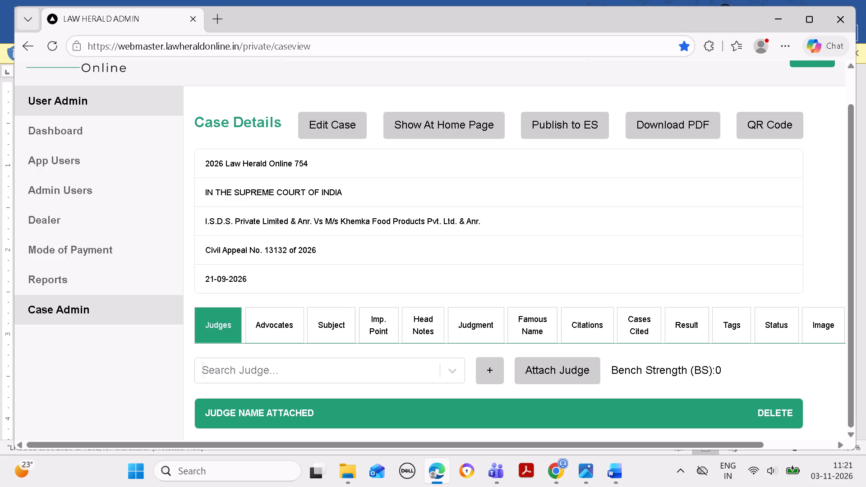
{"action": "left_click", "coordinate": [267, 327]}
{"action": "scroll", "coordinate": [345, 318], "scroll_direction": "down", "scroll_amount": 4}
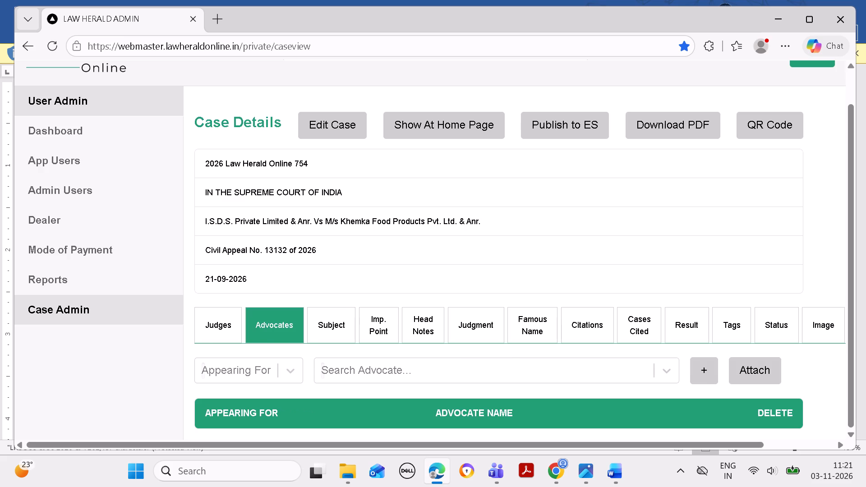
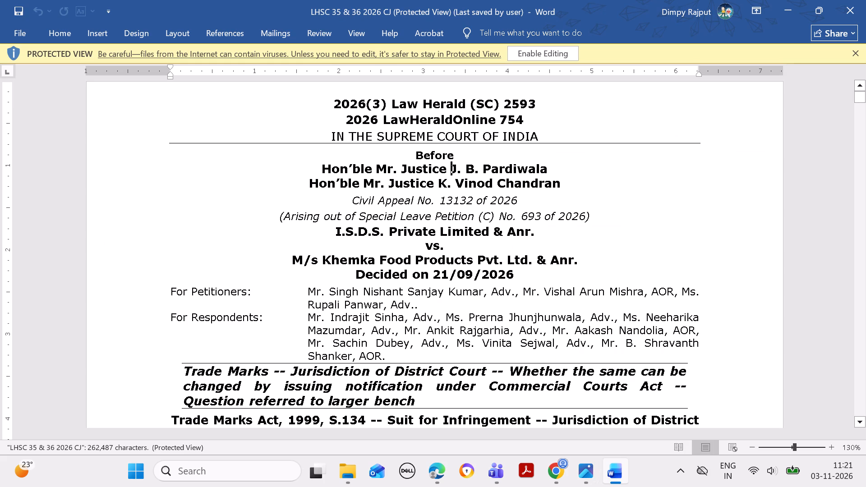
Copy the first judge's name, J. B. Pardiwala, from the Word judgment and attach that judge to the case in Edge.
{"action": "left_click_drag", "start_coordinate": [453, 166], "coordinate": [511, 166]}
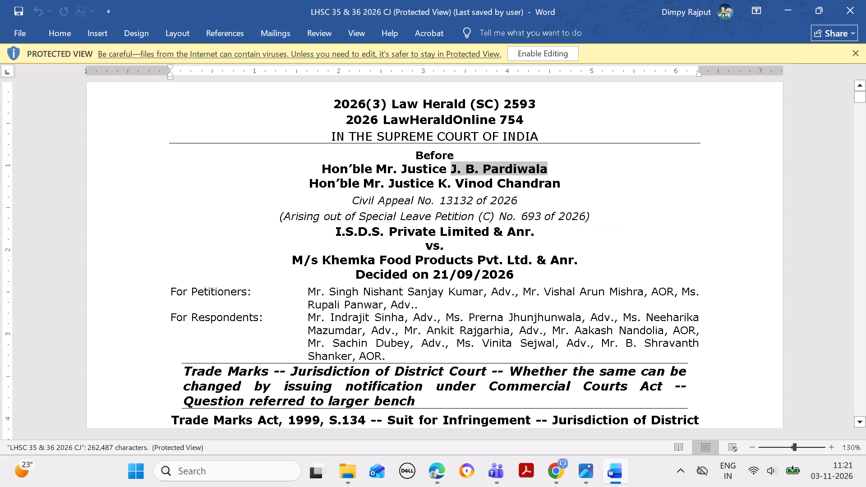
{"action": "key", "text": "ctrl+c"}
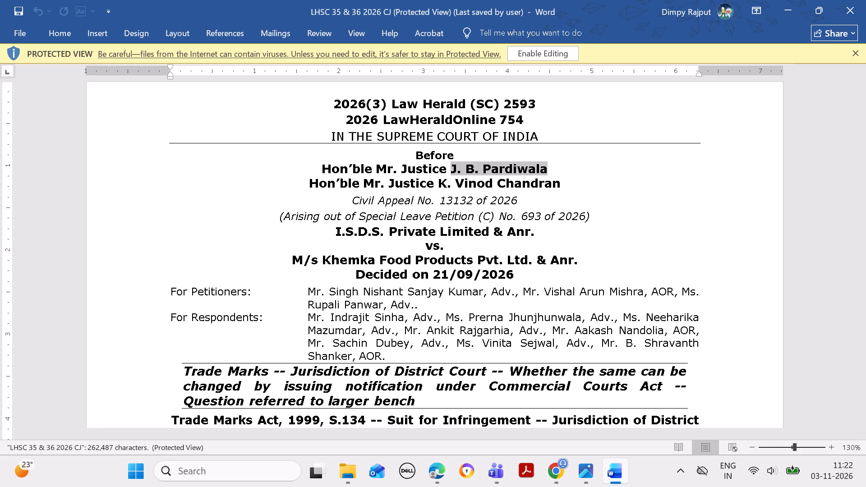
{"action": "key", "text": "ctrl+c"}
{"action": "left_click", "coordinate": [446, 472]}
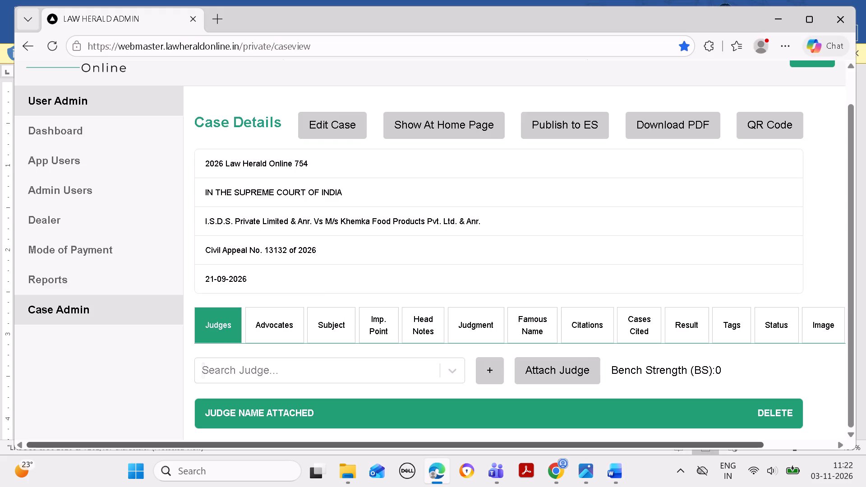
{"action": "left_click", "coordinate": [313, 374]}
{"action": "key", "text": "ctrl+v"}
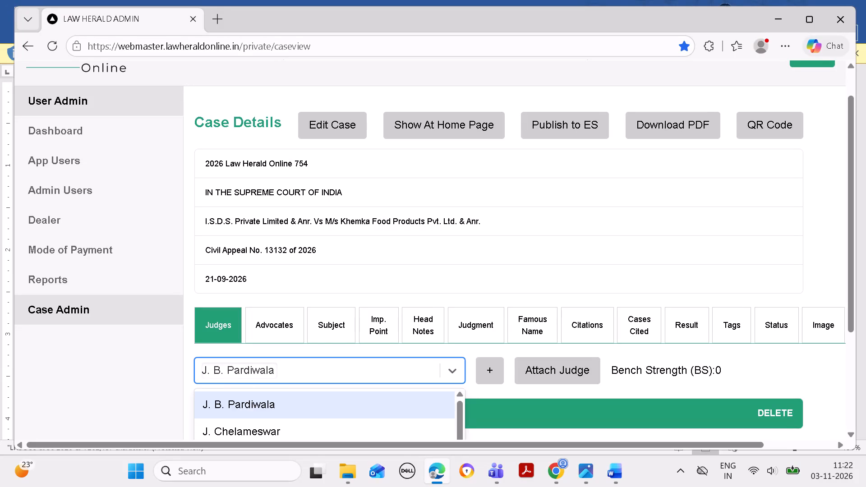
{"action": "left_click", "coordinate": [313, 400]}
{"action": "left_click", "coordinate": [579, 372]}
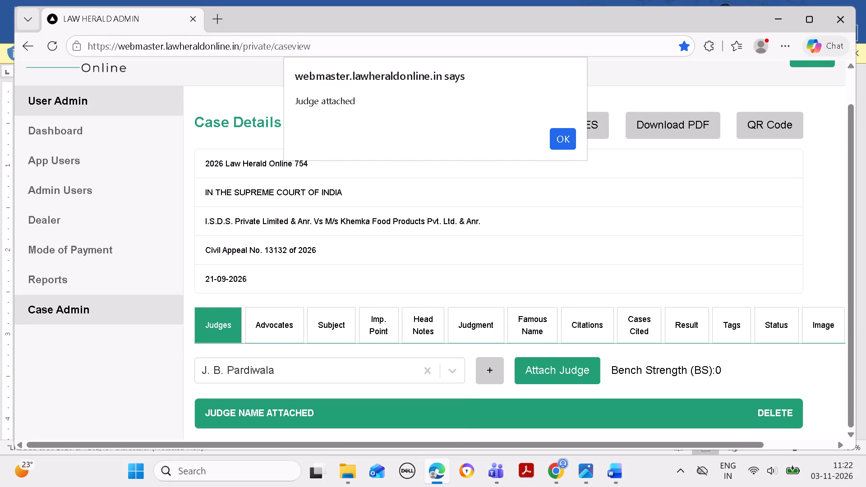
{"action": "left_click", "coordinate": [560, 147]}
{"action": "scroll", "coordinate": [526, 255], "scroll_direction": "down", "scroll_amount": 11}
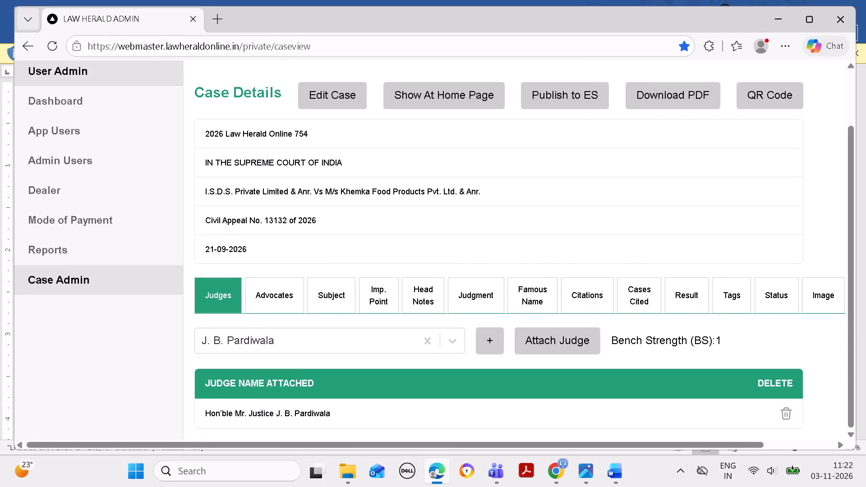
Copy the second judge's name, K. Vinod Chandran, from the Word judgment and attach that judge to the case in Edge.
{"action": "left_click", "coordinate": [615, 464]}
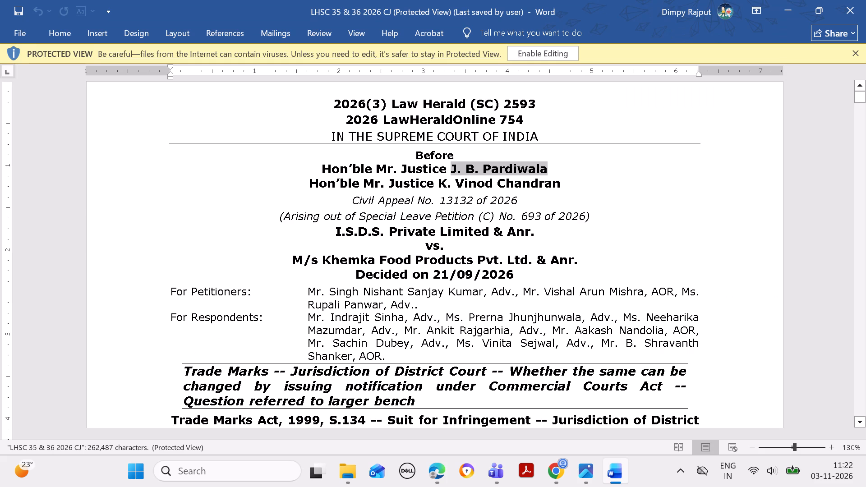
{"action": "left_click_drag", "start_coordinate": [439, 179], "coordinate": [513, 181]}
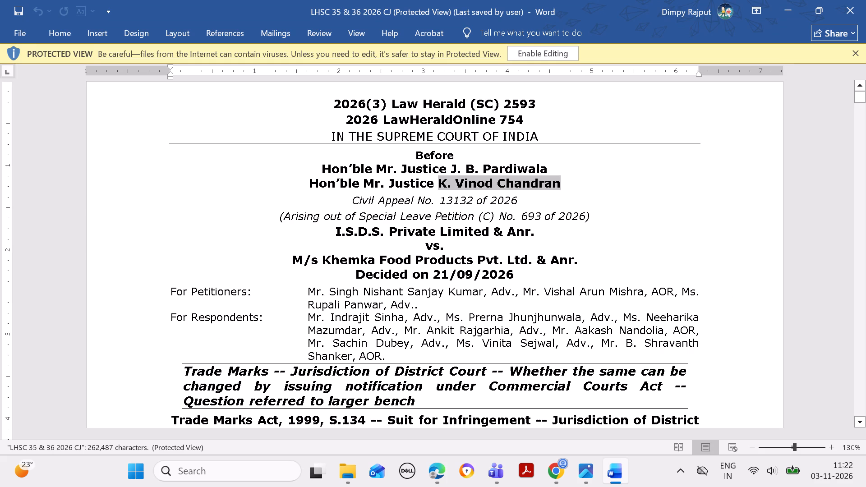
{"action": "key", "text": "ctrl+c"}
{"action": "left_click", "coordinate": [438, 465]}
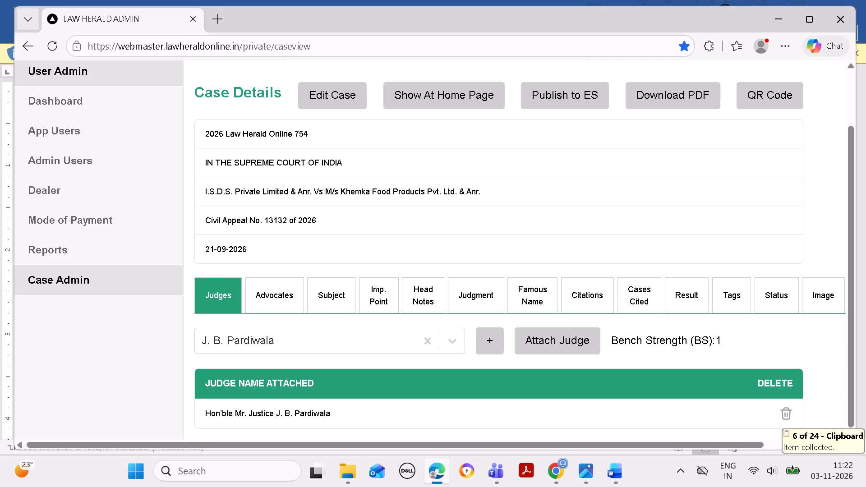
{"action": "left_click", "coordinate": [429, 338]}
{"action": "key", "text": "ctrl+v"}
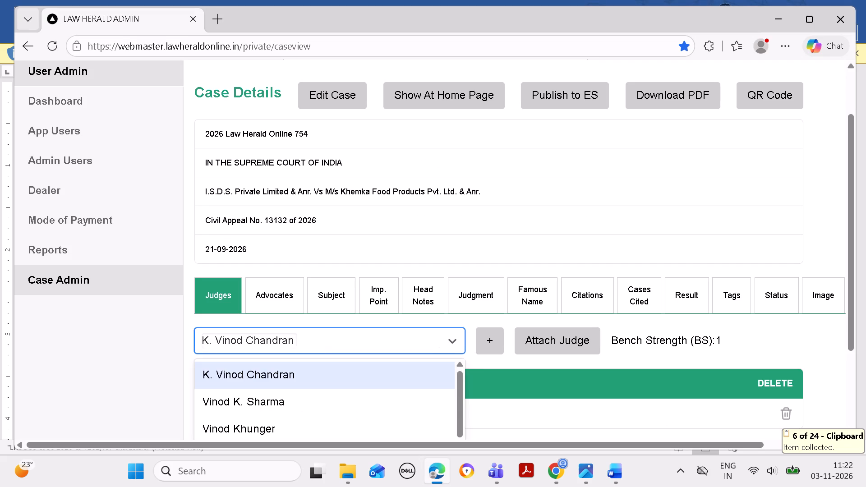
{"action": "left_click", "coordinate": [339, 370]}
{"action": "left_click", "coordinate": [555, 345]}
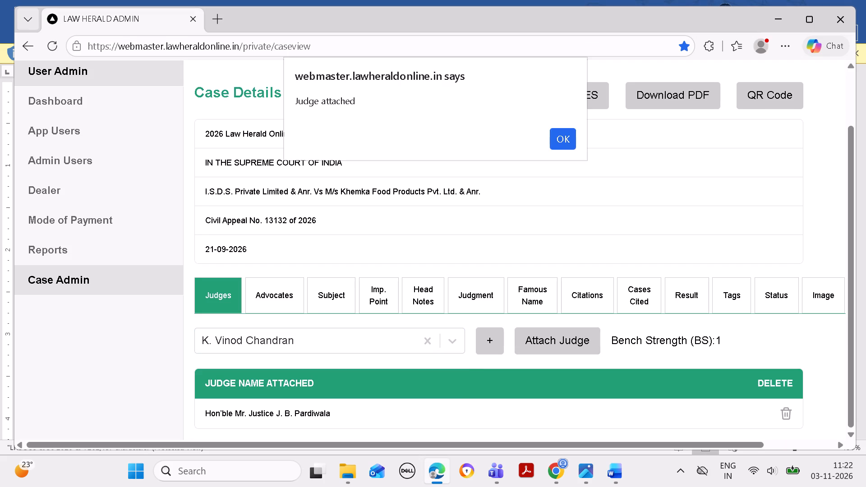
{"action": "left_click", "coordinate": [566, 139]}
{"action": "scroll", "coordinate": [504, 266], "scroll_direction": "down", "scroll_amount": 7}
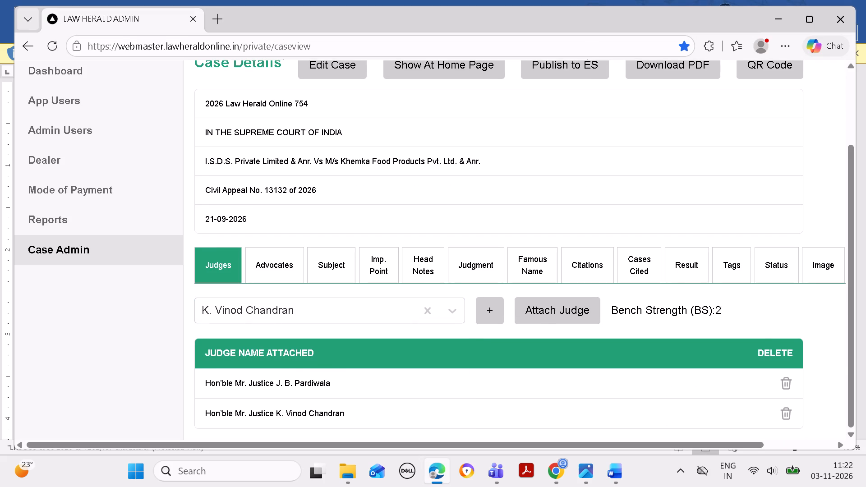
Set Appearing For to "For Petitioners:" in the case's advocates section and return to the Word judgment for the advocates' names.
{"action": "left_click", "coordinate": [276, 263]}
{"action": "scroll", "coordinate": [278, 266], "scroll_direction": "down", "scroll_amount": 6}
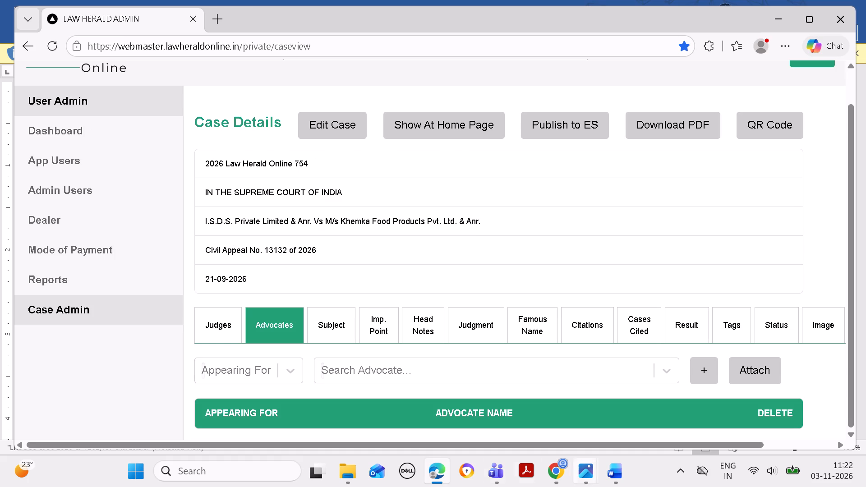
{"action": "left_click", "coordinate": [608, 473]}
{"action": "left_click", "coordinate": [608, 467]}
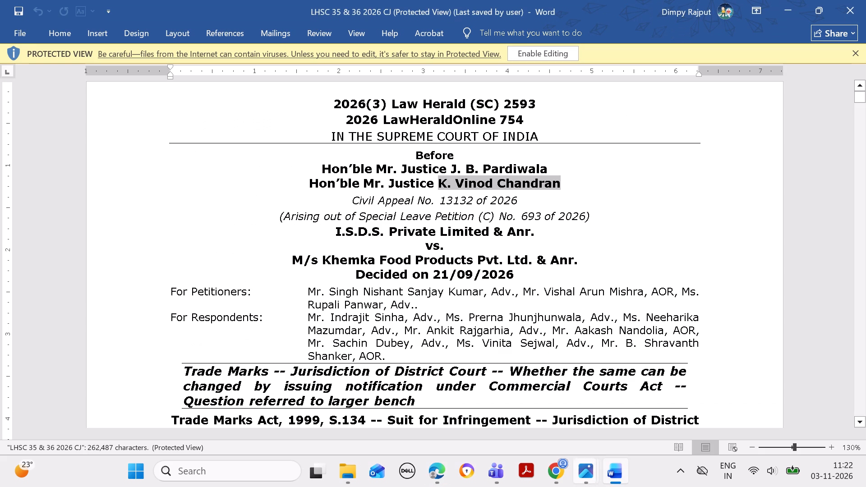
{"action": "left_click", "coordinate": [439, 470]}
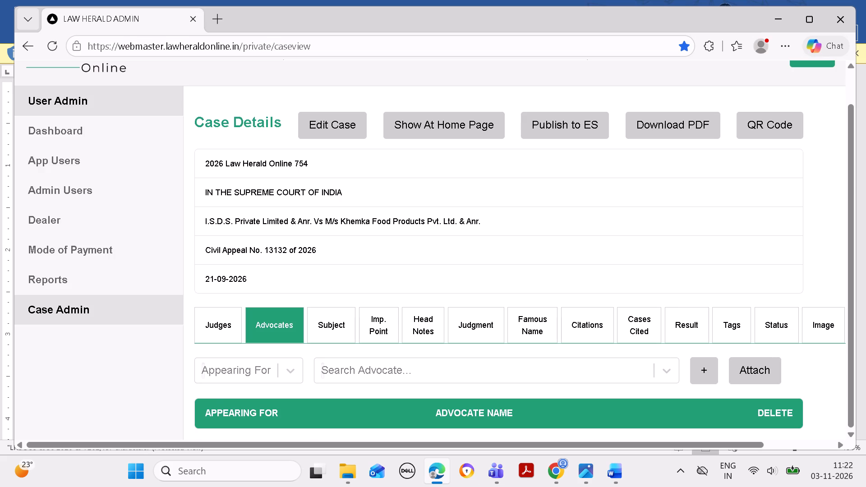
{"action": "left_click", "coordinate": [290, 365]}
{"action": "scroll", "coordinate": [252, 387], "scroll_direction": "down", "scroll_amount": 5}
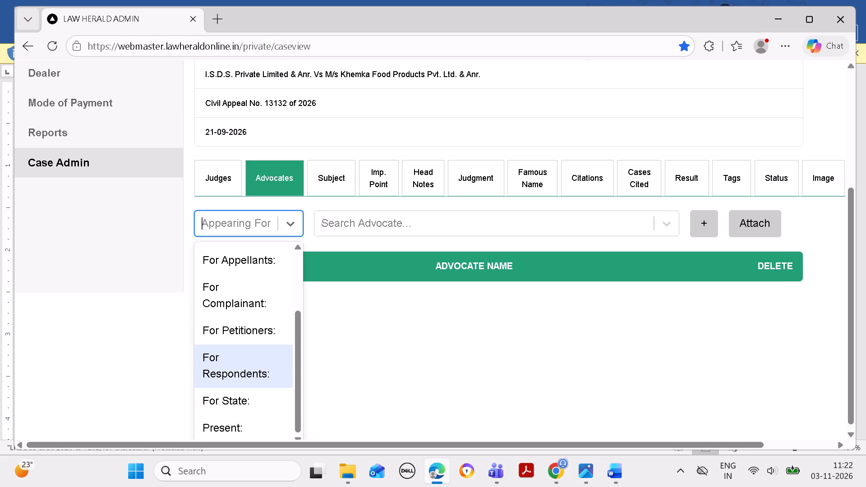
{"action": "left_click", "coordinate": [266, 334]}
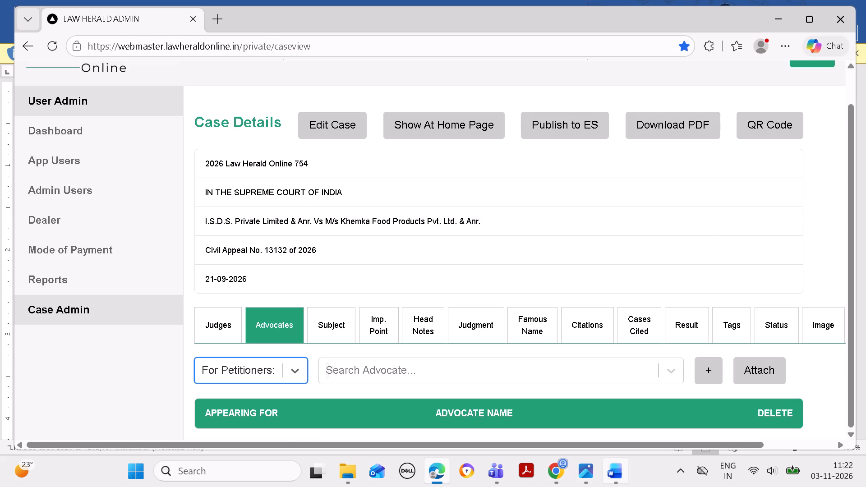
{"action": "left_click", "coordinate": [614, 472]}
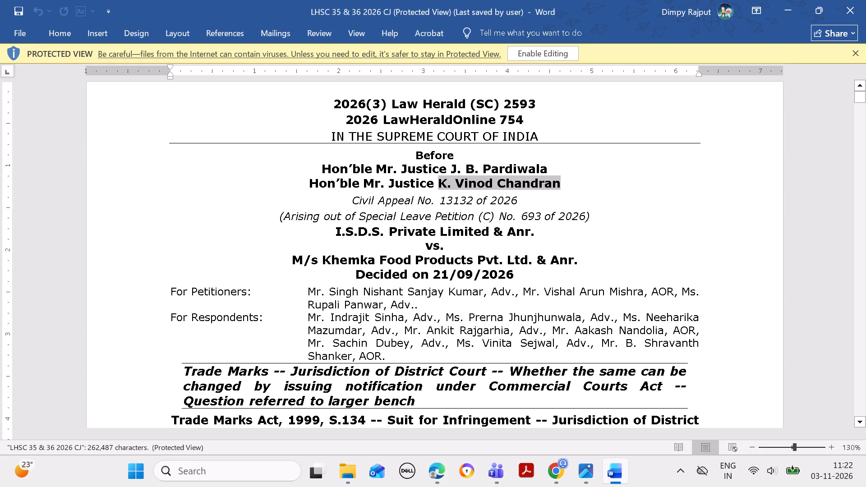
Copy the first petitioners' advocate's name from the Word judgment and search for it in the case's advocate list in Edge.
{"action": "left_click_drag", "start_coordinate": [330, 288], "coordinate": [438, 288]}
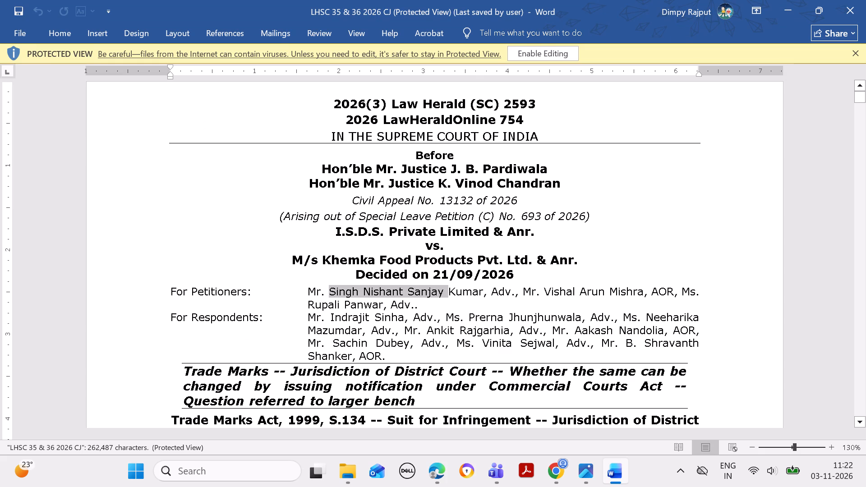
{"action": "left_click_drag", "start_coordinate": [438, 288], "coordinate": [456, 288]}
{"action": "key", "text": "ctrl+c"}
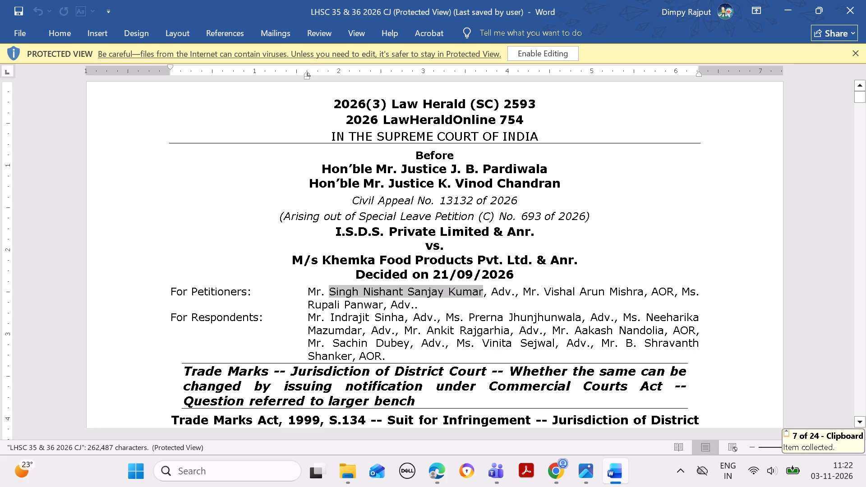
{"action": "left_click", "coordinate": [433, 468]}
{"action": "left_click", "coordinate": [437, 474]}
{"action": "left_click", "coordinate": [439, 362]}
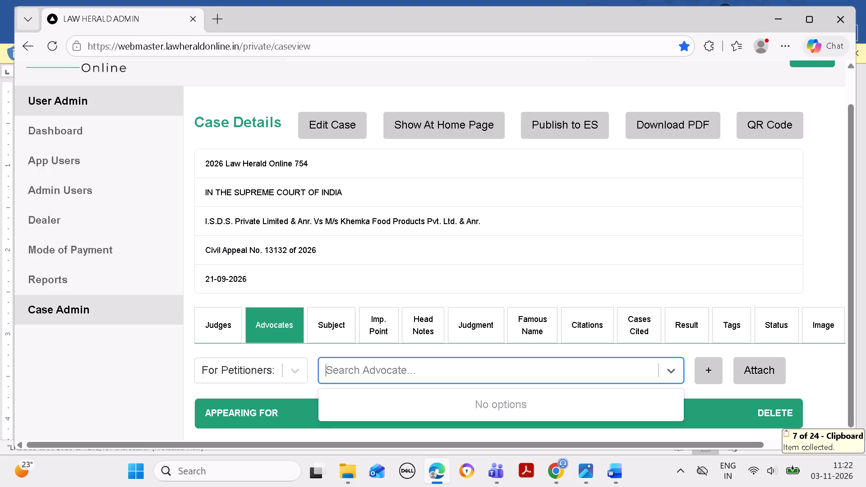
{"action": "key", "text": "ctrl+v"}
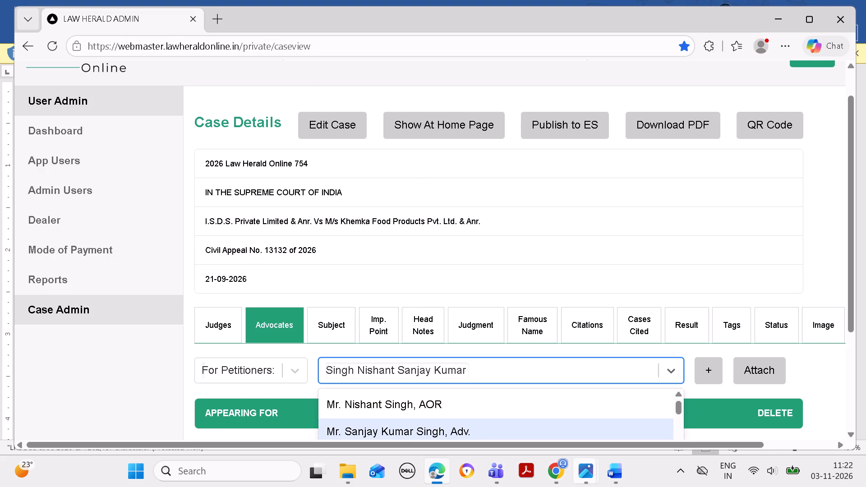
{"action": "left_click", "coordinate": [618, 474]}
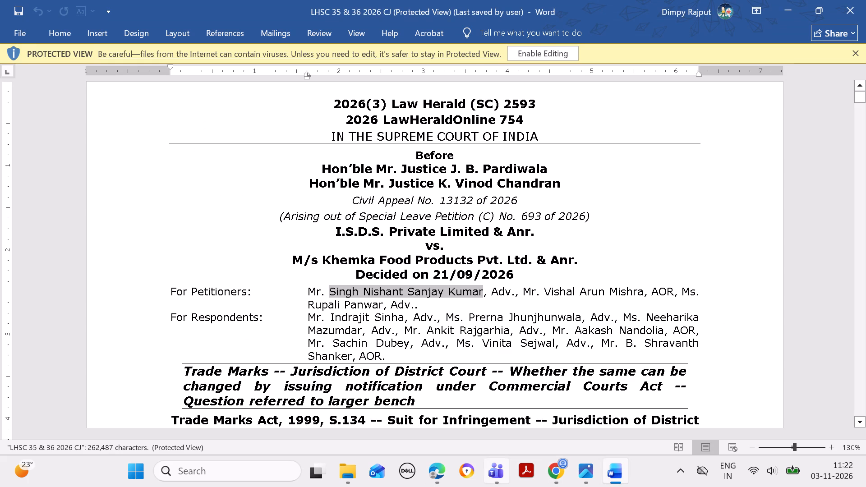
{"action": "left_click", "coordinate": [442, 466]}
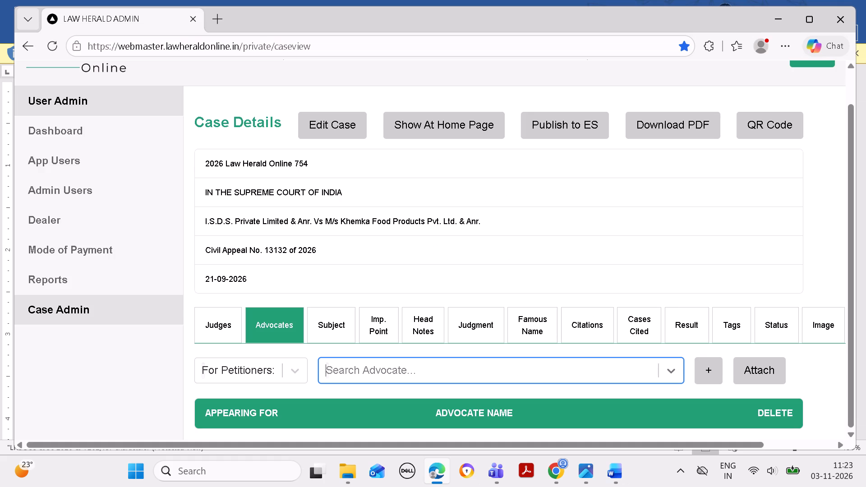
{"action": "left_click", "coordinate": [427, 368]}
{"action": "key", "text": "ctrl+v"}
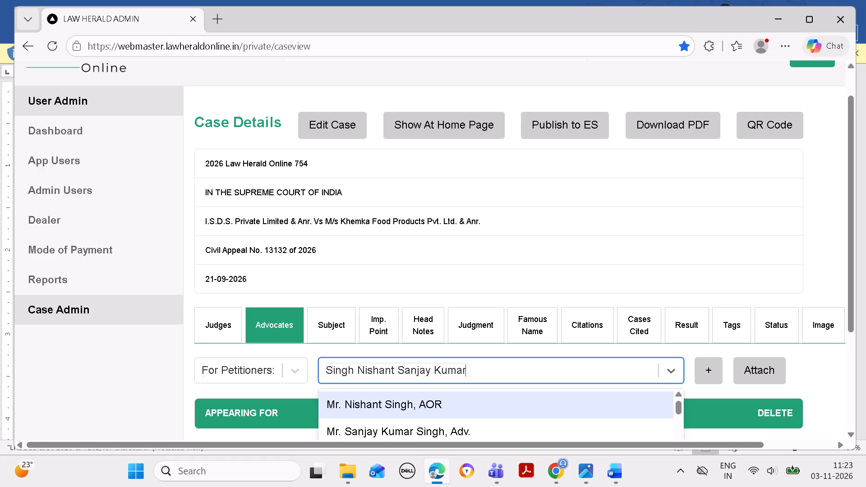
Add the searched name as a new advocate with prefix Mr. and designation ADV, attaching it to the case for the petitioners.
{"action": "left_click", "coordinate": [701, 369]}
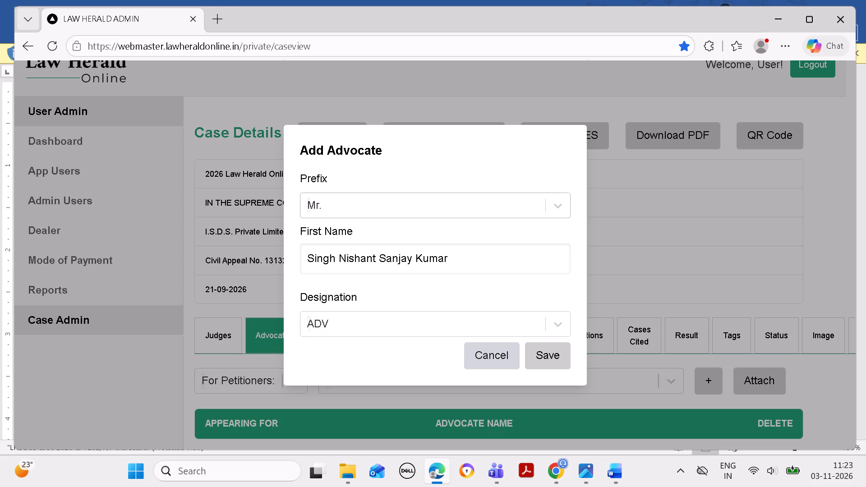
{"action": "left_click", "coordinate": [552, 360]}
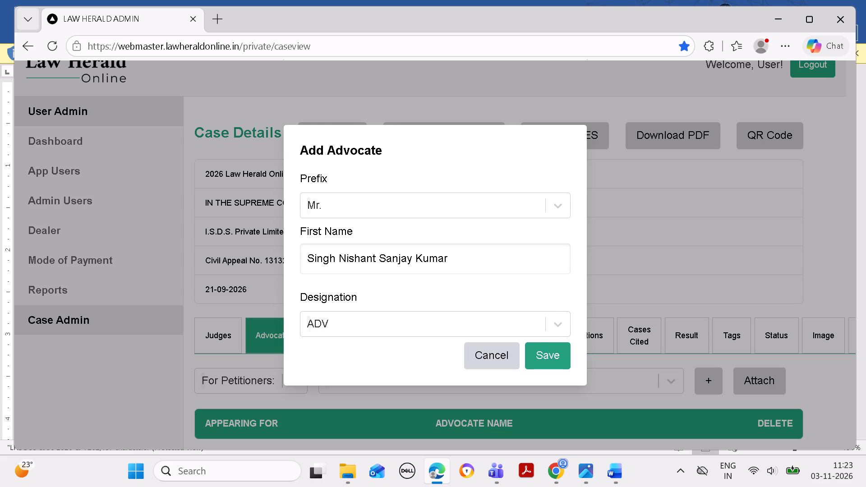
{"action": "left_click", "coordinate": [557, 146]}
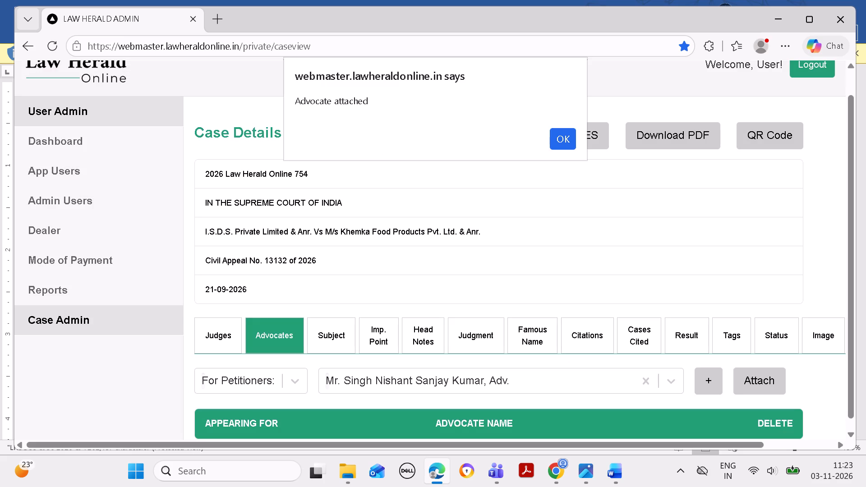
{"action": "scroll", "coordinate": [522, 269], "scroll_direction": "down", "scroll_amount": 6}
{"action": "left_click", "coordinate": [563, 145]}
{"action": "scroll", "coordinate": [524, 256], "scroll_direction": "down", "scroll_amount": 10}
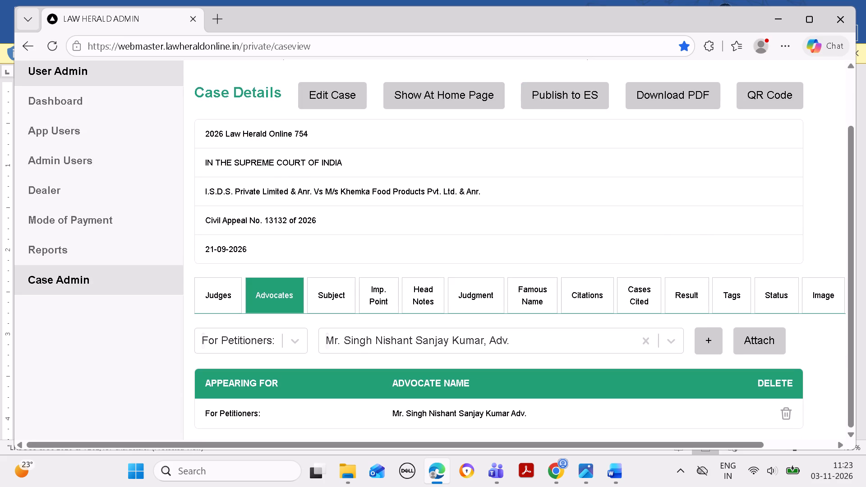
{"action": "scroll", "coordinate": [498, 305], "scroll_direction": "down", "scroll_amount": 2}
Copy the second petitioners' advocate's name from the Word judgment and attach the matching Mr. entry designated AOR to the case in Edge.
{"action": "left_click", "coordinate": [611, 470]}
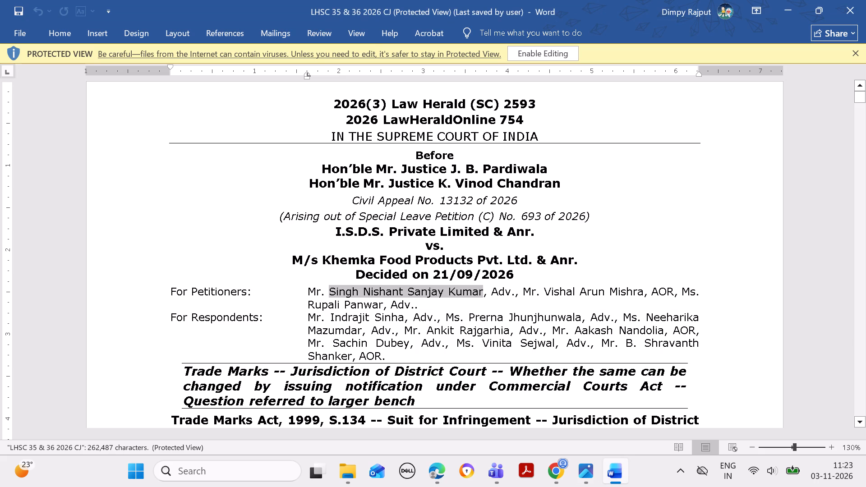
{"action": "left_click_drag", "start_coordinate": [546, 286], "coordinate": [573, 286]}
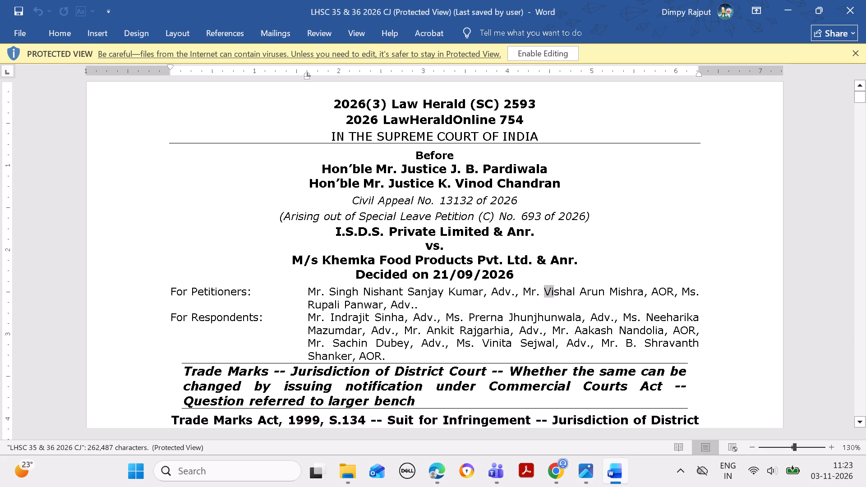
{"action": "left_click_drag", "start_coordinate": [573, 286], "coordinate": [637, 290]}
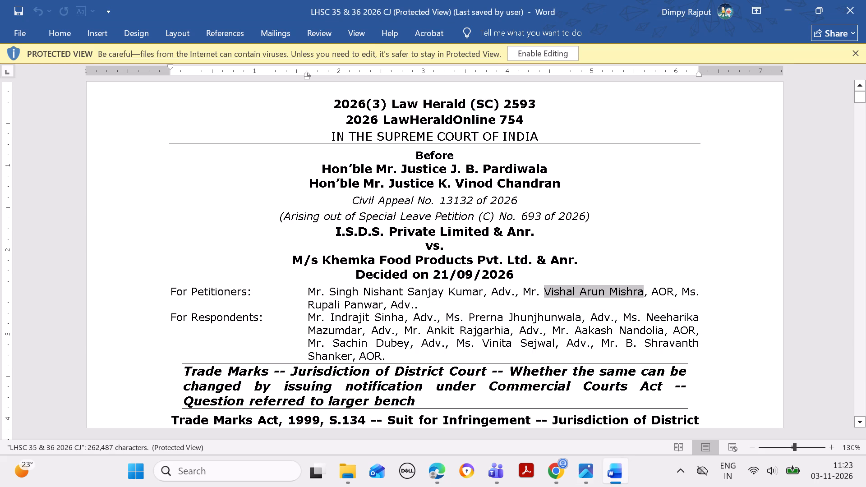
{"action": "key", "text": "ctrl+c"}
{"action": "left_click", "coordinate": [436, 473]}
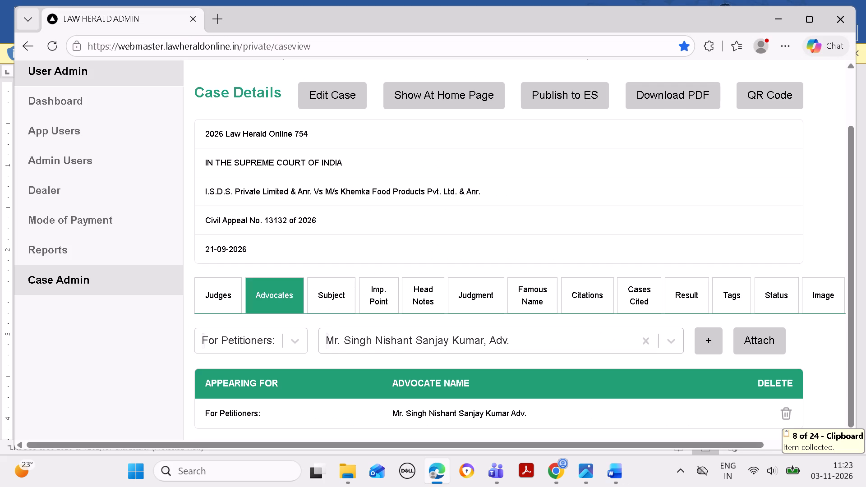
{"action": "left_click", "coordinate": [649, 337]}
{"action": "key", "text": "ctrl+v"}
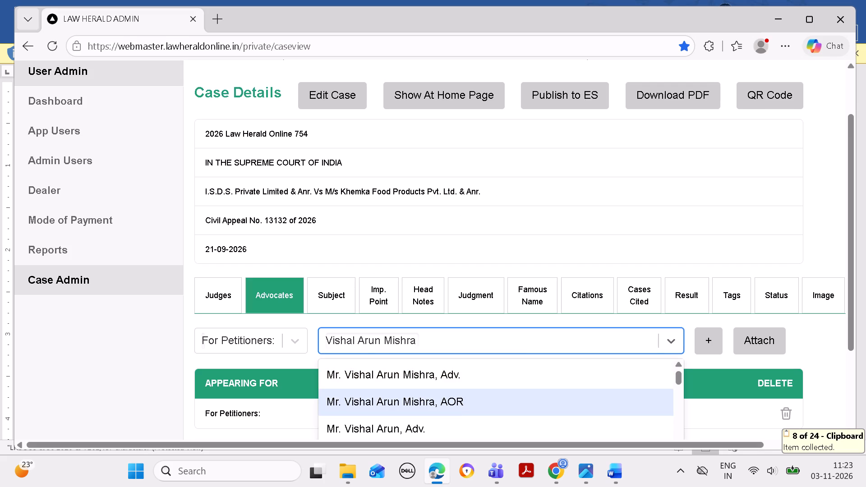
{"action": "left_click", "coordinate": [484, 408]}
{"action": "left_click", "coordinate": [748, 340]}
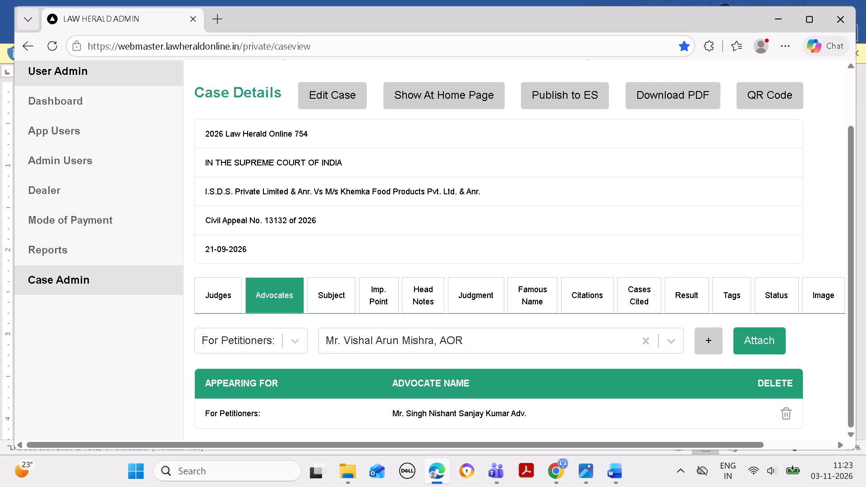
{"action": "left_click", "coordinate": [555, 140]}
{"action": "scroll", "coordinate": [548, 221], "scroll_direction": "down", "scroll_amount": 3}
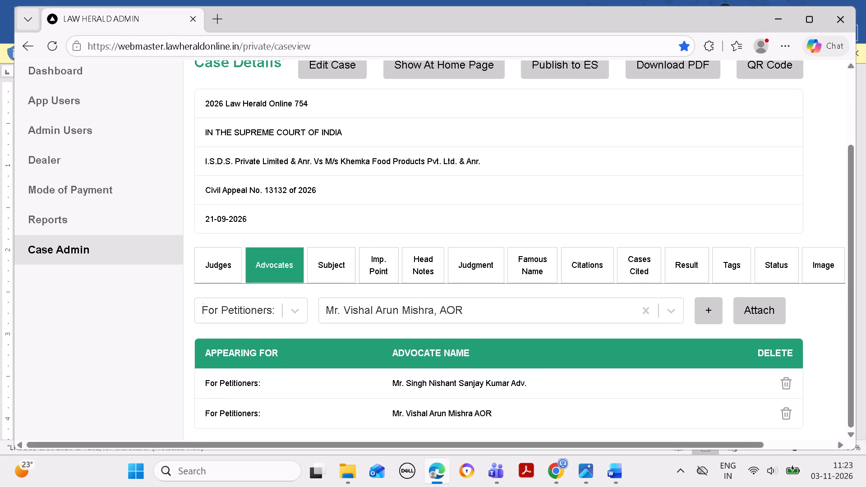
{"action": "scroll", "coordinate": [544, 266], "scroll_direction": "down", "scroll_amount": 9}
Copy the third petitioners' advocate's name from the Word judgment and attach the matching Ms. entry designated Adv. to the case in Edge.
{"action": "left_click", "coordinate": [607, 479]}
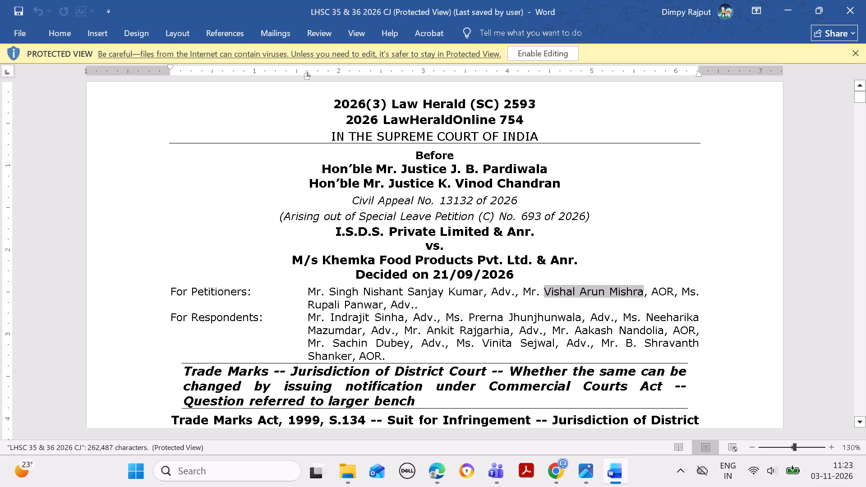
{"action": "left_click_drag", "start_coordinate": [311, 304], "coordinate": [366, 304]}
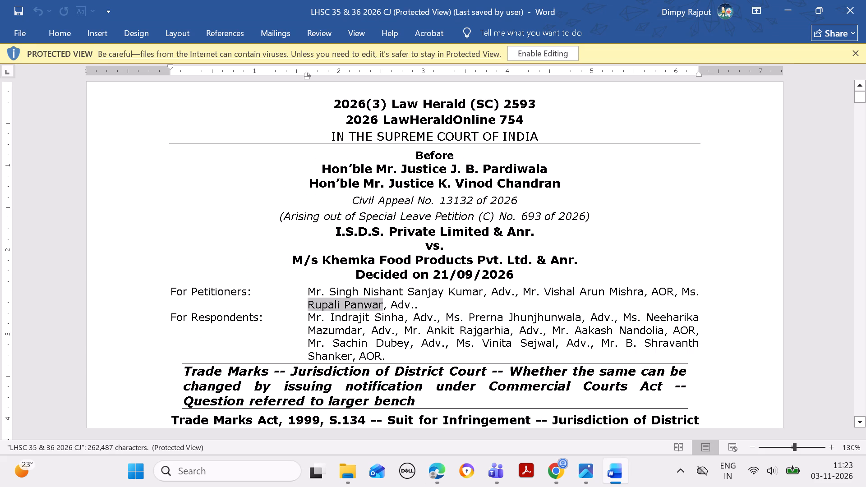
{"action": "left_click_drag", "start_coordinate": [366, 304], "coordinate": [367, 304]}
{"action": "key", "text": "ctrl+c"}
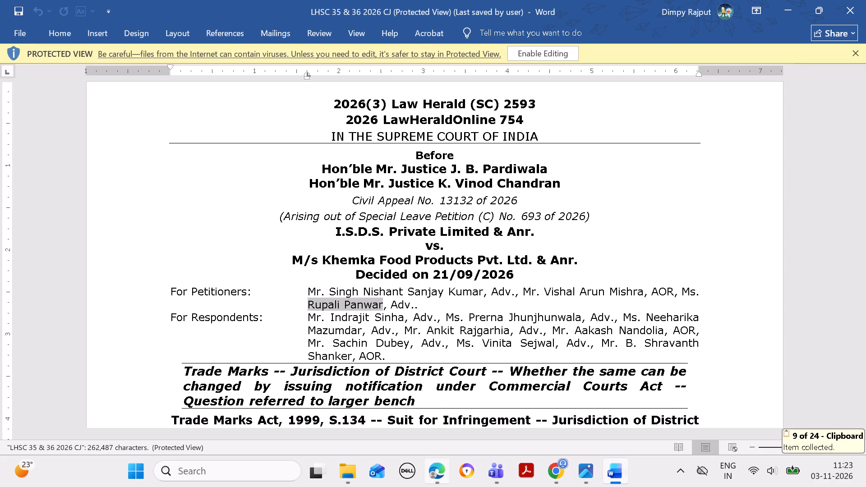
{"action": "left_click", "coordinate": [429, 471]}
{"action": "left_click", "coordinate": [648, 310]}
{"action": "key", "text": "ctrl+v"}
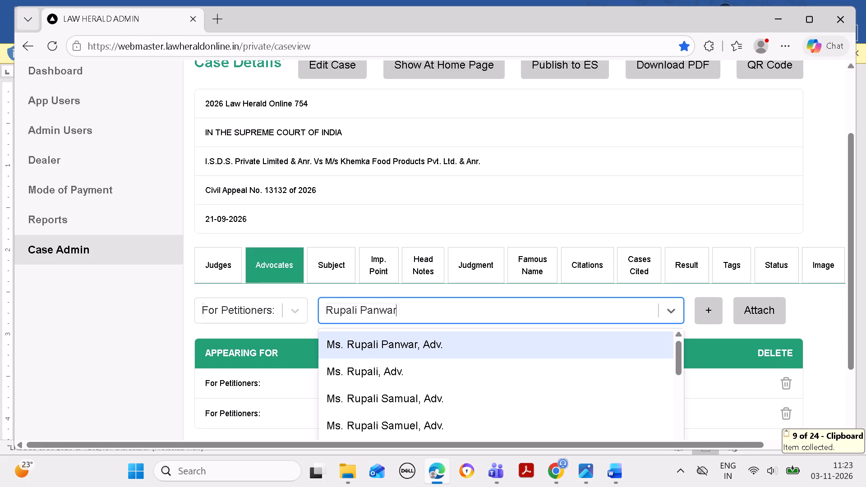
{"action": "left_click", "coordinate": [497, 346]}
{"action": "left_click", "coordinate": [609, 469]}
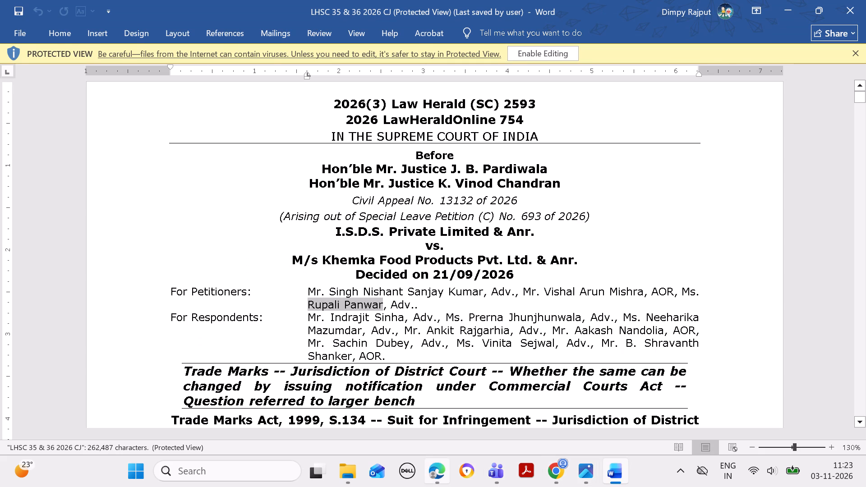
{"action": "left_click", "coordinate": [434, 472]}
{"action": "left_click", "coordinate": [752, 309]}
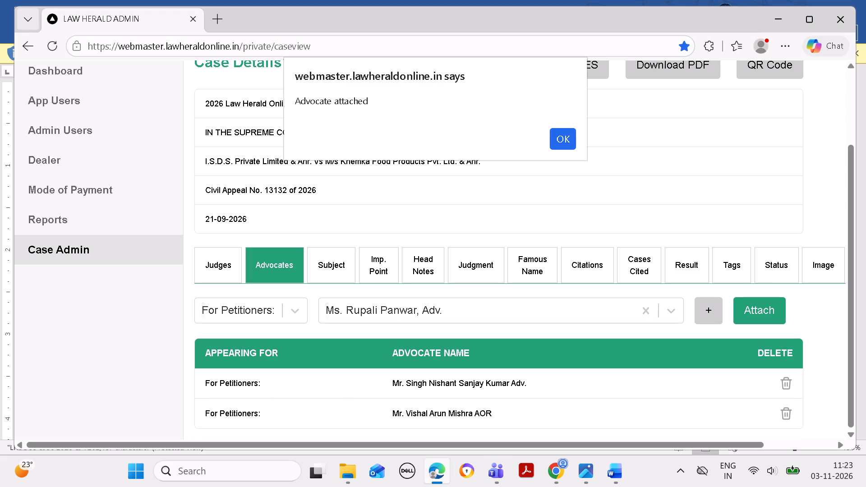
{"action": "left_click", "coordinate": [566, 141]}
{"action": "scroll", "coordinate": [562, 231], "scroll_direction": "down", "scroll_amount": 13}
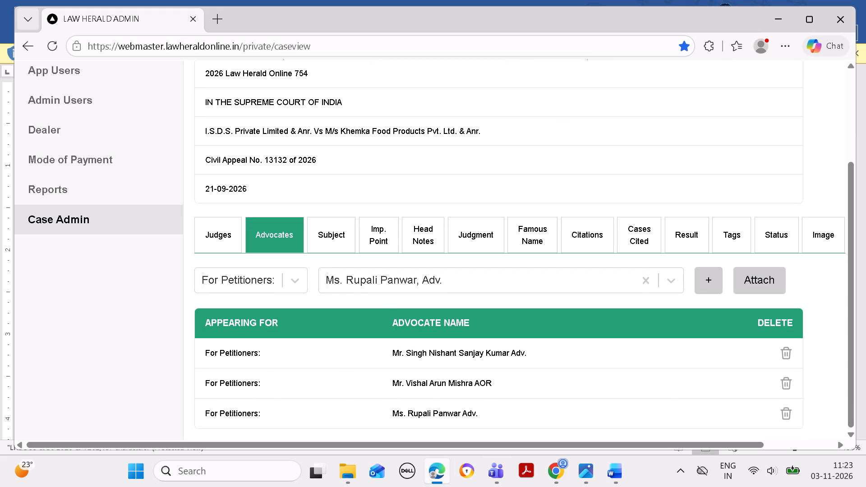
Check the party heading in the Word judgment and set Appearing For to "For Respondents:" in the case's advocates section in Edge.
{"action": "left_click", "coordinate": [610, 465]}
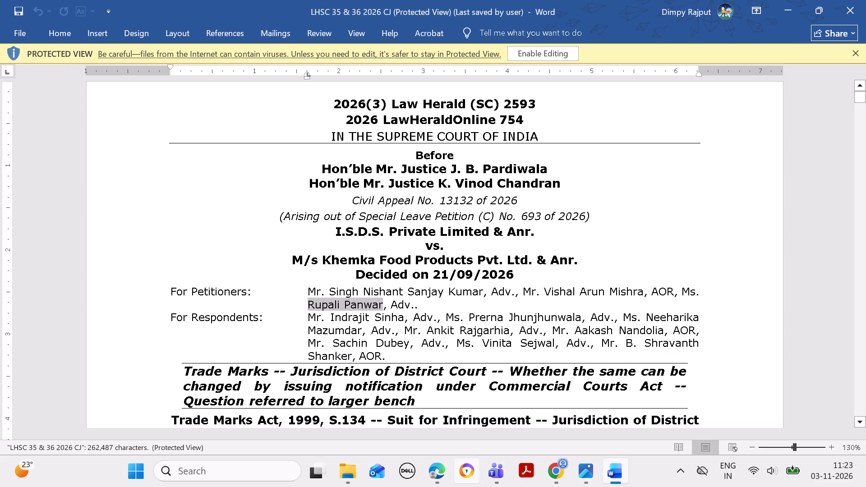
{"action": "left_click", "coordinate": [439, 477]}
{"action": "left_click", "coordinate": [294, 278]}
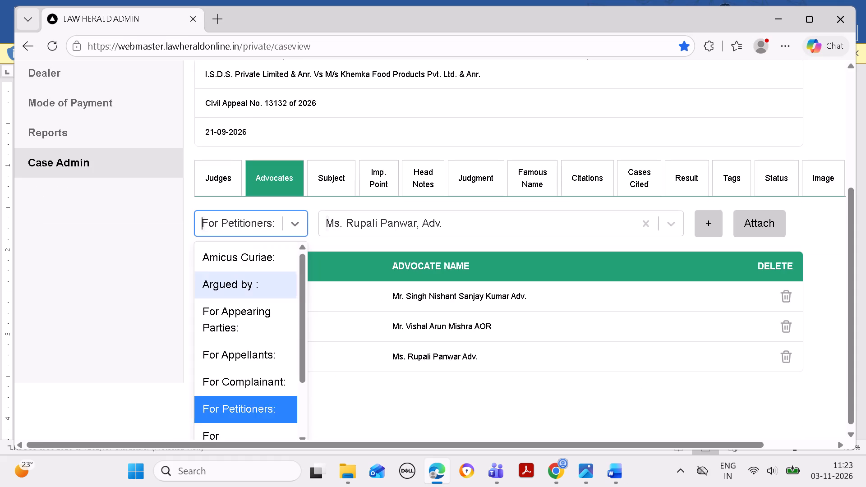
{"action": "scroll", "coordinate": [256, 314], "scroll_direction": "down", "scroll_amount": 5}
{"action": "left_click", "coordinate": [252, 368]}
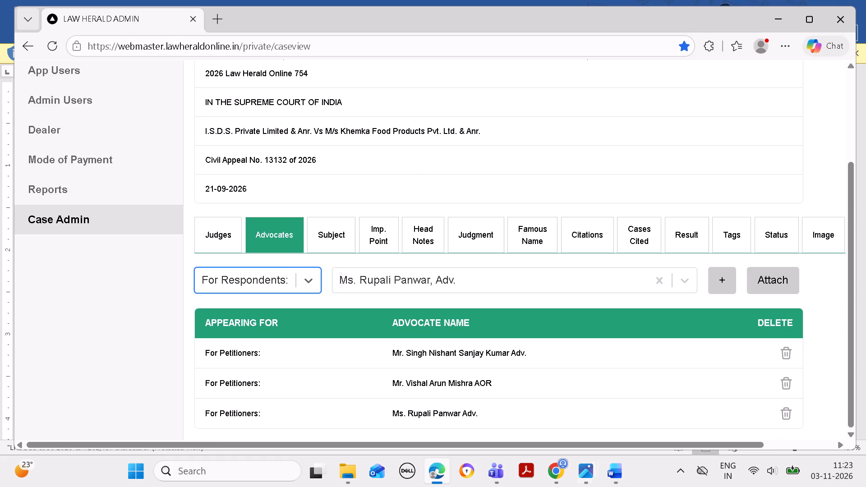
Copy the first respondents' advocate's name from the Word judgment and attach the matching Mr. entry designated Advocate to the case in Edge.
{"action": "left_click", "coordinate": [619, 467]}
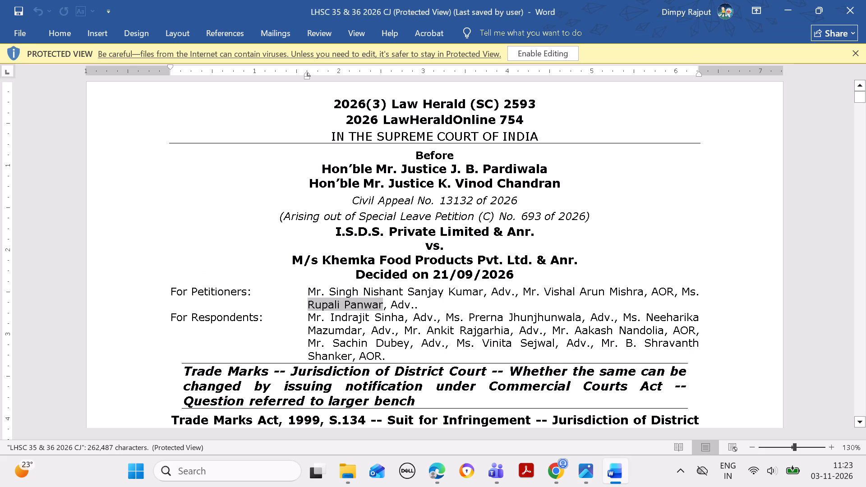
{"action": "left_click_drag", "start_coordinate": [332, 315], "coordinate": [389, 318]}
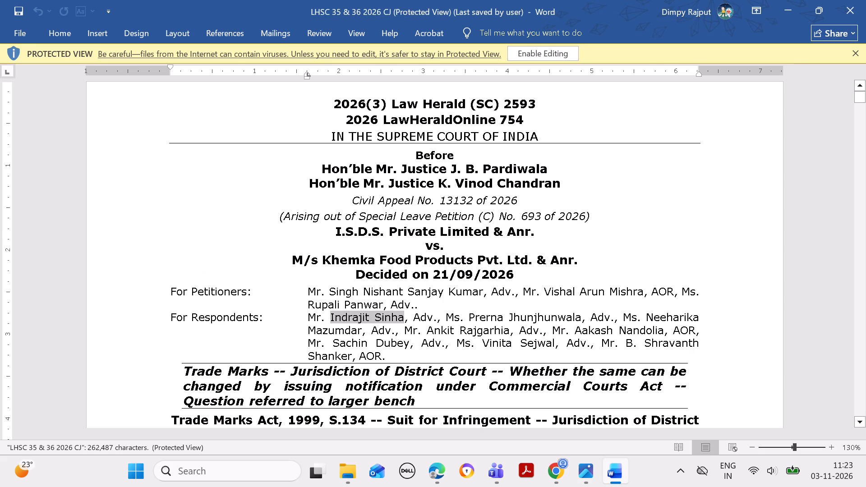
{"action": "key", "text": "ctrl+c"}
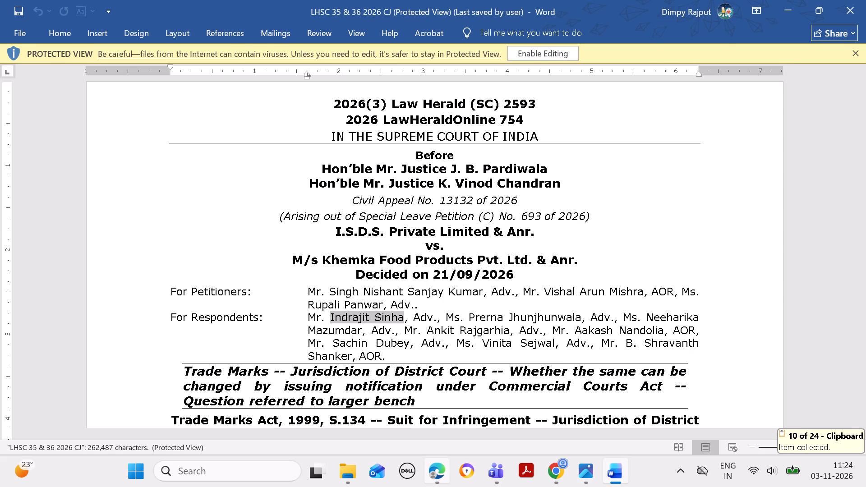
{"action": "left_click", "coordinate": [432, 473]}
{"action": "left_click", "coordinate": [658, 276]}
{"action": "key", "text": "ctrl+v"}
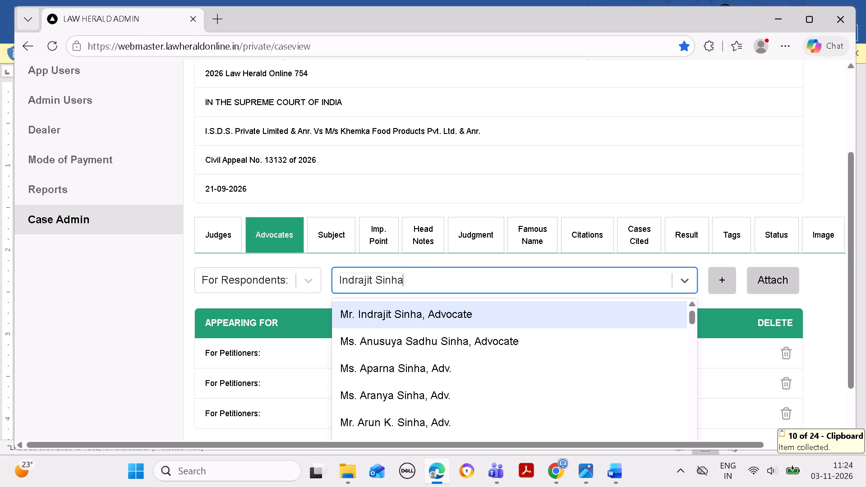
{"action": "left_click", "coordinate": [527, 312]}
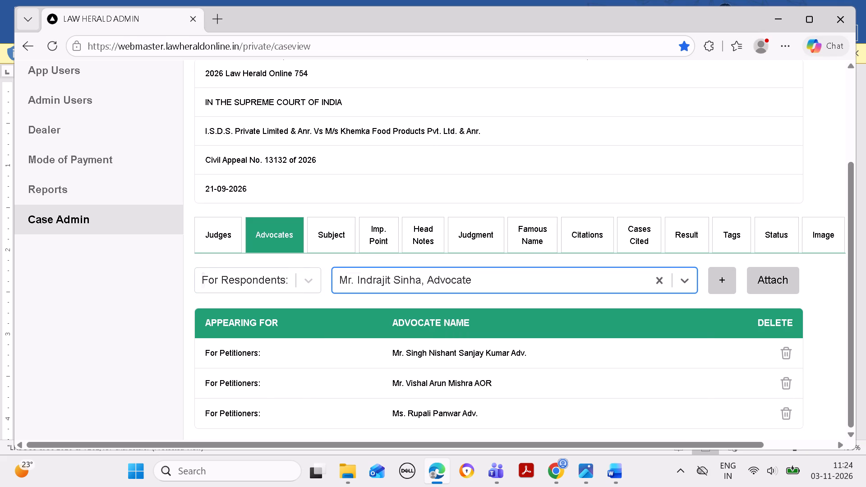
{"action": "left_click", "coordinate": [761, 282]}
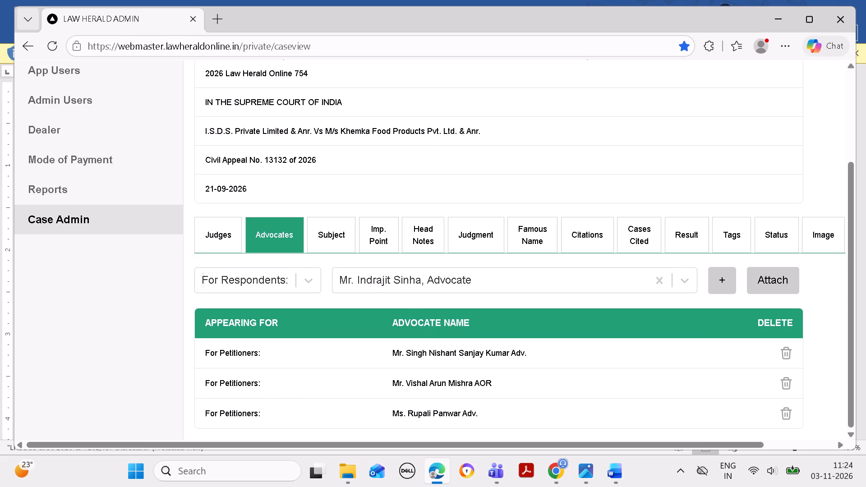
{"action": "left_click", "coordinate": [559, 140]}
{"action": "scroll", "coordinate": [557, 165], "scroll_direction": "down", "scroll_amount": 13}
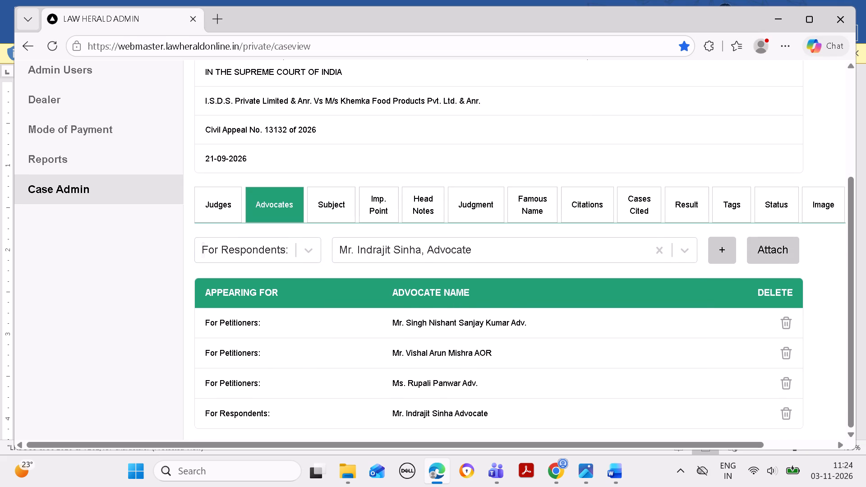
Copy the second respondents' advocate's name from the Word judgment and add it to the case in Edge as a new Ms. entry designated ADV.
{"action": "left_click", "coordinate": [608, 466]}
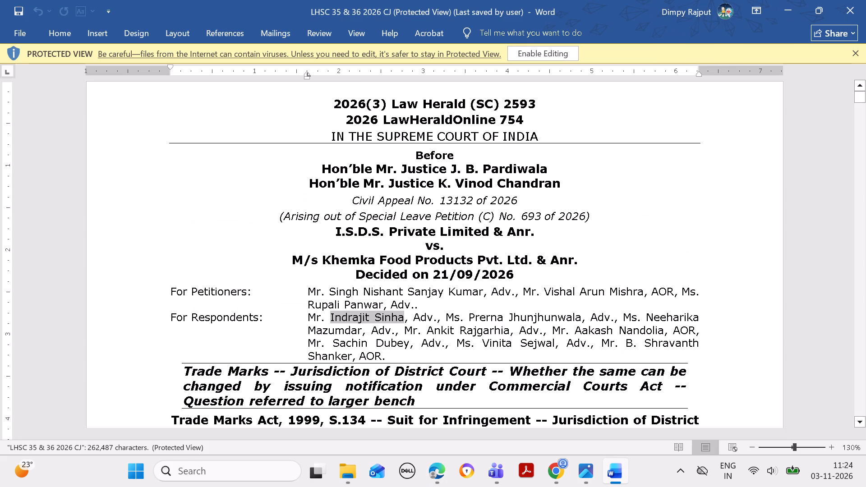
{"action": "left_click_drag", "start_coordinate": [468, 312], "coordinate": [575, 320]}
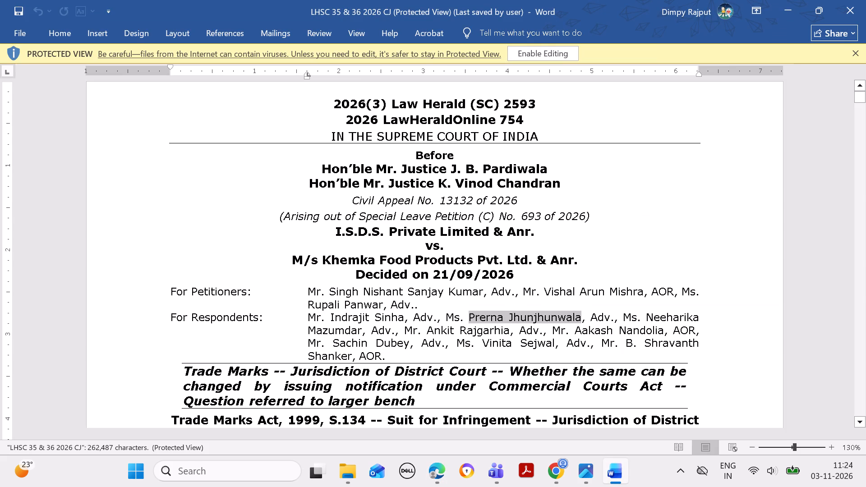
{"action": "key", "text": "ctrl+c"}
{"action": "left_click", "coordinate": [440, 472]}
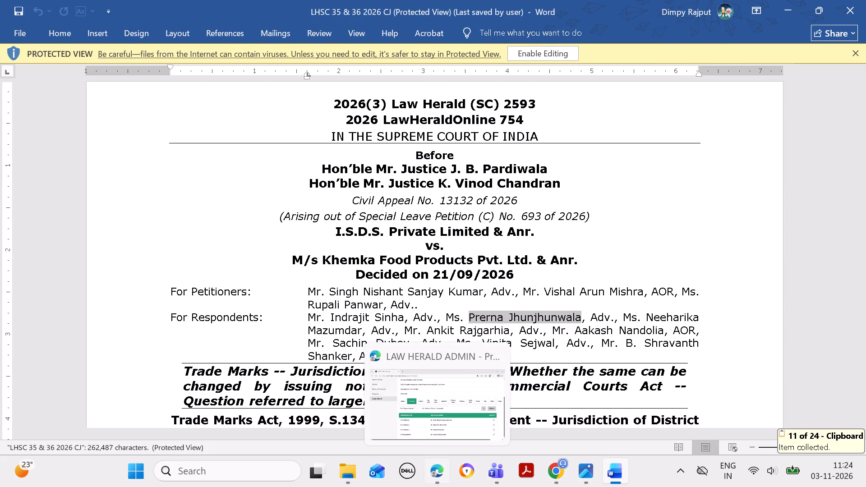
{"action": "left_click", "coordinate": [657, 248]}
{"action": "key", "text": "ctrl+v"}
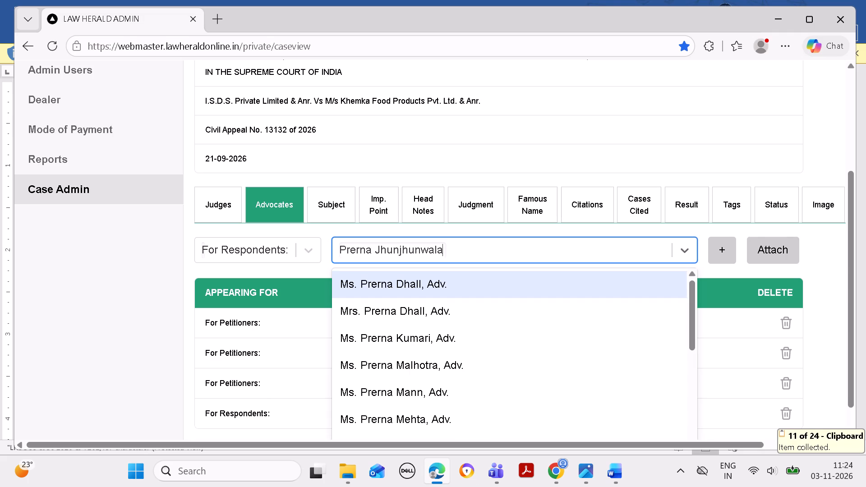
{"action": "left_click", "coordinate": [716, 246]}
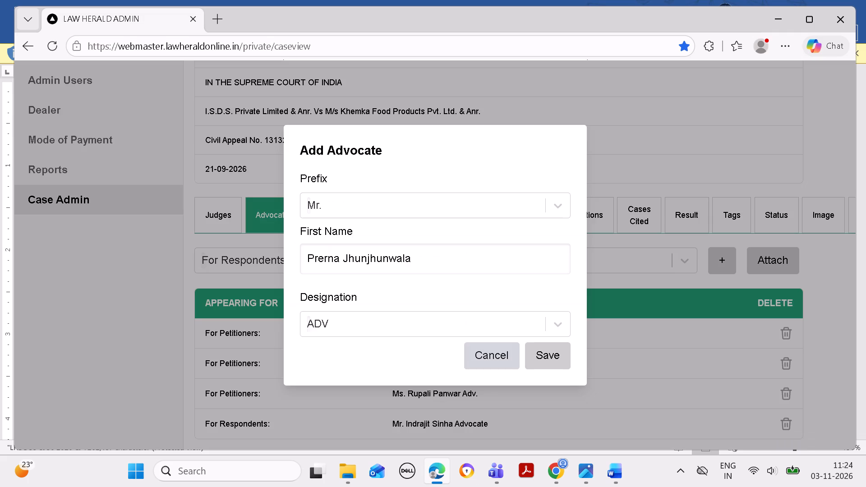
{"action": "left_click", "coordinate": [563, 203]}
{"action": "scroll", "coordinate": [509, 240], "scroll_direction": "down", "scroll_amount": 6}
{"action": "left_click", "coordinate": [445, 298]}
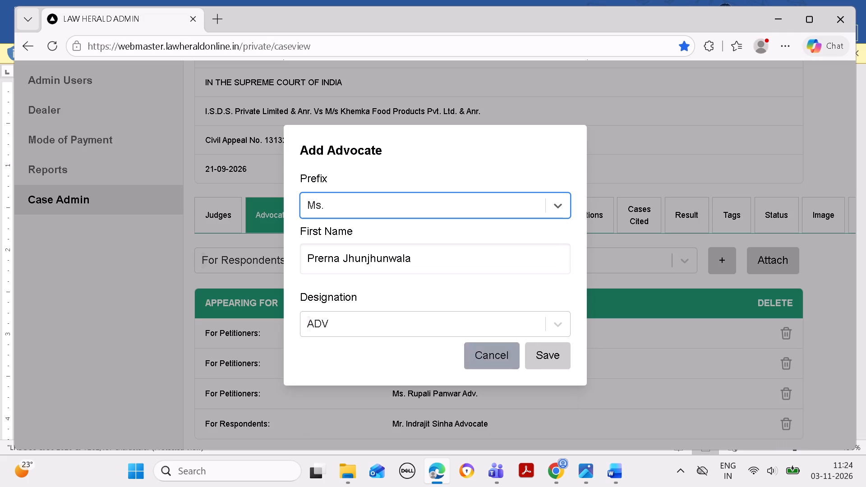
{"action": "left_click", "coordinate": [547, 358]}
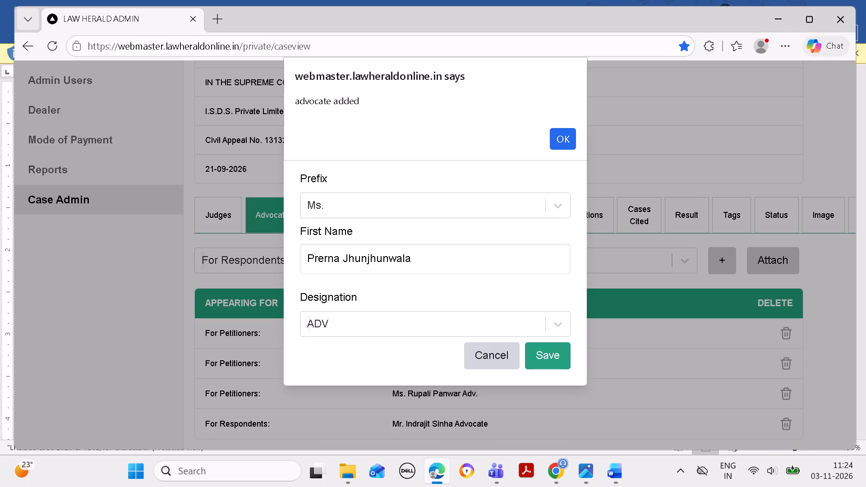
{"action": "left_click", "coordinate": [557, 144]}
{"action": "left_click", "coordinate": [566, 143]}
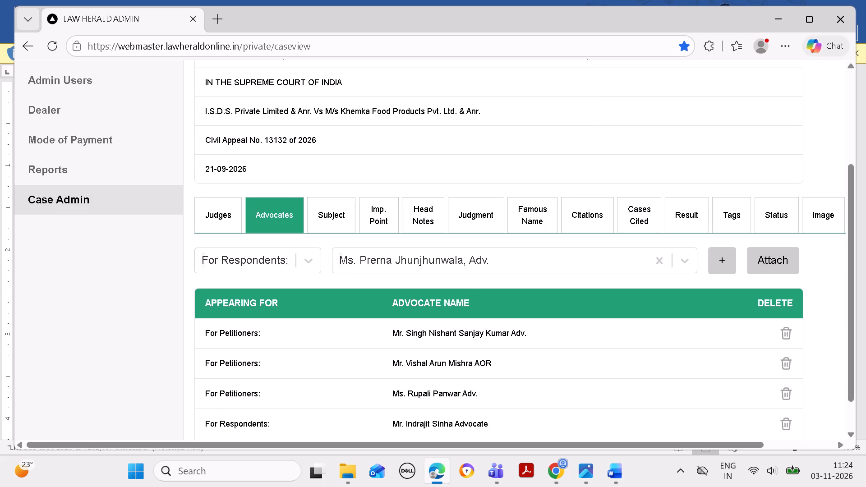
{"action": "scroll", "coordinate": [540, 216], "scroll_direction": "down", "scroll_amount": 12}
Copy the third respondents' advocate's name from the Word judgment and attach the matching Ms. entry designated Adv. to the case in Edge.
{"action": "left_click", "coordinate": [613, 475]}
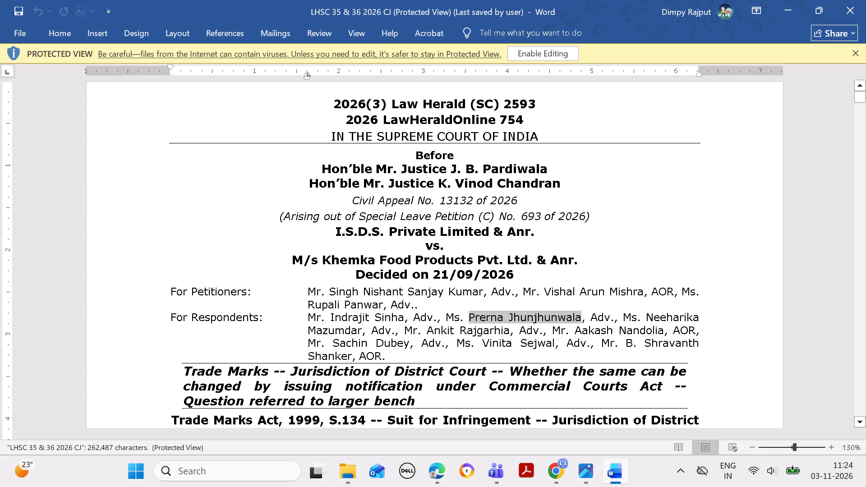
{"action": "left_click_drag", "start_coordinate": [647, 313], "coordinate": [648, 313]}
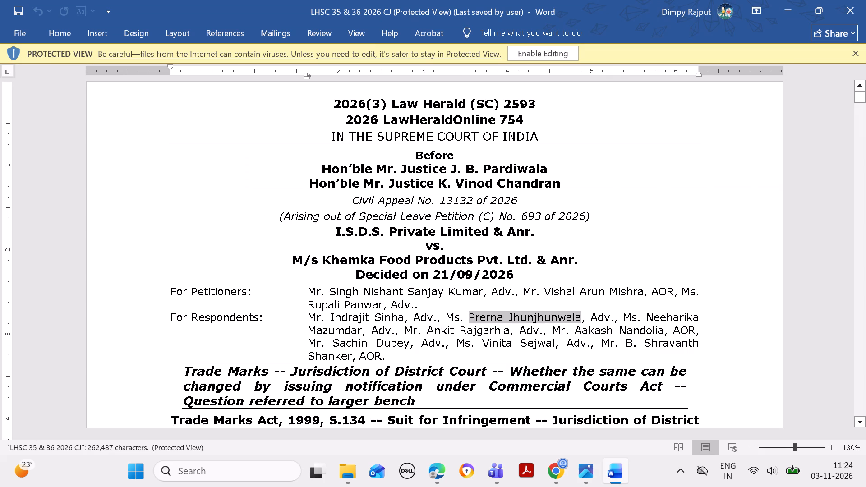
{"action": "left_click_drag", "start_coordinate": [648, 313], "coordinate": [369, 325]}
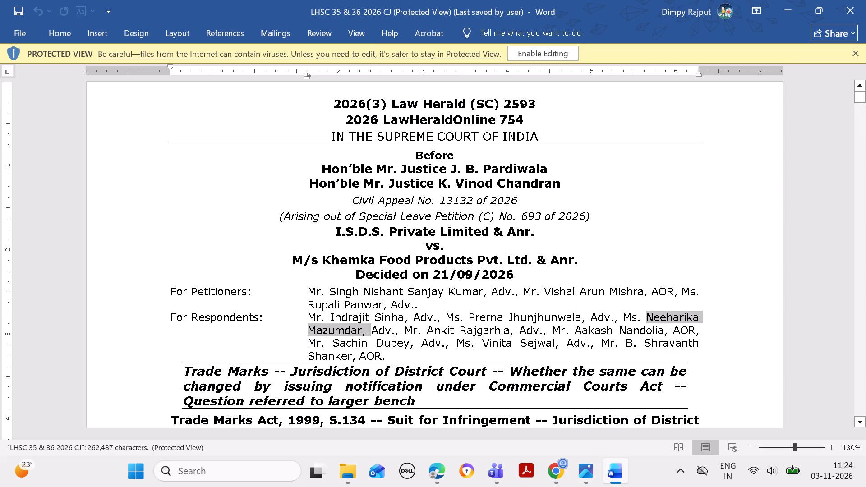
{"action": "left_click_drag", "start_coordinate": [369, 325], "coordinate": [360, 328]}
{"action": "key", "text": "ctrl+c"}
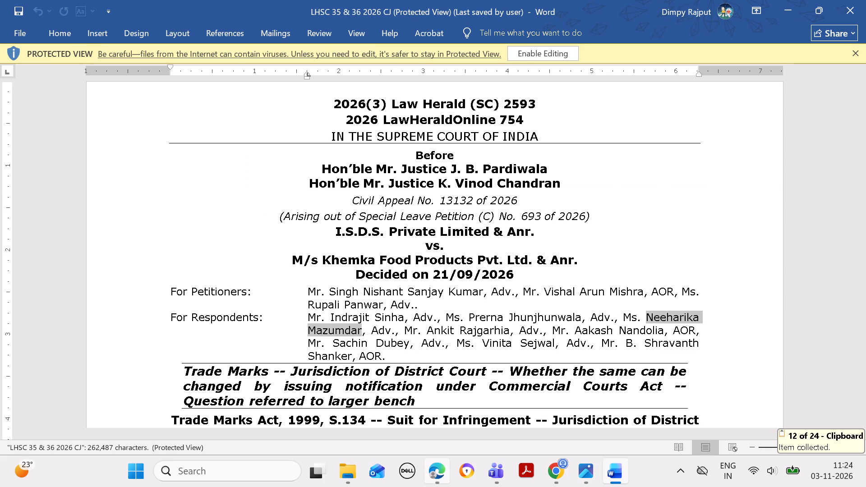
{"action": "left_click", "coordinate": [435, 477]}
{"action": "left_click", "coordinate": [651, 220]}
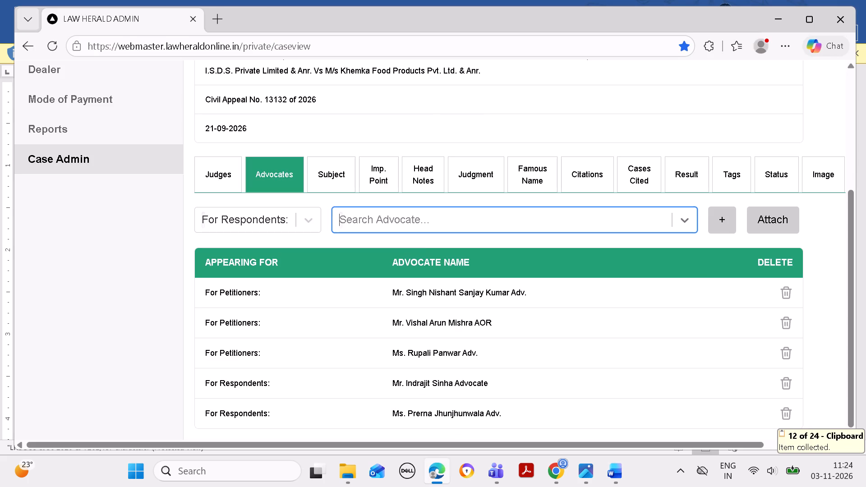
{"action": "key", "text": "ctrl+v"}
{"action": "left_click", "coordinate": [526, 255]}
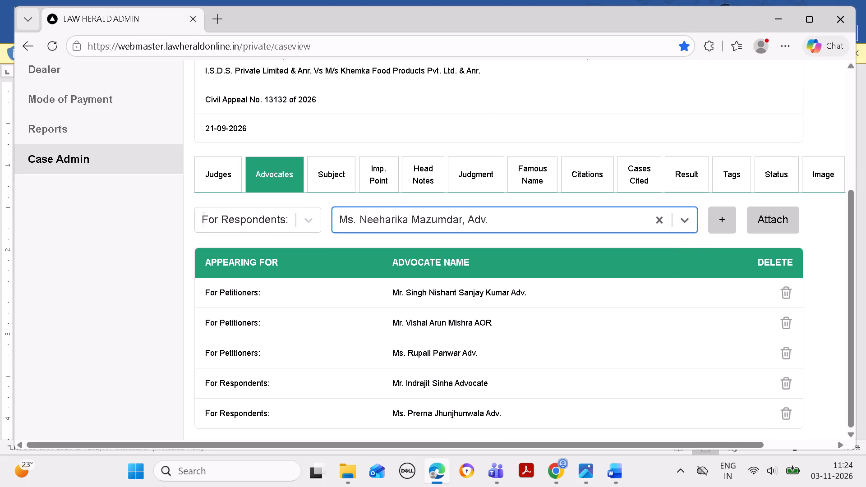
{"action": "left_click", "coordinate": [770, 215]}
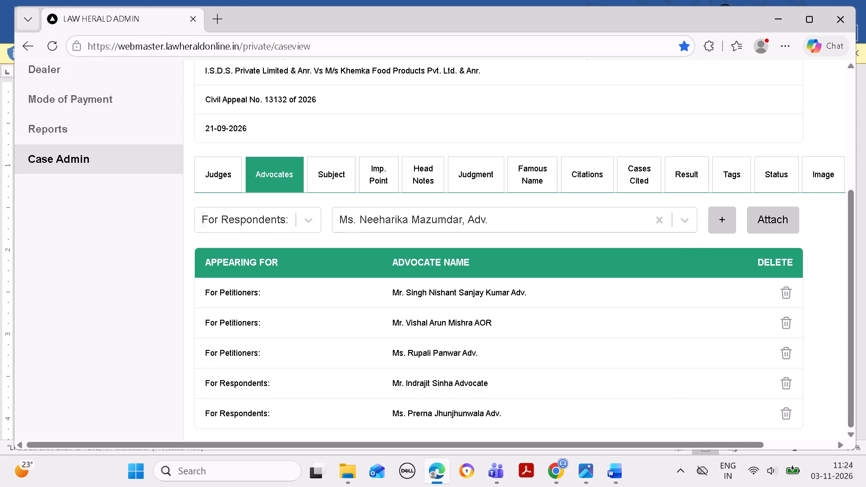
{"action": "left_click", "coordinate": [561, 138]}
{"action": "scroll", "coordinate": [552, 200], "scroll_direction": "down", "scroll_amount": 5}
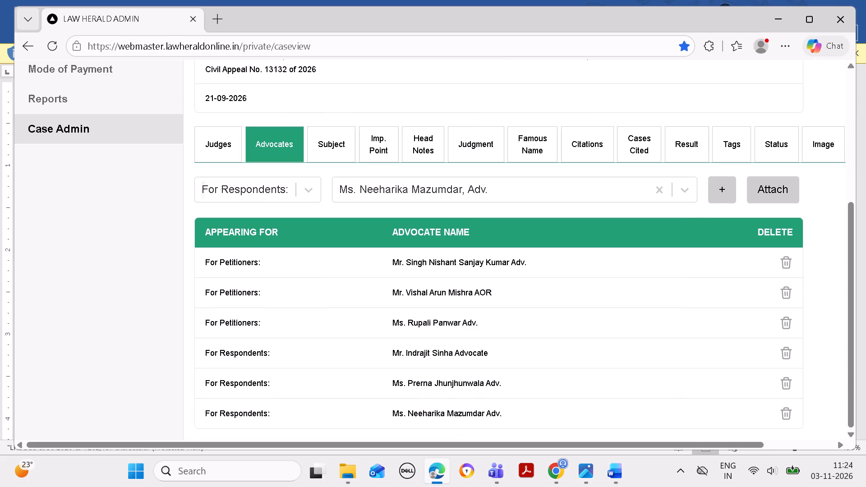
{"action": "scroll", "coordinate": [547, 225], "scroll_direction": "down", "scroll_amount": 7}
Copy the fourth respondents' advocate's name from the Word judgment and add it to the case in Edge as a new Mr. entry designated ADV.
{"action": "left_click", "coordinate": [617, 475]}
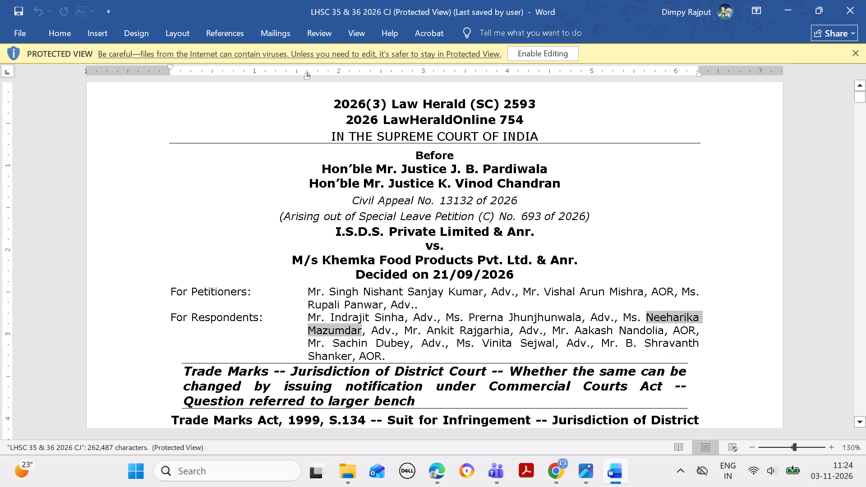
{"action": "left_click_drag", "start_coordinate": [428, 331], "coordinate": [501, 329]}
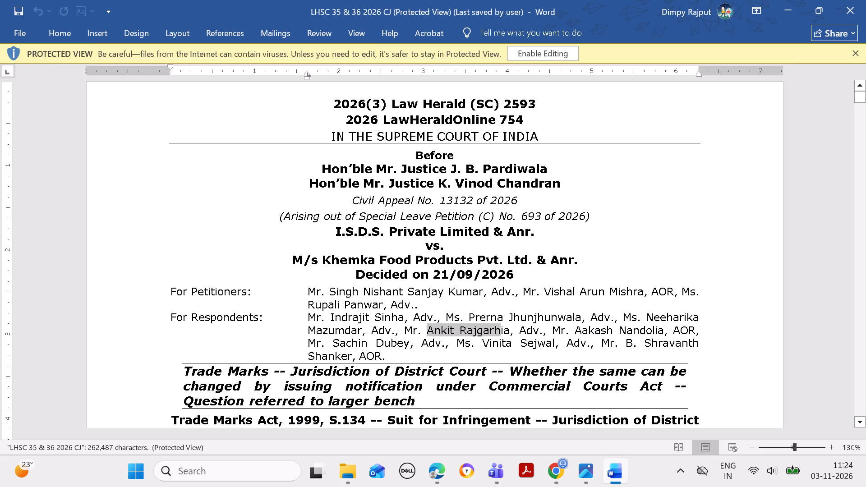
{"action": "left_click_drag", "start_coordinate": [501, 329], "coordinate": [503, 331]}
{"action": "key", "text": "ctrl+c"}
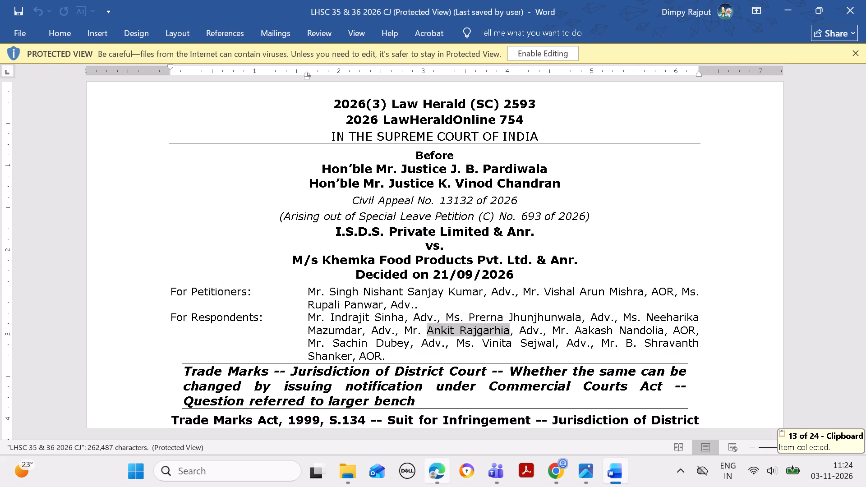
{"action": "left_click", "coordinate": [441, 469]}
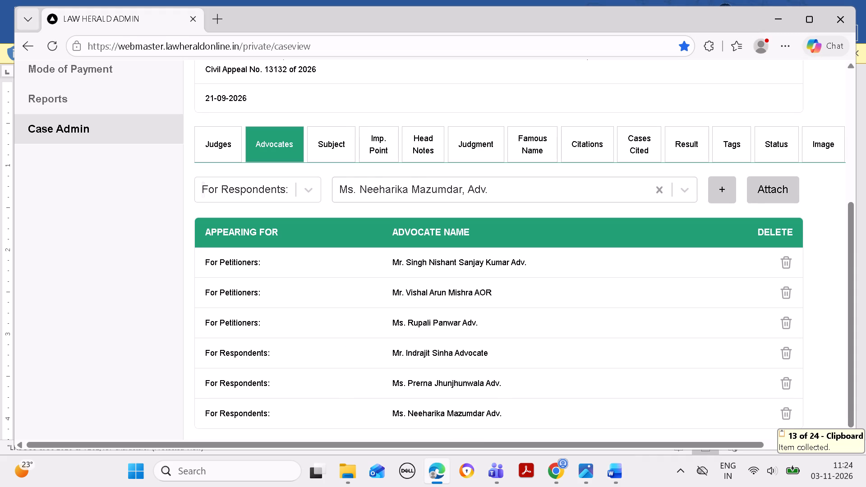
{"action": "left_click", "coordinate": [657, 184]}
{"action": "key", "text": "ctrl+v"}
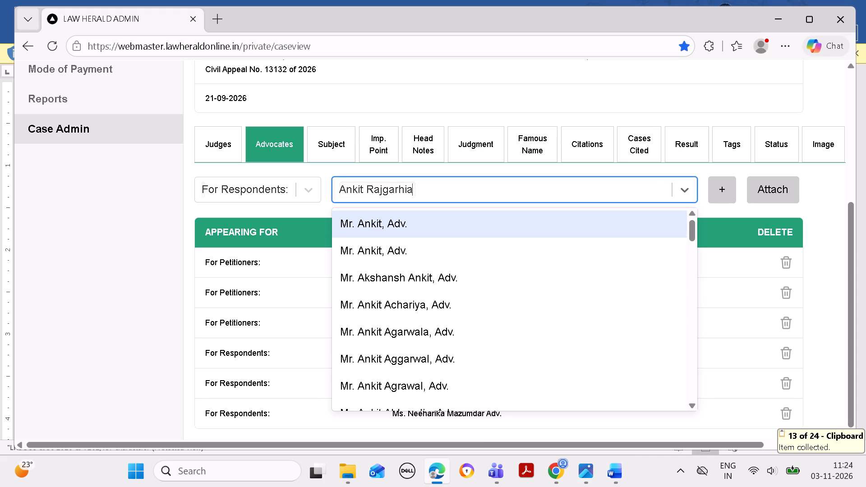
{"action": "left_click", "coordinate": [722, 187]}
{"action": "left_click", "coordinate": [614, 476]}
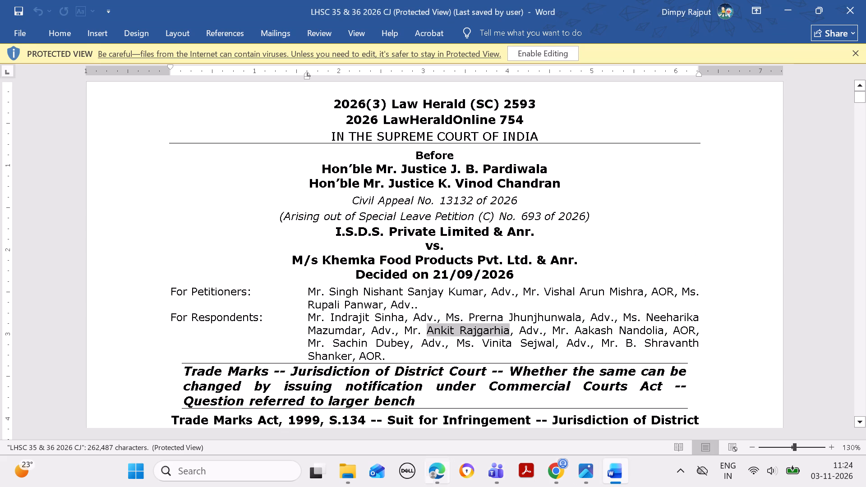
{"action": "left_click", "coordinate": [438, 472]}
{"action": "left_click", "coordinate": [539, 359]}
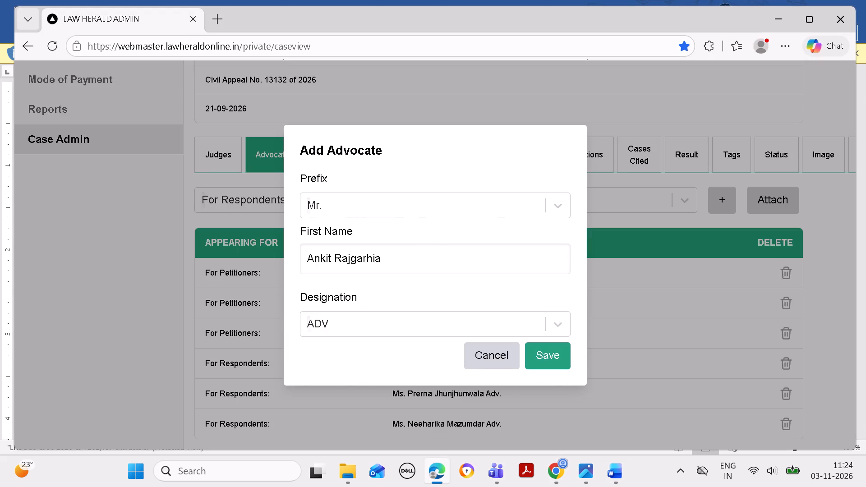
{"action": "left_click", "coordinate": [553, 132]}
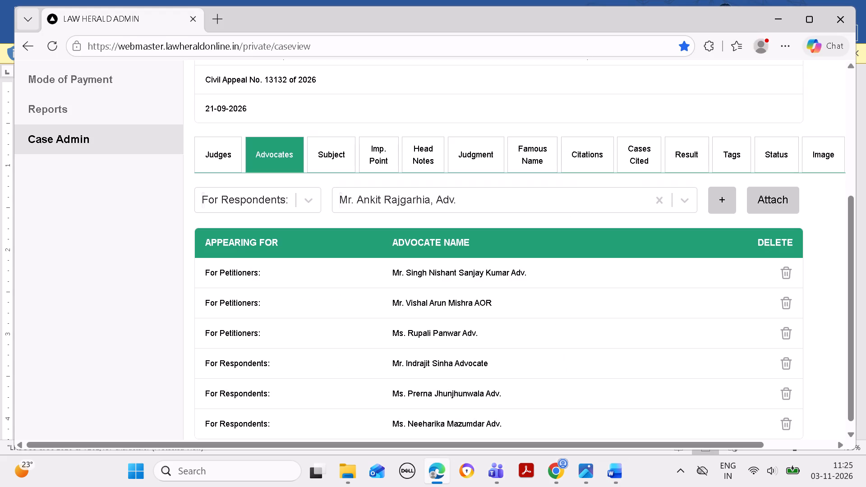
{"action": "left_click", "coordinate": [563, 135]}
{"action": "scroll", "coordinate": [543, 252], "scroll_direction": "down", "scroll_amount": 12}
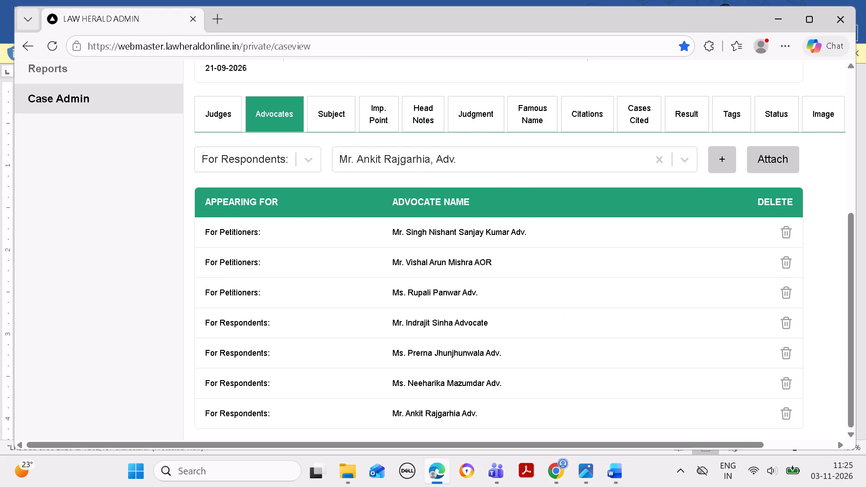
Copy the fifth respondents' advocate's name from the Word judgment and add it to the case in Edge as a new Mr. entry designated AOR.
{"action": "left_click", "coordinate": [617, 477]}
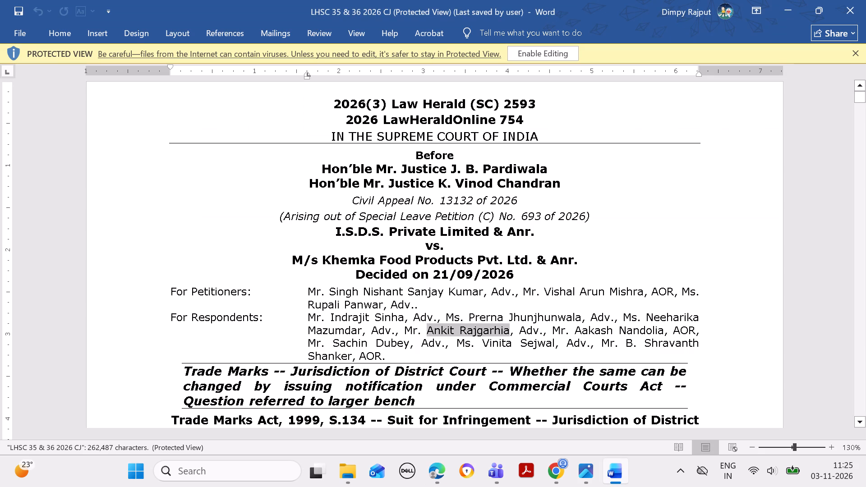
{"action": "left_click_drag", "start_coordinate": [575, 331], "coordinate": [633, 331]}
{"action": "key", "text": "ctrl+c"}
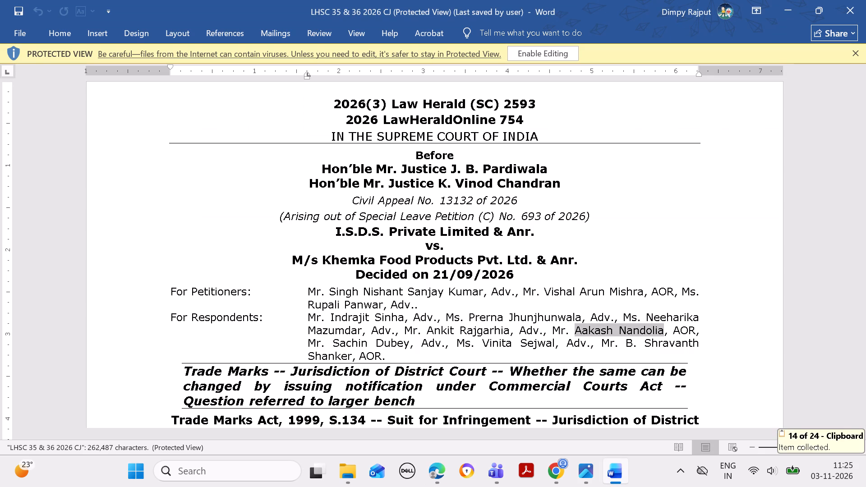
{"action": "left_click", "coordinate": [437, 464]}
{"action": "left_click", "coordinate": [653, 158]}
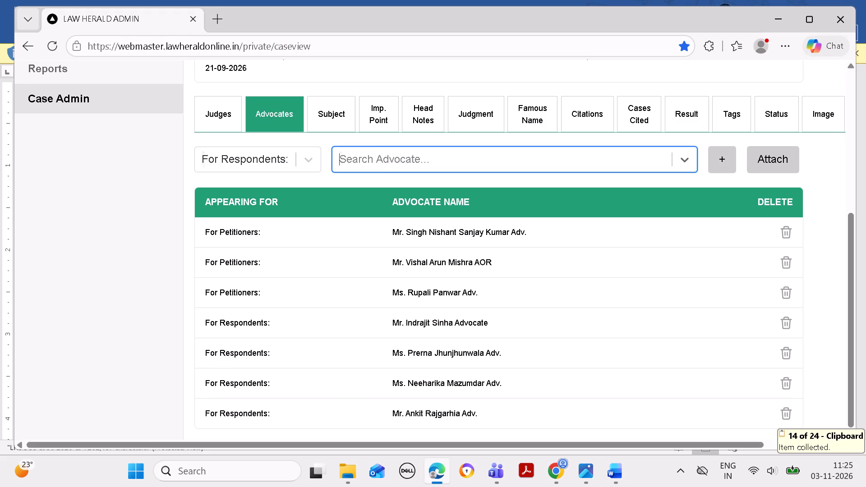
{"action": "key", "text": "ctrl+v"}
{"action": "left_click", "coordinate": [721, 158]}
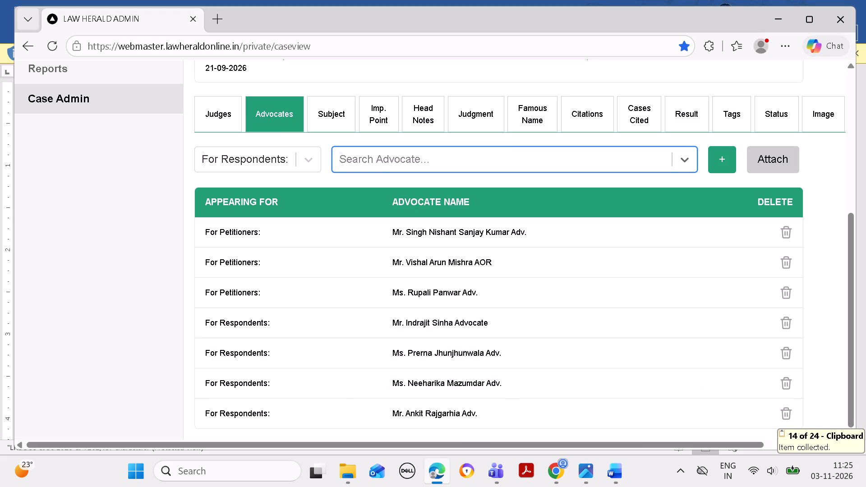
{"action": "left_click", "coordinate": [505, 317]}
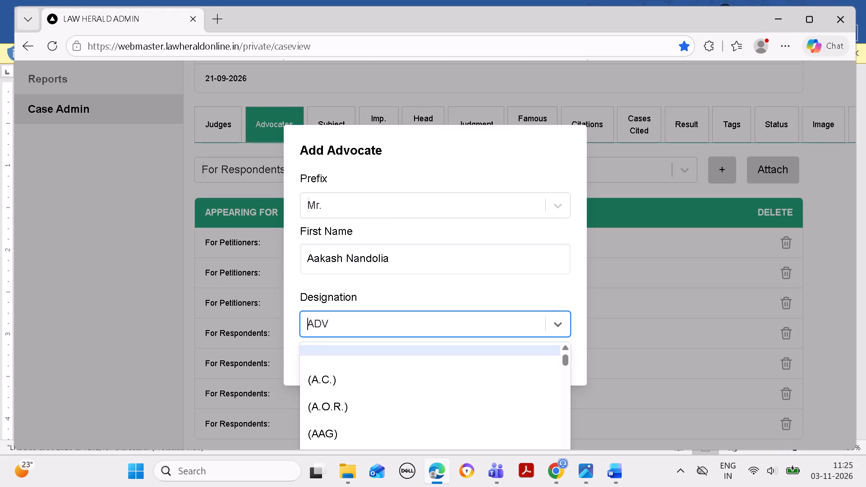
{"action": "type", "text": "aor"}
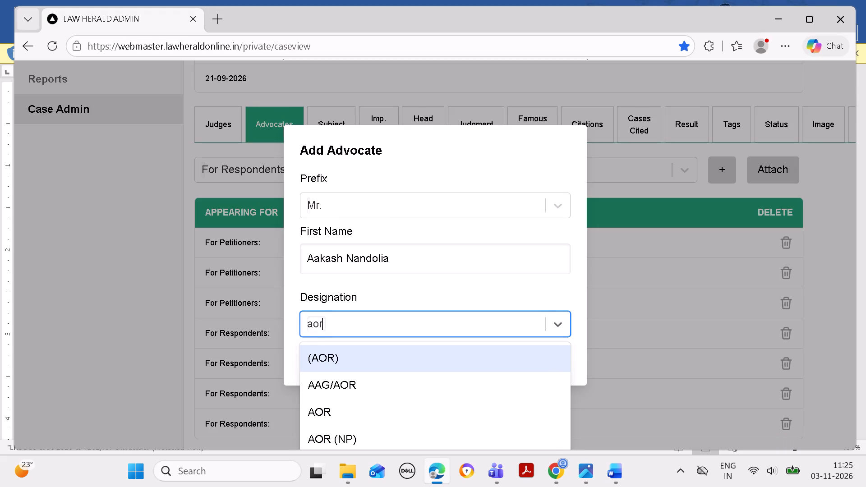
{"action": "left_click", "coordinate": [426, 407]}
{"action": "left_click", "coordinate": [547, 358]}
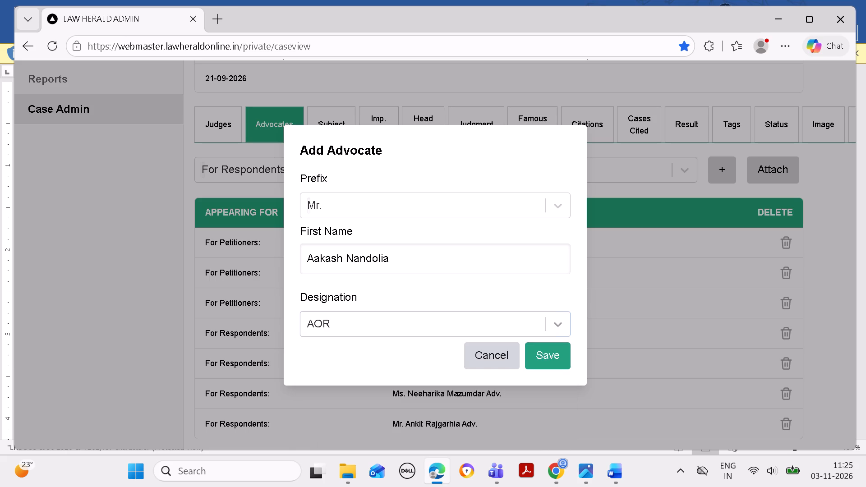
{"action": "left_click", "coordinate": [572, 137]}
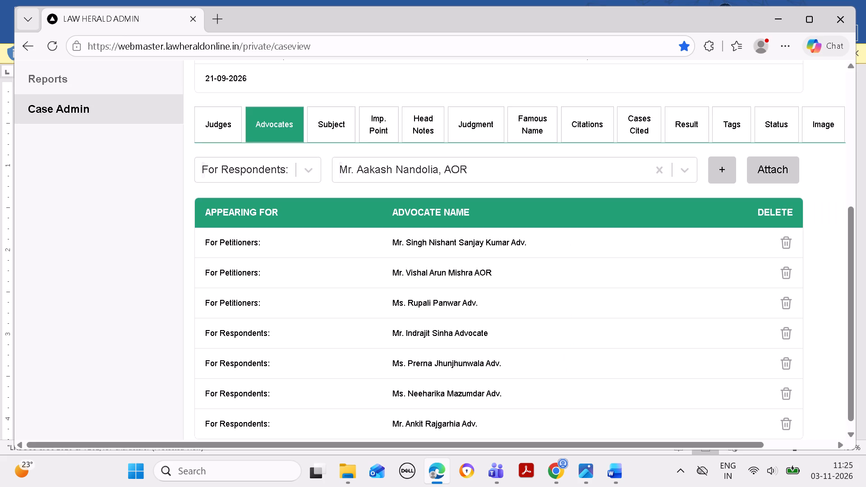
{"action": "left_click", "coordinate": [567, 131]}
{"action": "scroll", "coordinate": [520, 250], "scroll_direction": "down", "scroll_amount": 14}
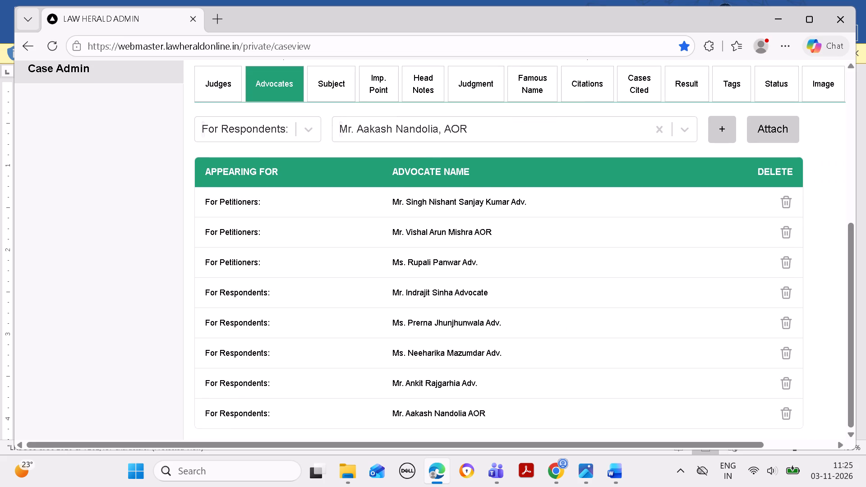
Copy the sixth respondents' advocate's name from the Word judgment and attach the matching Mr. entry designated Adv. to the case in Edge.
{"action": "left_click", "coordinate": [608, 470]}
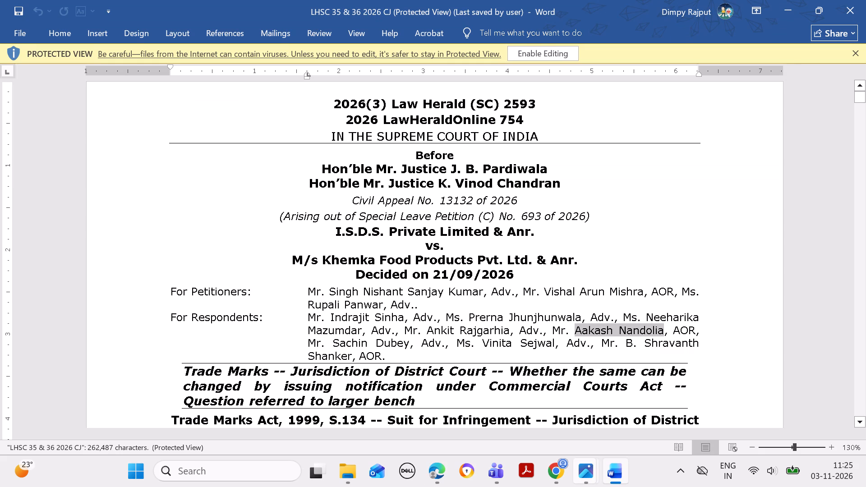
{"action": "left_click_drag", "start_coordinate": [333, 338], "coordinate": [391, 343]}
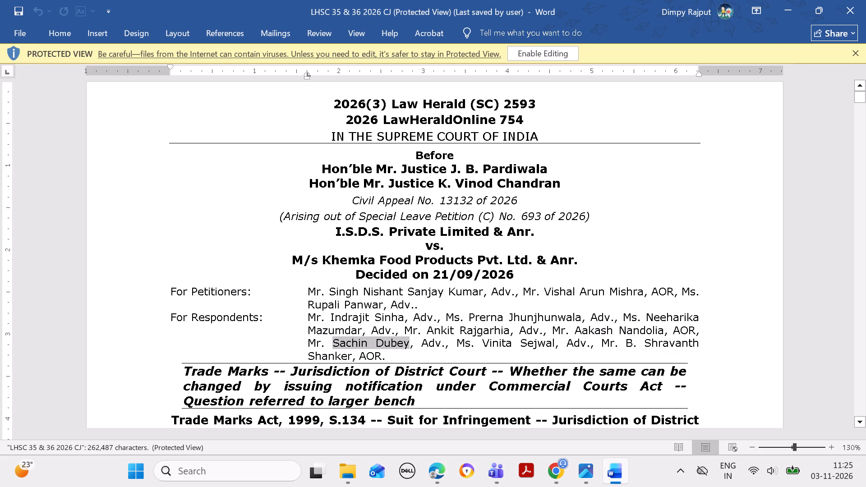
{"action": "key", "text": "ctrl+c"}
{"action": "left_click", "coordinate": [436, 469]}
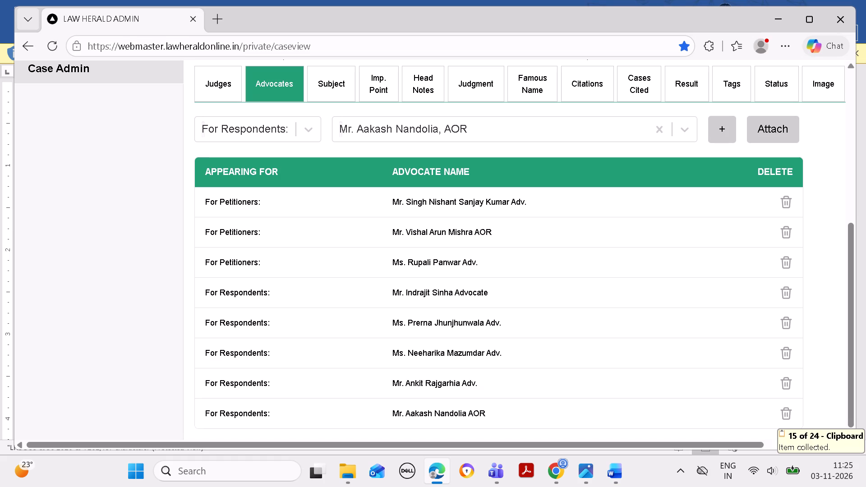
{"action": "left_click", "coordinate": [655, 129]}
{"action": "key", "text": "ctrl+v"}
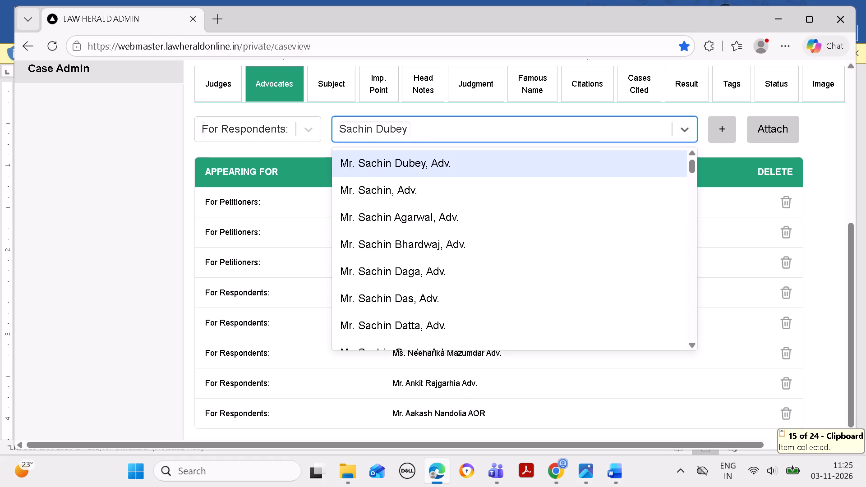
{"action": "left_click", "coordinate": [518, 167]}
{"action": "left_click", "coordinate": [764, 128]}
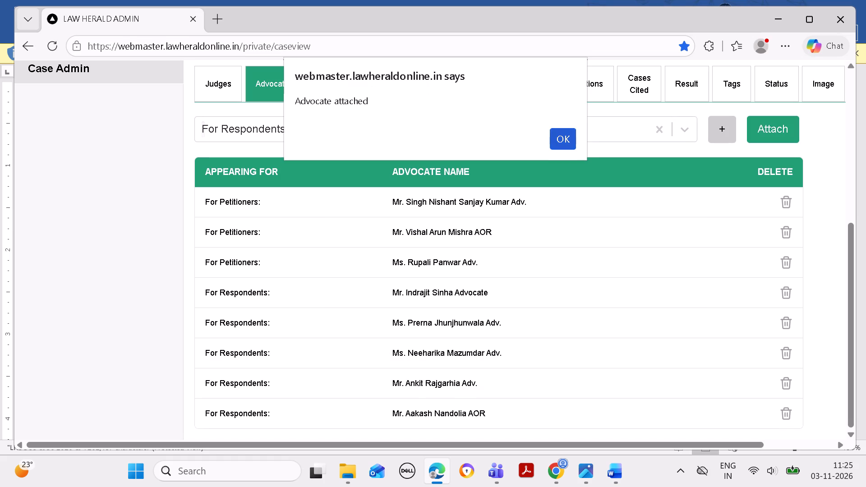
{"action": "left_click", "coordinate": [566, 137]}
{"action": "scroll", "coordinate": [540, 243], "scroll_direction": "down", "scroll_amount": 13}
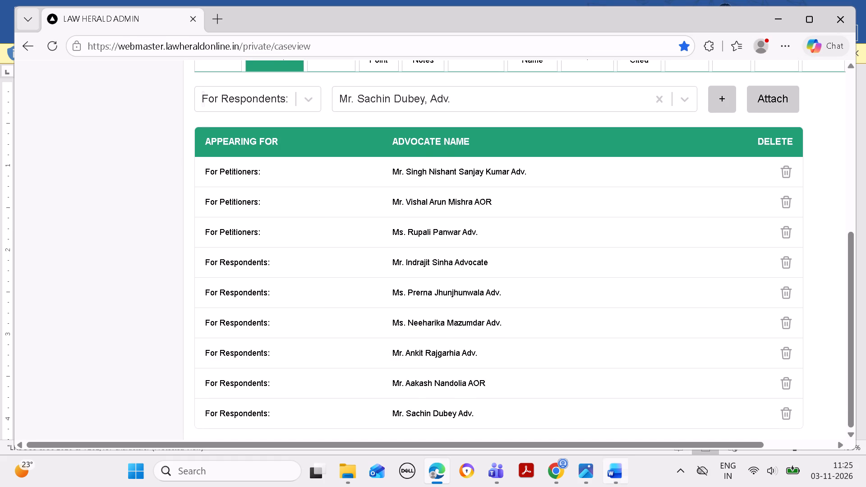
Copy the seventh respondents' advocate's name, the Ms. entry designated Adv., from the Word judgment and return to the case in Edge.
{"action": "left_click", "coordinate": [607, 472]}
{"action": "left_click_drag", "start_coordinate": [484, 343], "coordinate": [488, 343]}
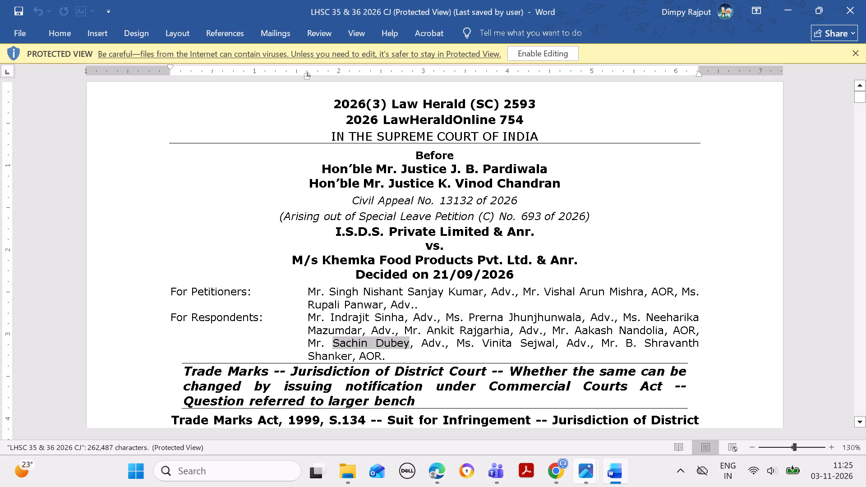
{"action": "left_click_drag", "start_coordinate": [488, 343], "coordinate": [539, 343]}
{"action": "key", "text": "ctrl+c"}
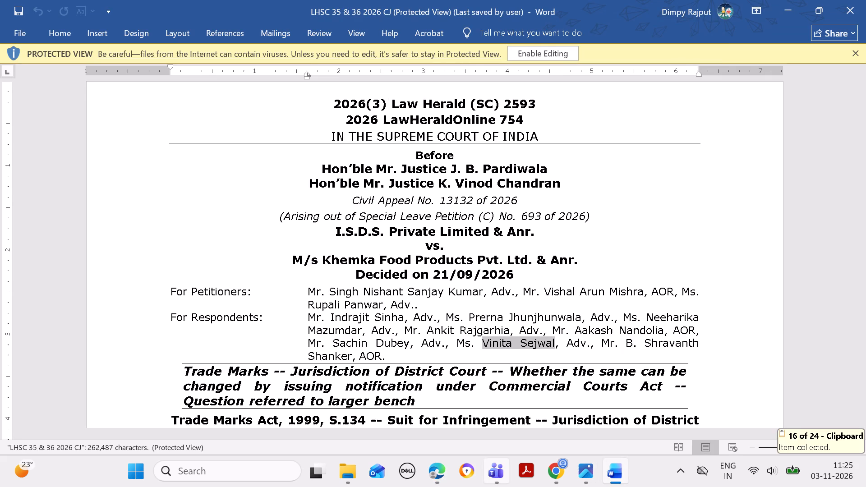
{"action": "left_click", "coordinate": [441, 469]}
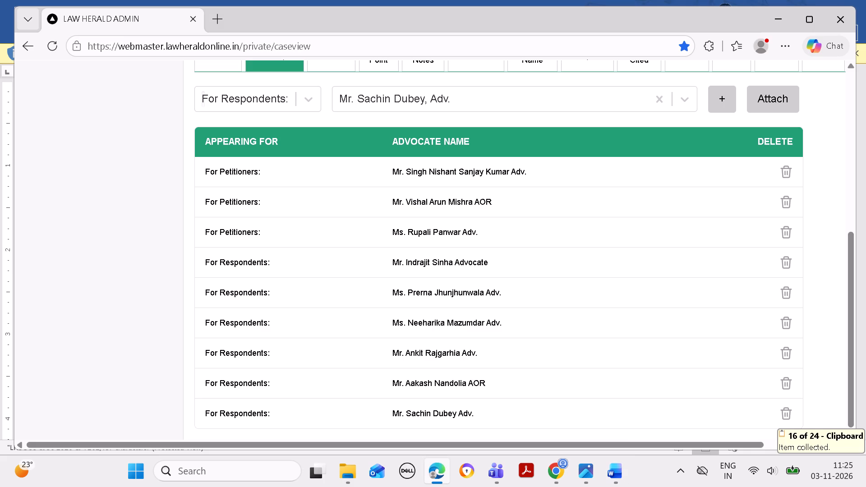
Add the second-to-last respondents' advocate from the judgment with prefix Ms. and designation ADV, and attach the entry under "For Respondents:".
{"action": "left_click", "coordinate": [654, 96]}
{"action": "key", "text": "ctrl+v"}
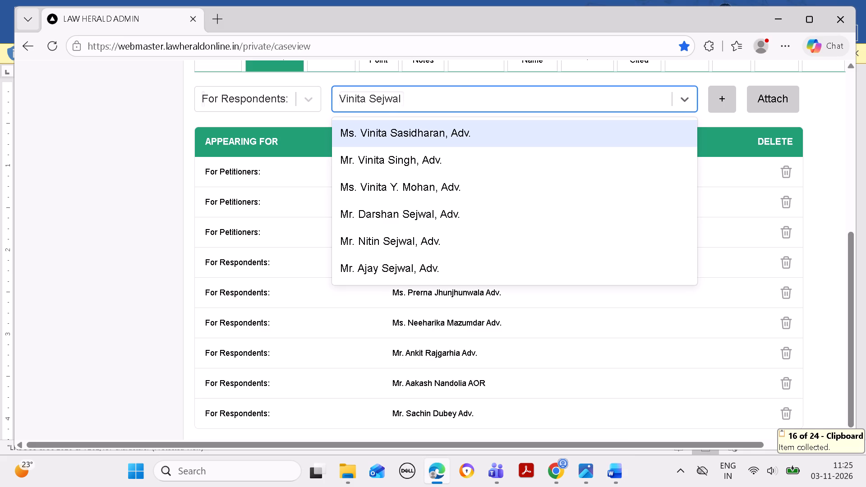
{"action": "left_click", "coordinate": [715, 101]}
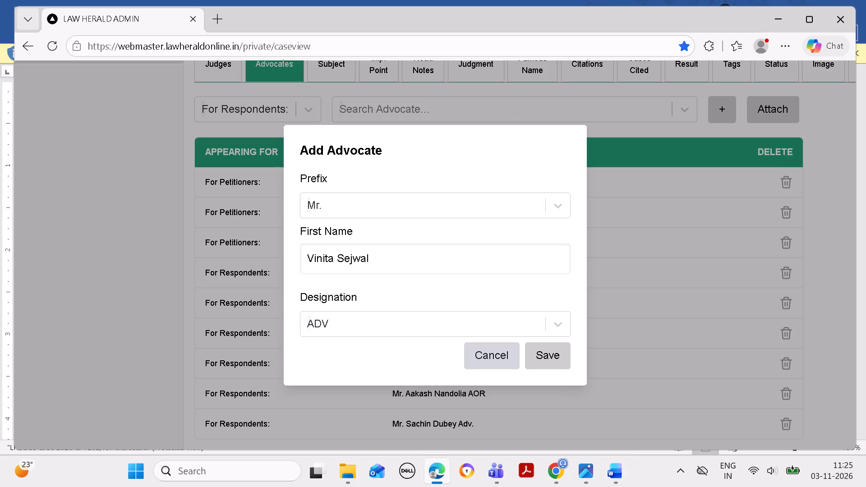
{"action": "left_click", "coordinate": [554, 202]}
{"action": "scroll", "coordinate": [452, 267], "scroll_direction": "down", "scroll_amount": 4}
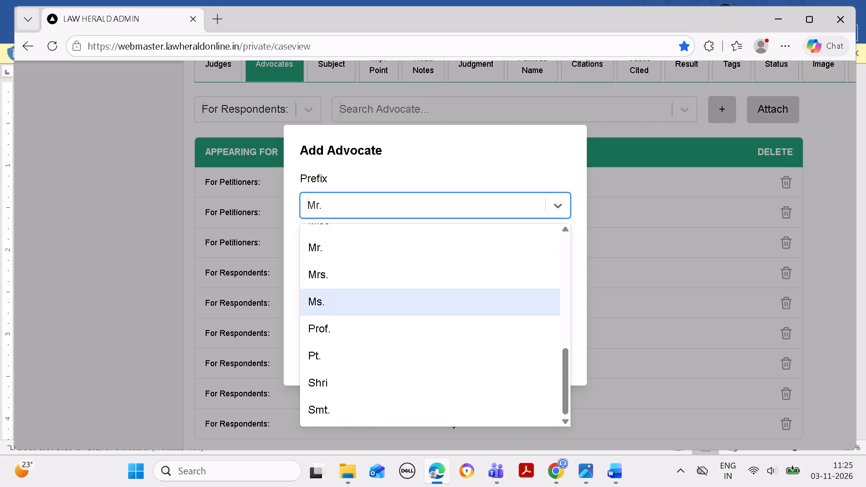
{"action": "left_click", "coordinate": [446, 306]}
{"action": "left_click", "coordinate": [548, 358]}
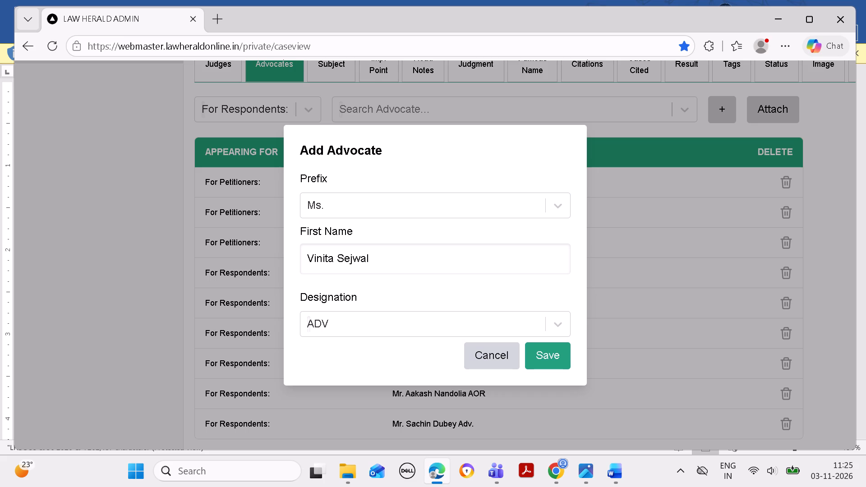
{"action": "left_click", "coordinate": [566, 144]}
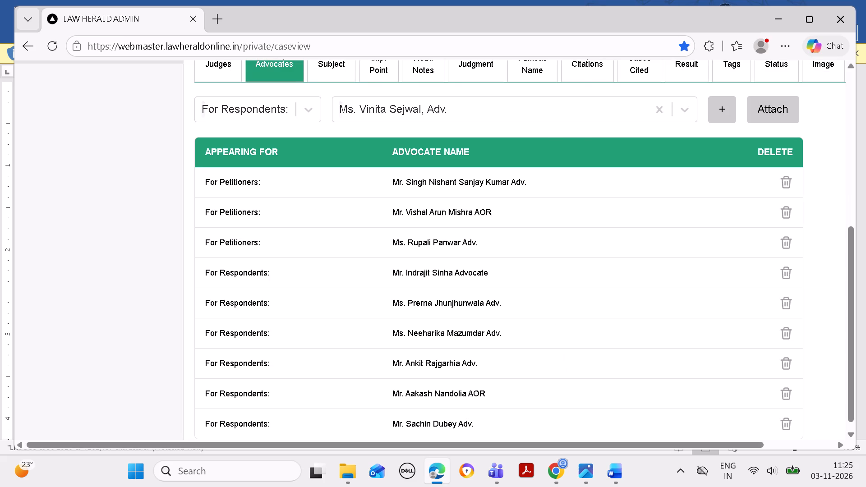
{"action": "left_click", "coordinate": [564, 139]}
{"action": "scroll", "coordinate": [564, 199], "scroll_direction": "down", "scroll_amount": 13}
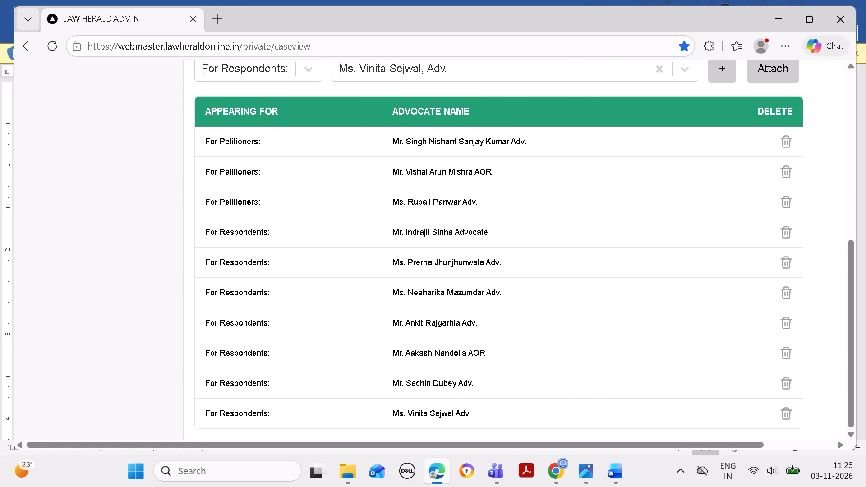
Copy the last respondents' advocate's name from the Word judgment and attach the matching AOR entry under "For Respondents:" in Edge.
{"action": "left_click", "coordinate": [615, 469]}
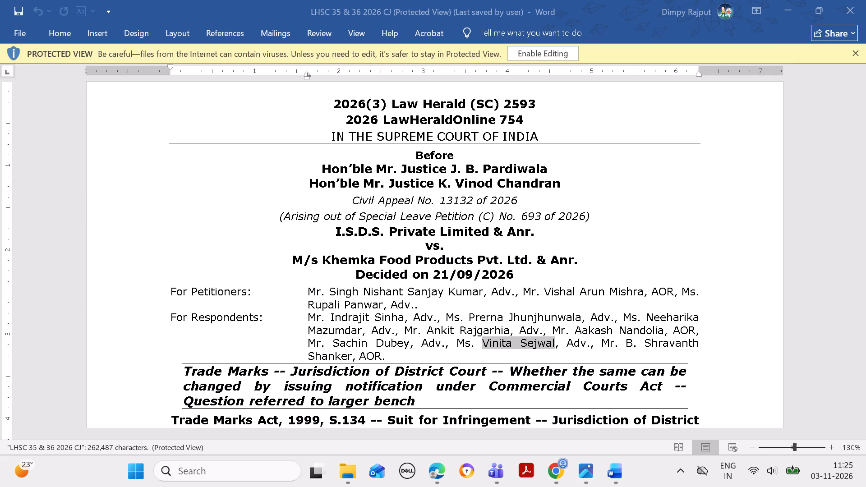
{"action": "left_click_drag", "start_coordinate": [645, 340], "coordinate": [438, 350]}
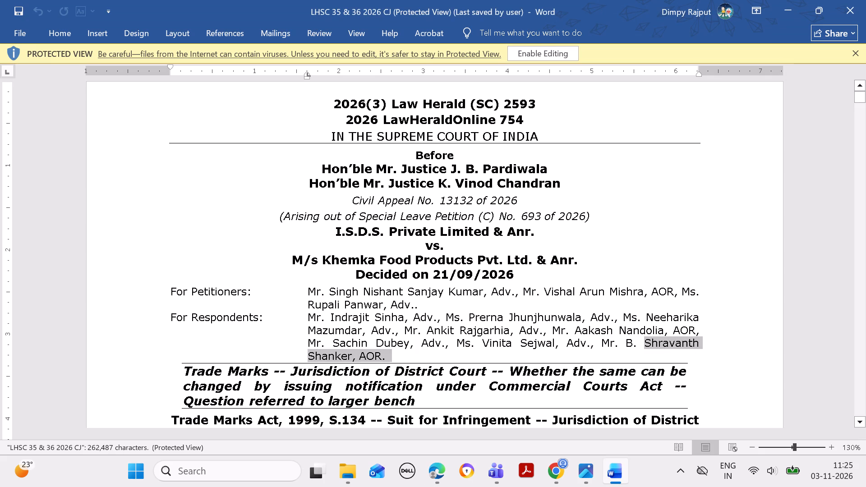
{"action": "left_click_drag", "start_coordinate": [438, 350], "coordinate": [352, 351]}
{"action": "left_click_drag", "start_coordinate": [352, 351], "coordinate": [352, 351]}
{"action": "left_click", "coordinate": [604, 358]}
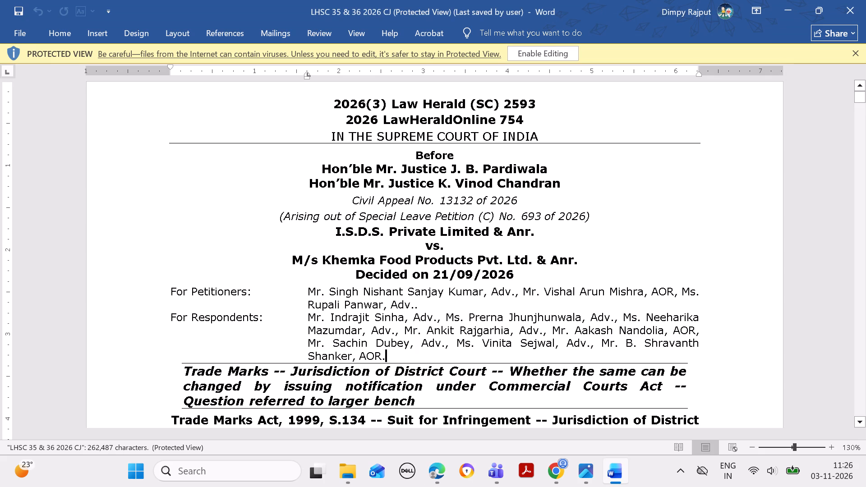
{"action": "left_click_drag", "start_coordinate": [627, 343], "coordinate": [348, 353]}
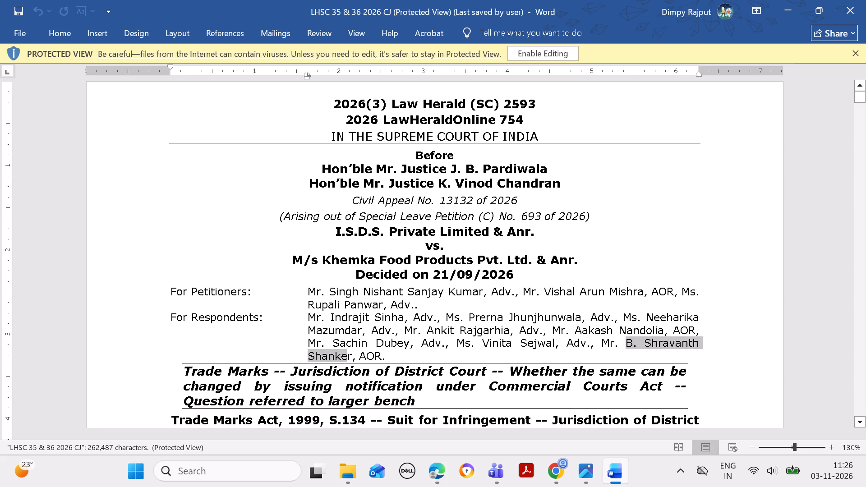
{"action": "left_click_drag", "start_coordinate": [348, 353], "coordinate": [353, 353]}
{"action": "key", "text": "ctrl+c"}
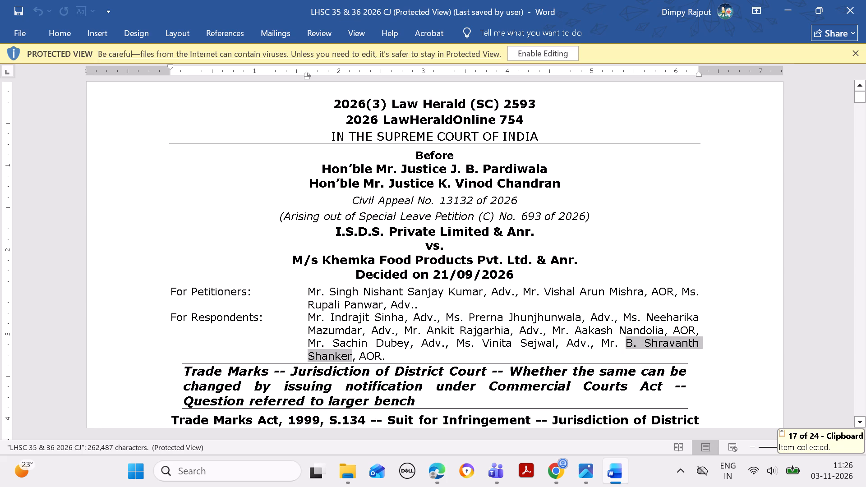
{"action": "left_click", "coordinate": [435, 476]}
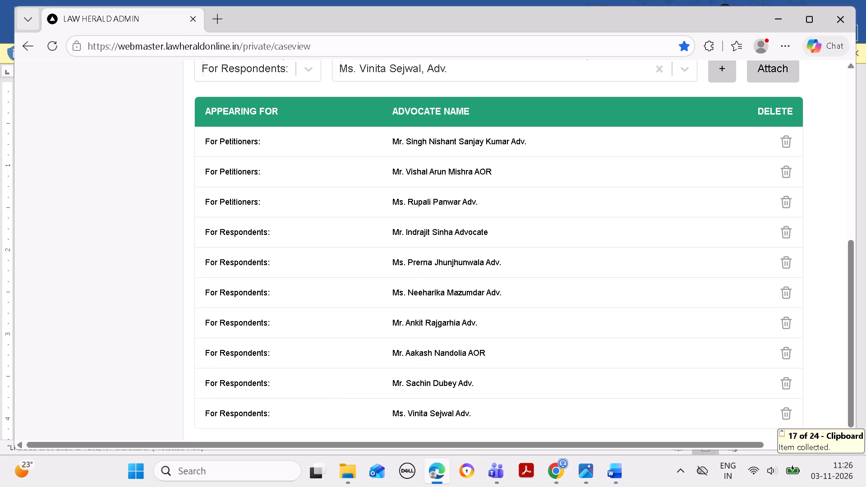
{"action": "scroll", "coordinate": [534, 323], "scroll_direction": "up", "scroll_amount": 2}
{"action": "left_click", "coordinate": [654, 403]}
{"action": "key", "text": "ctrl+v"}
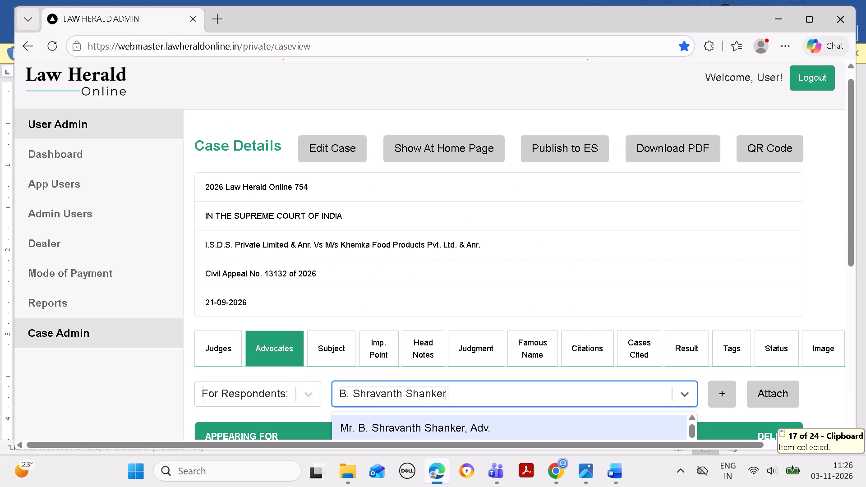
{"action": "left_click_drag", "start_coordinate": [851, 234], "coordinate": [854, 266]}
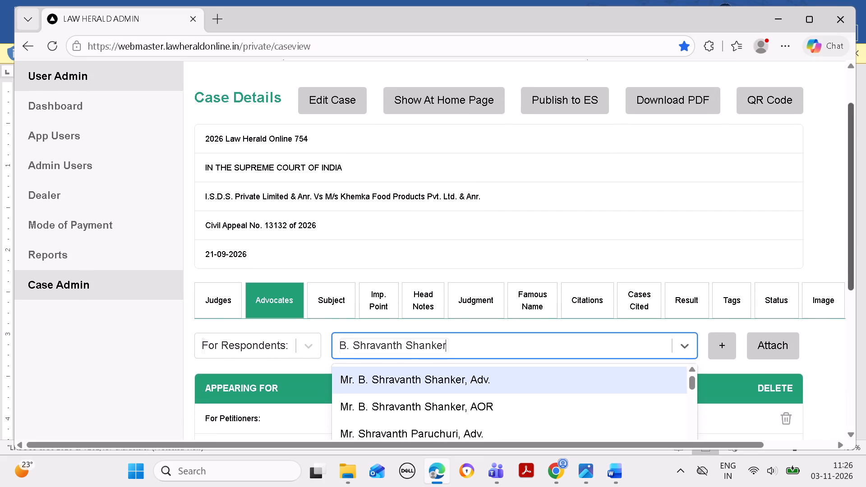
{"action": "left_click_drag", "start_coordinate": [854, 266], "coordinate": [854, 278]}
{"action": "left_click", "coordinate": [569, 369]}
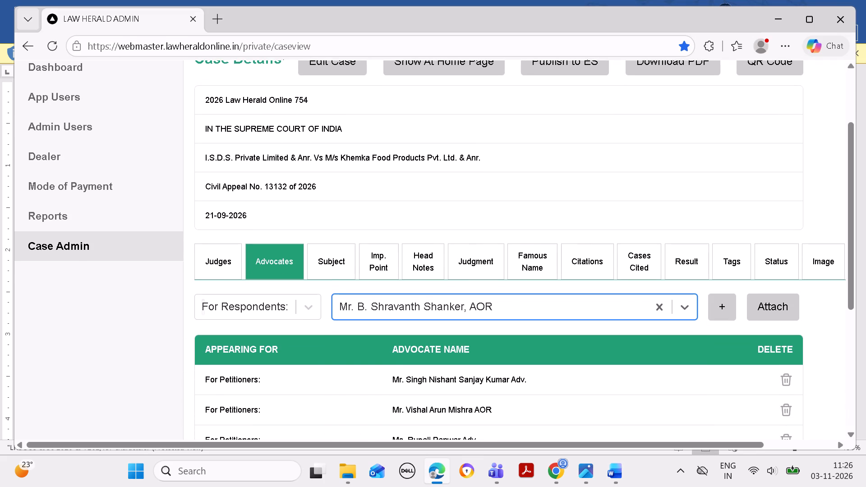
{"action": "left_click", "coordinate": [767, 308]}
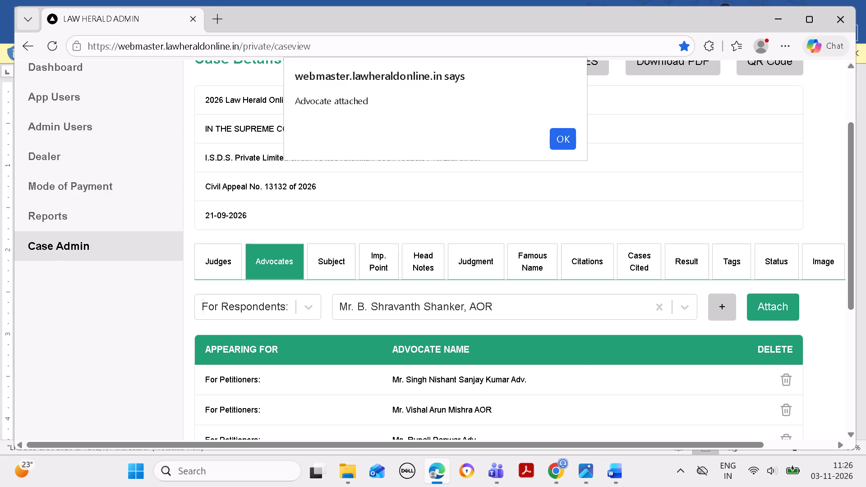
{"action": "left_click", "coordinate": [565, 140]}
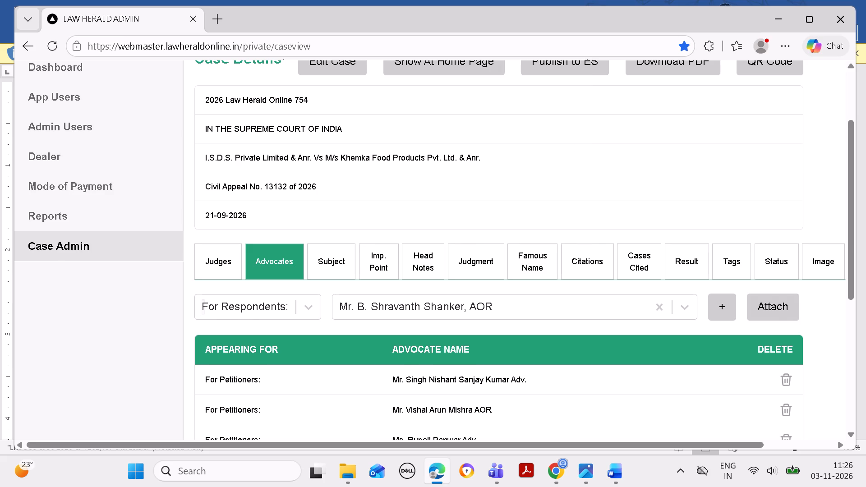
{"action": "scroll", "coordinate": [490, 181], "scroll_direction": "down", "scroll_amount": 13}
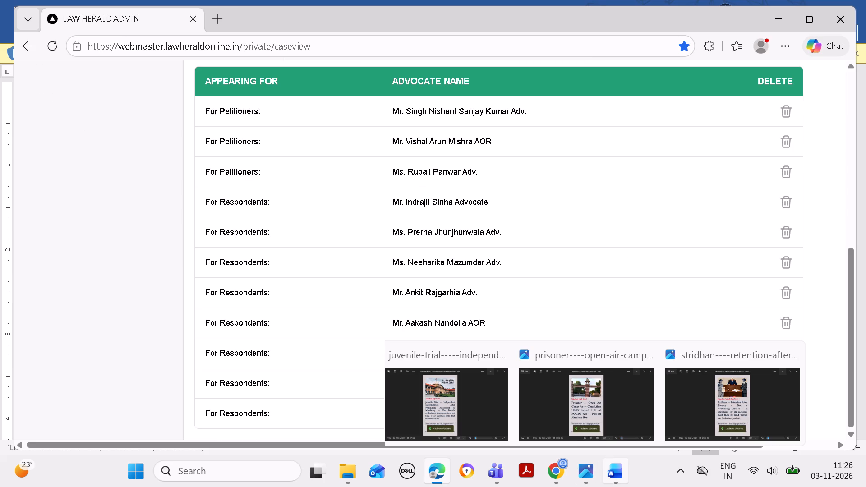
Copy the heading phrase "Trade Marks -- Jurisdiction of District Court" from the italic summary in the Word judgment.
{"action": "left_click", "coordinate": [608, 410]}
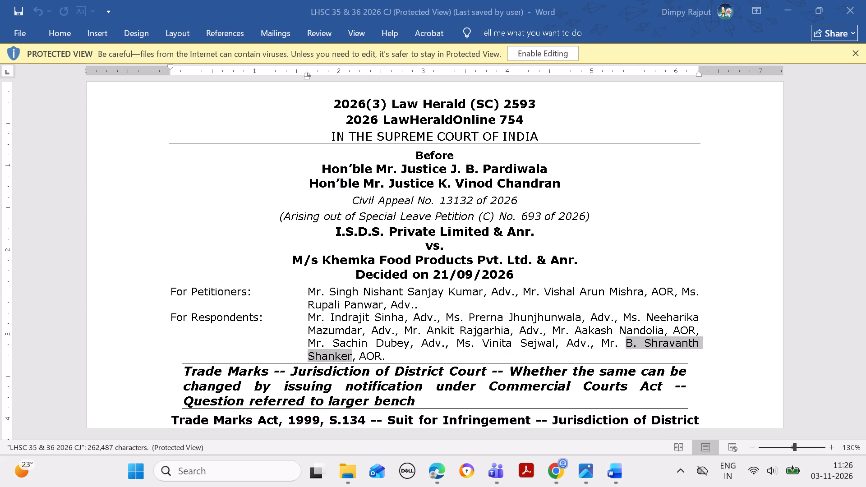
{"action": "key", "text": "Down"}
{"action": "key", "text": "Down"}
{"action": "key", "text": "Down"}
{"action": "key", "text": "Down"}
{"action": "key", "text": "Down"}
{"action": "key", "text": "Down"}
{"action": "key", "text": "Down"}
{"action": "key", "text": "Down"}
{"action": "key", "text": "Down"}
{"action": "key", "text": "Down"}
{"action": "key", "text": "Down"}
{"action": "key", "text": "Down"}
{"action": "key", "text": "Down"}
{"action": "key", "text": "Down"}
{"action": "key", "text": "Down"}
{"action": "key", "text": "Down"}
{"action": "key", "text": "Down"}
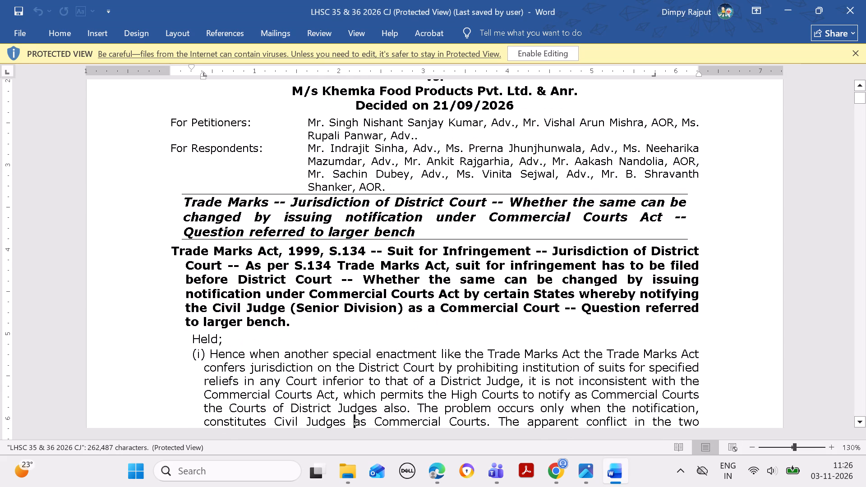
{"action": "left_click_drag", "start_coordinate": [192, 185], "coordinate": [317, 190]}
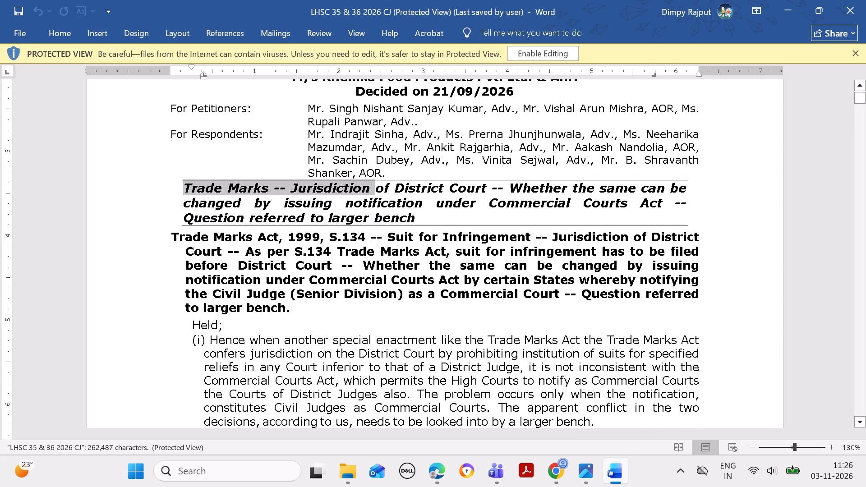
{"action": "left_click_drag", "start_coordinate": [317, 190], "coordinate": [463, 187]}
{"action": "key", "text": "ctrl+c"}
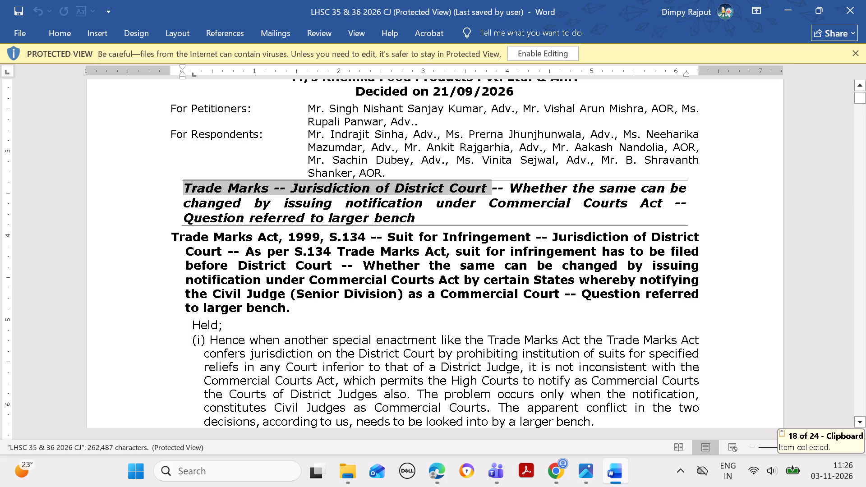
Review the judgment's opening details, headnote, held points and the start of Cases Cited in Word.
{"action": "key", "text": "Up"}
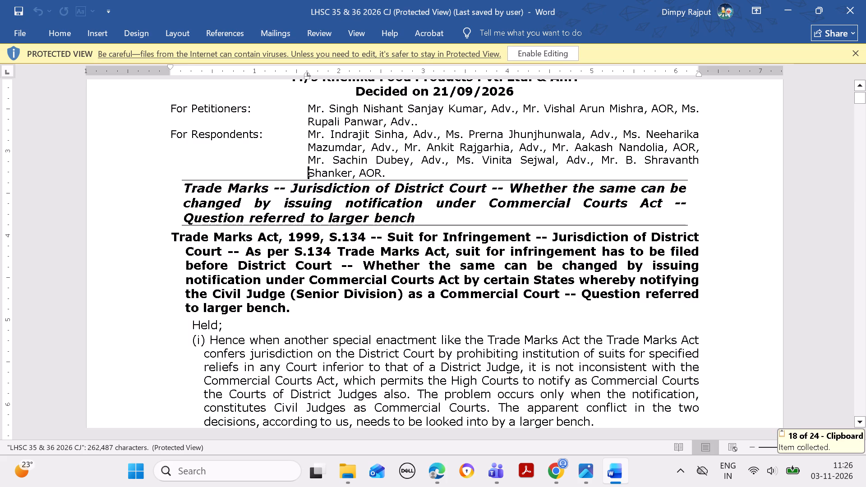
{"action": "key", "text": "Up"}
{"action": "key", "text": "Up"}
{"action": "key", "text": "Up"}
{"action": "key", "text": "Up"}
{"action": "key", "text": "Up"}
{"action": "key", "text": "Up"}
{"action": "key", "text": "Up"}
{"action": "key", "text": "Up"}
{"action": "key", "text": "Up"}
{"action": "key", "text": "Up"}
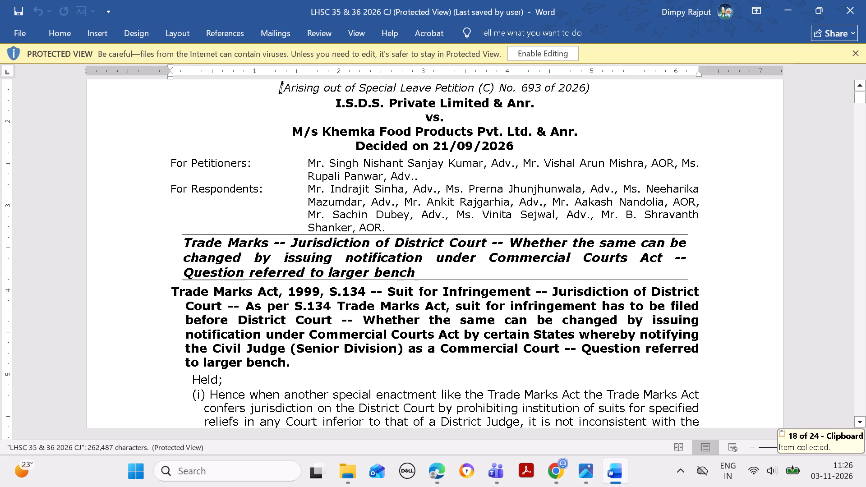
{"action": "key", "text": "Up"}
{"action": "key", "text": "Up"}
{"action": "key", "text": "Up"}
{"action": "key", "text": "Up"}
{"action": "key", "text": "Up"}
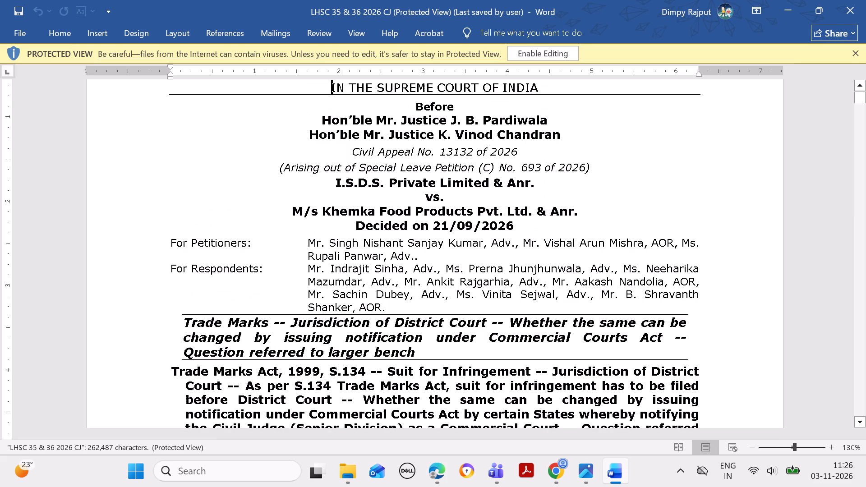
{"action": "key", "text": "Down"}
{"action": "key", "text": "Down"}
{"action": "key", "text": "Down"}
{"action": "key", "text": "Down"}
{"action": "key", "text": "Down"}
{"action": "key", "text": "Down"}
{"action": "key", "text": "Down"}
{"action": "key", "text": "Down"}
{"action": "key", "text": "Down"}
{"action": "key", "text": "Down"}
{"action": "key", "text": "Down"}
{"action": "key", "text": "Down"}
{"action": "key", "text": "Down"}
{"action": "key", "text": "Down"}
{"action": "key", "text": "Down"}
{"action": "key", "text": "Down"}
{"action": "key", "text": "Down"}
{"action": "key", "text": "Down"}
{"action": "key", "text": "Down"}
{"action": "key", "text": "Down"}
{"action": "key", "text": "Down"}
{"action": "key", "text": "Down"}
{"action": "key", "text": "Down"}
{"action": "key", "text": "Down"}
{"action": "key", "text": "Down"}
{"action": "key", "text": "Down"}
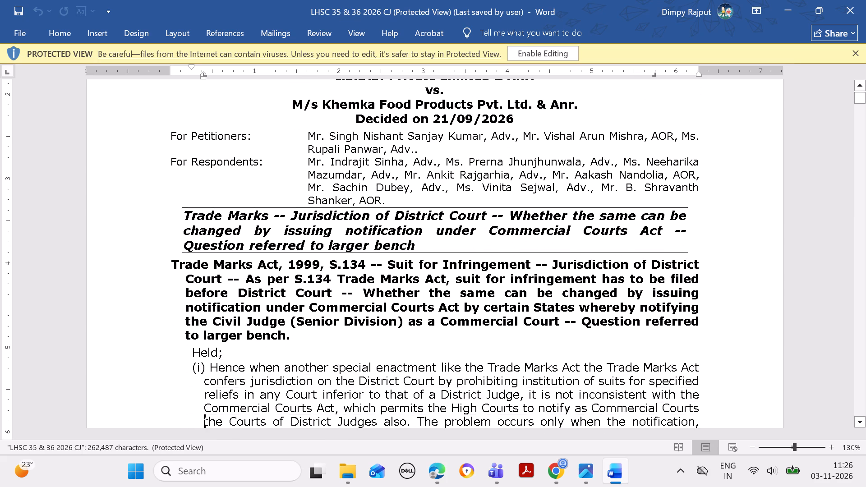
{"action": "key", "text": "Down"}
{"action": "key", "text": "Down"}
{"action": "key", "text": "Down"}
{"action": "key", "text": "Down"}
{"action": "key", "text": "Down"}
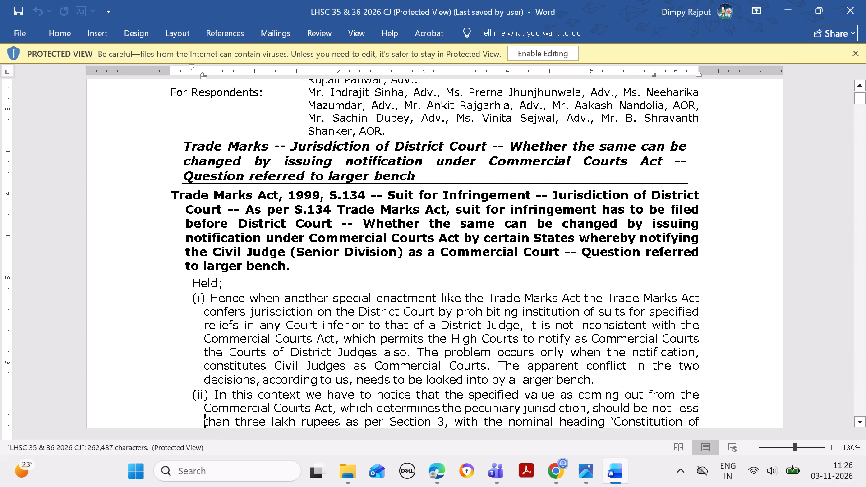
{"action": "key", "text": "Down"}
{"action": "key", "text": "Down"}
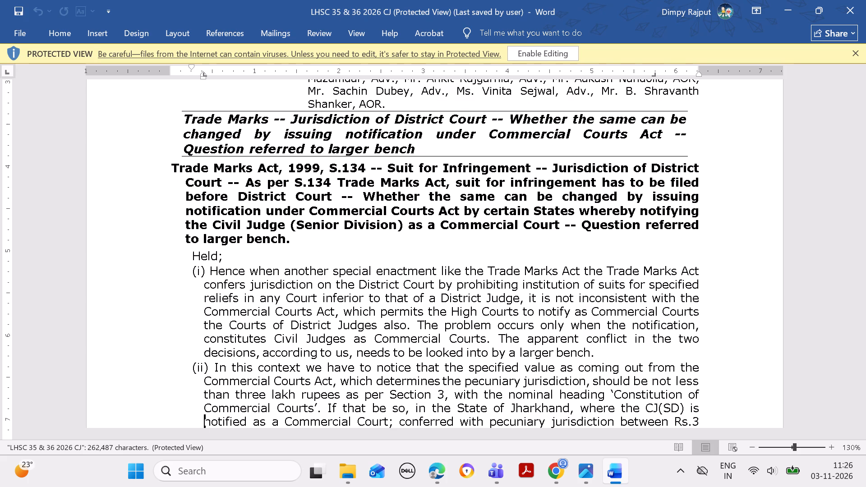
{"action": "key", "text": "Down"}
{"action": "key", "text": "Down"}
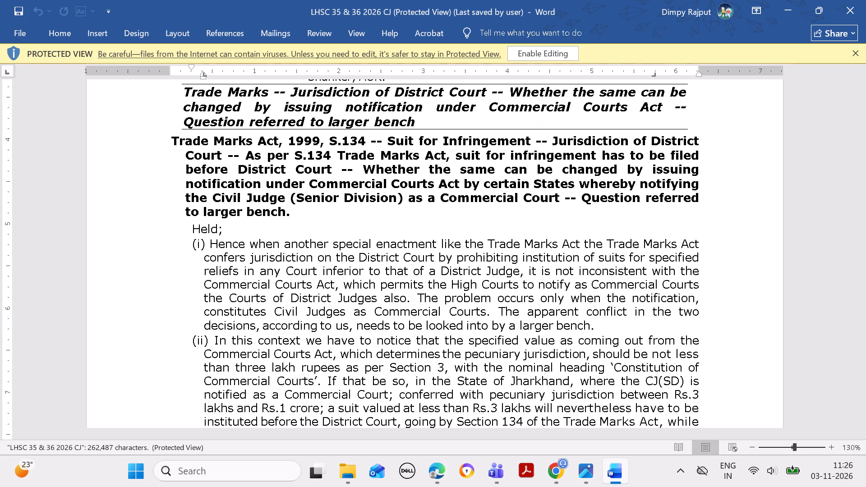
{"action": "key", "text": "Down"}
{"action": "key", "text": "Down"}
{"action": "key", "text": "Down"}
{"action": "key", "text": "Down"}
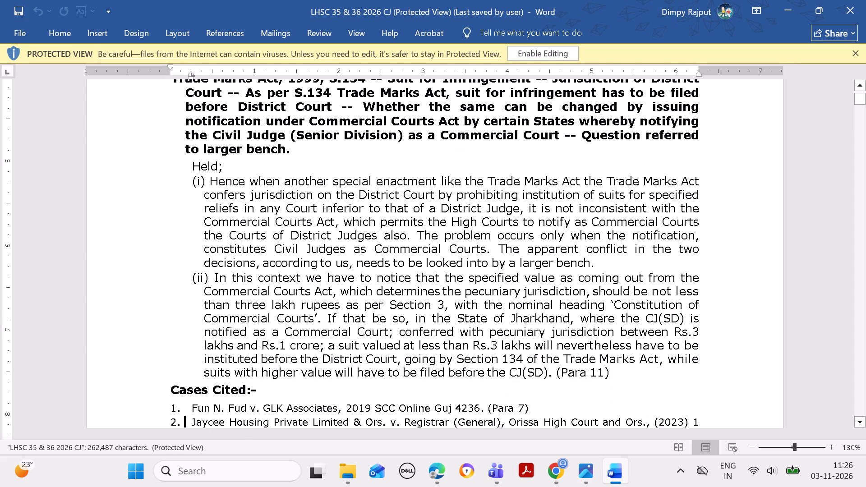
{"action": "key", "text": "Down"}
{"action": "key", "text": "Up"}
{"action": "key", "text": "Up"}
{"action": "key", "text": "Up"}
{"action": "key", "text": "Up"}
{"action": "key", "text": "Up"}
{"action": "key", "text": "Up"}
{"action": "key", "text": "Up"}
{"action": "key", "text": "Up"}
{"action": "key", "text": "Up"}
{"action": "key", "text": "Up"}
{"action": "key", "text": "Up"}
{"action": "key", "text": "Up"}
{"action": "key", "text": "Up"}
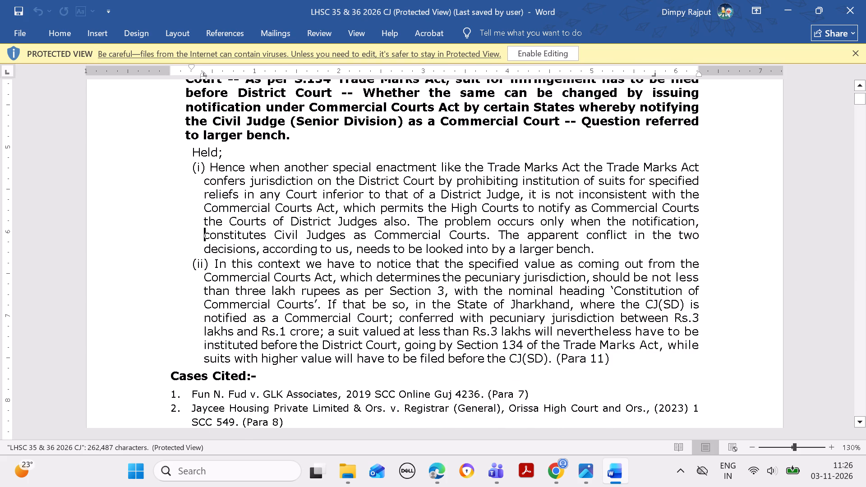
{"action": "key", "text": "Up"}
{"action": "key", "text": "Up"}
{"action": "key", "text": "Up"}
{"action": "key", "text": "Up"}
{"action": "key", "text": "Up"}
{"action": "key", "text": "Up"}
{"action": "key", "text": "Up"}
{"action": "key", "text": "Up"}
{"action": "key", "text": "Up"}
{"action": "key", "text": "Up"}
{"action": "key", "text": "Up"}
{"action": "key", "text": "Up"}
{"action": "key", "text": "Up"}
{"action": "key", "text": "Up"}
{"action": "key", "text": "Up"}
{"action": "key", "text": "Up"}
{"action": "key", "text": "Up"}
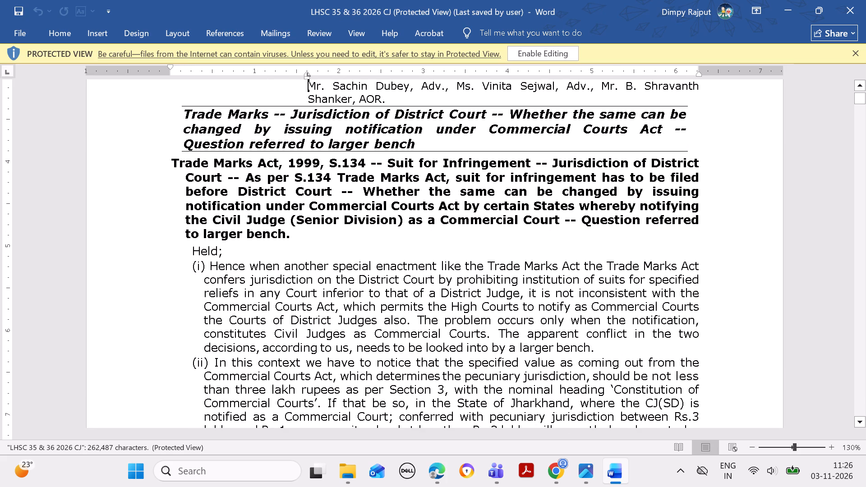
Attach the subject Civil Law to the case in Edge.
{"action": "left_click", "coordinate": [439, 466]}
{"action": "scroll", "coordinate": [396, 324], "scroll_direction": "up", "scroll_amount": 1}
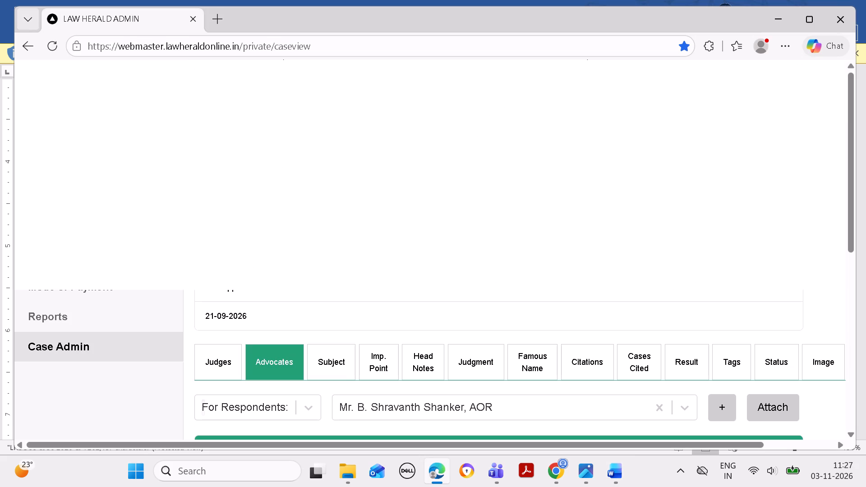
{"action": "left_click", "coordinate": [334, 364]}
{"action": "scroll", "coordinate": [321, 354], "scroll_direction": "down", "scroll_amount": 5}
{"action": "left_click", "coordinate": [303, 350]}
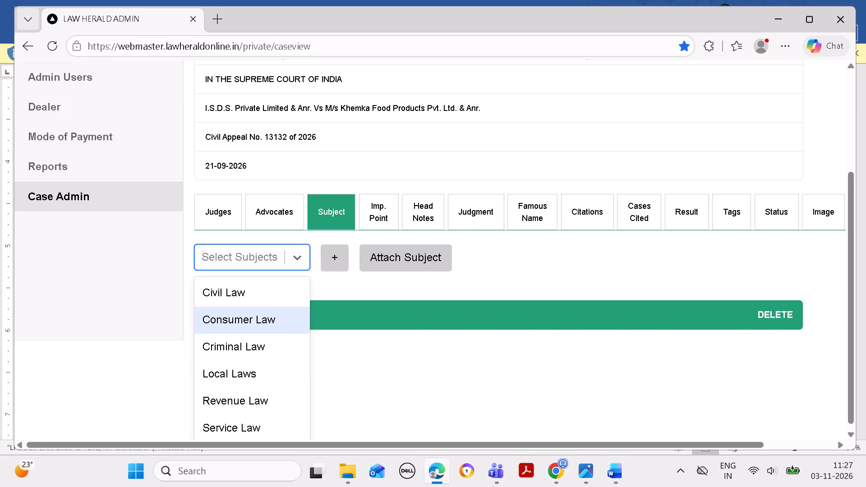
{"action": "left_click", "coordinate": [249, 294]}
{"action": "left_click", "coordinate": [387, 353]}
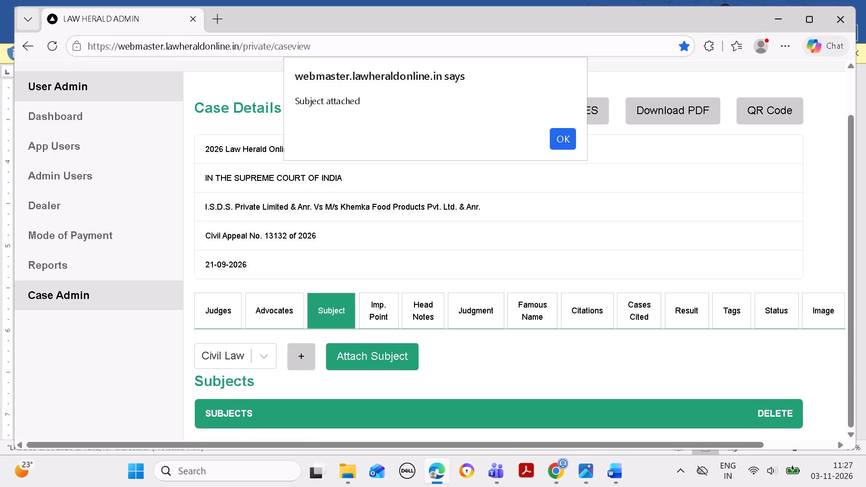
{"action": "left_click", "coordinate": [566, 143]}
{"action": "scroll", "coordinate": [518, 223], "scroll_direction": "down", "scroll_amount": 13}
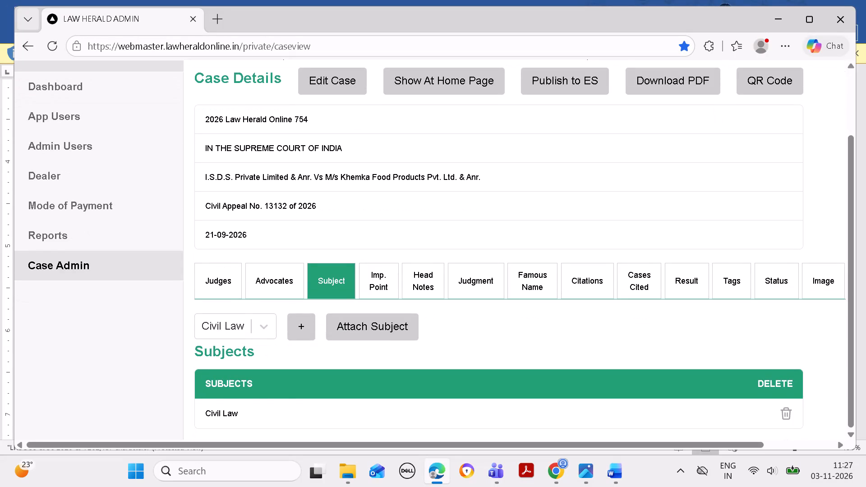
Start a new important point for the case and add the topic "Trade Marks -- Jurisdiction of District Court" to it.
{"action": "left_click", "coordinate": [373, 284]}
{"action": "scroll", "coordinate": [373, 284], "scroll_direction": "down", "scroll_amount": 7}
{"action": "left_click", "coordinate": [717, 367]}
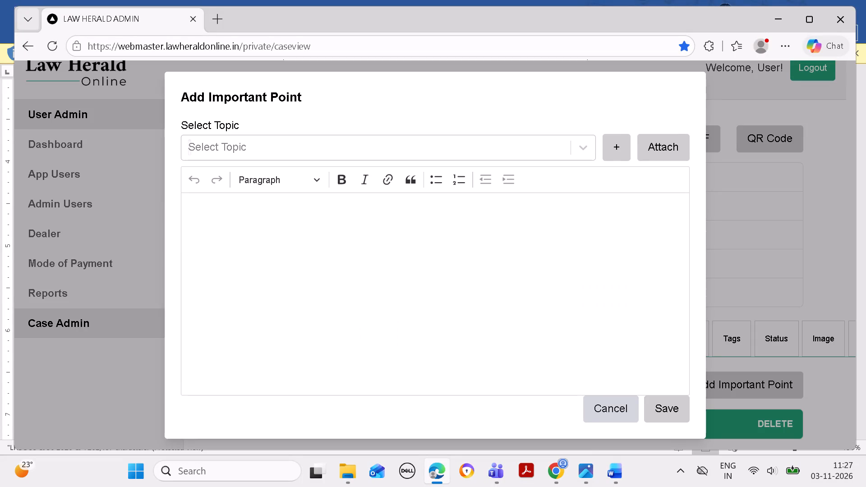
{"action": "left_click", "coordinate": [613, 145]}
{"action": "left_click", "coordinate": [427, 253]}
{"action": "key", "text": "ctrl+v"}
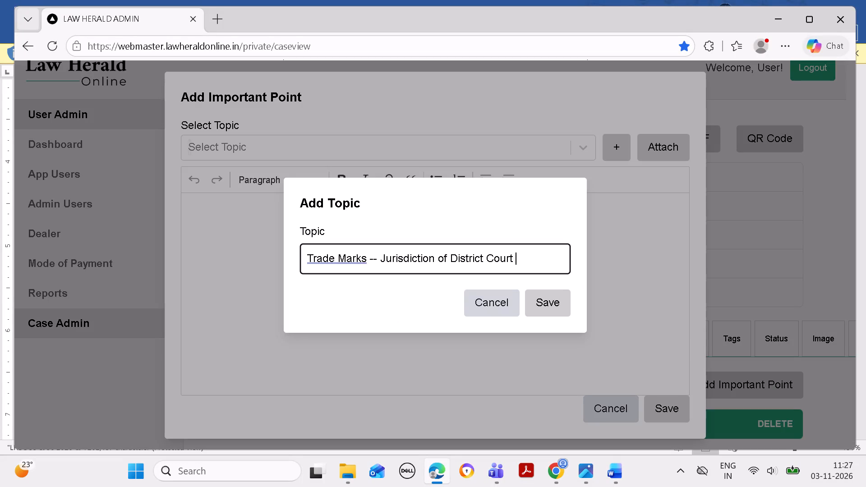
{"action": "key", "text": "BackSpace"}
{"action": "left_click", "coordinate": [303, 262]}
{"action": "key", "text": "BackSpace"}
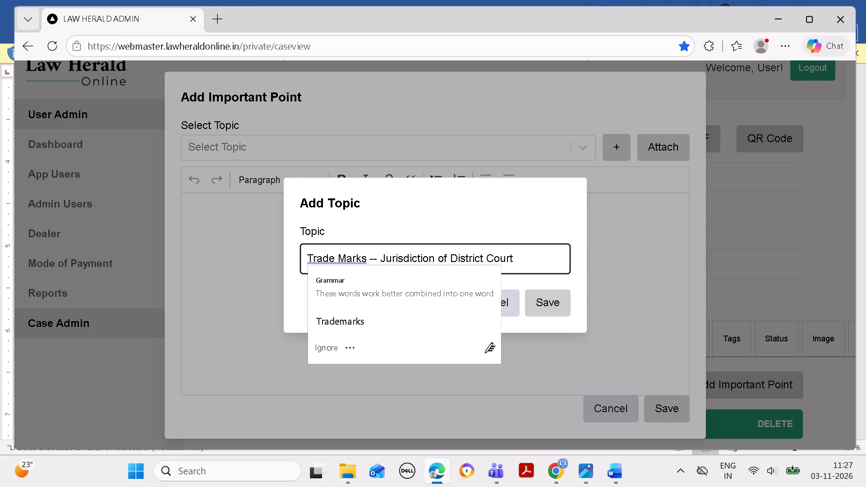
{"action": "left_click", "coordinate": [535, 253]}
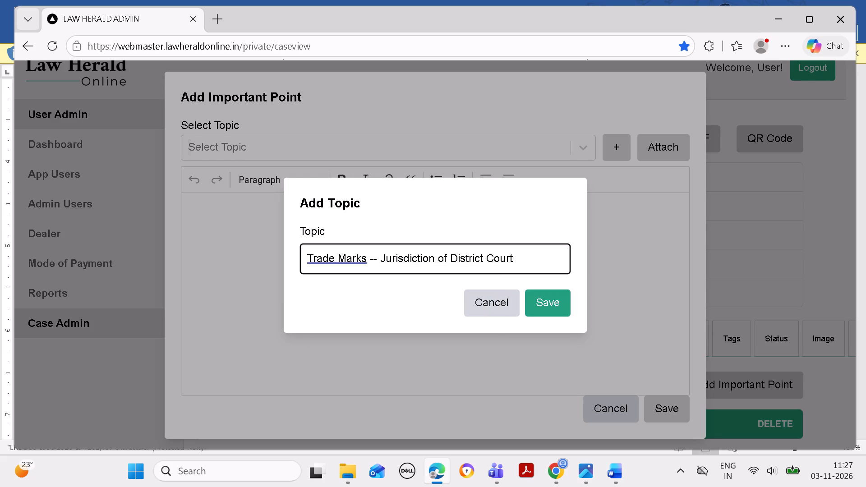
{"action": "left_click", "coordinate": [554, 305]}
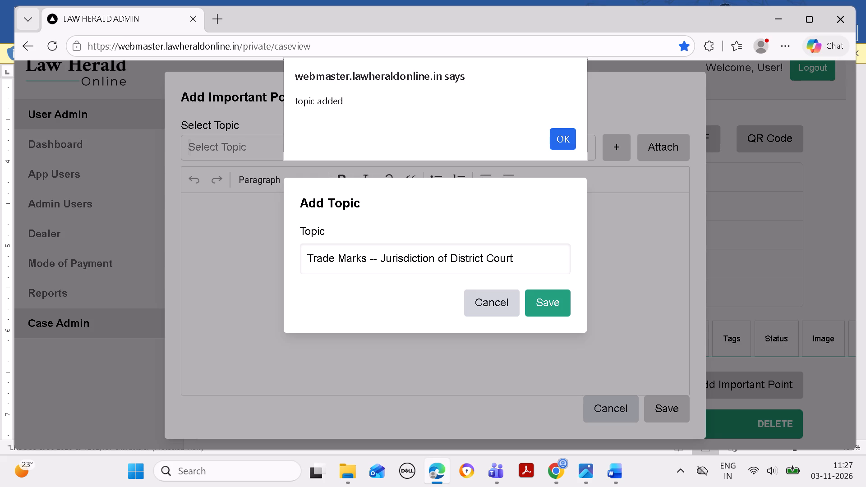
{"action": "left_click", "coordinate": [559, 137]}
Append "--" and the rest of the italic summary from the Word judgment, "Whether the same can be changed" through "larger bench", to the important point.
{"action": "left_click", "coordinate": [488, 222]}
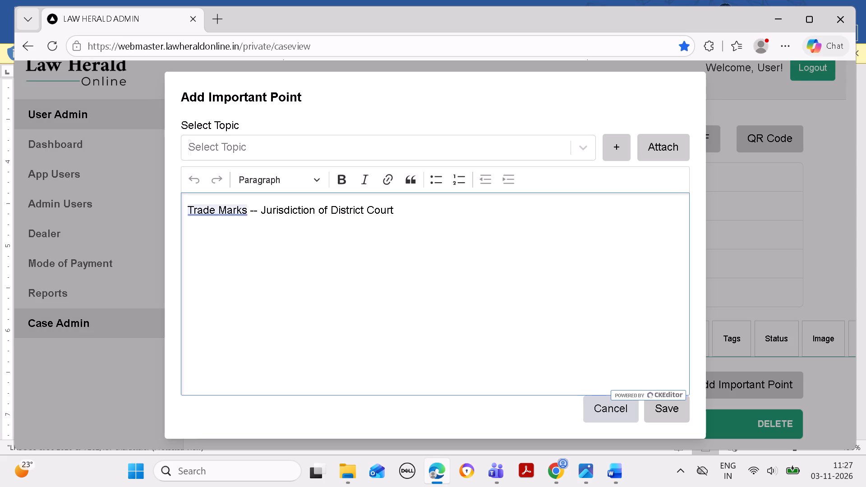
{"action": "key", "text": "space"}
{"action": "type", "text": "--"}
{"action": "key", "text": "space"}
{"action": "key", "text": "BackSpace"}
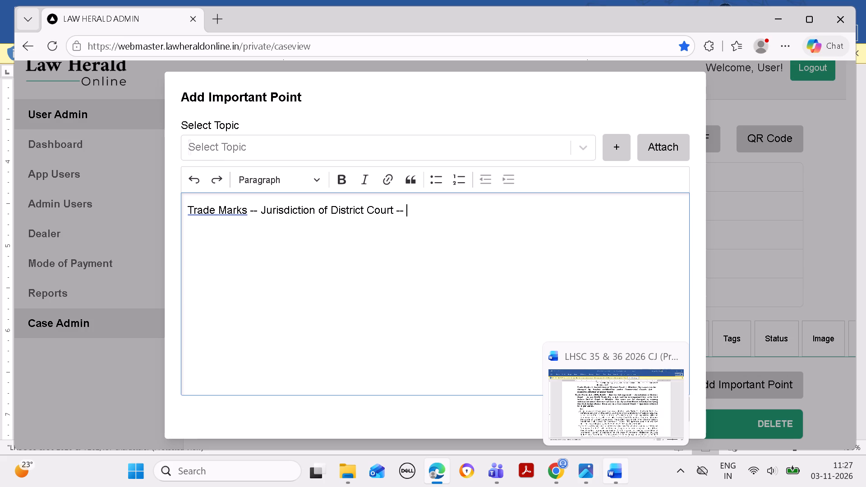
{"action": "left_click", "coordinate": [598, 396]}
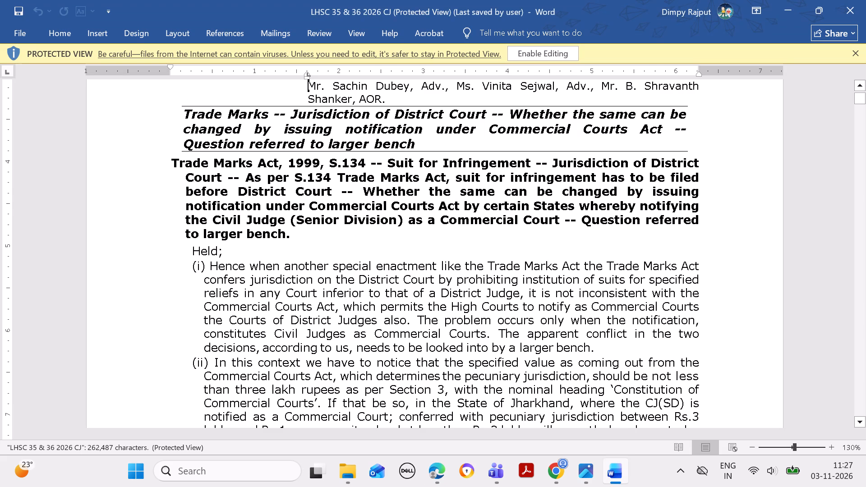
{"action": "left_click_drag", "start_coordinate": [511, 110], "coordinate": [530, 134]}
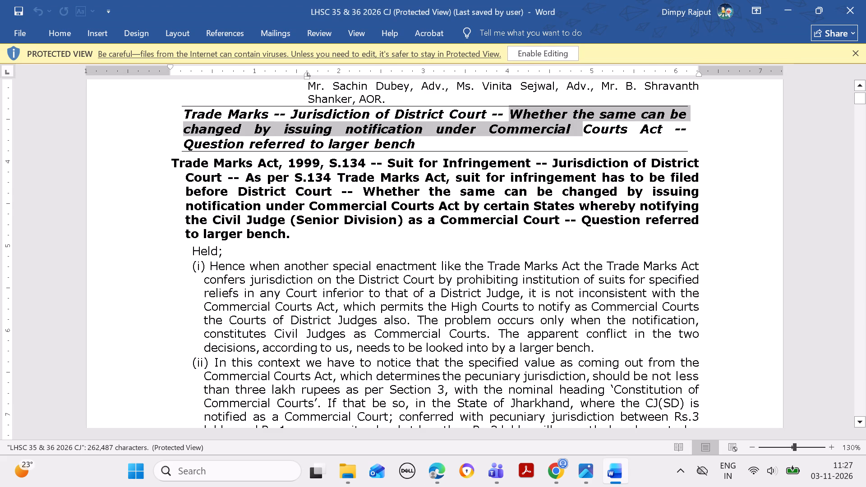
{"action": "left_click_drag", "start_coordinate": [530, 134], "coordinate": [531, 137]}
{"action": "key", "text": "ctrl+c"}
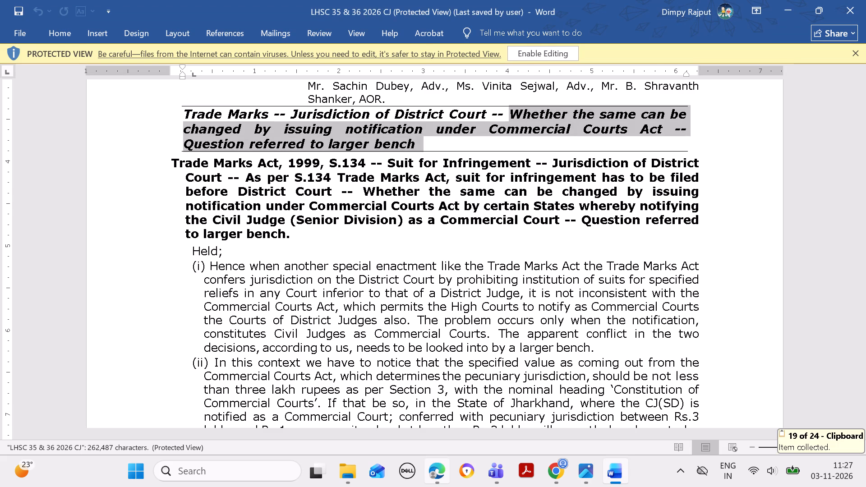
{"action": "left_click", "coordinate": [439, 469]}
{"action": "key", "text": "ctrl+v"}
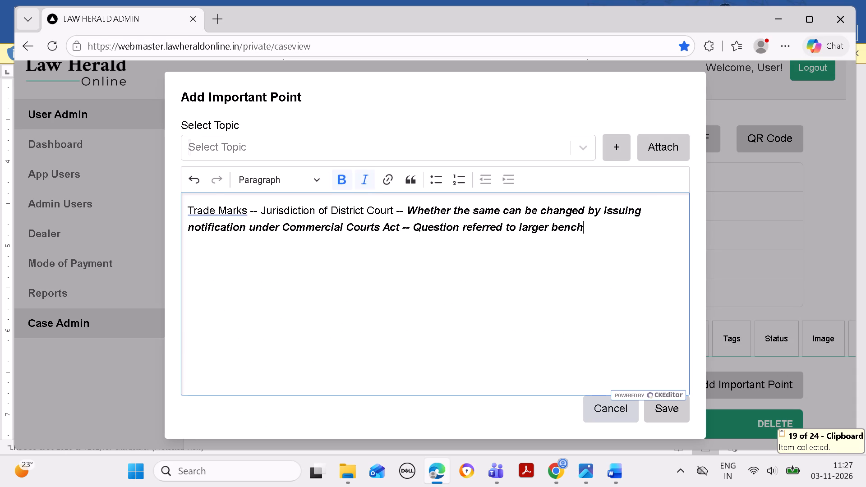
Remove the bold and italic formatting from the pasted summary text and save the important point.
{"action": "left_click_drag", "start_coordinate": [417, 211], "coordinate": [604, 254]}
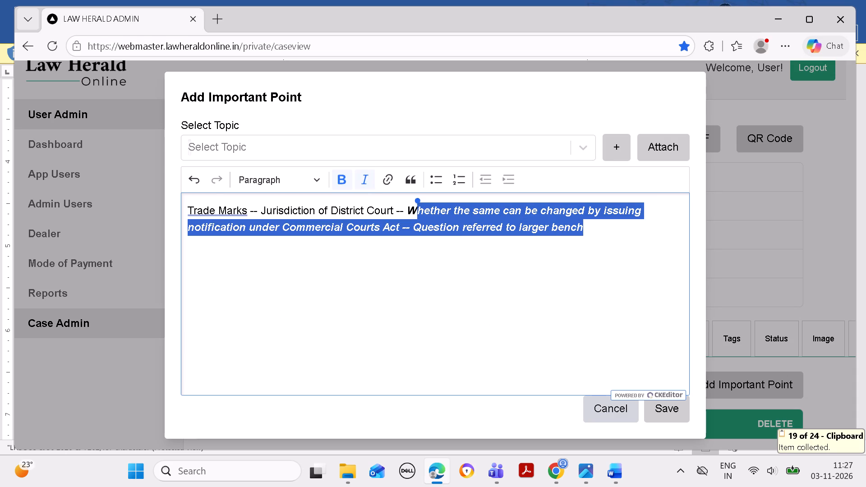
{"action": "left_click", "coordinate": [362, 183]}
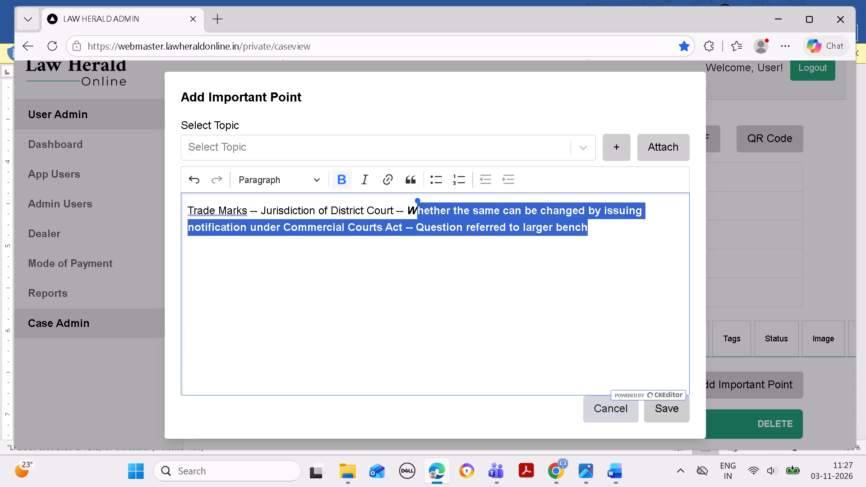
{"action": "left_click_drag", "start_coordinate": [404, 206], "coordinate": [599, 242]}
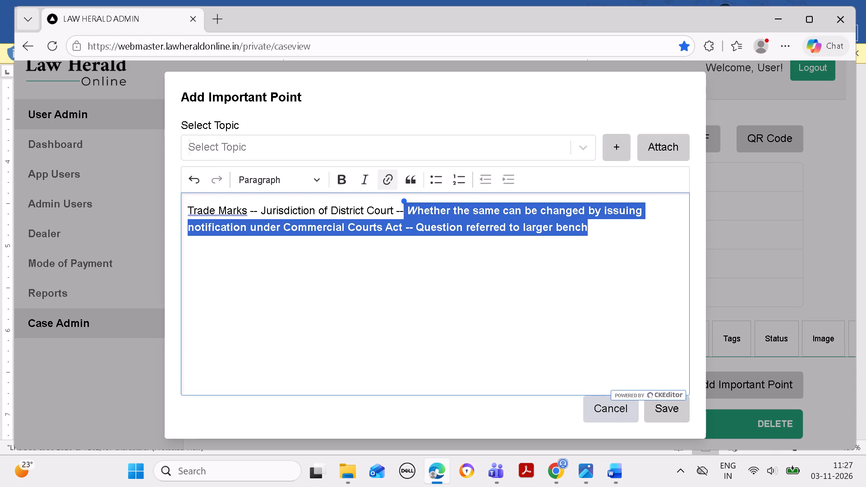
{"action": "left_click", "coordinate": [359, 179]}
{"action": "left_click", "coordinate": [361, 184]}
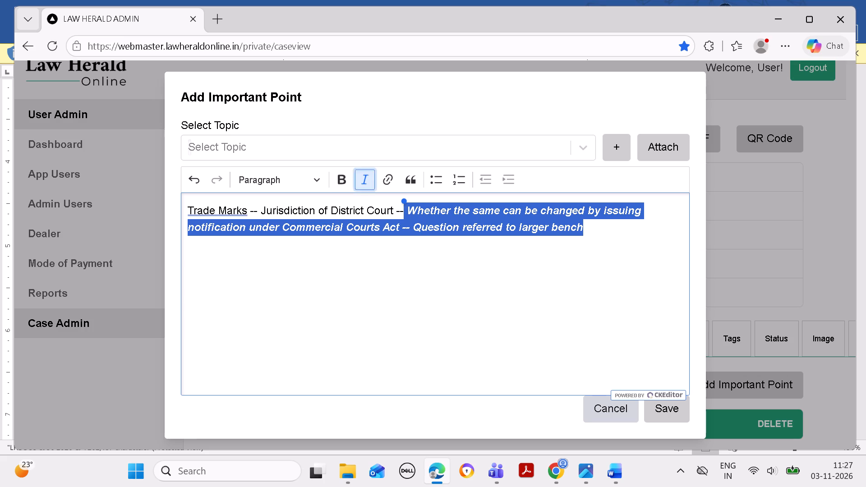
{"action": "left_click", "coordinate": [350, 180]}
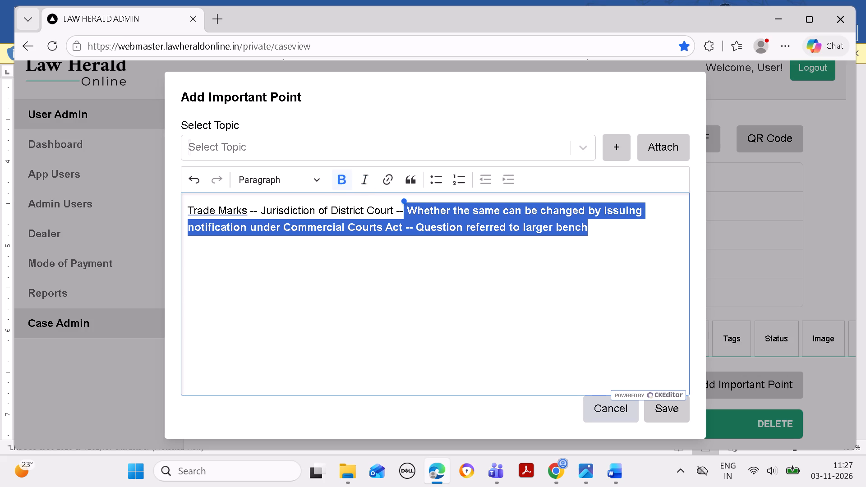
{"action": "left_click", "coordinate": [341, 179]}
{"action": "left_click", "coordinate": [598, 261]}
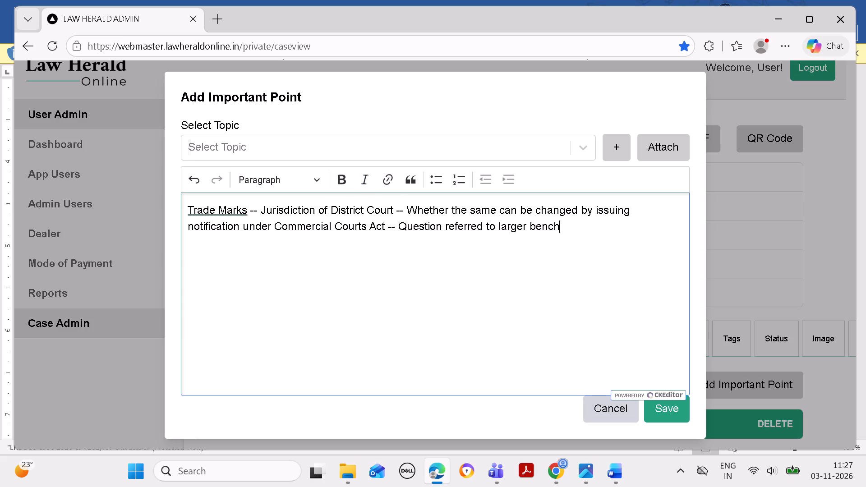
{"action": "left_click", "coordinate": [672, 411]}
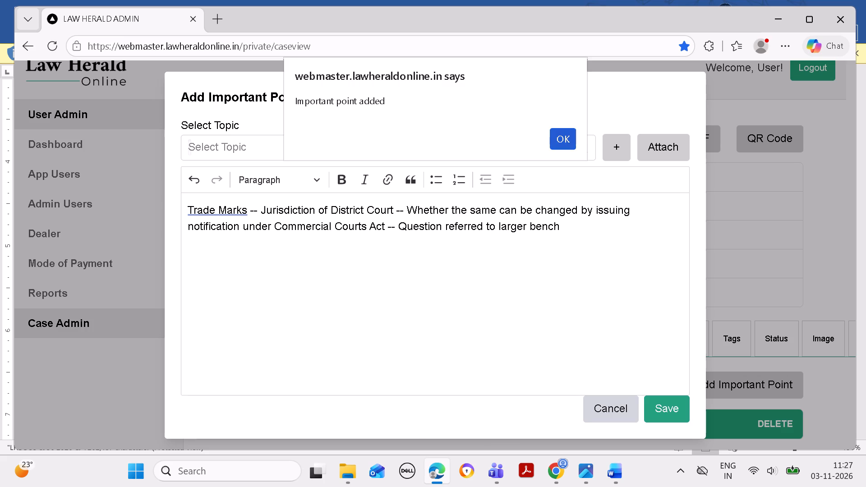
{"action": "left_click", "coordinate": [569, 134]}
{"action": "scroll", "coordinate": [553, 305], "scroll_direction": "down", "scroll_amount": 12}
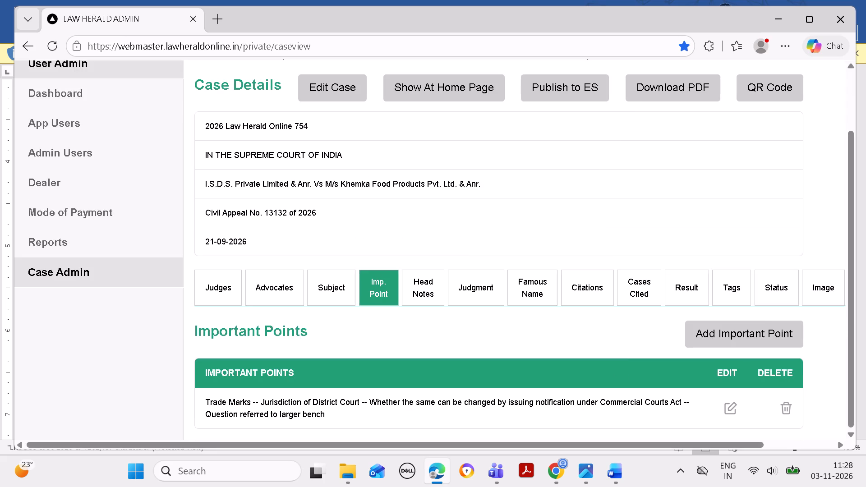
Copy "Trade Marks Act, 1999" from the Word judgment and attach that act in a new headnote in Edge.
{"action": "left_click", "coordinate": [610, 470]}
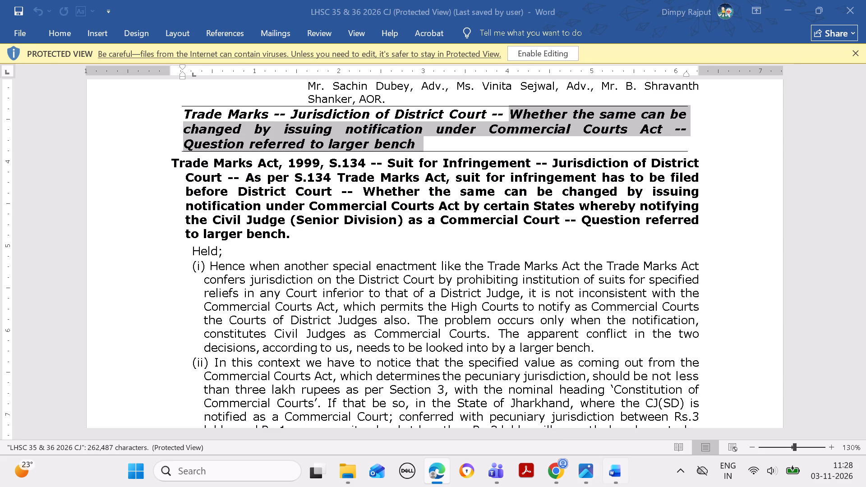
{"action": "left_click_drag", "start_coordinate": [172, 156], "coordinate": [301, 158]}
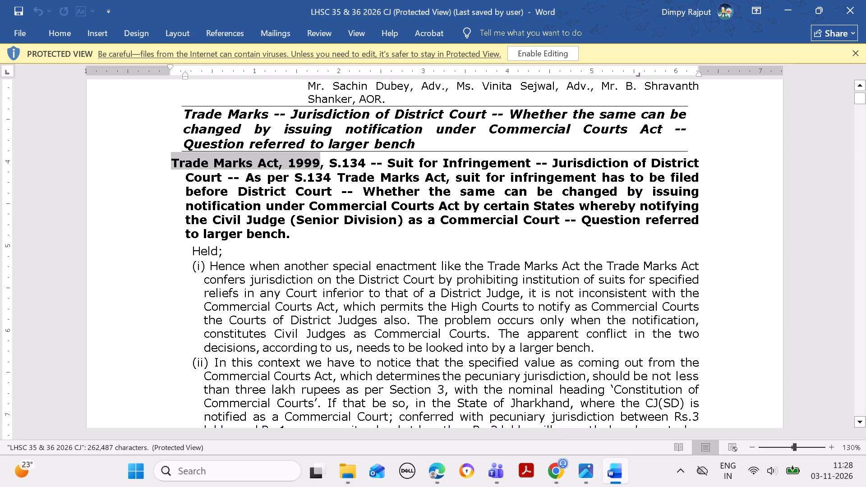
{"action": "key", "text": "ctrl+c"}
{"action": "left_click", "coordinate": [433, 470]}
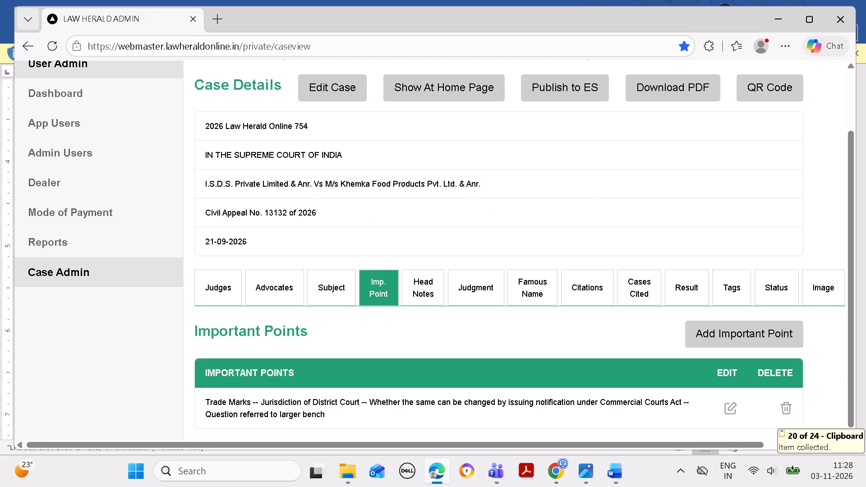
{"action": "left_click", "coordinate": [424, 294]}
{"action": "scroll", "coordinate": [428, 299], "scroll_direction": "down", "scroll_amount": 6}
{"action": "left_click", "coordinate": [761, 368]}
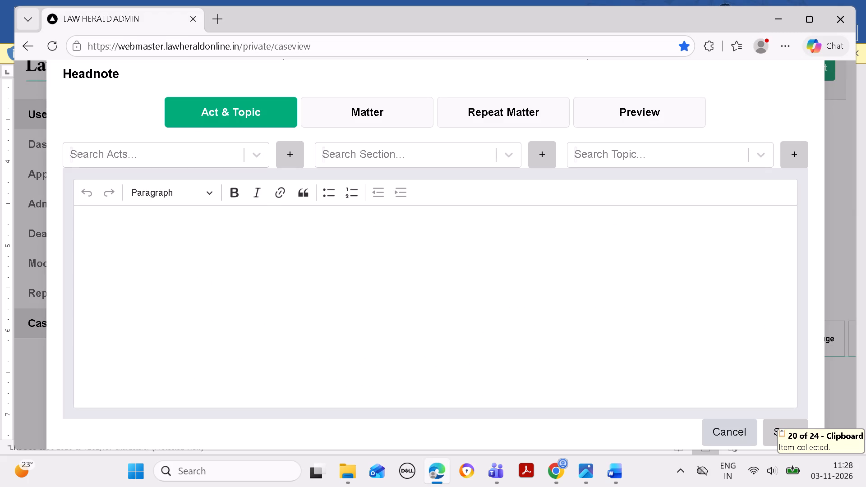
{"action": "left_click", "coordinate": [143, 156]}
{"action": "key", "text": "ctrl+v"}
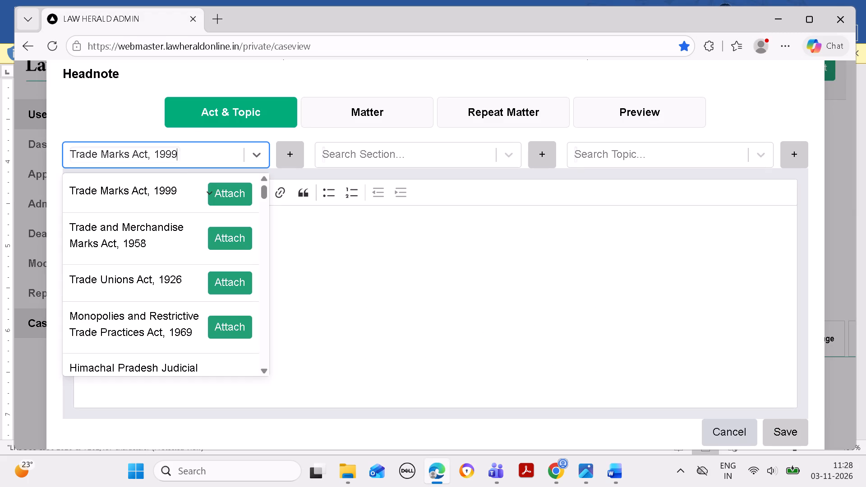
{"action": "left_click", "coordinate": [224, 196]}
{"action": "left_click_drag", "start_coordinate": [363, 246], "coordinate": [369, 248]}
{"action": "key", "text": "space"}
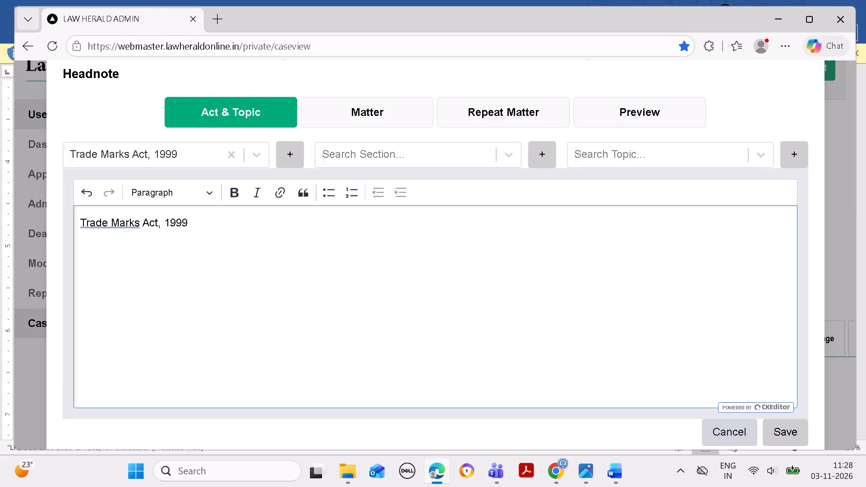
Copy "S.134" from the Word judgment, attach that section to the headnote in Edge, and place it on the same line as the act.
{"action": "left_click", "coordinate": [607, 478]}
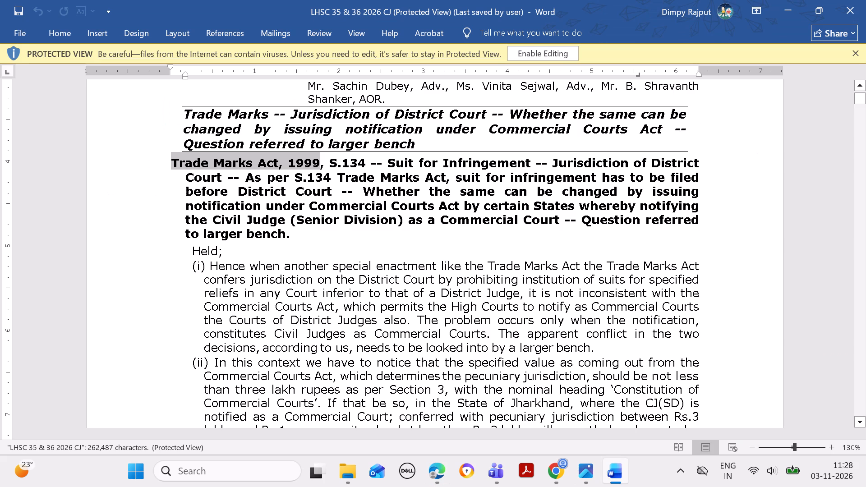
{"action": "left_click_drag", "start_coordinate": [331, 161], "coordinate": [352, 164]}
{"action": "key", "text": "ctrl+c"}
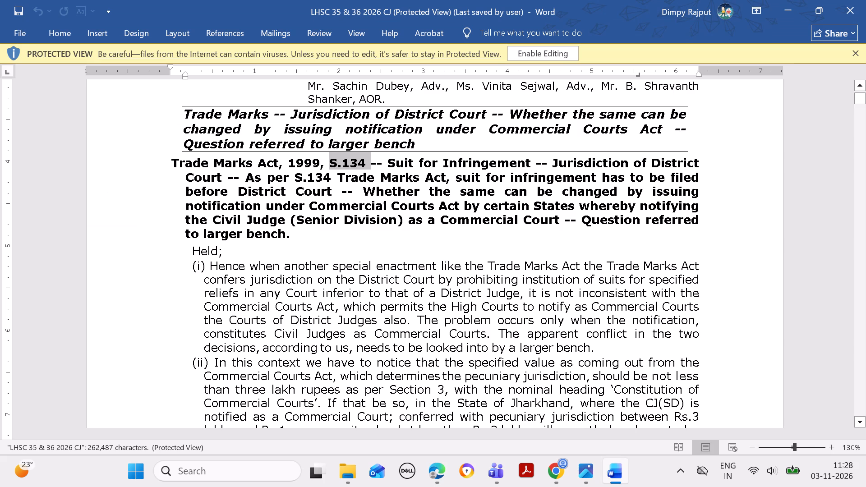
{"action": "left_click", "coordinate": [440, 474]}
{"action": "left_click", "coordinate": [372, 147]}
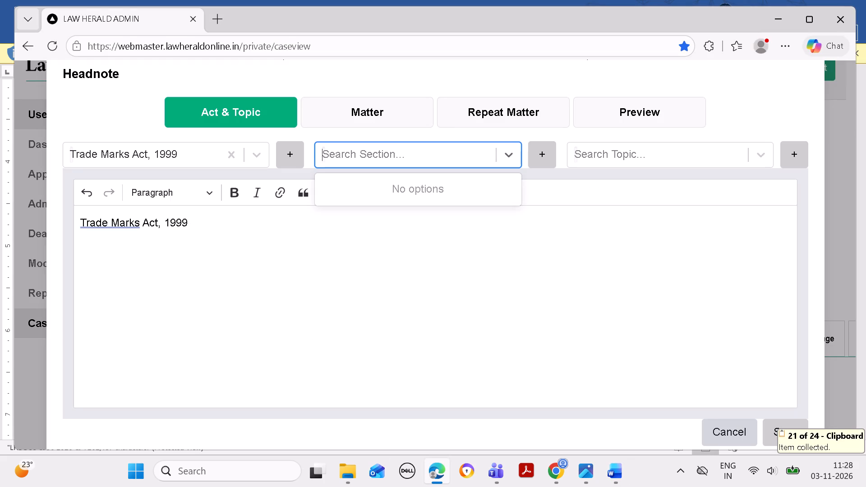
{"action": "key", "text": "ctrl+v"}
{"action": "left_click", "coordinate": [491, 194]}
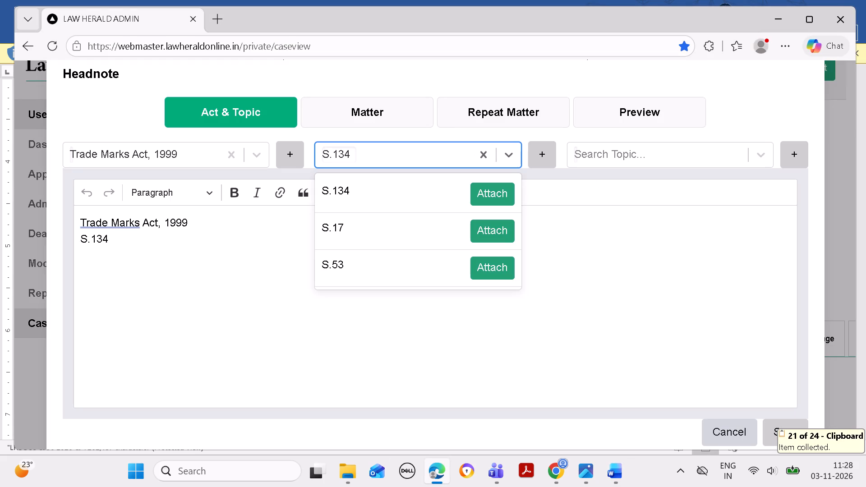
{"action": "left_click", "coordinate": [77, 254]}
{"action": "key", "text": "BackSpace"}
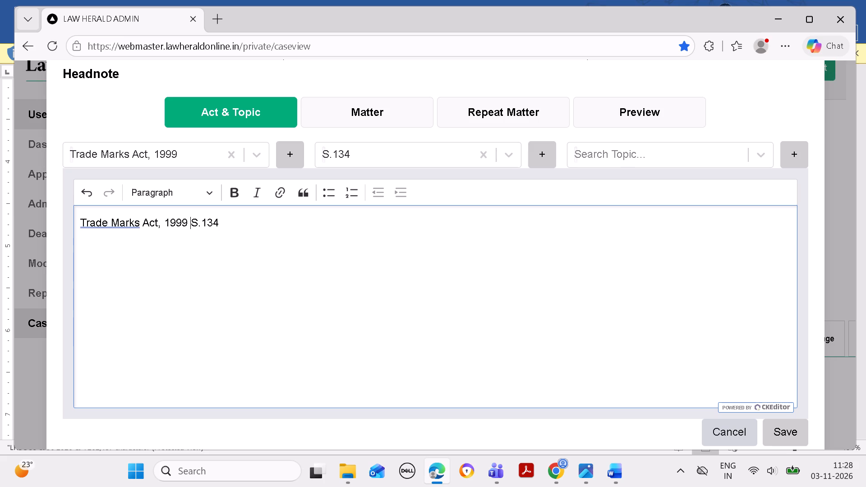
{"action": "left_click", "coordinate": [407, 300]}
{"action": "key", "text": "space"}
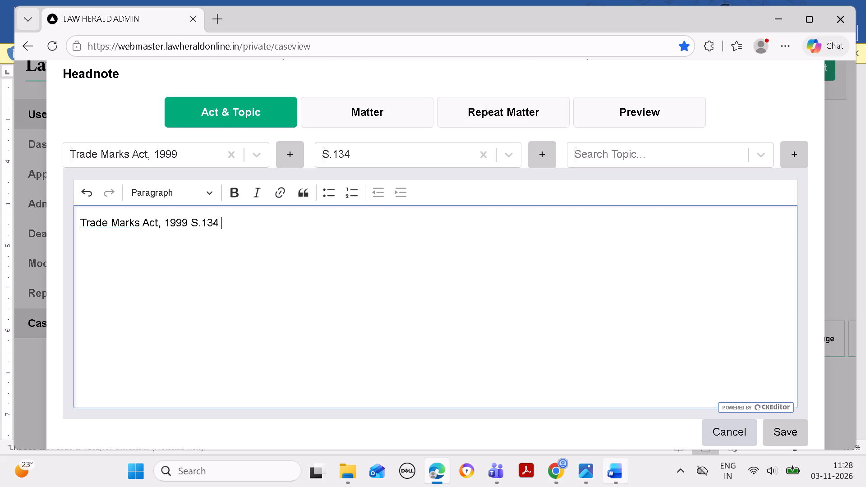
Copy "Suit for Infringement -- Jurisdiction of District Court" from the Word judgment and search for it among the headnote topics in Edge.
{"action": "left_click", "coordinate": [608, 474]}
{"action": "left_click_drag", "start_coordinate": [390, 158], "coordinate": [472, 160]}
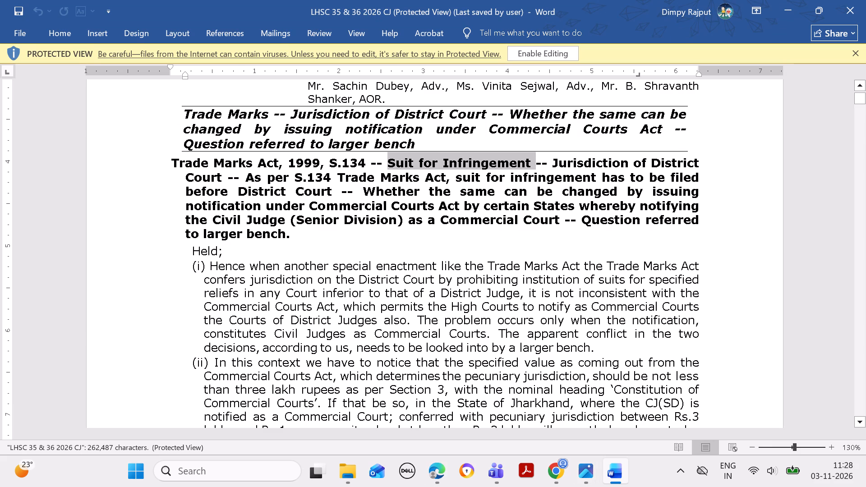
{"action": "left_click_drag", "start_coordinate": [472, 160], "coordinate": [194, 173]}
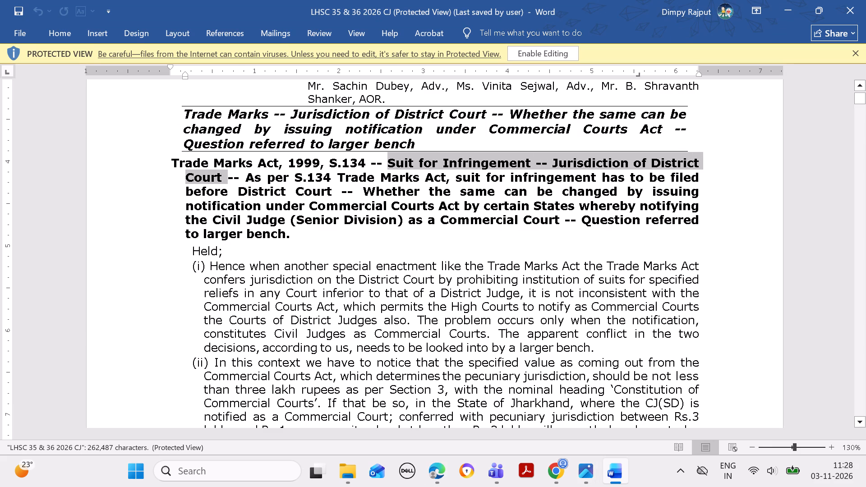
{"action": "left_click_drag", "start_coordinate": [194, 173], "coordinate": [224, 173]}
{"action": "key", "text": "ctrl+c"}
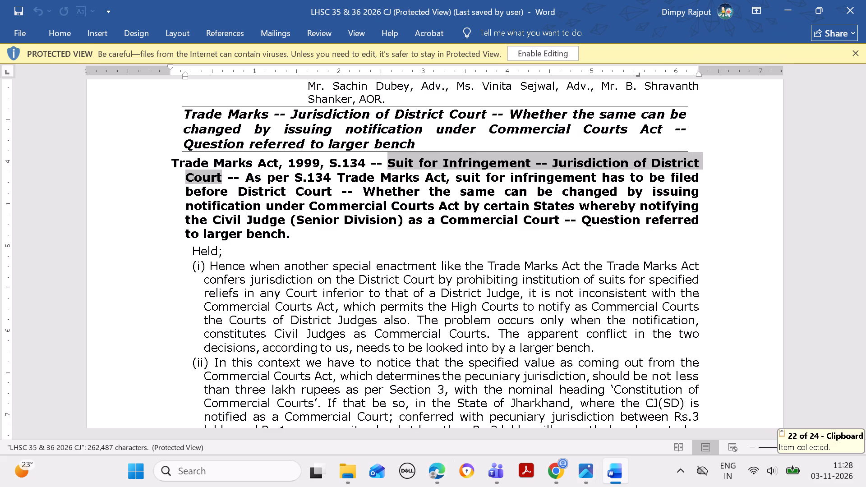
{"action": "left_click", "coordinate": [447, 470]}
{"action": "left_click", "coordinate": [619, 161]}
{"action": "key", "text": "ctrl+v"}
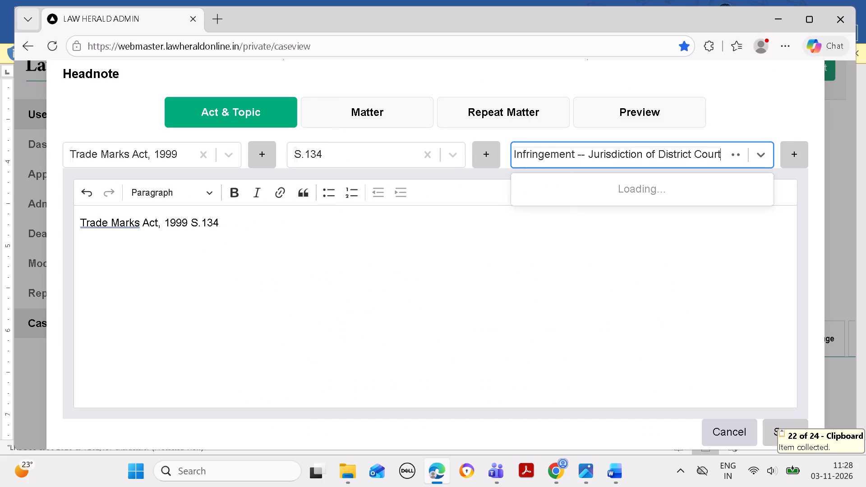
{"action": "key", "text": "BackSpace"}
{"action": "key", "text": "BackSpace"}
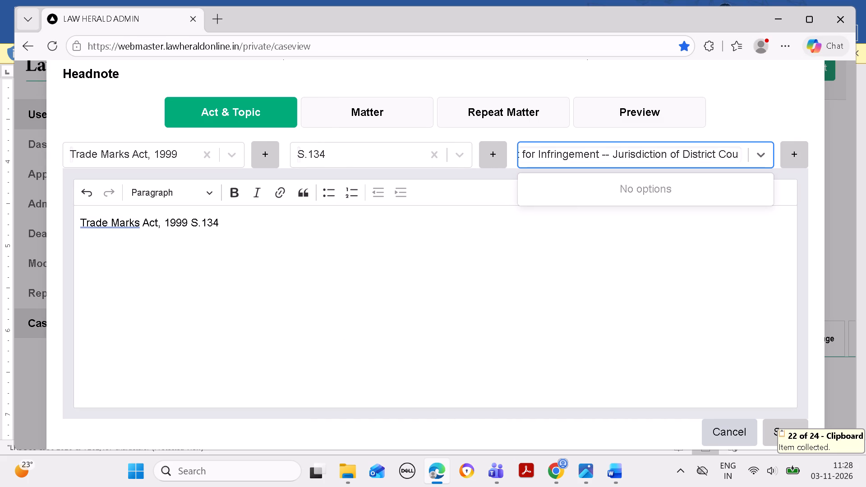
{"action": "key", "text": "BackSpace"}
{"action": "key", "text": "BackSpace"}
{"action": "key", "text": "BackSpace"}
Add "Suit for Infringement -- Jurisdiction of District Court" as a new headnote topic.
{"action": "left_click", "coordinate": [796, 155]}
{"action": "left_click", "coordinate": [503, 263]}
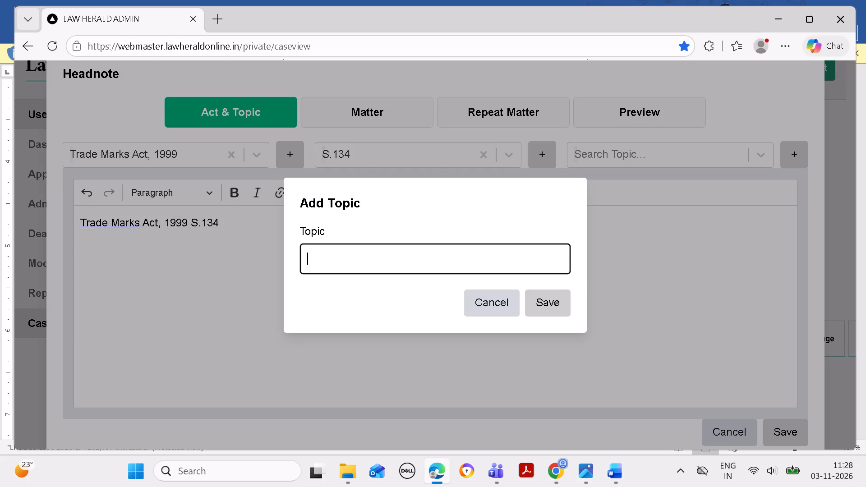
{"action": "key", "text": "ctrl+v"}
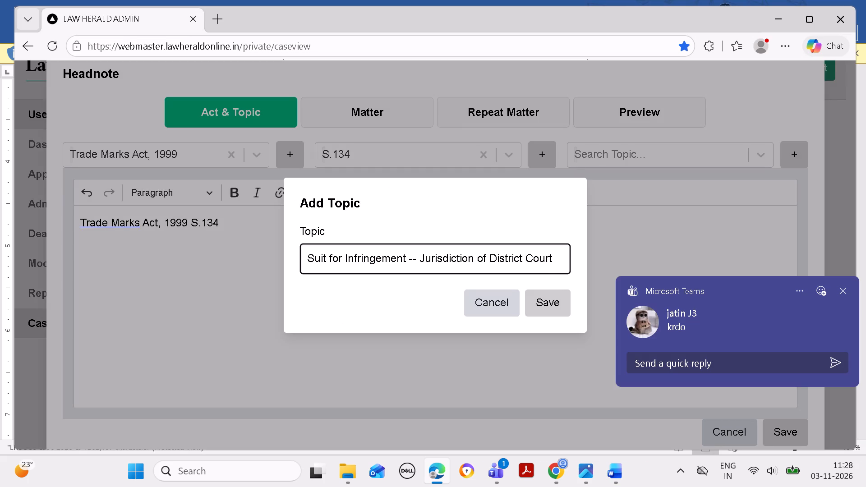
{"action": "left_click", "coordinate": [553, 302]}
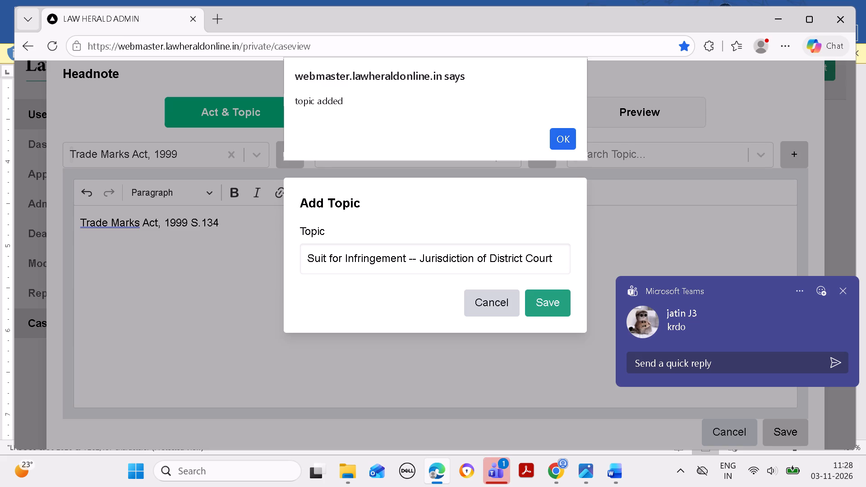
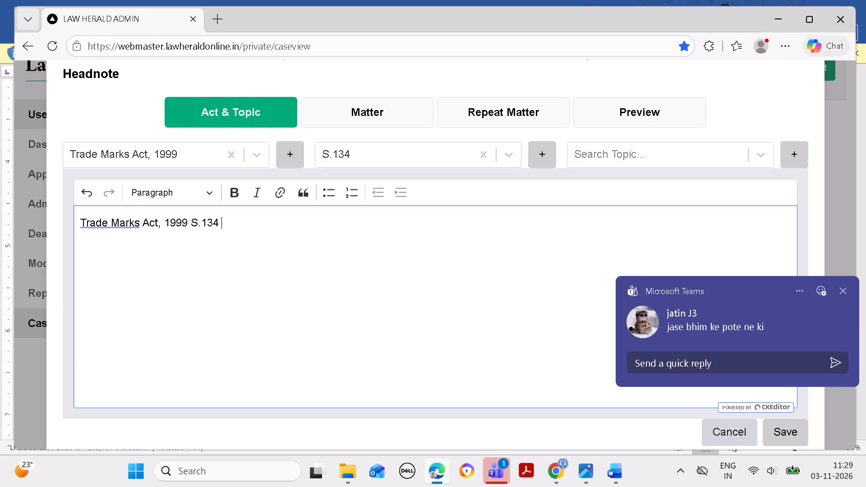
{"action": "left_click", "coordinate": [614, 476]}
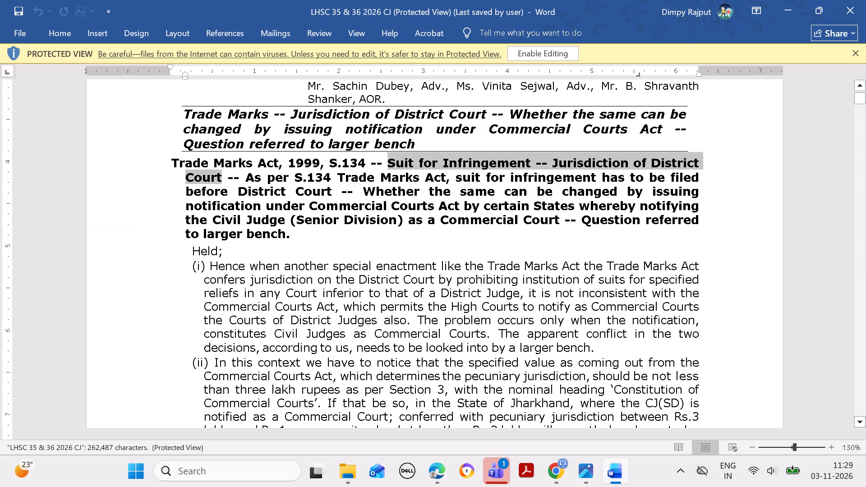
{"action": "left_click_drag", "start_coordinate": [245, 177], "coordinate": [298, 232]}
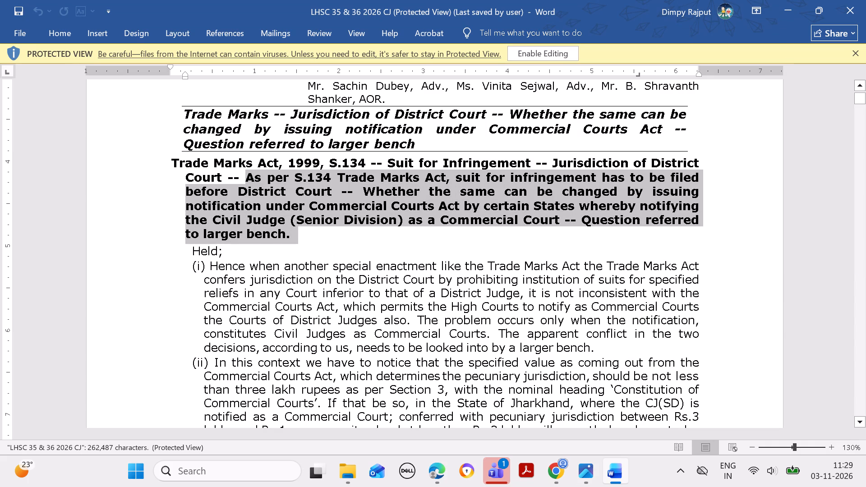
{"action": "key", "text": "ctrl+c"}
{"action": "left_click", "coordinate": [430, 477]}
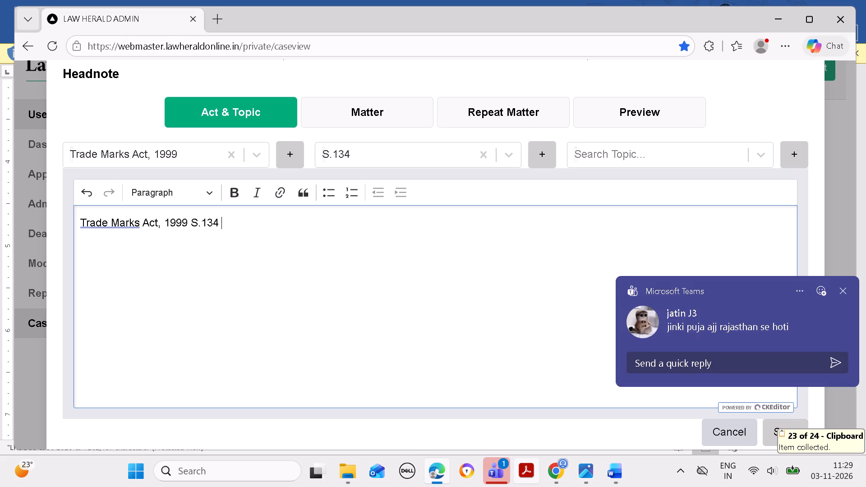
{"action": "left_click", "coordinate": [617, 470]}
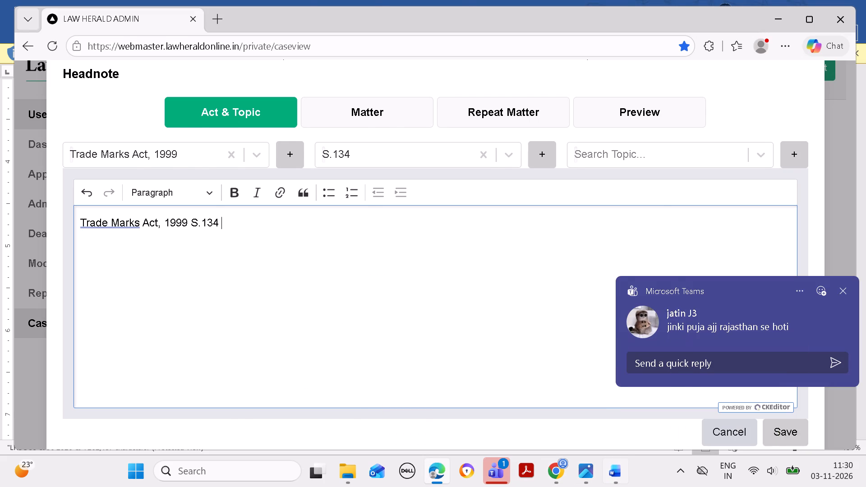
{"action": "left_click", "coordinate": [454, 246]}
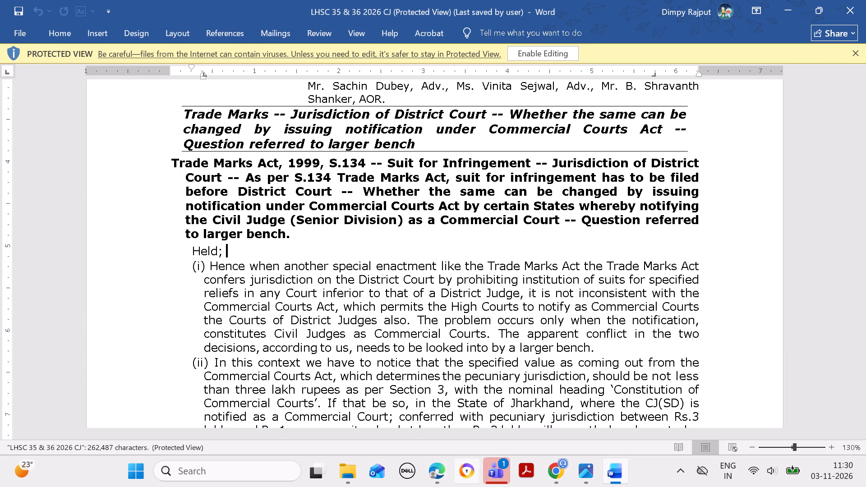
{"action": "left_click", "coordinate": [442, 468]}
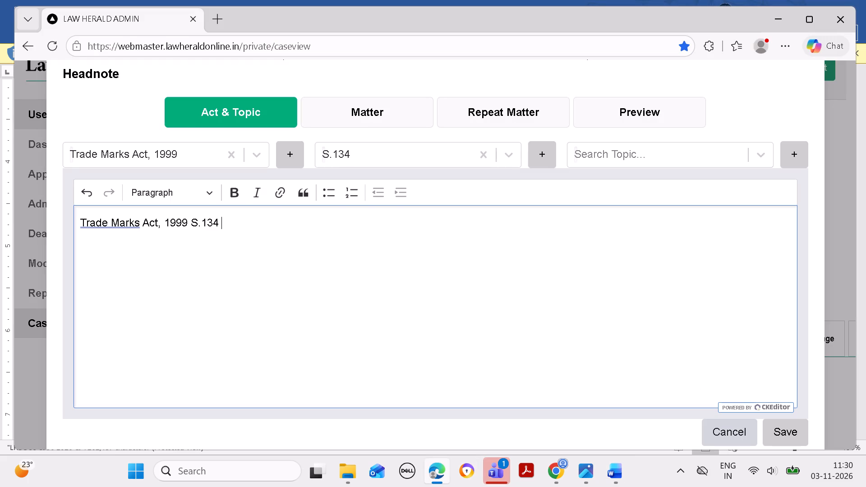
Copy "Suit for Infringement -- Jurisdiction of District Court" from the Word judgment again and search for it among the headnote topics in Edge.
{"action": "left_click", "coordinate": [624, 467]}
{"action": "left_click_drag", "start_coordinate": [387, 156], "coordinate": [421, 159]}
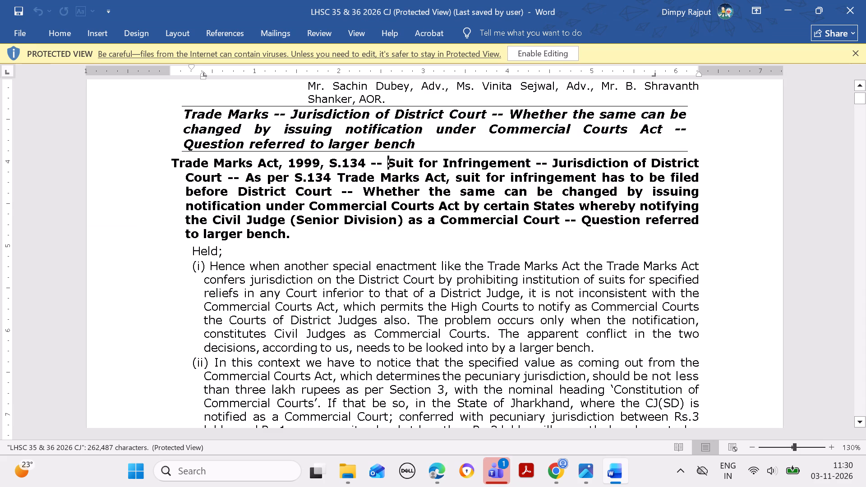
{"action": "left_click_drag", "start_coordinate": [421, 159], "coordinate": [211, 178]}
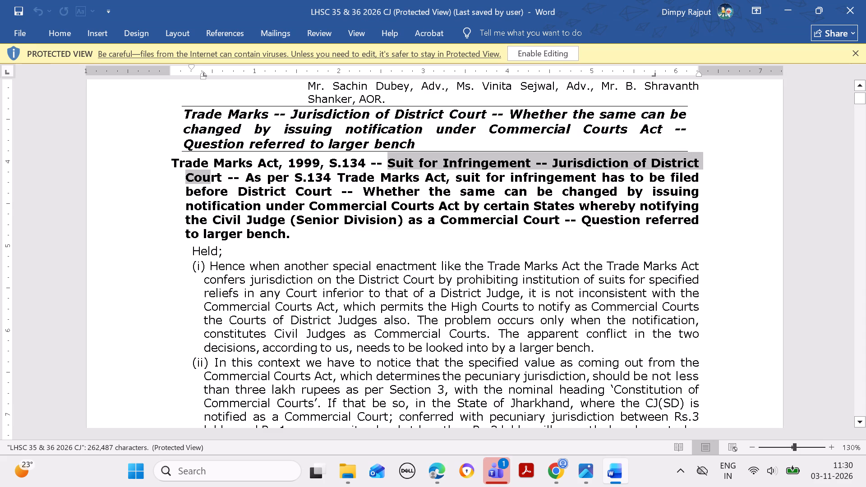
{"action": "left_click_drag", "start_coordinate": [211, 178], "coordinate": [220, 181]}
{"action": "key", "text": "ctrl+c"}
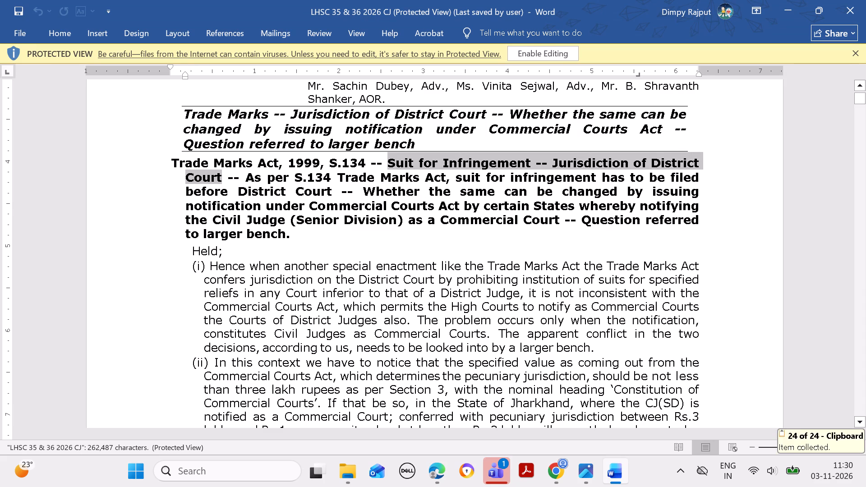
{"action": "left_click", "coordinate": [438, 467]}
{"action": "left_click", "coordinate": [642, 158]}
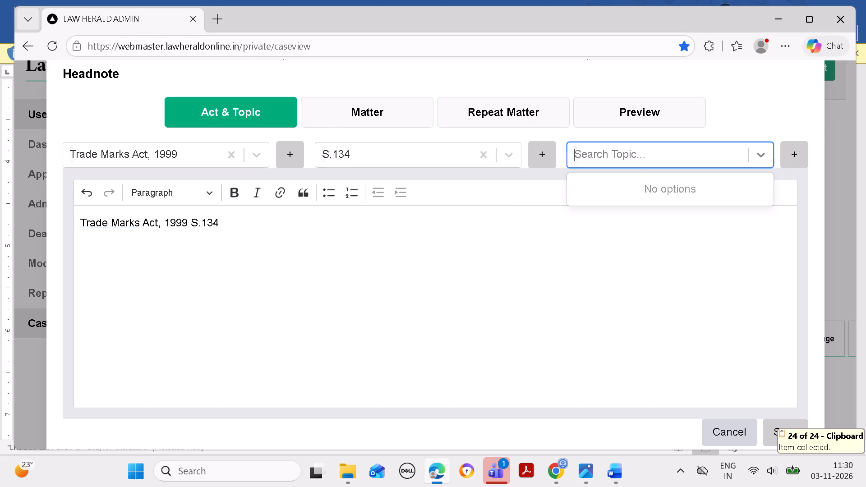
{"action": "key", "text": "ctrl+v"}
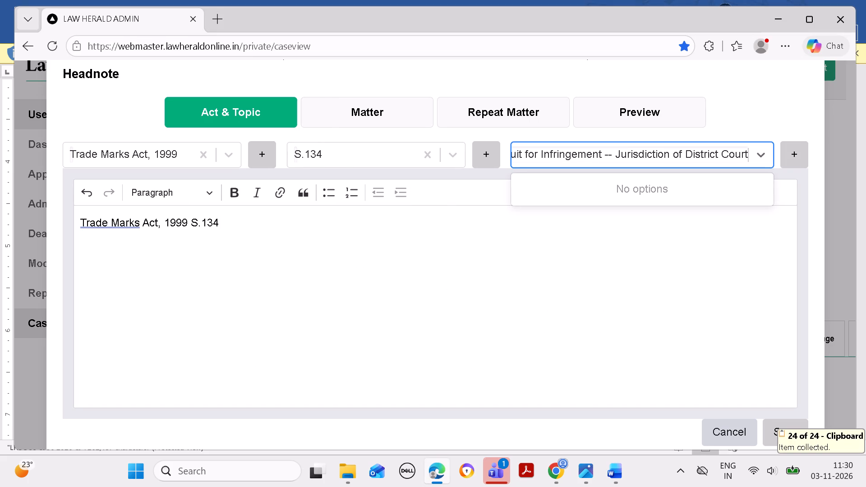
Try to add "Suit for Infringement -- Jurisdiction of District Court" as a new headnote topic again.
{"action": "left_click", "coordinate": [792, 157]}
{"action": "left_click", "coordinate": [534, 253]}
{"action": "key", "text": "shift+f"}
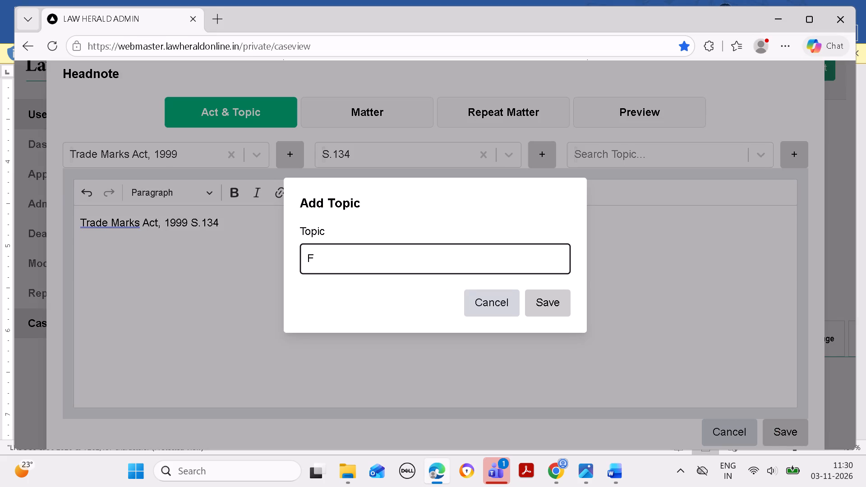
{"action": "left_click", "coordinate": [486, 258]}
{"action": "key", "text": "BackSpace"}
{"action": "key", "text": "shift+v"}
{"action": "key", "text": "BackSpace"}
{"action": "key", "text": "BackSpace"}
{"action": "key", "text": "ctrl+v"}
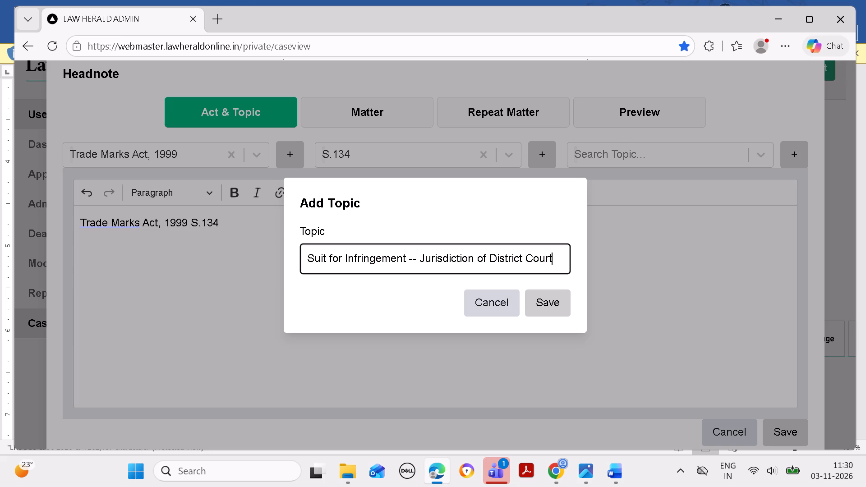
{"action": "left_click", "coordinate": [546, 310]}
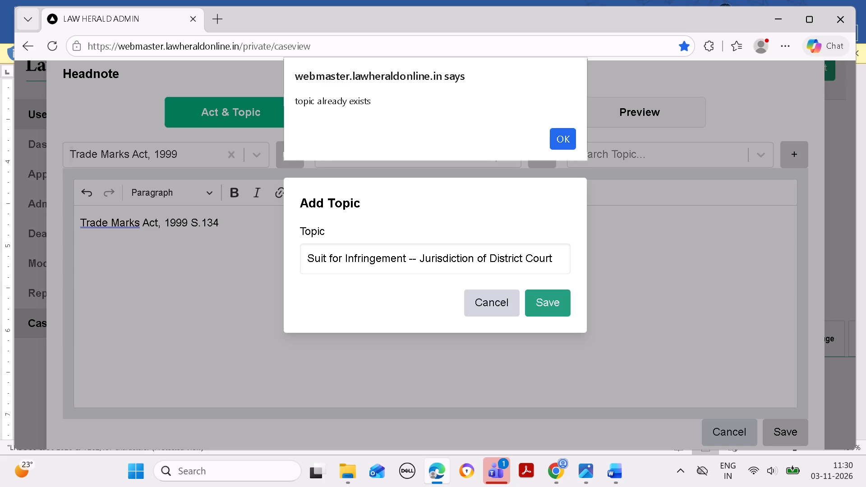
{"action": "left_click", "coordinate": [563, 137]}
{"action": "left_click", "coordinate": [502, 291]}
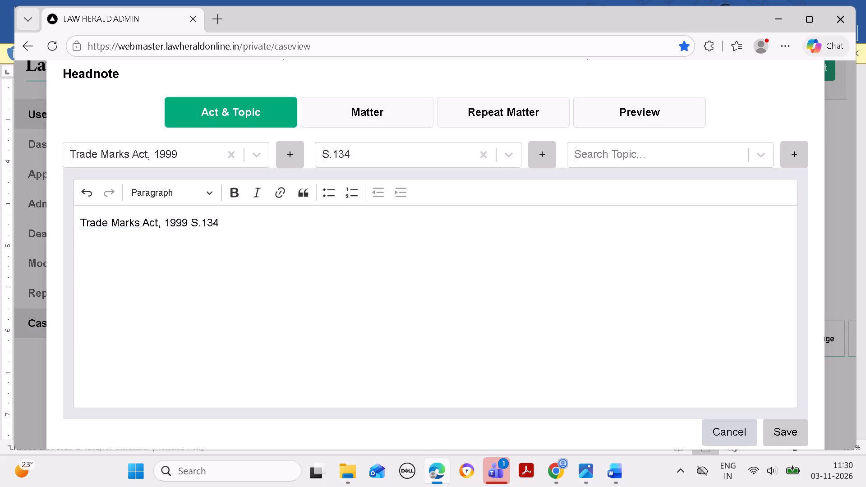
Search topics for "Suit for Infringement -- Jurisdiction of District" and attach the topic "Suit for Infringement -- Jurisdiction of District Court" to the headnote.
{"action": "left_click", "coordinate": [617, 156]}
{"action": "key", "text": "ctrl+v"}
{"action": "key", "text": "BackSpace"}
{"action": "key", "text": "BackSpace"}
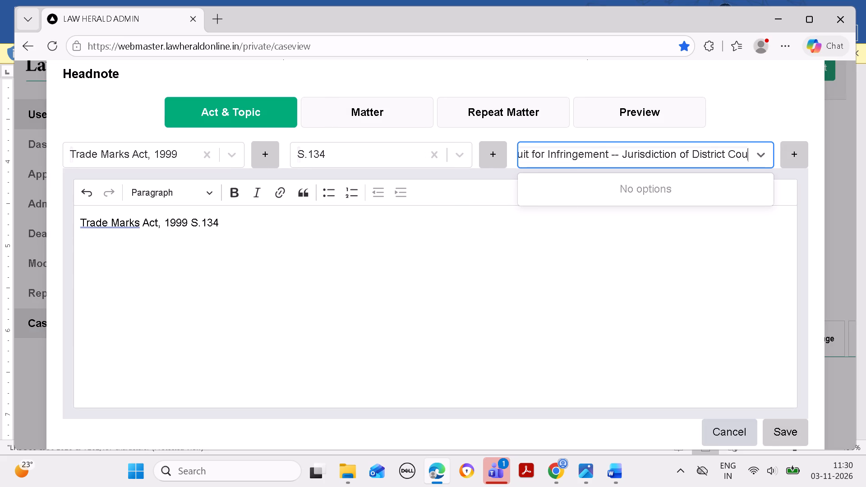
{"action": "key", "text": "BackSpace"}
{"action": "key", "text": "BackSpace"}
{"action": "key", "text": "BackSpace"}
{"action": "key", "text": "BackSpace"}
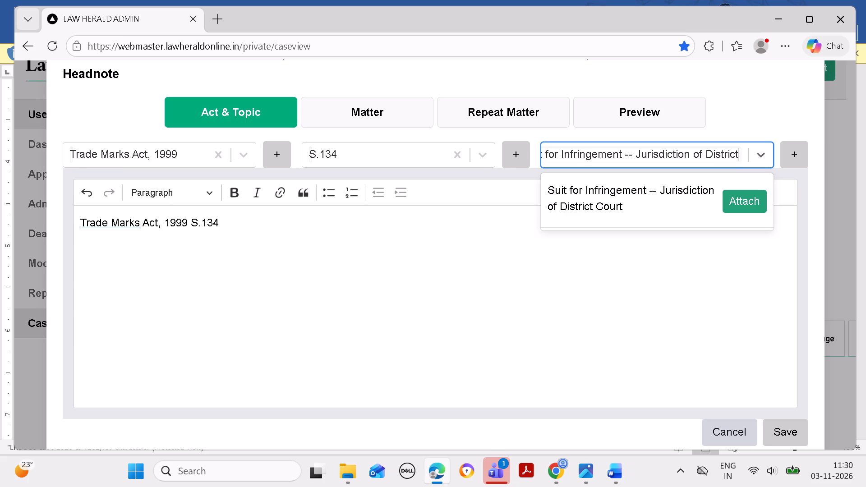
{"action": "left_click", "coordinate": [742, 191]}
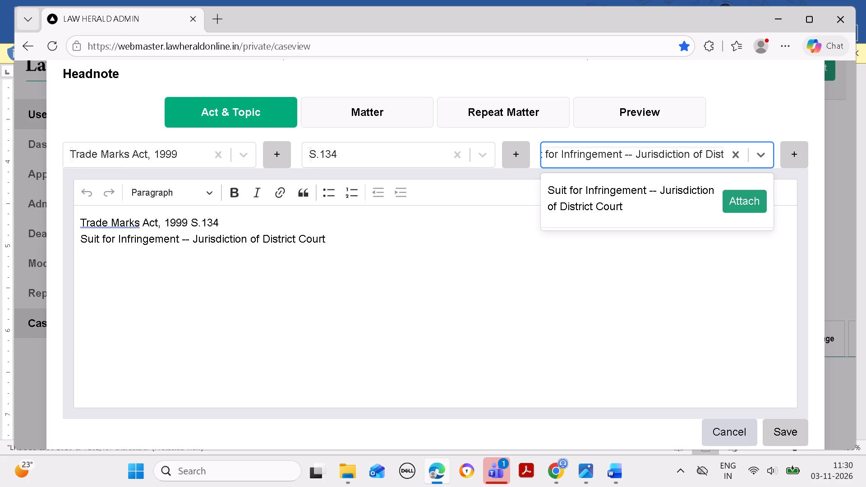
Place the attached topic on the same line as "Trade Marks Act, 1999 S.134", separated by "--".
{"action": "left_click", "coordinate": [76, 251]}
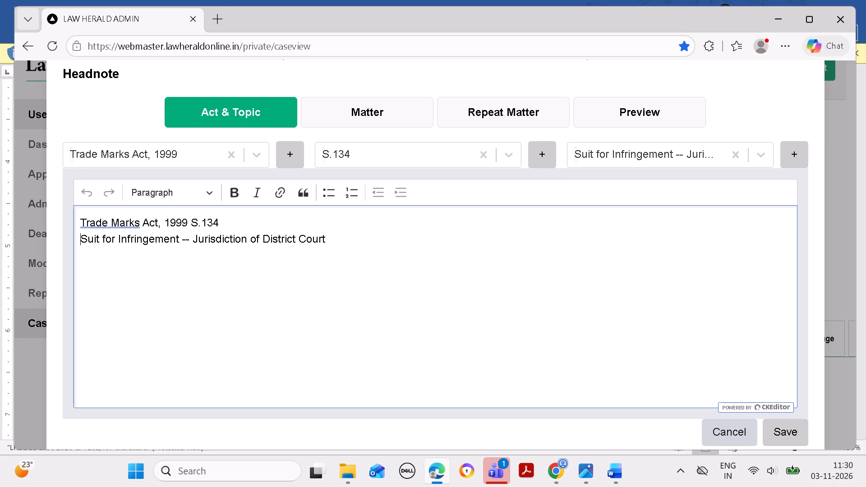
{"action": "key", "text": "BackSpace"}
{"action": "type", "text": "--"}
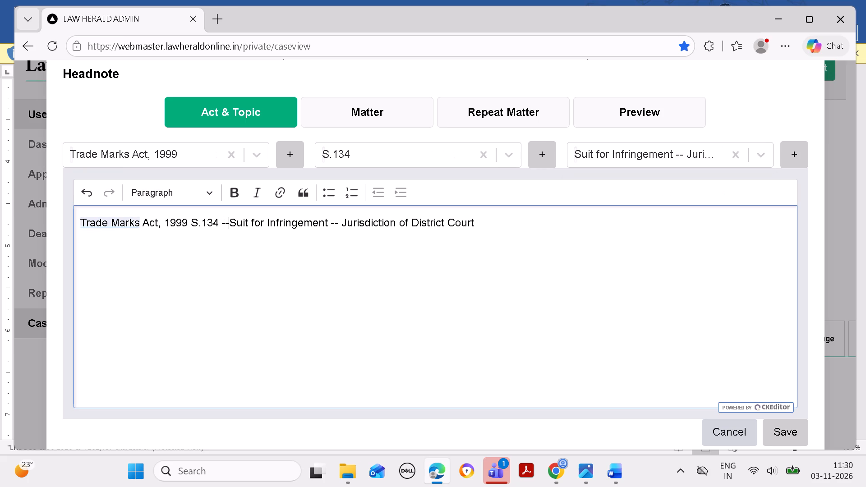
{"action": "key", "text": "space"}
{"action": "key", "text": "BackSpace"}
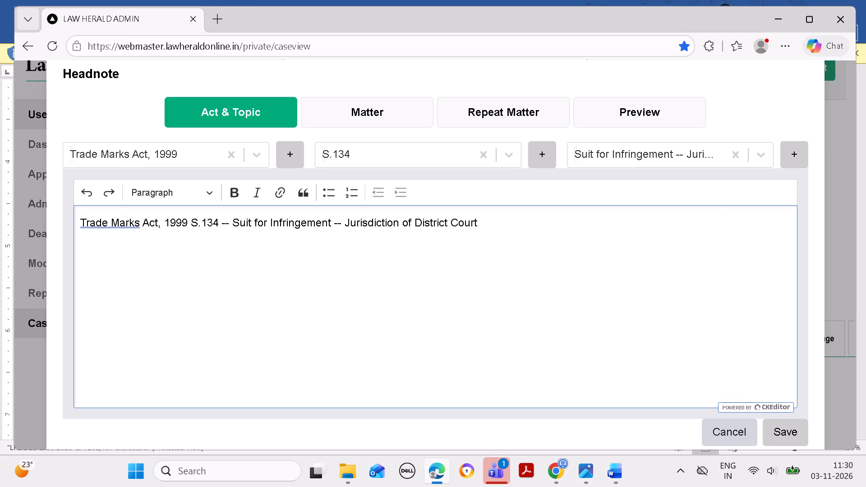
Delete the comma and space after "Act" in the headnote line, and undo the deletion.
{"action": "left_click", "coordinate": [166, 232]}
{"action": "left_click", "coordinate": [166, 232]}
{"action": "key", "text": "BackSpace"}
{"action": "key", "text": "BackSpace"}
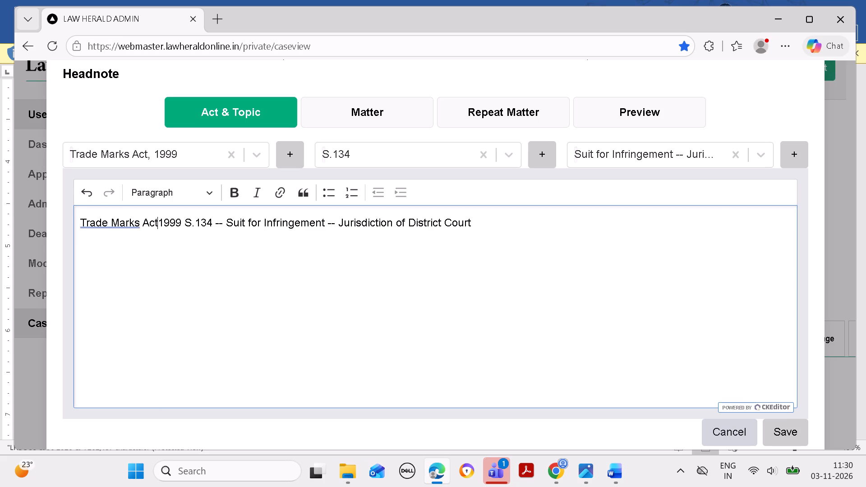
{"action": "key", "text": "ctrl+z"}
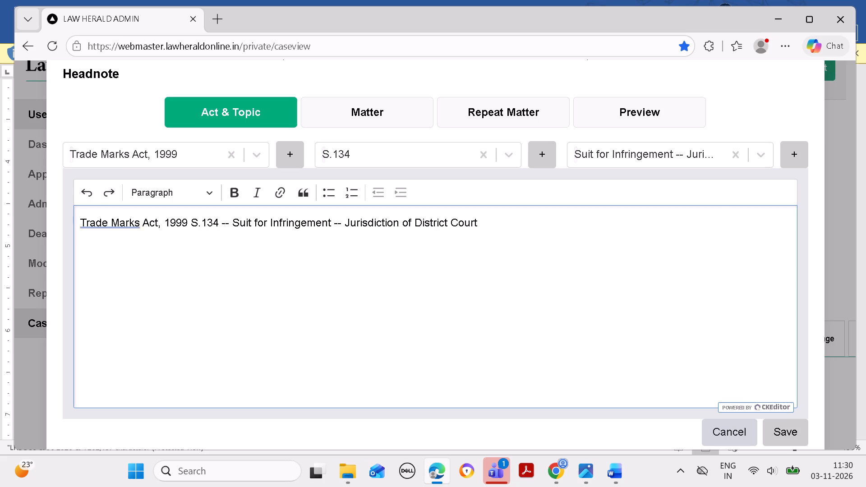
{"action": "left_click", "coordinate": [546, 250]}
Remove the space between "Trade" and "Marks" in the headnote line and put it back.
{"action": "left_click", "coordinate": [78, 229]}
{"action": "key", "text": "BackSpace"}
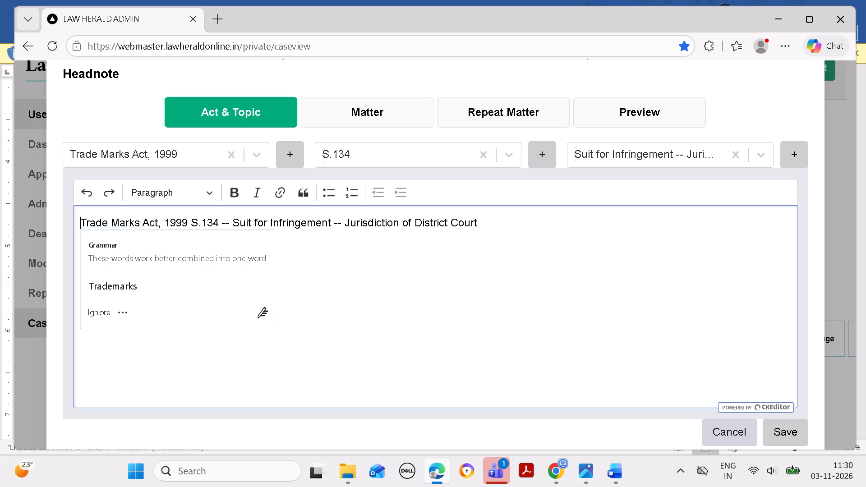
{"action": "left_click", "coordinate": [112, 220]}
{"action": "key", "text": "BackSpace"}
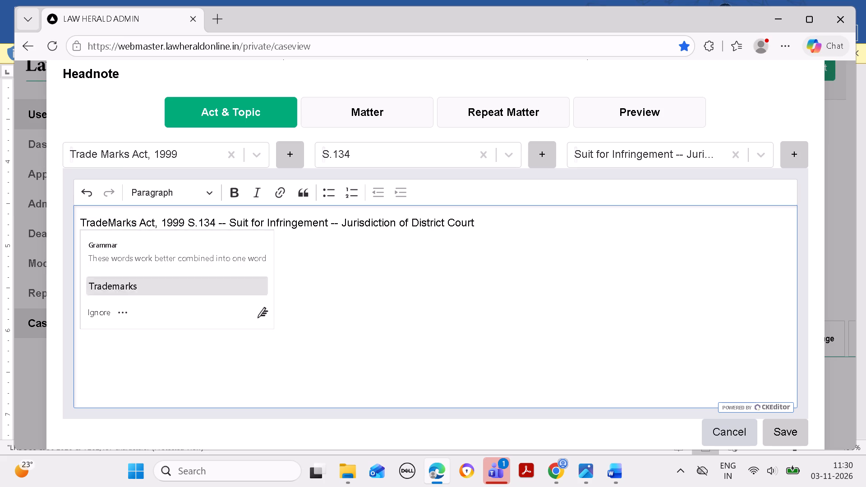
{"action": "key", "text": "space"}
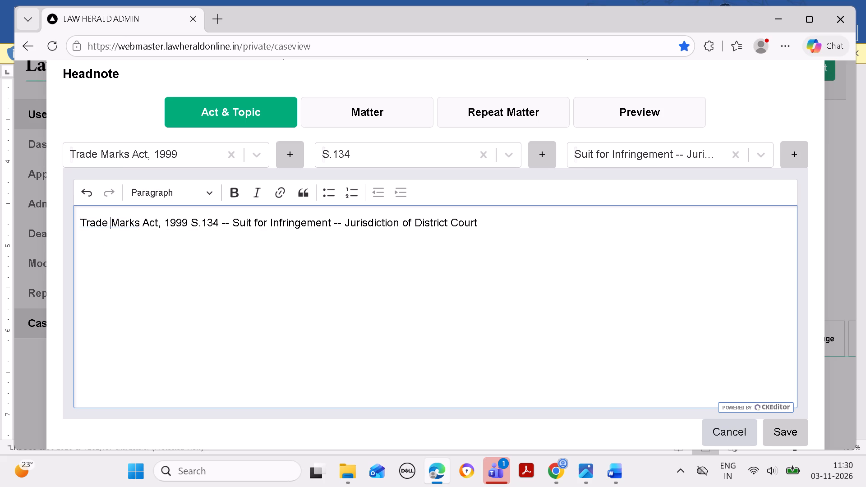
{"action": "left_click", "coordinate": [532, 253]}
Copy the passage from "As per S.134 Trade Marks Act" to "Question referred to larger bench." from Word into the headnote's matter text in Edge.
{"action": "left_click", "coordinate": [396, 106]}
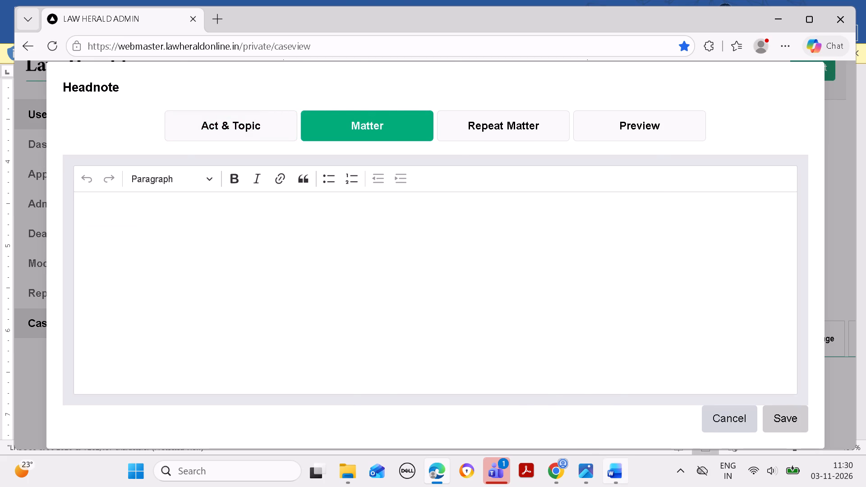
{"action": "left_click", "coordinate": [624, 478]}
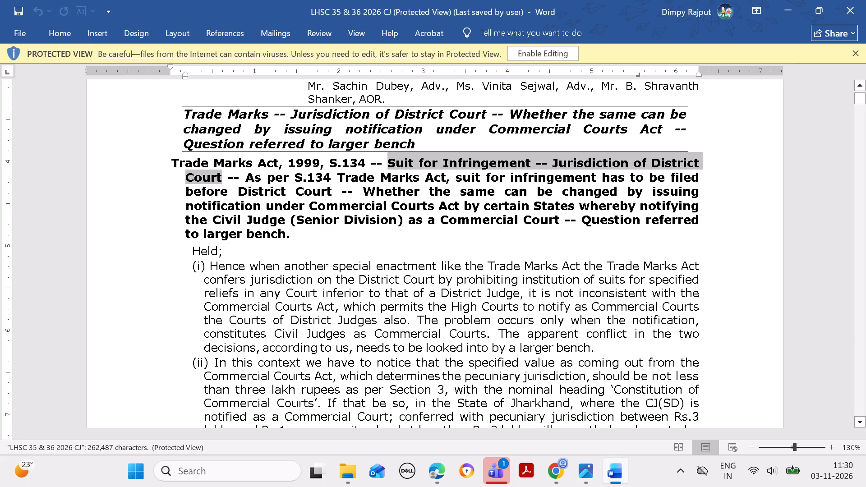
{"action": "left_click_drag", "start_coordinate": [247, 179], "coordinate": [303, 234]}
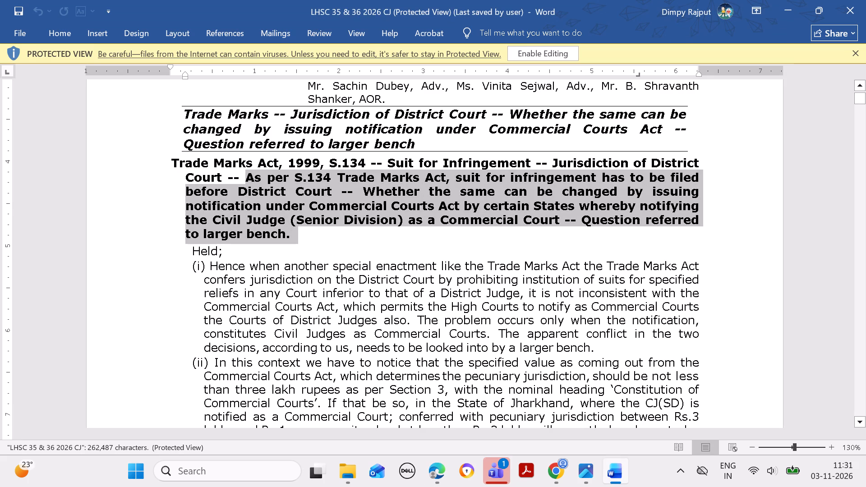
{"action": "key", "text": "ctrl+c"}
{"action": "left_click", "coordinate": [439, 473]}
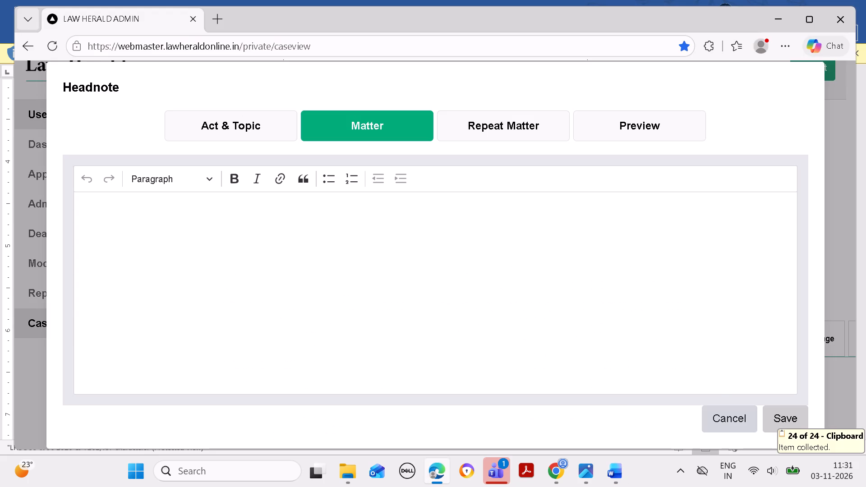
{"action": "left_click", "coordinate": [354, 220]}
{"action": "key", "text": "ctrl+v"}
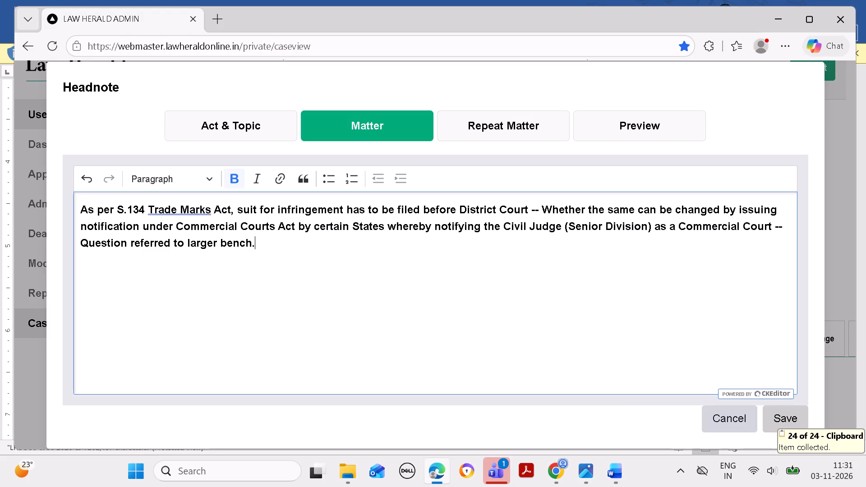
Remove the bold formatting from the whole matter text of the headnote.
{"action": "key", "text": "ctrl+a"}
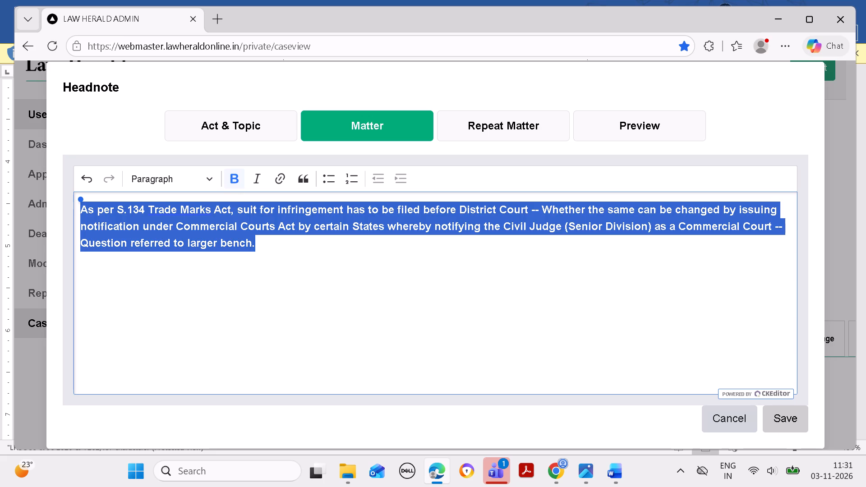
{"action": "key", "text": "ctrl+b"}
{"action": "left_click", "coordinate": [350, 275]}
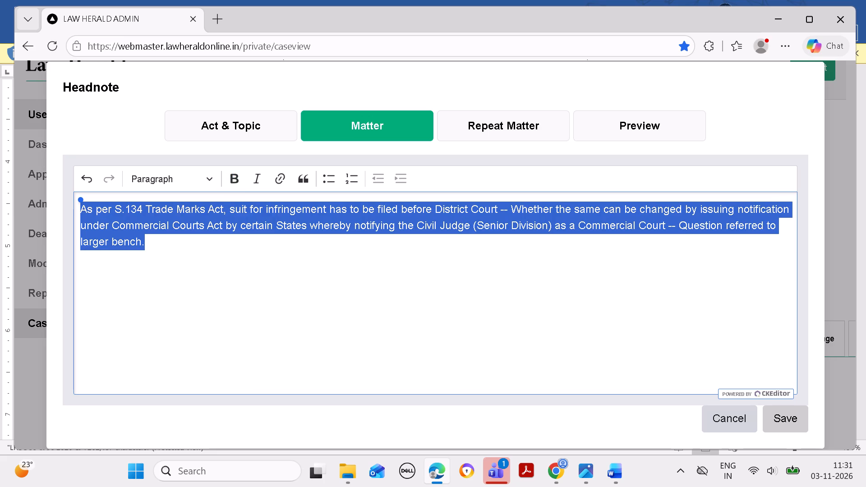
{"action": "left_click", "coordinate": [301, 269]}
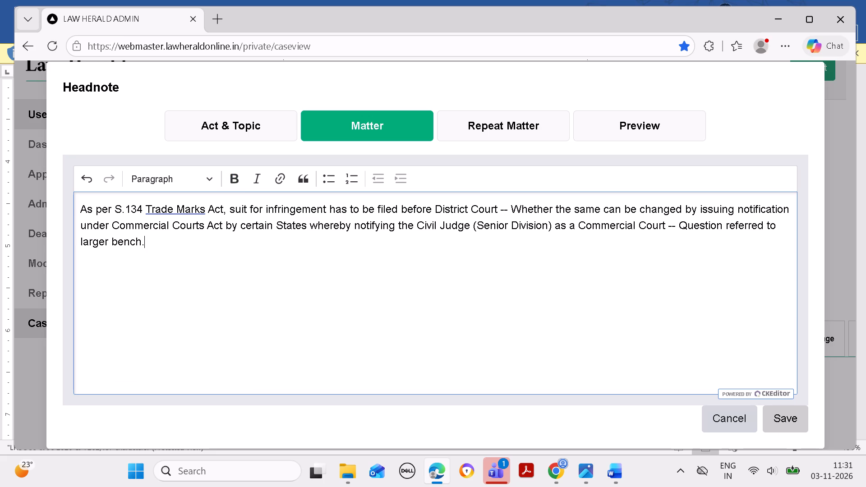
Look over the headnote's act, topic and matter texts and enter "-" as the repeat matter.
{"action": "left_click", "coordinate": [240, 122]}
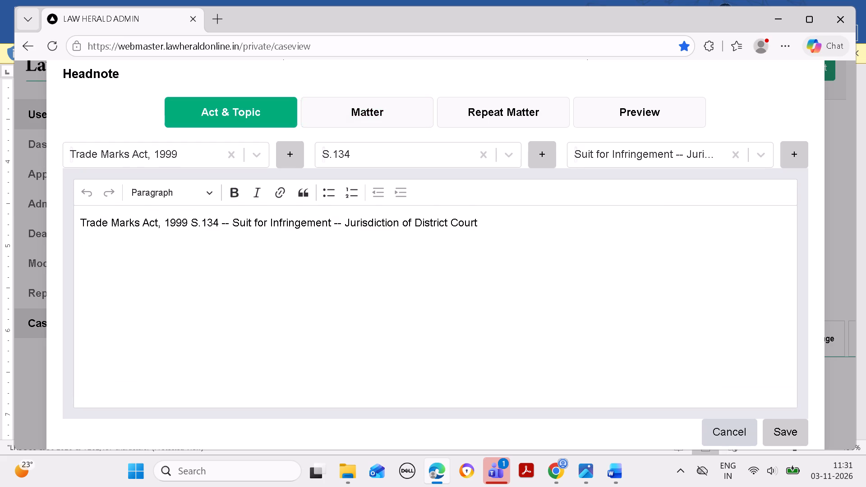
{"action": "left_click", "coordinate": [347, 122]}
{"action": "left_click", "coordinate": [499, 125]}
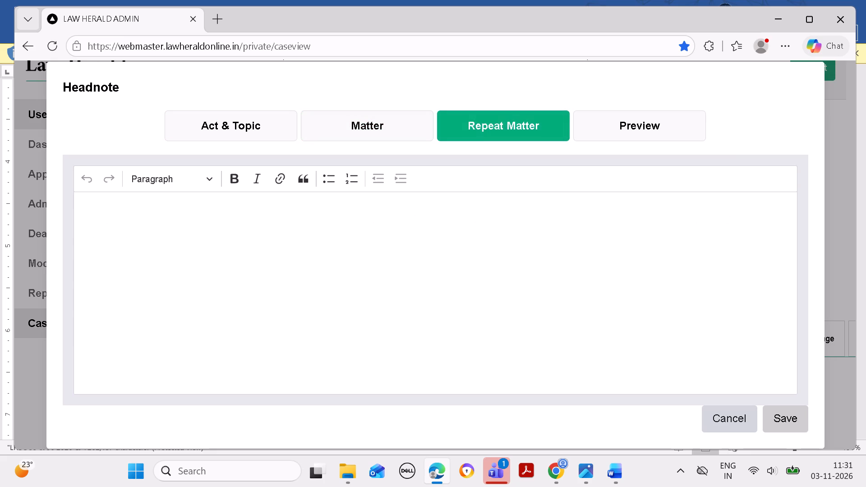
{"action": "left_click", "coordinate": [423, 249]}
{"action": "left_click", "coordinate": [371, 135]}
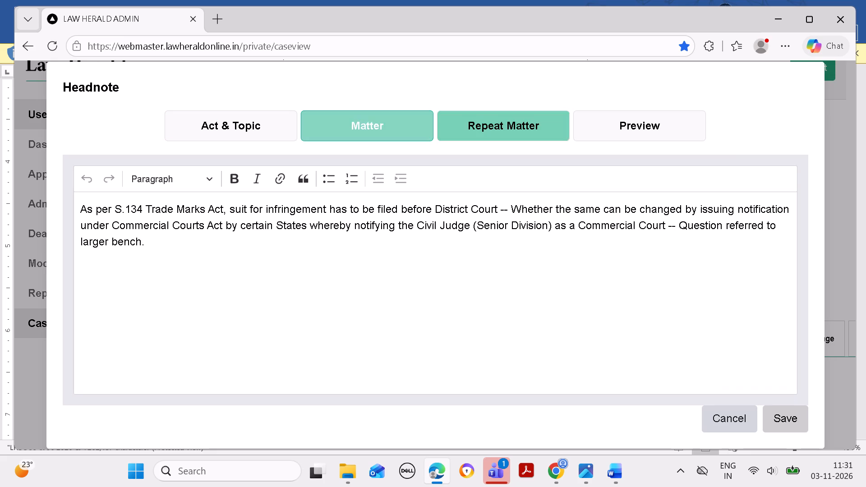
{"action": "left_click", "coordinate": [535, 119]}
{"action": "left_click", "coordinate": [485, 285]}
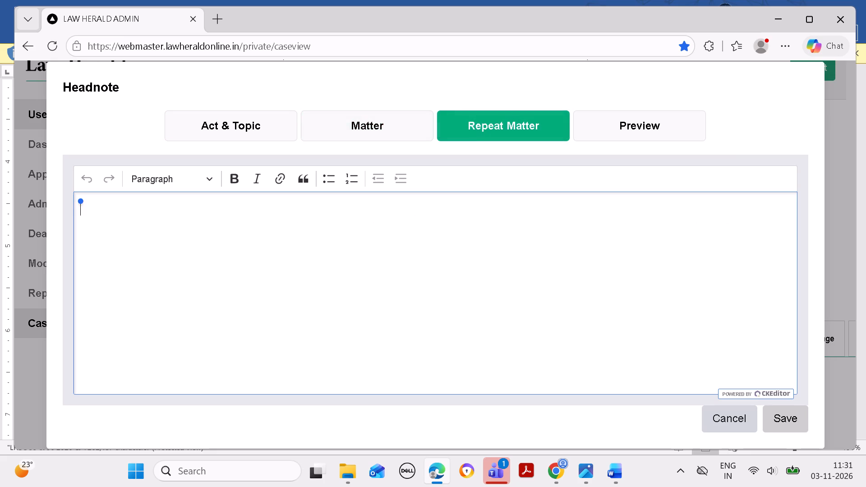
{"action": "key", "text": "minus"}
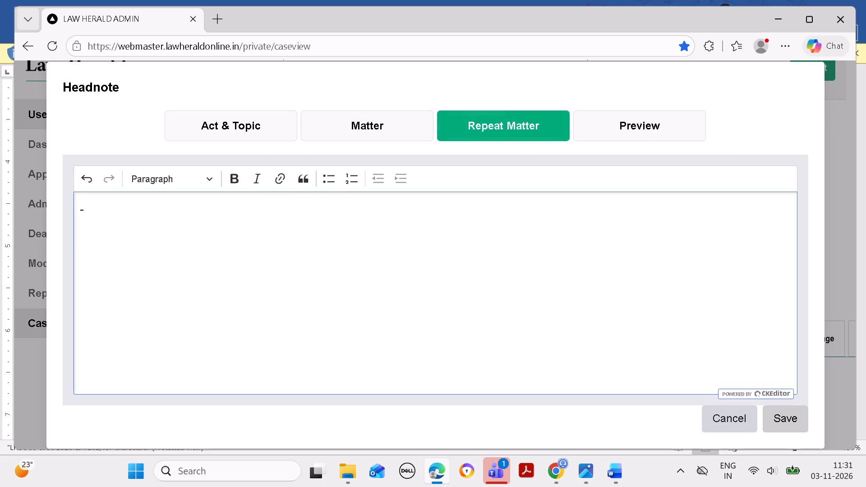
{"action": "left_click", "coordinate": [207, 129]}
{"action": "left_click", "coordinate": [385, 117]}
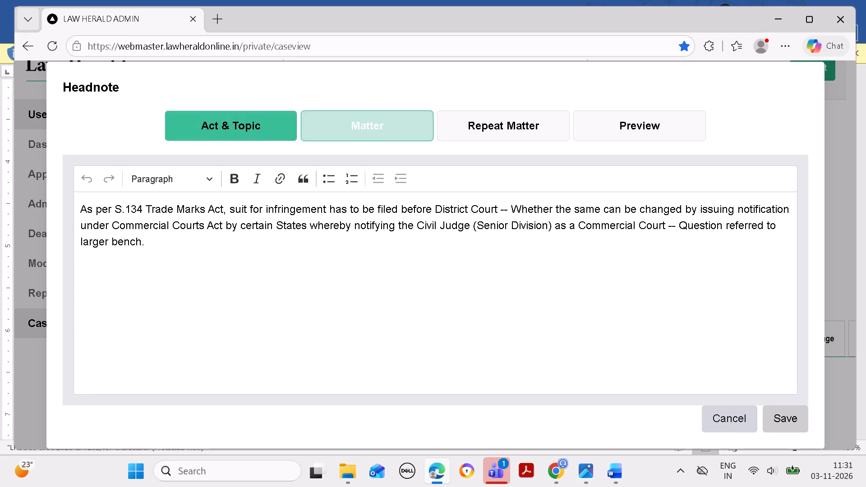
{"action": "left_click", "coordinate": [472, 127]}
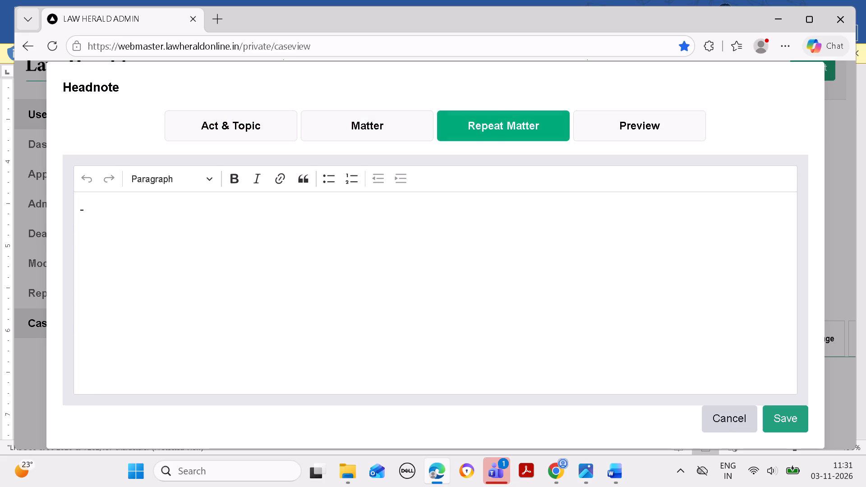
Copy the passage from "Held;" to "(Para 11)" from Word into the headnote's repeat matter in Edge, replacing the hyphen.
{"action": "left_click", "coordinate": [624, 474]}
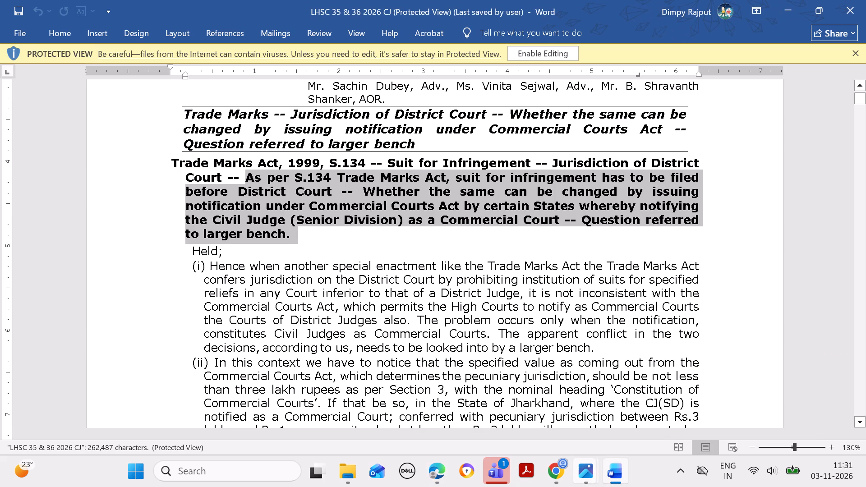
{"action": "left_click_drag", "start_coordinate": [192, 250], "coordinate": [375, 435]}
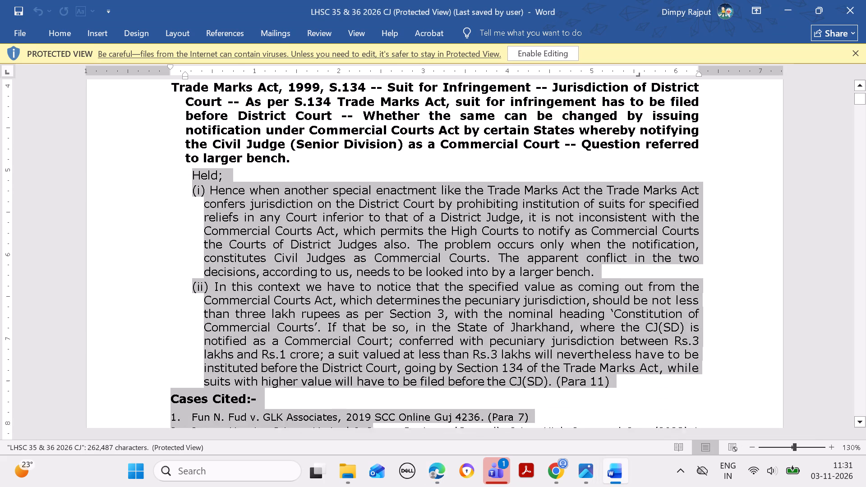
{"action": "left_click_drag", "start_coordinate": [375, 435], "coordinate": [614, 352]}
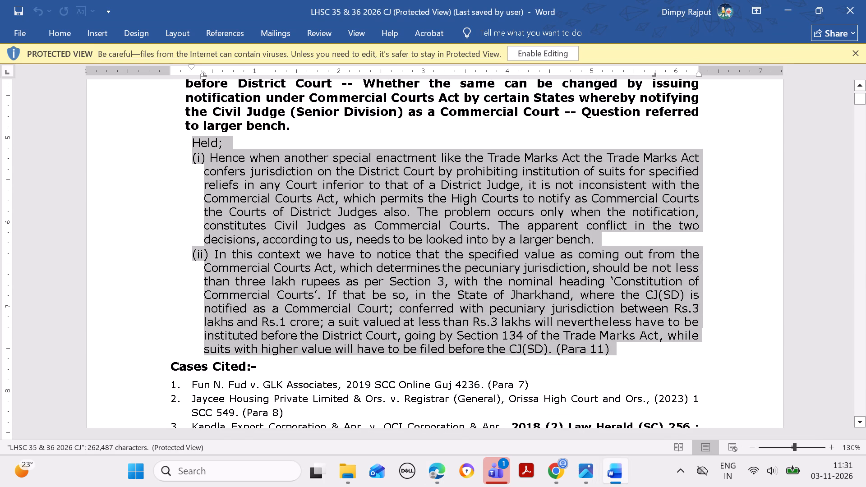
{"action": "key", "text": "ctrl+c"}
{"action": "left_click", "coordinate": [445, 477]}
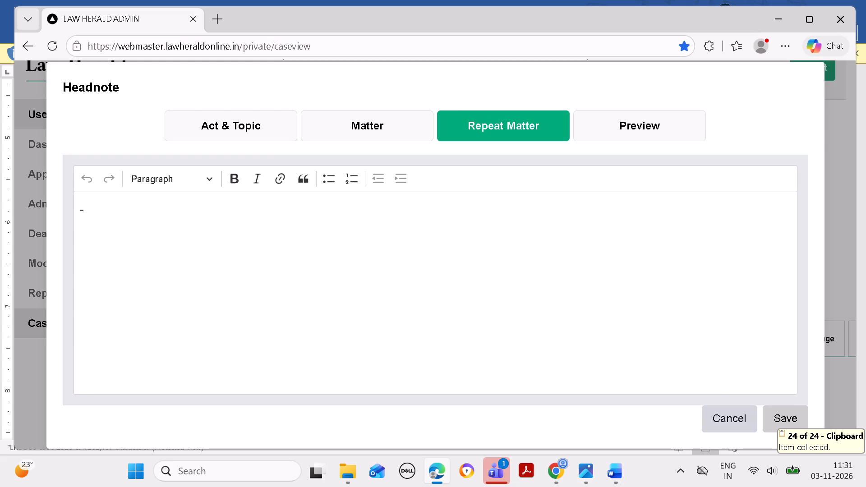
{"action": "left_click", "coordinate": [336, 299]}
{"action": "key", "text": "BackSpace"}
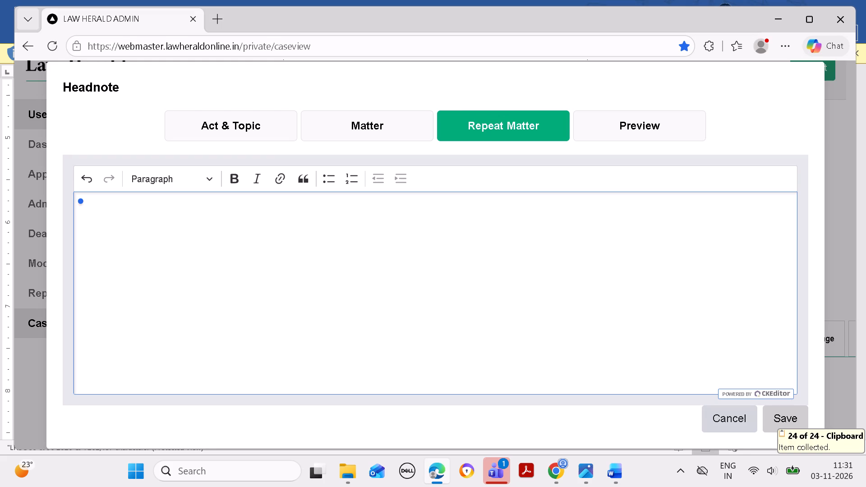
{"action": "key", "text": "ctrl+v"}
{"action": "scroll", "coordinate": [377, 281], "scroll_direction": "down", "scroll_amount": 11}
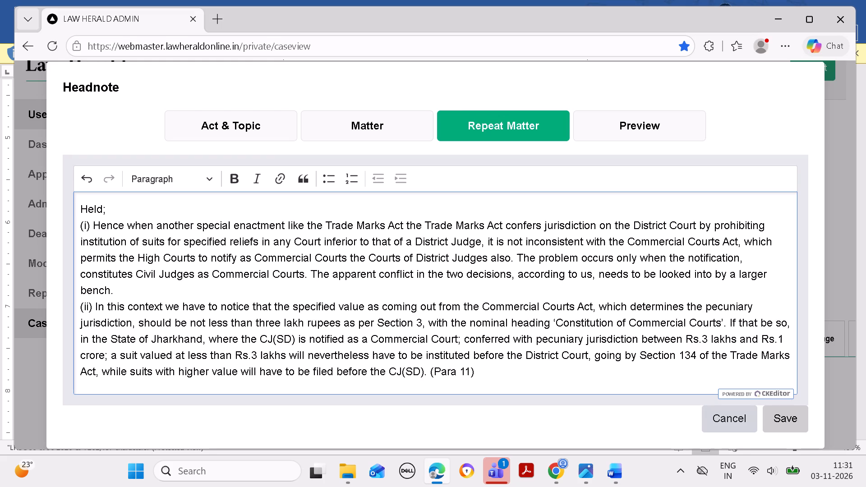
{"action": "scroll", "coordinate": [510, 318], "scroll_direction": "up", "scroll_amount": 6}
Check the headnote's act, topic and matter texts once more and save the headnote.
{"action": "left_click", "coordinate": [224, 124]}
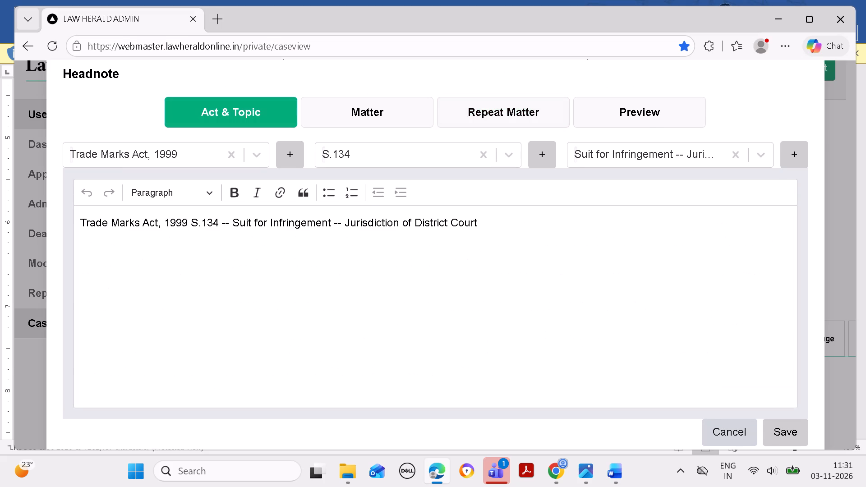
{"action": "left_click", "coordinate": [348, 109]}
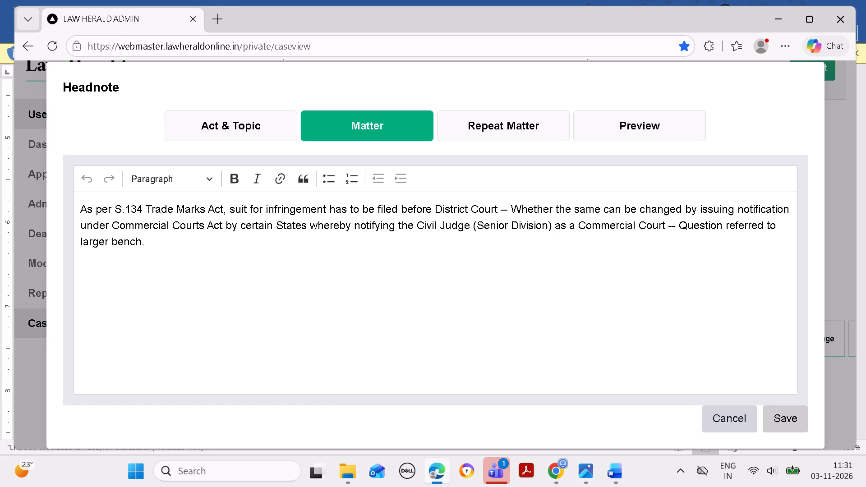
{"action": "left_click", "coordinate": [544, 126]}
{"action": "left_click", "coordinate": [793, 425]}
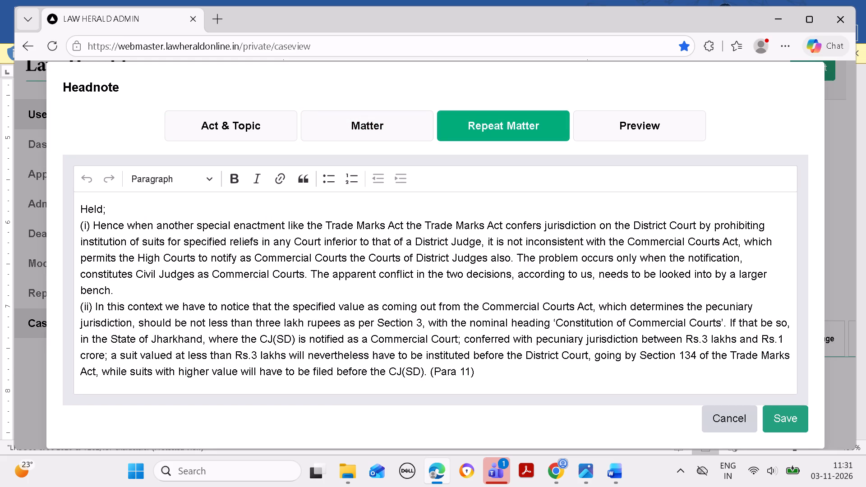
{"action": "left_click", "coordinate": [568, 140]}
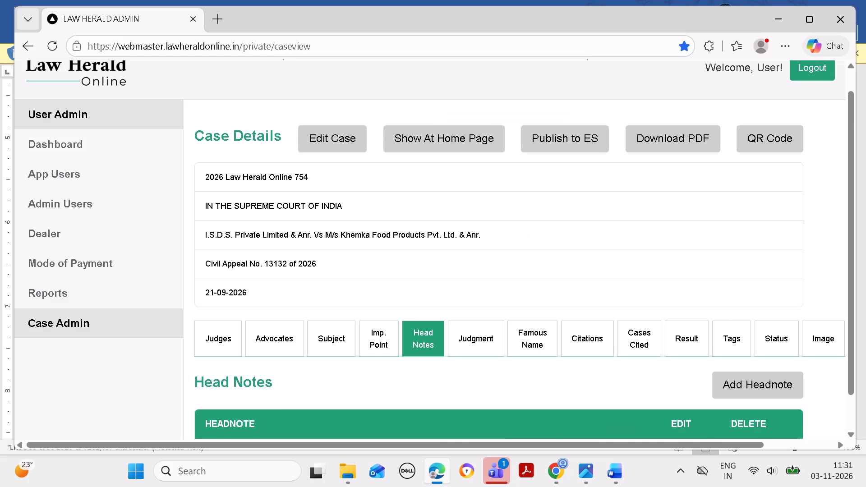
{"action": "scroll", "coordinate": [537, 288], "scroll_direction": "down", "scroll_amount": 13}
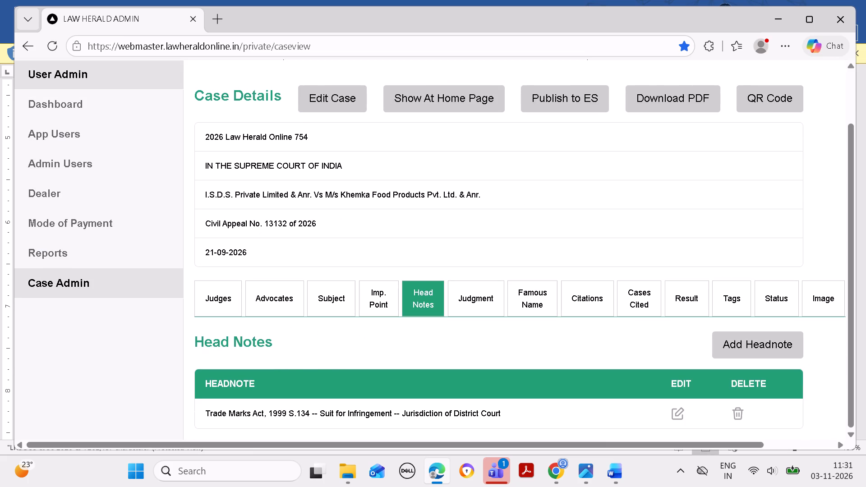
In Word, copy the petitioner name "Fun N. Fud" from the first entry under Cases Cited.
{"action": "left_click", "coordinate": [613, 470]}
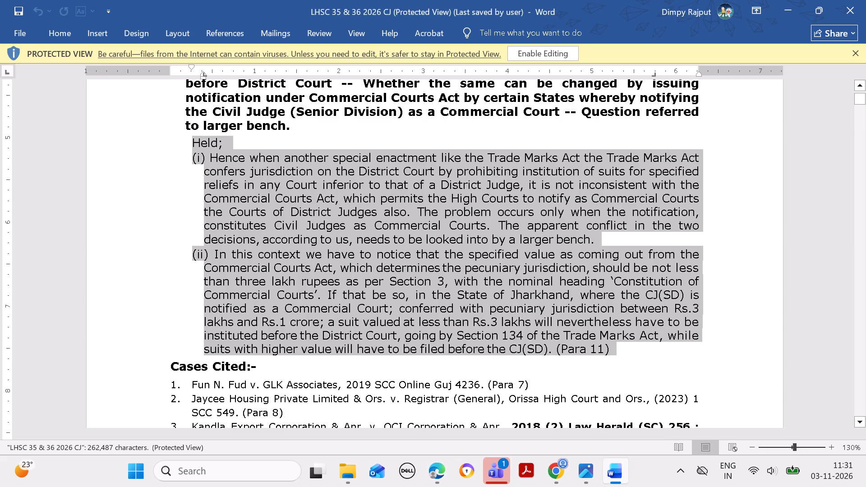
{"action": "left_click", "coordinate": [470, 381]}
{"action": "key", "text": "Down"}
{"action": "key", "text": "Down"}
{"action": "key", "text": "Down"}
{"action": "key", "text": "Down"}
{"action": "key", "text": "Down"}
{"action": "key", "text": "Down"}
{"action": "key", "text": "Down"}
{"action": "key", "text": "Down"}
{"action": "key", "text": "Down"}
{"action": "key", "text": "Down"}
{"action": "key", "text": "Down"}
{"action": "key", "text": "Down"}
{"action": "key", "text": "Down"}
{"action": "key", "text": "Down"}
{"action": "key", "text": "Down"}
{"action": "key", "text": "Down"}
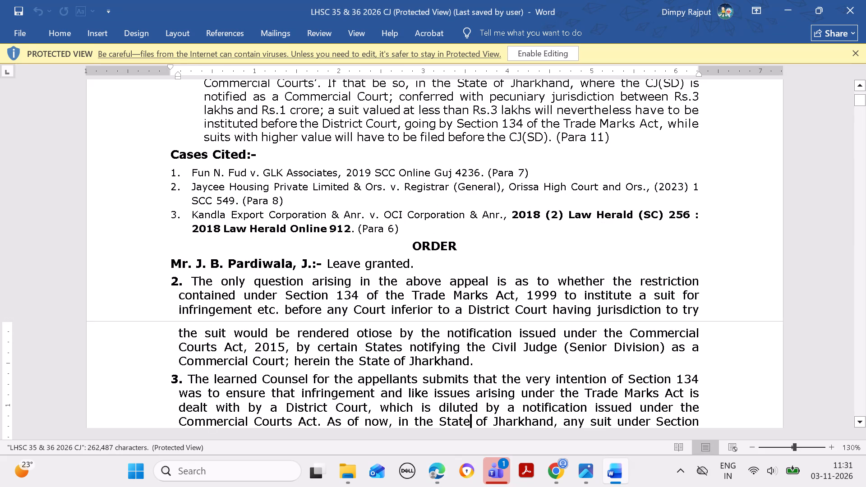
{"action": "left_click_drag", "start_coordinate": [191, 170], "coordinate": [240, 172]}
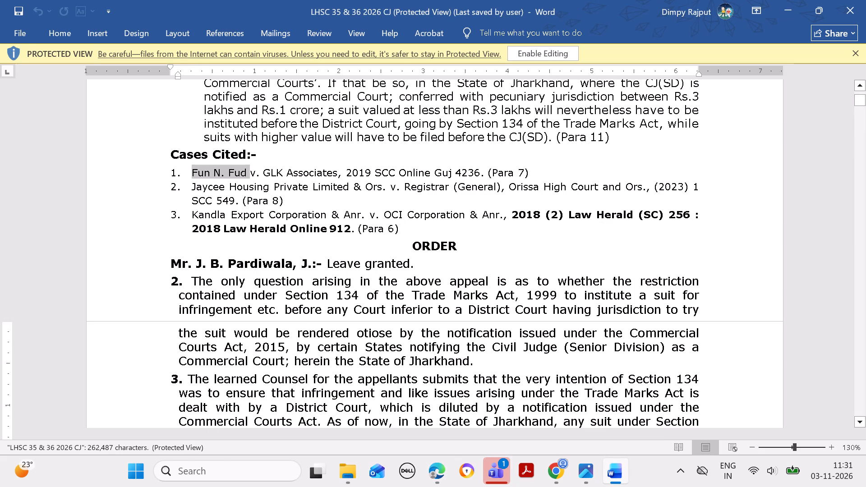
{"action": "left_click_drag", "start_coordinate": [240, 172], "coordinate": [240, 173]}
{"action": "key", "text": "ctrl+c"}
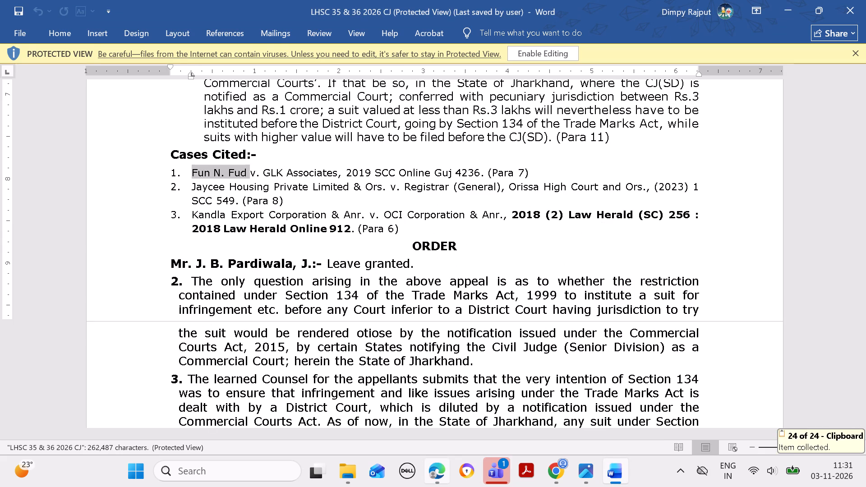
In Edge, open the case search for the record's cited cases and search by petitioner for "Fun N. Fud", shortened to "Fun".
{"action": "left_click", "coordinate": [437, 473]}
{"action": "left_click", "coordinate": [590, 302]}
{"action": "scroll", "coordinate": [596, 309], "scroll_direction": "down", "scroll_amount": 2}
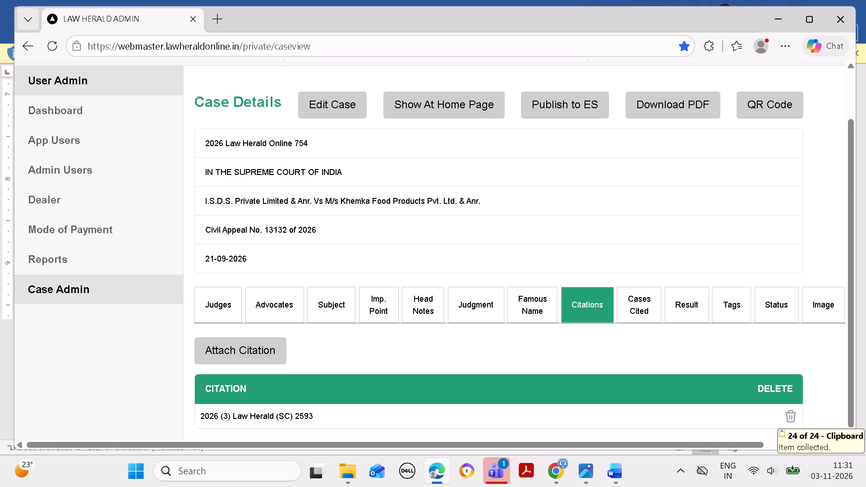
{"action": "scroll", "coordinate": [596, 312], "scroll_direction": "down", "scroll_amount": 2}
{"action": "left_click", "coordinate": [634, 310]}
{"action": "left_click", "coordinate": [252, 381]}
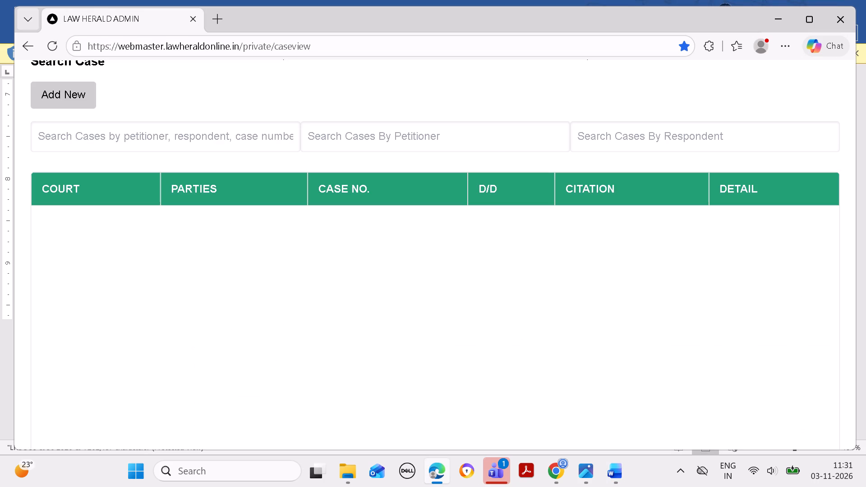
{"action": "left_click", "coordinate": [386, 138]}
{"action": "key", "text": "ctrl+v"}
{"action": "key", "text": "BackSpace"}
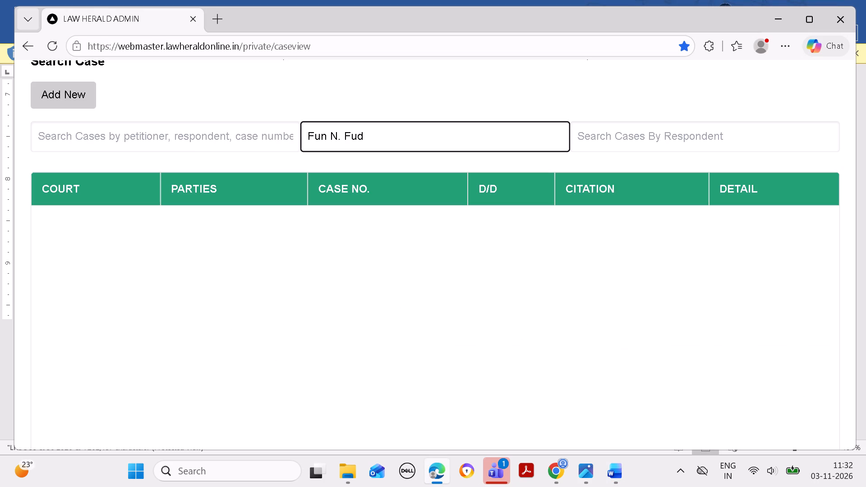
{"action": "key", "text": "BackSpace"}
{"action": "key", "text": "BackSpace"}
{"action": "key", "text": "BackSpace"}
{"action": "key", "text": "BackSpace"}
{"action": "key", "text": "BackSpace"}
{"action": "key", "text": "BackSpace"}
{"action": "key", "text": "BackSpace"}
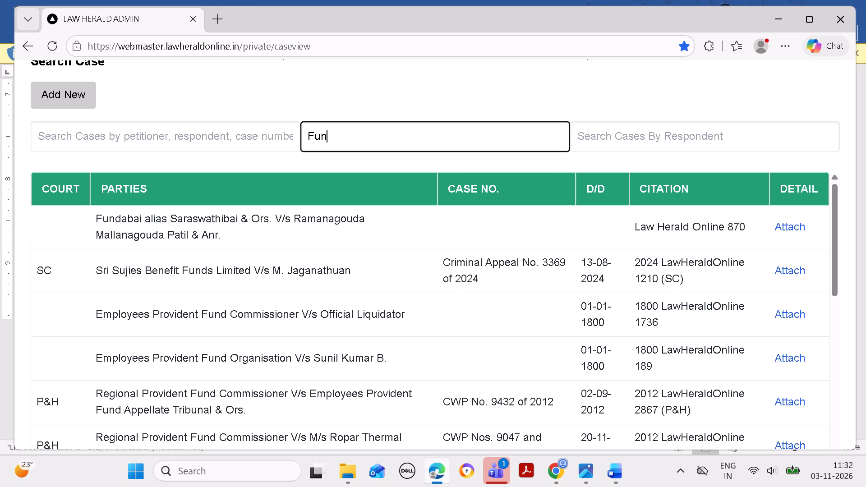
Start a new cited case with petitioner "Fun N. Fud" and respondent "GLK Associates", copying the respondent from Word.
{"action": "left_click", "coordinate": [75, 95]}
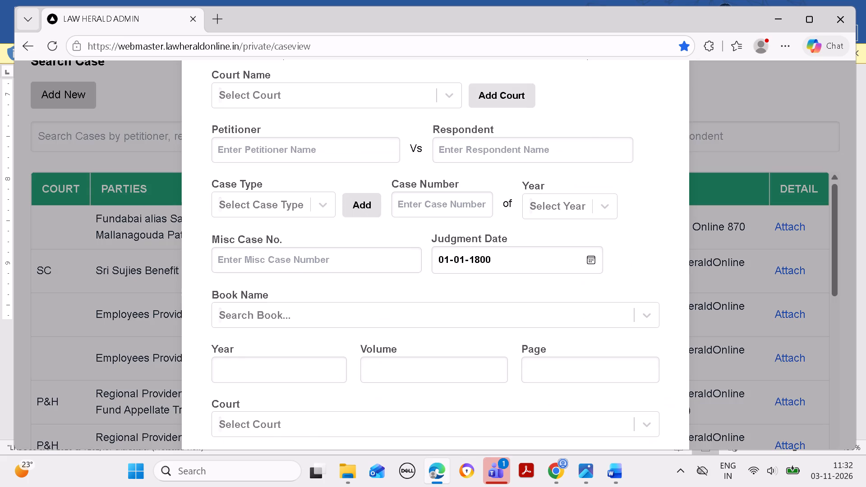
{"action": "left_click", "coordinate": [275, 151]}
{"action": "key", "text": "ctrl+v"}
{"action": "left_click", "coordinate": [613, 467]}
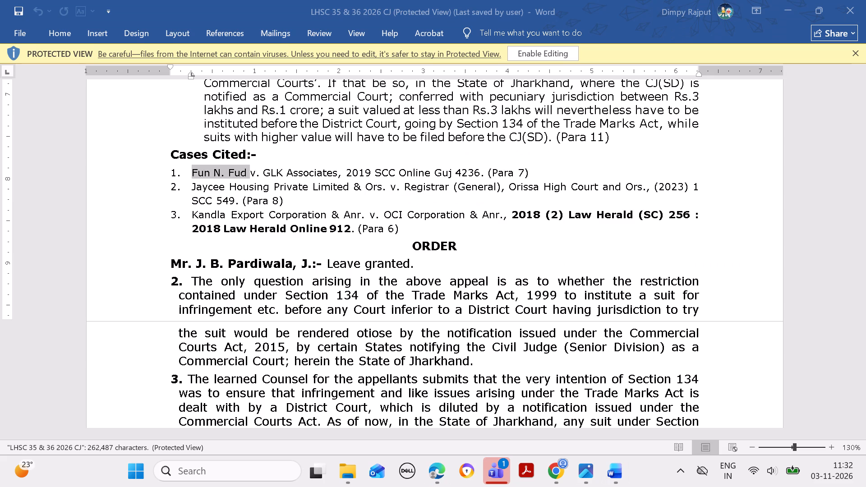
{"action": "left_click_drag", "start_coordinate": [264, 168], "coordinate": [296, 176]}
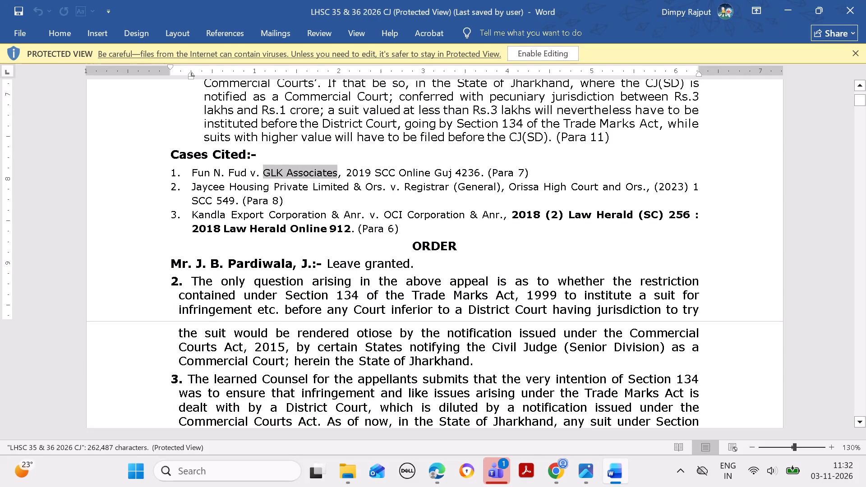
{"action": "left_click_drag", "start_coordinate": [296, 176], "coordinate": [308, 176]}
{"action": "key", "text": "ctrl+c"}
{"action": "key", "text": "ctrl+v"}
{"action": "left_click", "coordinate": [430, 472]}
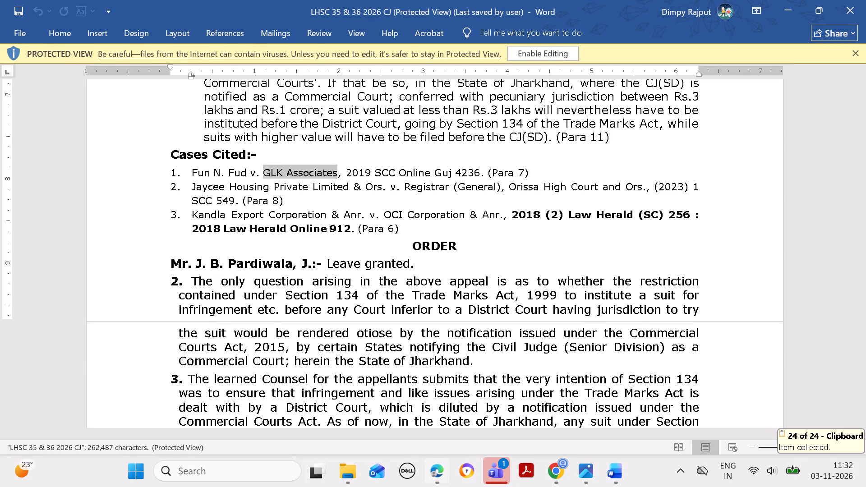
{"action": "left_click", "coordinate": [488, 147]}
{"action": "key", "text": "ctrl+v"}
Set the new cited case's book name to "SCC Online Guj", copying it from the first Cases Cited entry in Word.
{"action": "left_click", "coordinate": [615, 470]}
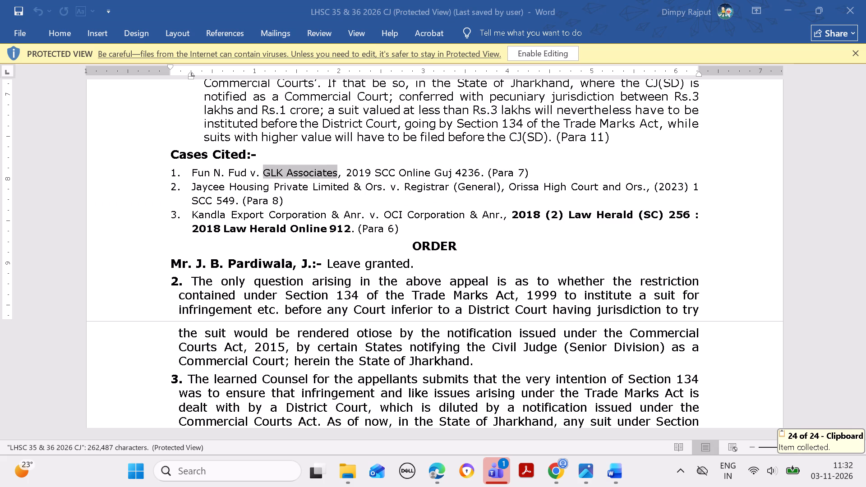
{"action": "left_click_drag", "start_coordinate": [375, 172], "coordinate": [434, 174]}
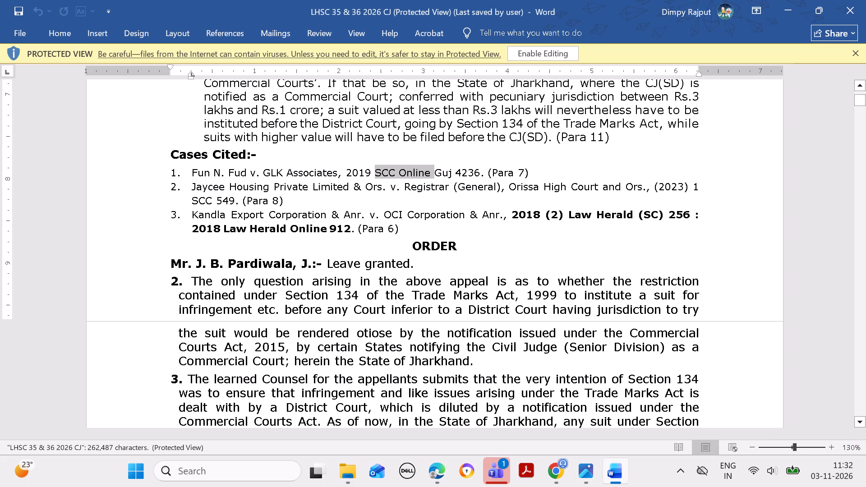
{"action": "left_click_drag", "start_coordinate": [434, 174], "coordinate": [441, 176]}
{"action": "key", "text": "ctrl+c"}
{"action": "left_click", "coordinate": [441, 466]}
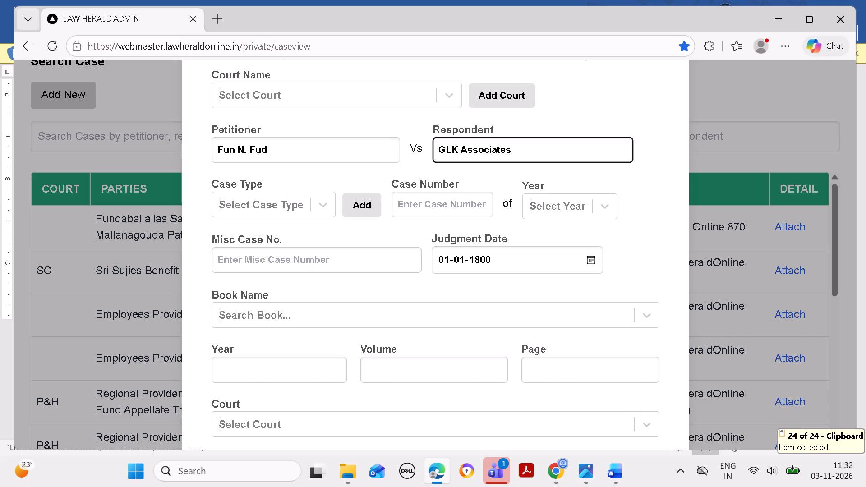
{"action": "left_click", "coordinate": [373, 312]}
{"action": "key", "text": "ctrl+v"}
{"action": "left_click", "coordinate": [364, 346]}
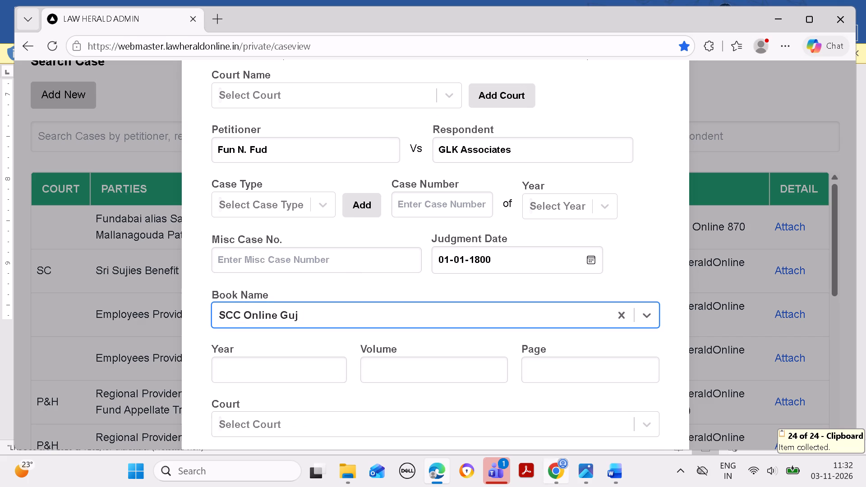
Copy the citation year 2019 from the first Cases Cited entry in Word into the new case's citation in Edge.
{"action": "left_click", "coordinate": [618, 472]}
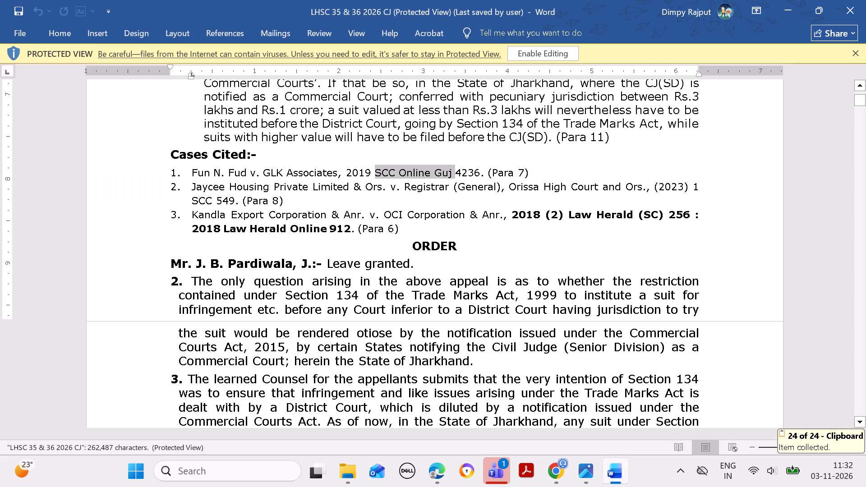
{"action": "left_click_drag", "start_coordinate": [347, 172], "coordinate": [369, 176]}
{"action": "key", "text": "ctrl+c"}
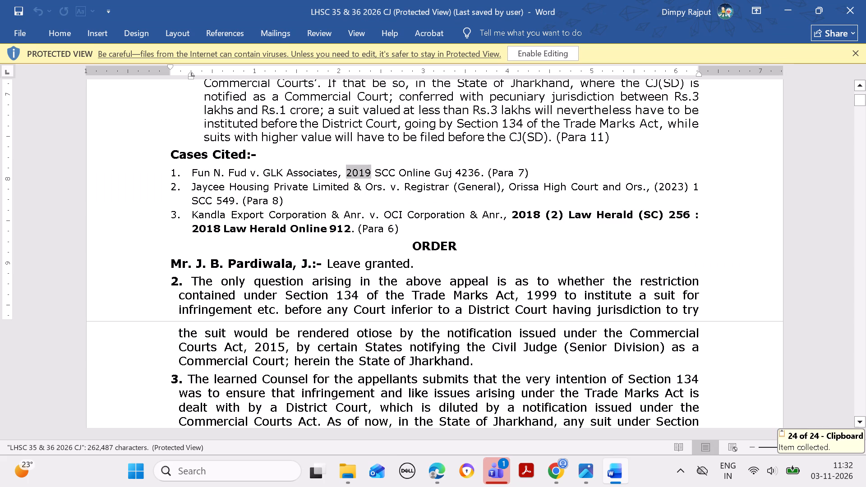
{"action": "left_click", "coordinate": [429, 470]}
{"action": "left_click", "coordinate": [298, 371]}
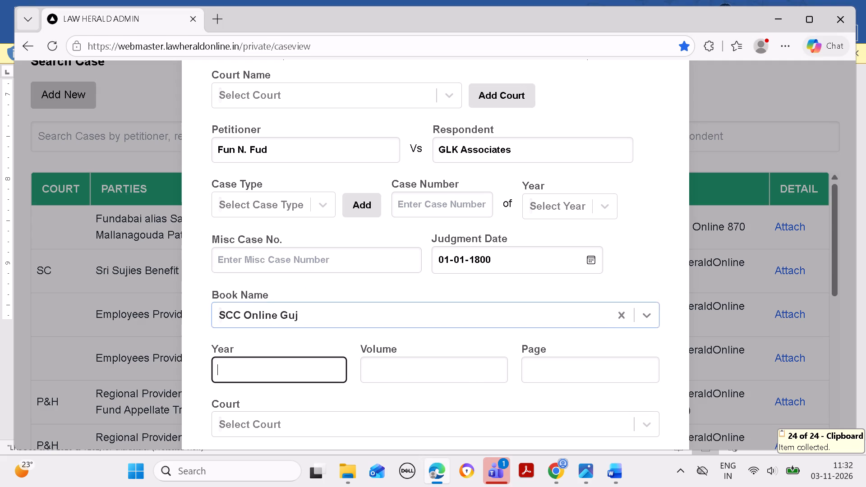
{"action": "key", "text": "ctrl+v"}
Set the citation's page to 4236, copied from the first Cases Cited entry in Word, and its volume to "-".
{"action": "left_click", "coordinate": [621, 473]}
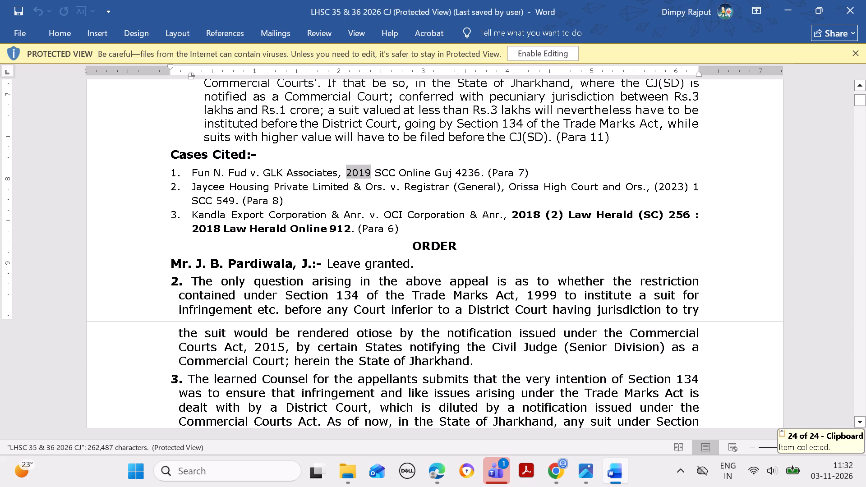
{"action": "left_click_drag", "start_coordinate": [456, 173], "coordinate": [479, 175]}
{"action": "key", "text": "ctrl+c"}
{"action": "key", "text": "ctrl+v"}
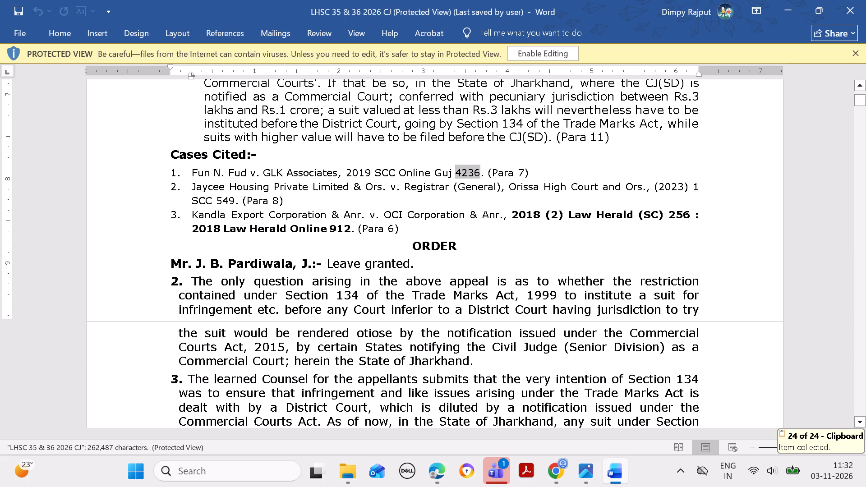
{"action": "left_click", "coordinate": [436, 471]}
{"action": "left_click", "coordinate": [556, 375]}
{"action": "key", "text": "ctrl+v"}
{"action": "left_click", "coordinate": [484, 365]}
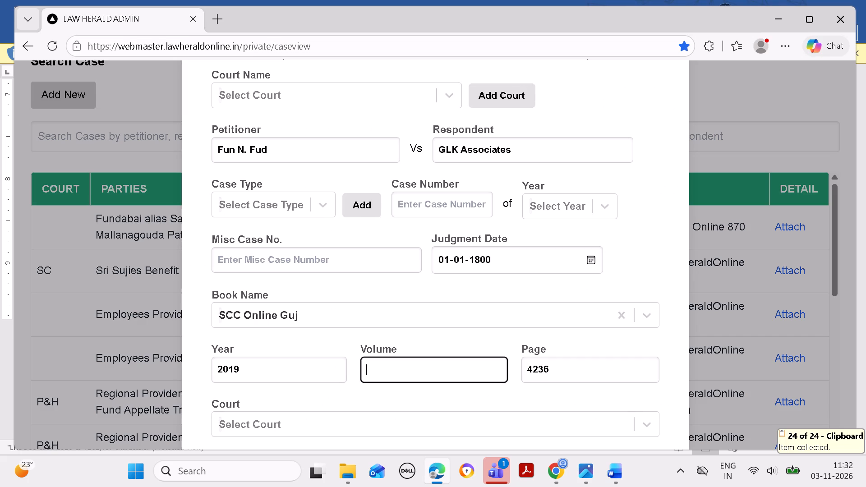
{"action": "key", "text": "minus"}
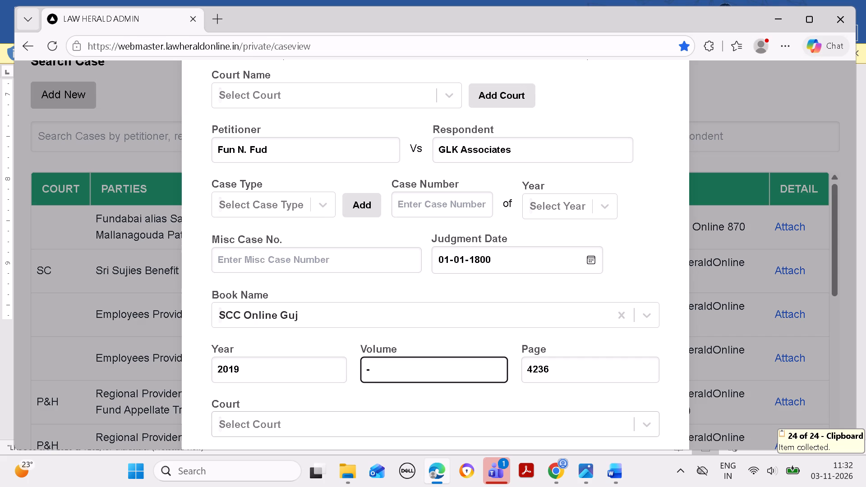
Choose the blank "( )" option as the court of the new case's citation.
{"action": "left_click", "coordinate": [414, 418]}
{"action": "left_click", "coordinate": [420, 451]}
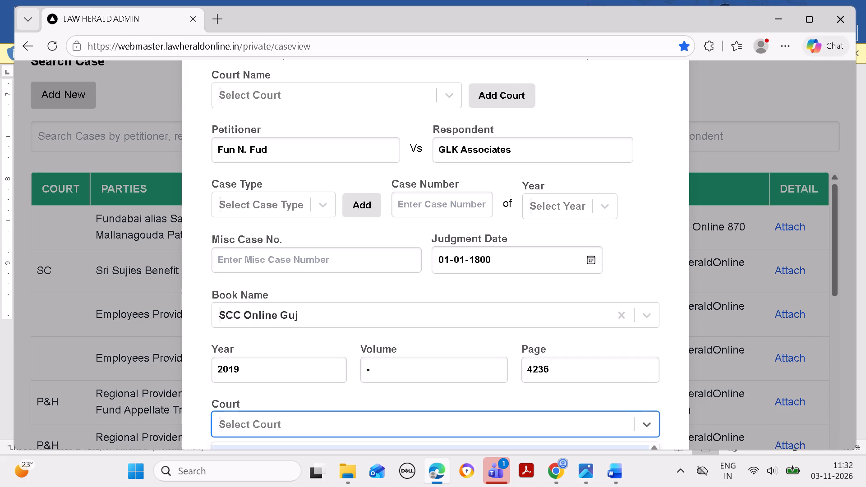
{"action": "left_click", "coordinate": [471, 444]}
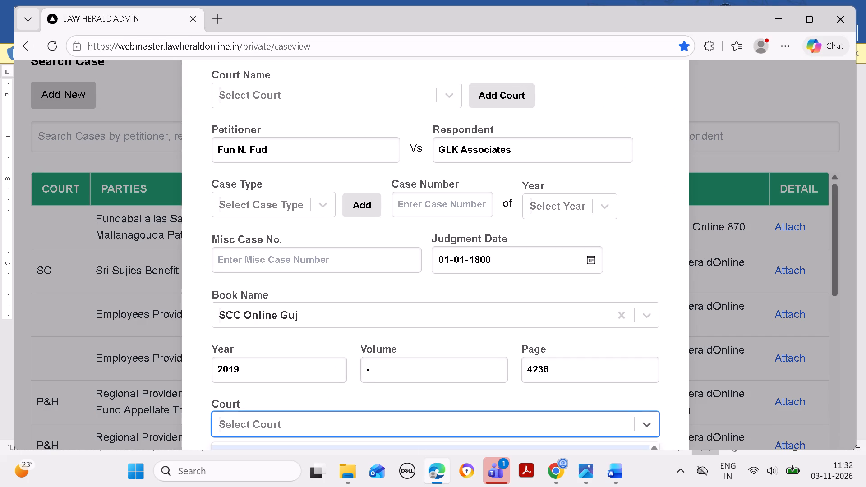
{"action": "left_click", "coordinate": [483, 443]}
{"action": "double_click", "coordinate": [493, 448]}
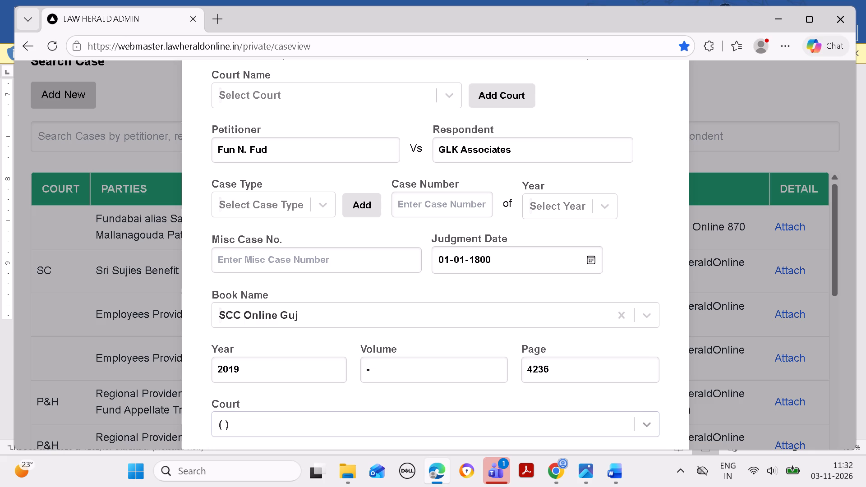
Set the new case's court name to "IN THE SUPREME COURT OF INDIA (SC)", save the case and return to the record's cited cases.
{"action": "left_click", "coordinate": [345, 80]}
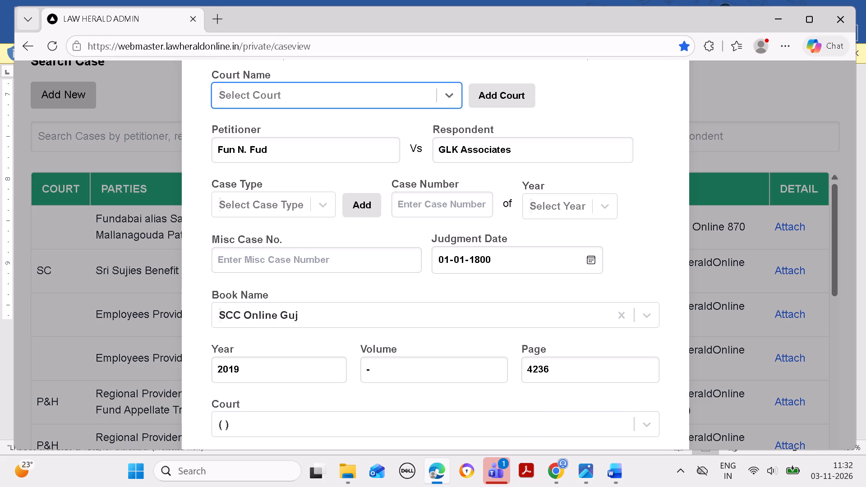
{"action": "type", "text": "in the"}
{"action": "key", "text": "space"}
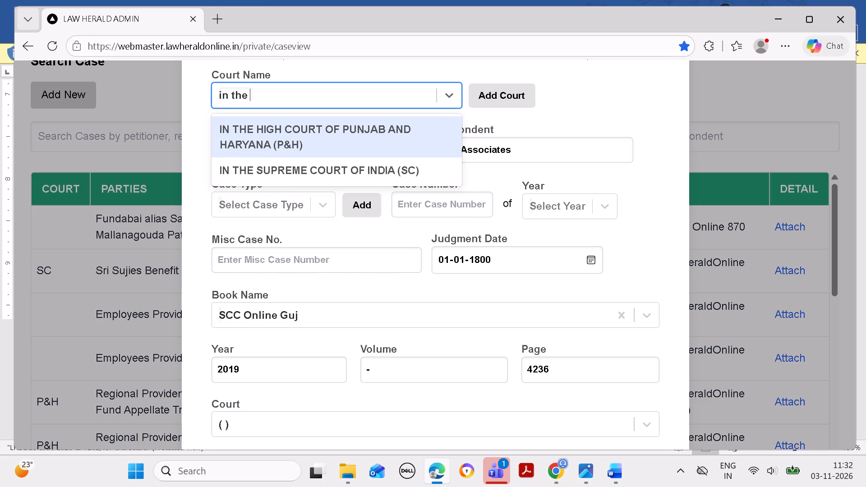
{"action": "left_click", "coordinate": [363, 165]}
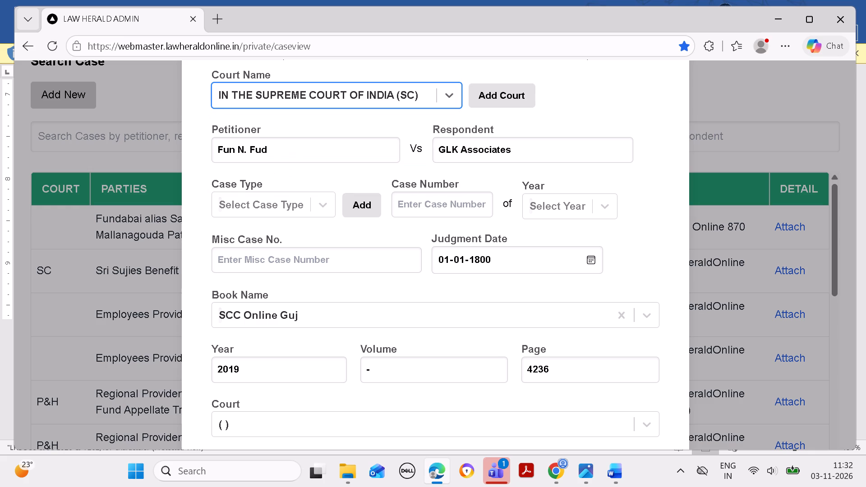
{"action": "left_click", "coordinate": [615, 469]}
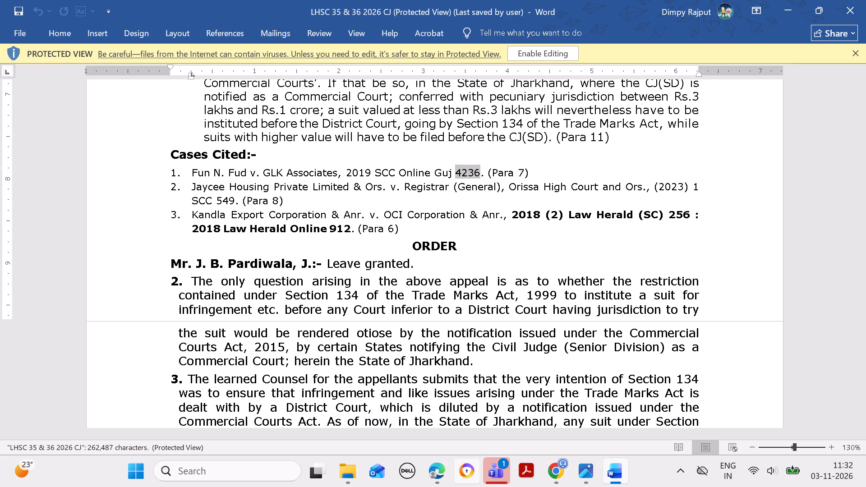
{"action": "left_click", "coordinate": [442, 470]}
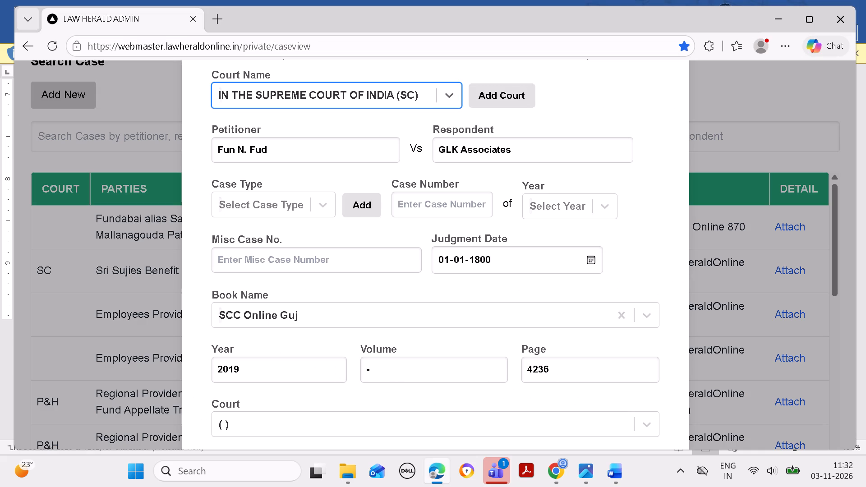
{"action": "key", "text": "Return"}
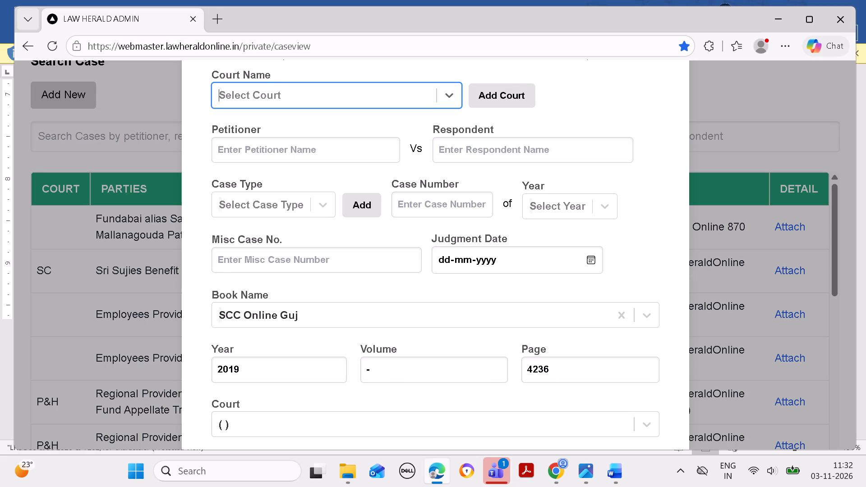
{"action": "left_click", "coordinate": [557, 137]}
{"action": "left_click", "coordinate": [564, 145]}
{"action": "scroll", "coordinate": [480, 254], "scroll_direction": "down", "scroll_amount": 13}
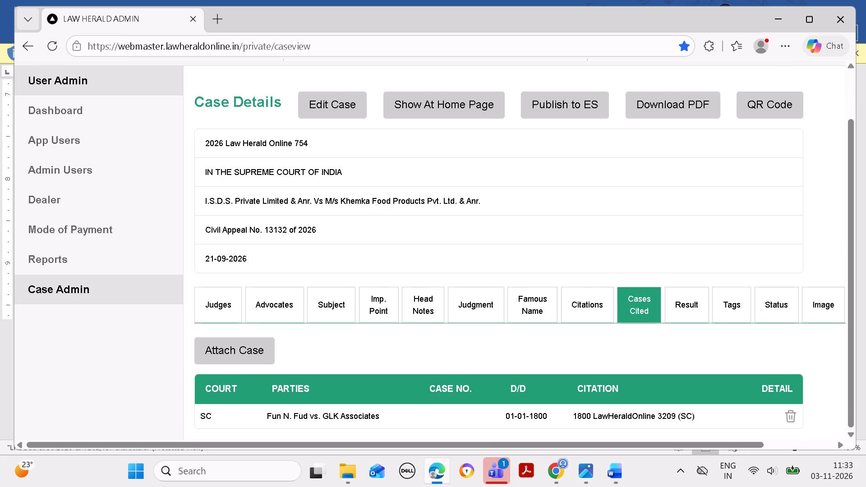
Copy "Jaycee Housing Private Limited & Ors." from the second Cases Cited entry in Word and search for it by petitioner in Edge.
{"action": "left_click", "coordinate": [610, 468]}
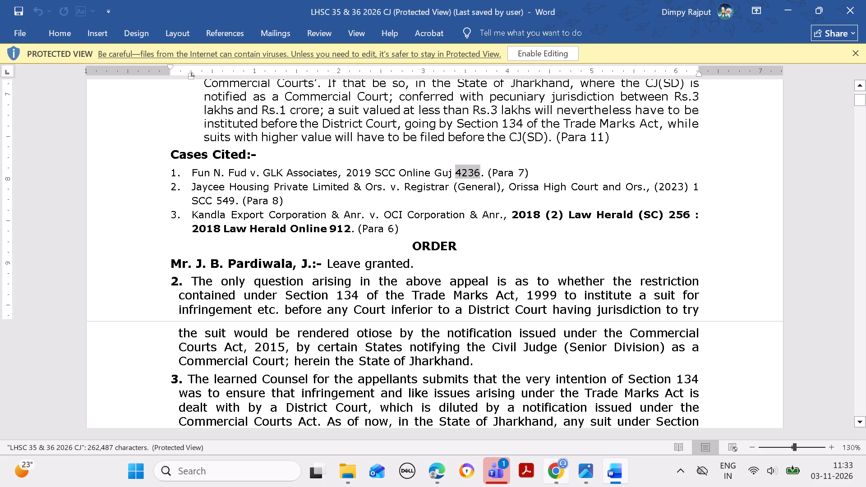
{"action": "left_click_drag", "start_coordinate": [193, 184], "coordinate": [364, 174]}
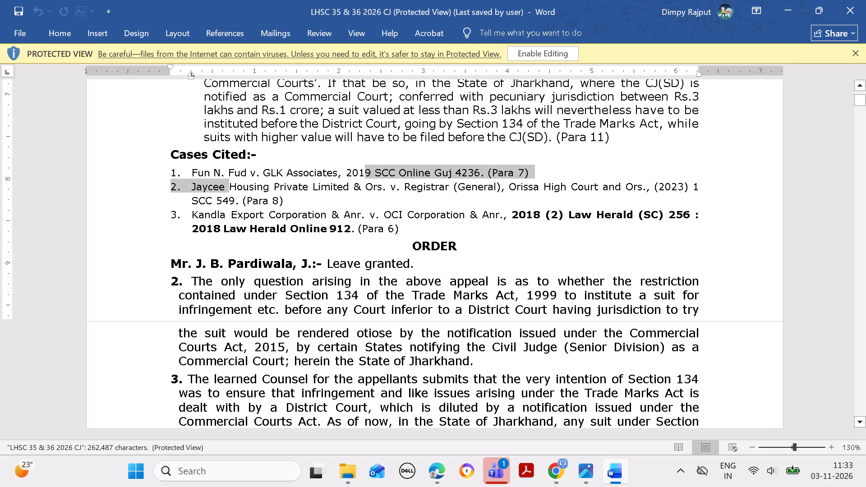
{"action": "left_click_drag", "start_coordinate": [364, 174], "coordinate": [387, 185]}
{"action": "key", "text": "ctrl+c"}
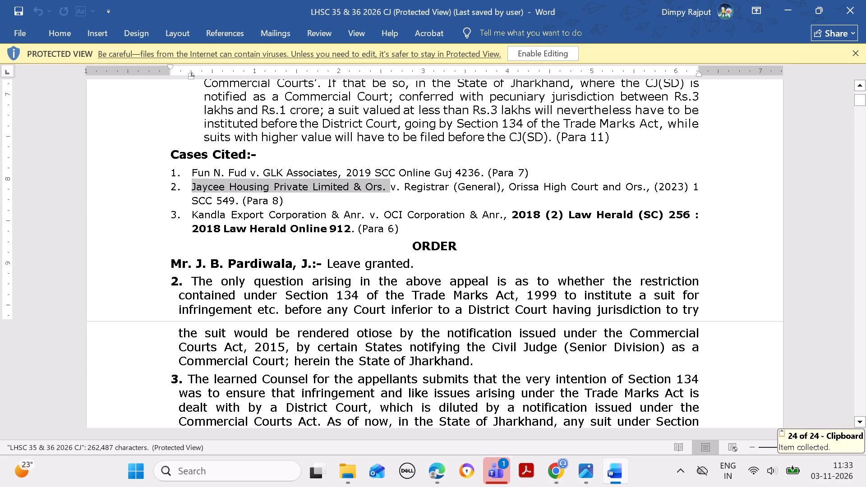
{"action": "left_click", "coordinate": [435, 471]}
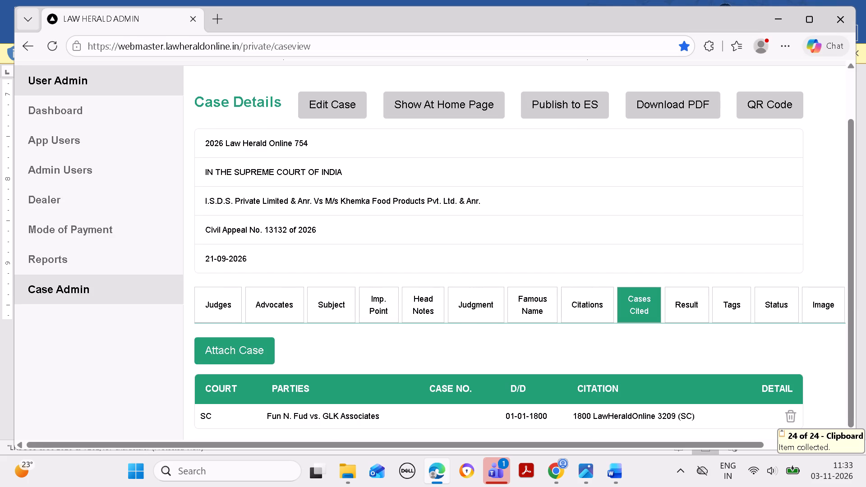
{"action": "left_click", "coordinate": [267, 353]}
{"action": "left_click_drag", "start_coordinate": [343, 141], "coordinate": [295, 130]}
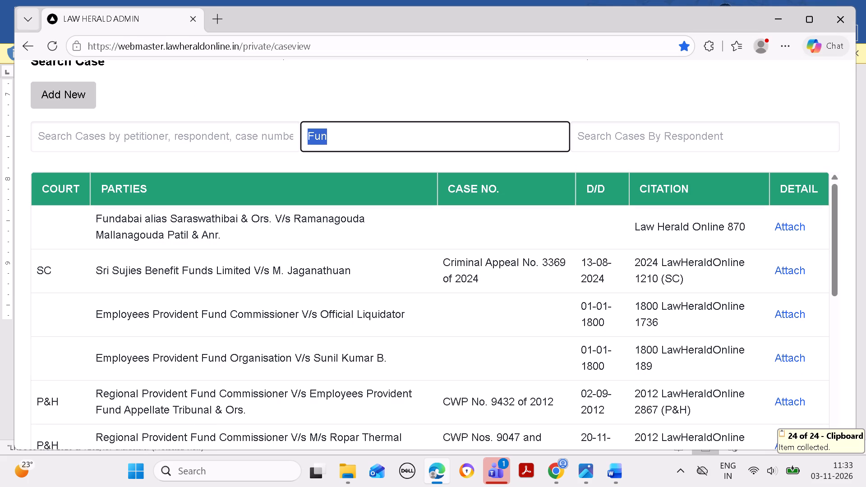
{"action": "key", "text": "BackSpace"}
{"action": "key", "text": "ctrl+v"}
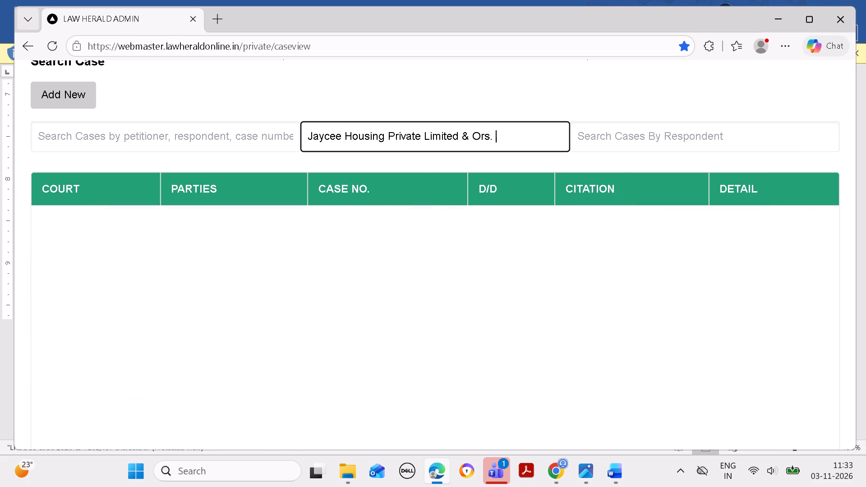
Copy "Registrar (General), Orissa High Court and Ors." from the second Cases Cited entry in Word and search for it by respondent in Edge.
{"action": "left_click", "coordinate": [615, 477]}
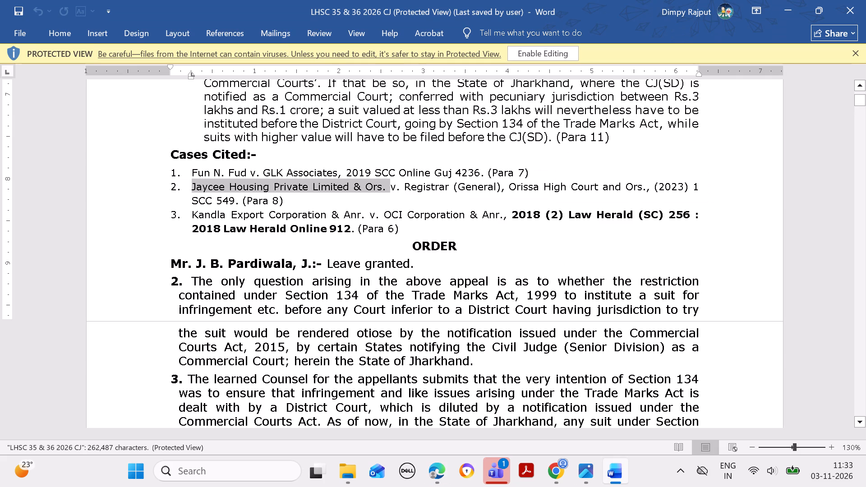
{"action": "left_click_drag", "start_coordinate": [406, 181], "coordinate": [511, 186]}
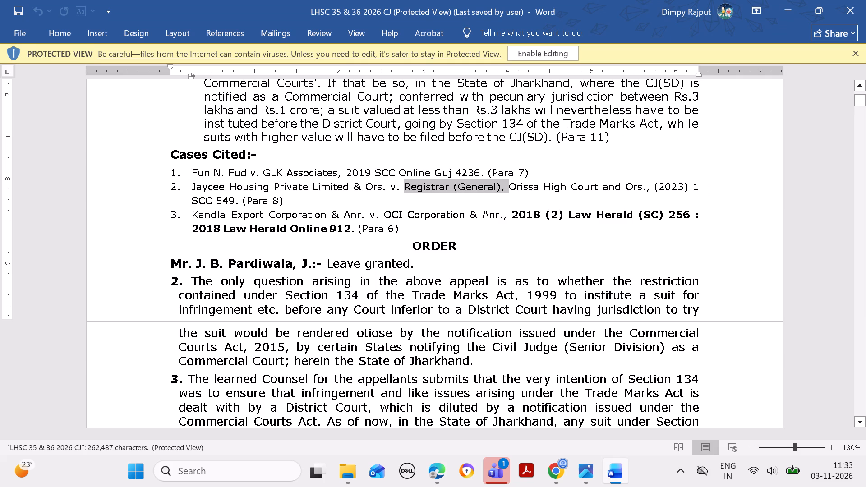
{"action": "left_click_drag", "start_coordinate": [511, 186], "coordinate": [642, 180]}
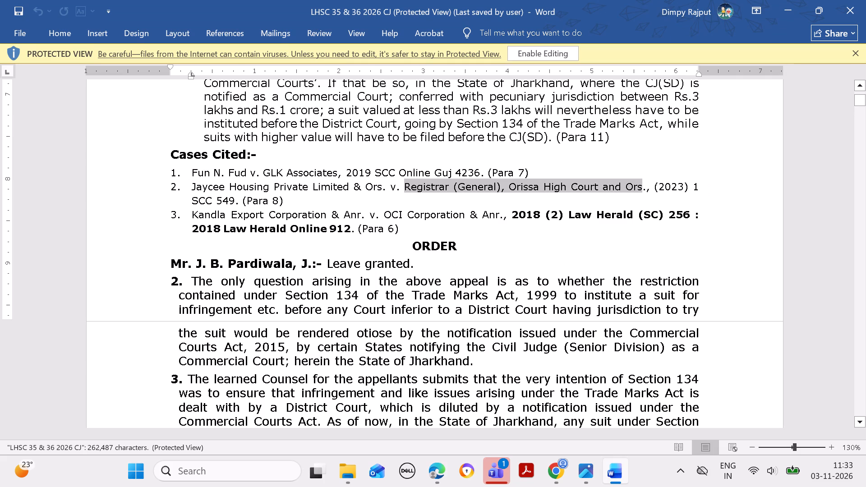
{"action": "left_click_drag", "start_coordinate": [642, 180], "coordinate": [643, 180]}
{"action": "left_click_drag", "start_coordinate": [643, 180], "coordinate": [644, 180]}
{"action": "key", "text": "ctrl+c"}
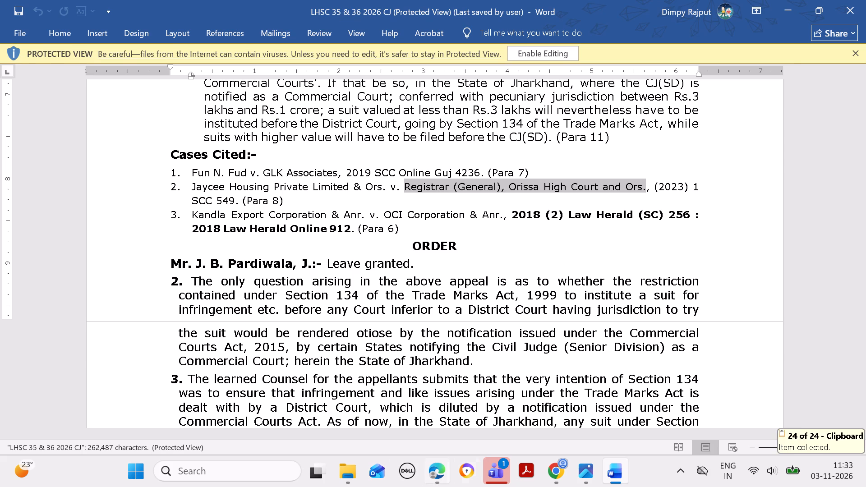
{"action": "left_click", "coordinate": [446, 475]}
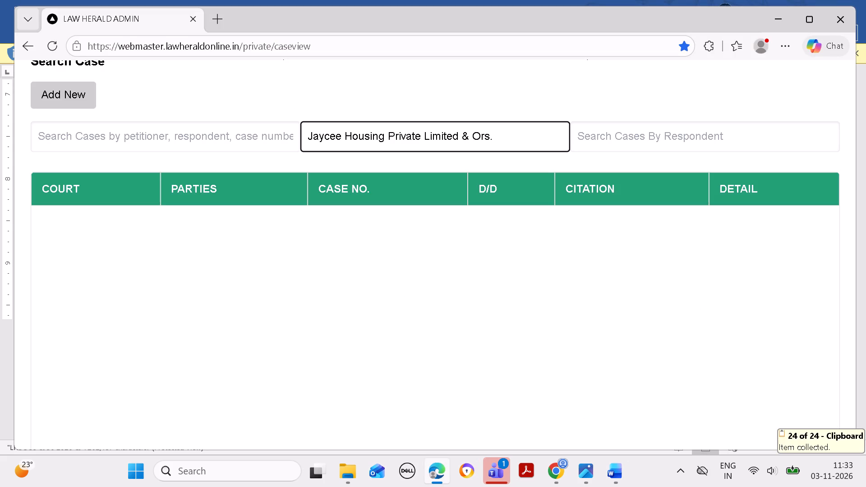
{"action": "left_click", "coordinate": [620, 141]}
{"action": "key", "text": "ctrl+c"}
{"action": "key", "text": "ctrl+v"}
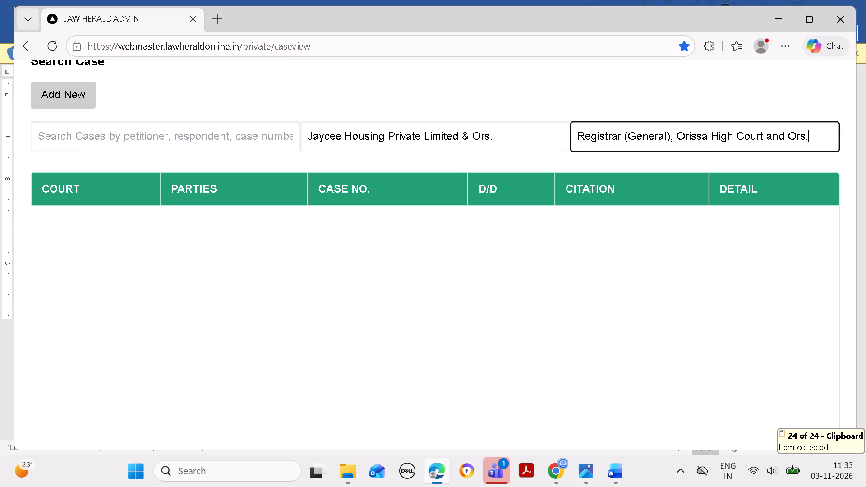
Shorten the petitioner search term to "Jaycee Housing Private".
{"action": "left_click", "coordinate": [505, 138]}
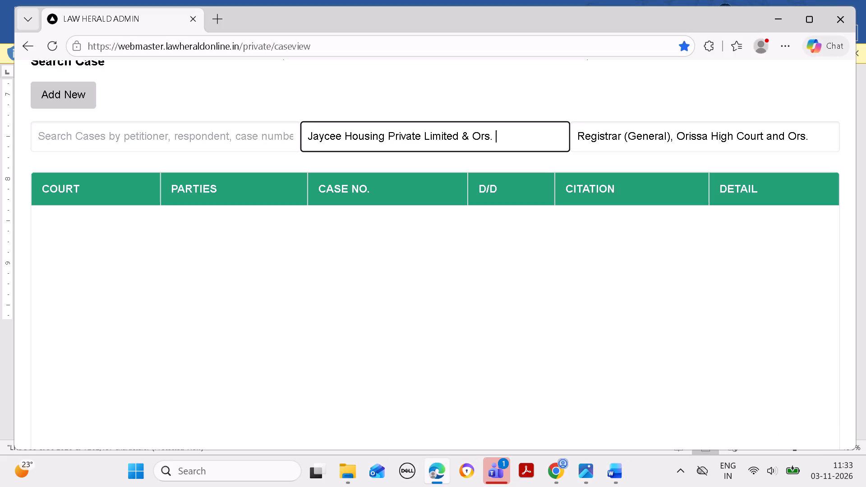
{"action": "key", "text": "BackSpace"}
{"action": "key", "text": "BackSpace"}
{"action": "key", "text": "BackSpace"}
{"action": "key", "text": "BackSpace"}
{"action": "key", "text": "BackSpace"}
{"action": "key", "text": "BackSpace"}
{"action": "key", "text": "BackSpace"}
{"action": "key", "text": "BackSpace"}
{"action": "key", "text": "BackSpace"}
{"action": "key", "text": "BackSpace"}
{"action": "key", "text": "BackSpace"}
{"action": "key", "text": "BackSpace"}
{"action": "key", "text": "BackSpace"}
{"action": "key", "text": "BackSpace"}
{"action": "key", "text": "BackSpace"}
{"action": "key", "text": "BackSpace"}
Shorten the respondent search term to "Registrar".
{"action": "left_click", "coordinate": [825, 139]}
{"action": "key", "text": "BackSpace"}
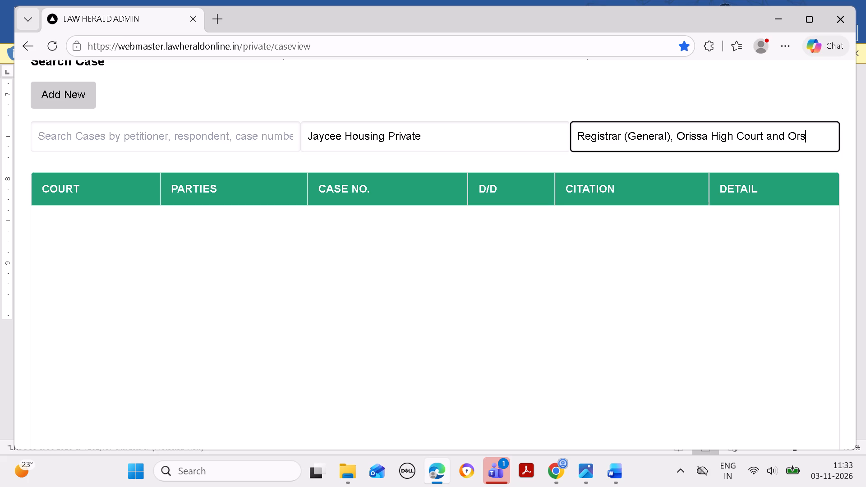
{"action": "key", "text": "BackSpace"}
{"action": "key", "text": "BackSpace"}
{"action": "key", "text": "BackSpace"}
{"action": "key", "text": "BackSpace"}
{"action": "key", "text": "BackSpace"}
{"action": "key", "text": "BackSpace"}
{"action": "key", "text": "BackSpace"}
{"action": "key", "text": "BackSpace"}
{"action": "key", "text": "BackSpace"}
{"action": "key", "text": "BackSpace"}
{"action": "key", "text": "BackSpace"}
{"action": "key", "text": "BackSpace"}
{"action": "key", "text": "BackSpace"}
{"action": "key", "text": "BackSpace"}
{"action": "key", "text": "BackSpace"}
{"action": "key", "text": "BackSpace"}
{"action": "key", "text": "BackSpace"}
{"action": "key", "text": "BackSpace"}
{"action": "key", "text": "BackSpace"}
{"action": "key", "text": "BackSpace"}
{"action": "key", "text": "BackSpace"}
{"action": "key", "text": "BackSpace"}
{"action": "key", "text": "BackSpace"}
{"action": "key", "text": "BackSpace"}
{"action": "key", "text": "BackSpace"}
{"action": "key", "text": "BackSpace"}
{"action": "key", "text": "BackSpace"}
{"action": "key", "text": "BackSpace"}
{"action": "key", "text": "BackSpace"}
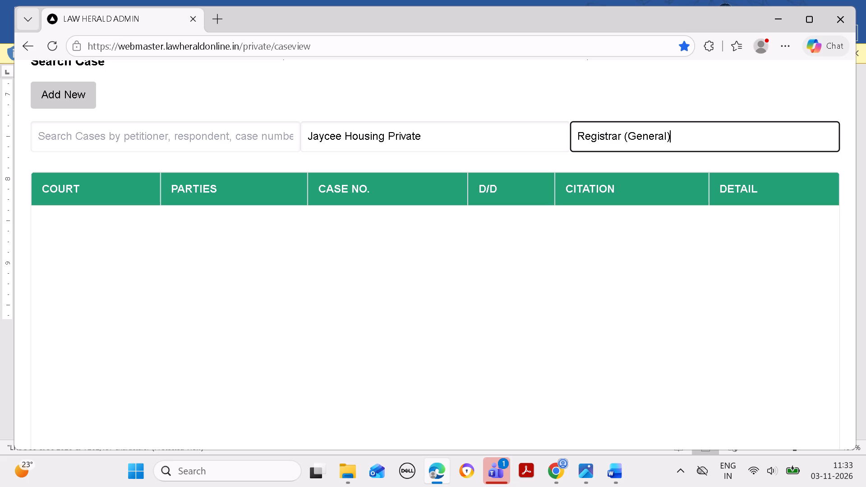
{"action": "key", "text": "BackSpace"}
{"action": "key", "text": "BackSpace"}
{"action": "key", "text": "BackSpace"}
{"action": "key", "text": "BackSpace"}
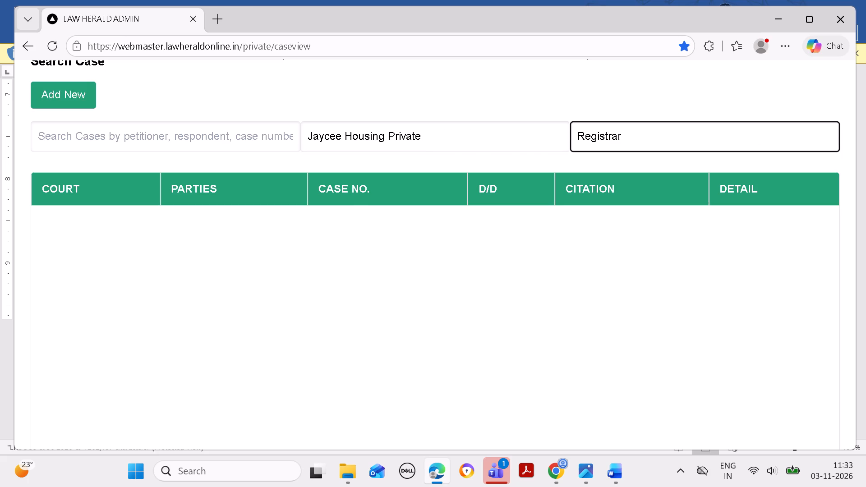
Start a new case entry and fill in "Registrar (General), Orissa High Court and Ors." as its respondent.
{"action": "left_click", "coordinate": [75, 95]}
{"action": "left_click", "coordinate": [461, 157]}
{"action": "key", "text": "ctrl+c"}
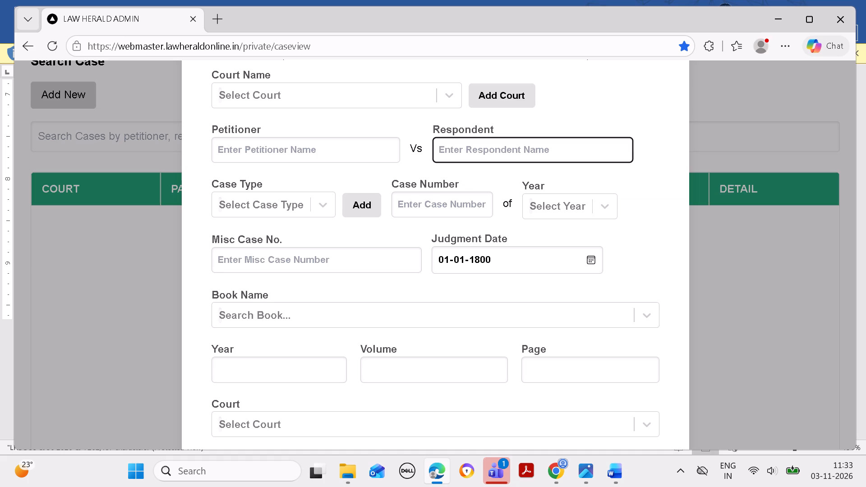
{"action": "key", "text": "ctrl+v"}
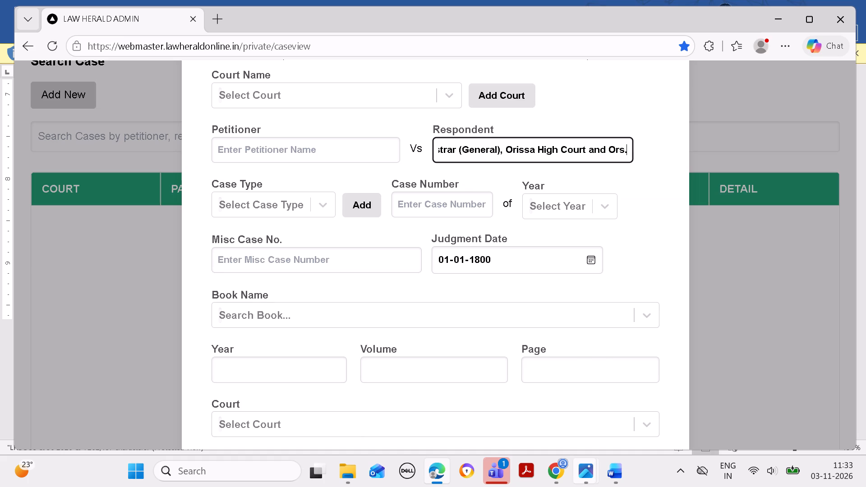
Set the new case's petitioner to "Jaycee Housing Private Limited & Ors.", copied from the second Cases Cited entry in Word.
{"action": "left_click", "coordinate": [610, 473]}
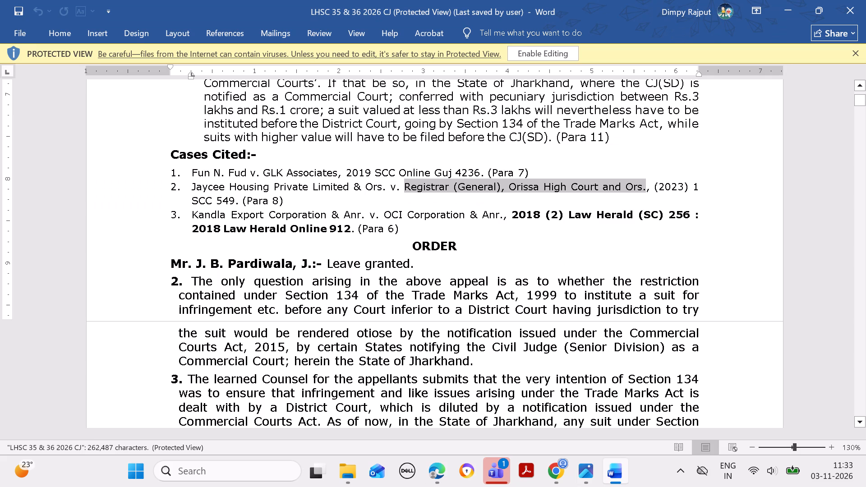
{"action": "left_click_drag", "start_coordinate": [192, 181], "coordinate": [364, 175]}
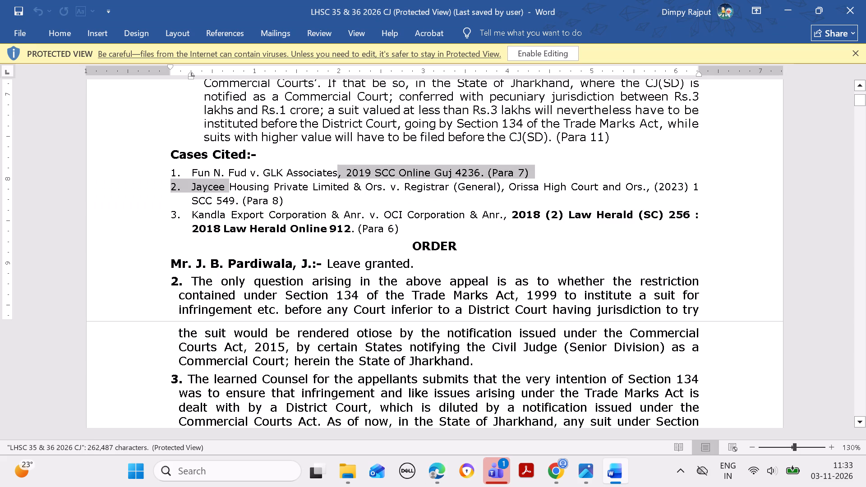
{"action": "left_click_drag", "start_coordinate": [364, 175], "coordinate": [387, 188]}
{"action": "key", "text": "ctrl+c"}
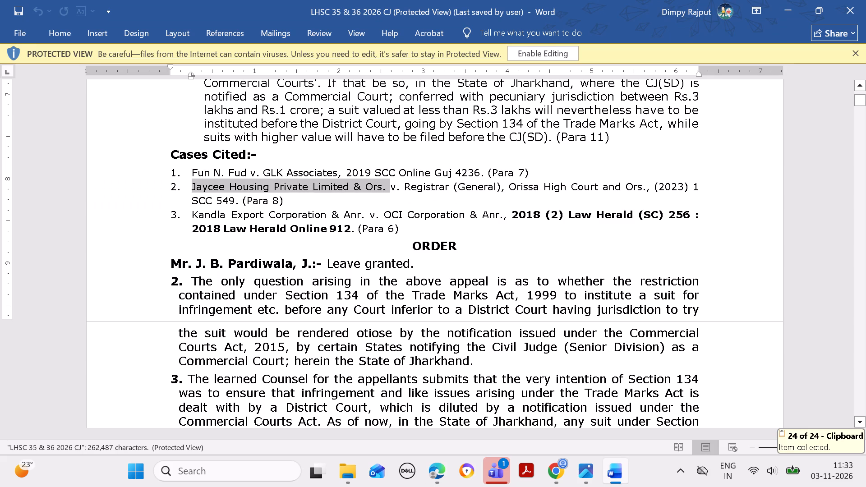
{"action": "left_click", "coordinate": [428, 472]}
{"action": "left_click", "coordinate": [295, 154]}
{"action": "key", "text": "ctrl+v"}
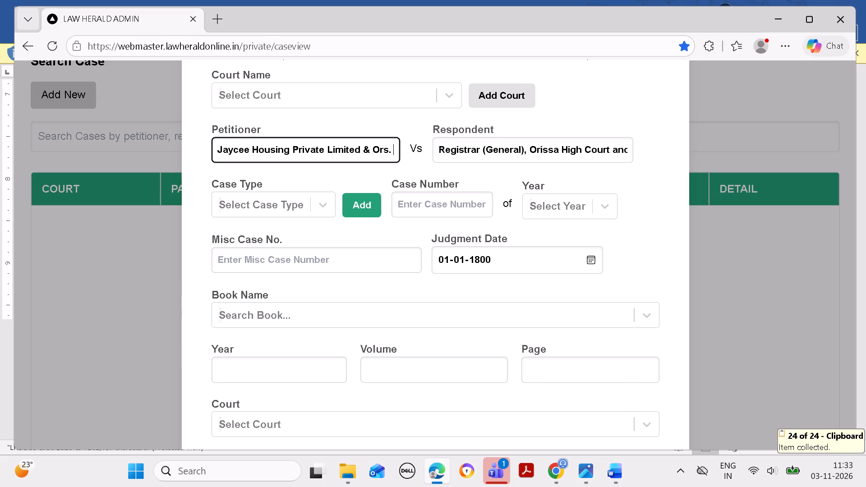
Set the citation's year to 2023, copied from the second Cases Cited entry in Word.
{"action": "left_click", "coordinate": [621, 474]}
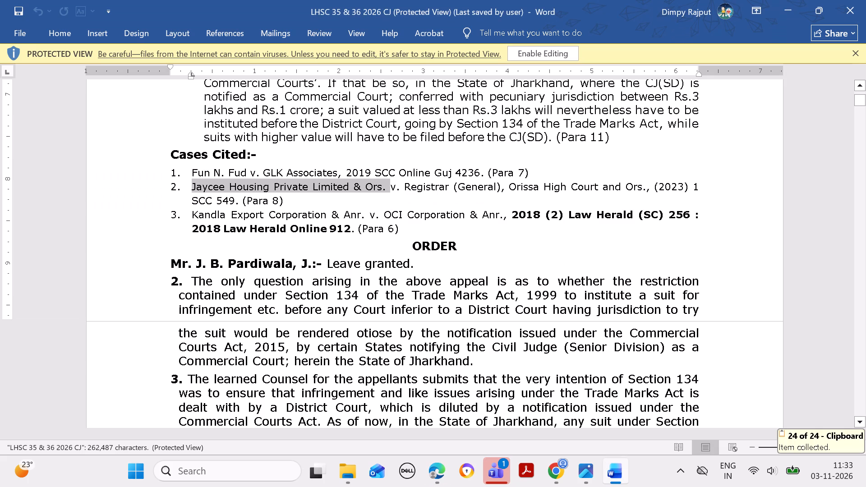
{"action": "left_click_drag", "start_coordinate": [660, 188], "coordinate": [674, 189]}
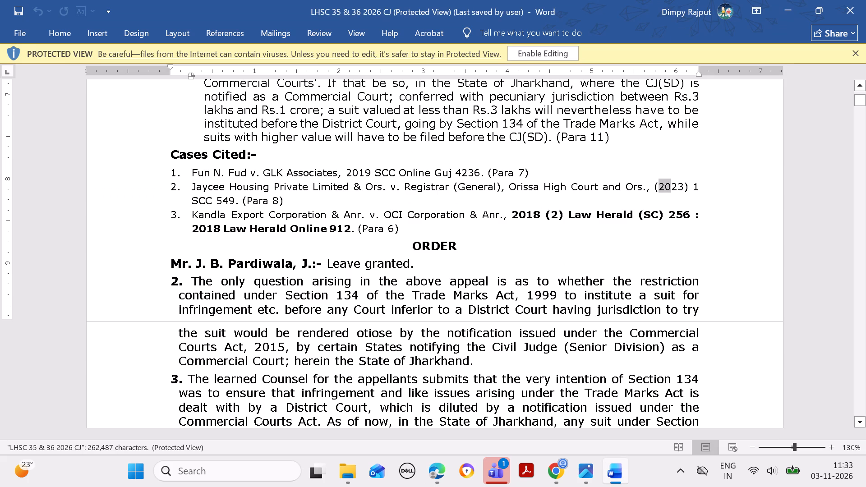
{"action": "left_click_drag", "start_coordinate": [674, 189], "coordinate": [682, 190]}
{"action": "key", "text": "ctrl+c"}
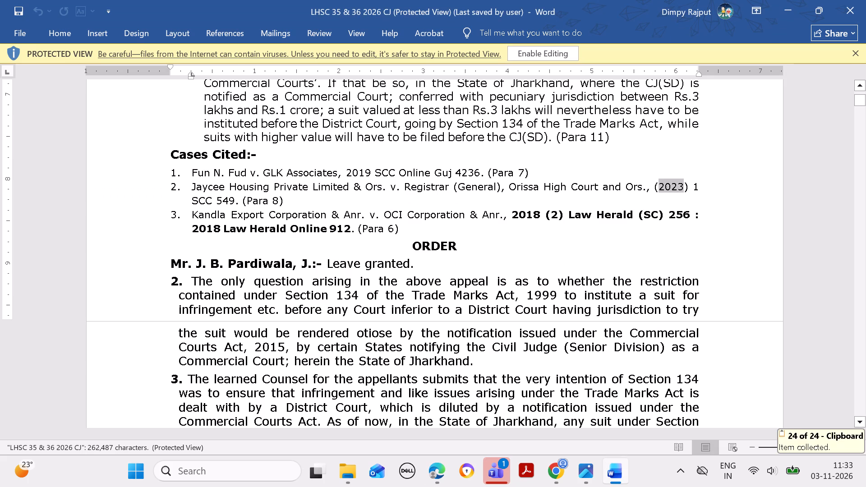
{"action": "left_click", "coordinate": [432, 473]}
{"action": "left_click", "coordinate": [282, 380]}
{"action": "key", "text": "ctrl+v"}
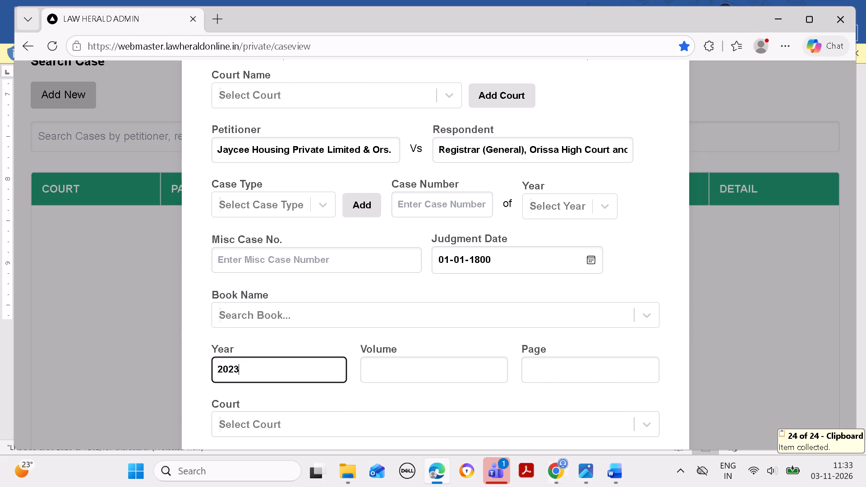
Set the citation's volume to 1, as given in the second Cases Cited entry in Word.
{"action": "left_click", "coordinate": [612, 470]}
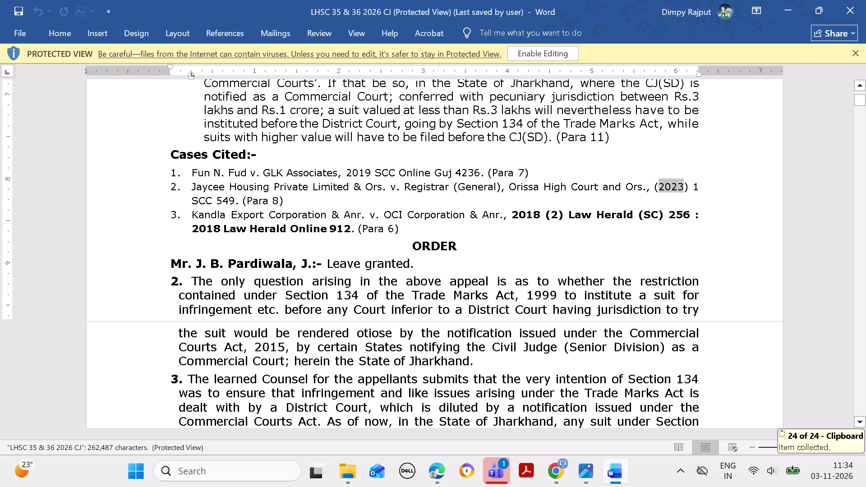
{"action": "left_click_drag", "start_coordinate": [695, 184], "coordinate": [705, 189]}
{"action": "key", "text": "ctrl+v"}
{"action": "left_click", "coordinate": [436, 469], "text": "ctrl"}
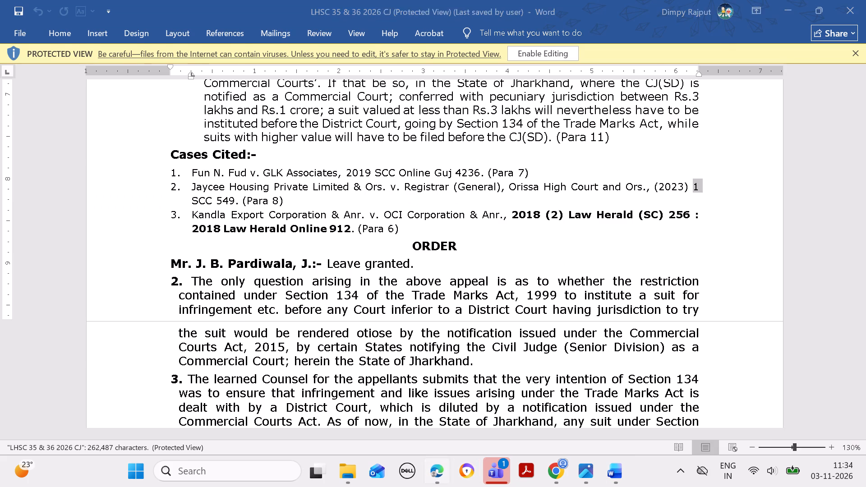
{"action": "left_click", "coordinate": [377, 359]}
{"action": "key", "text": "ctrl+v"}
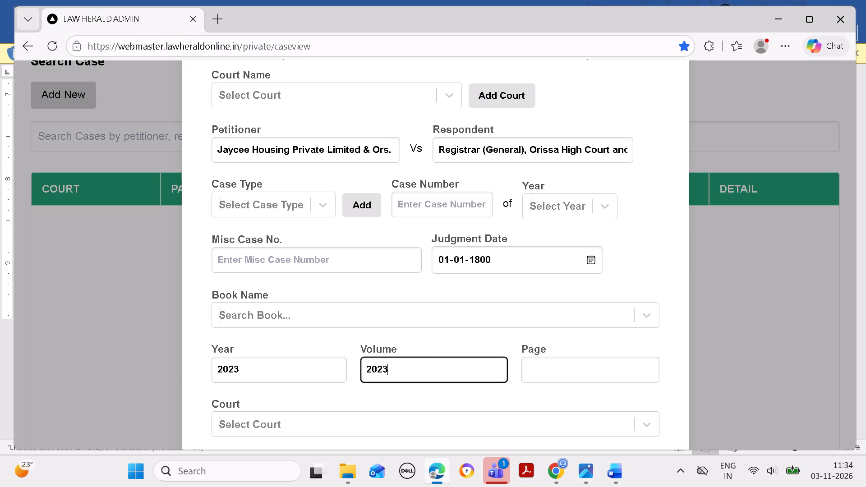
{"action": "key", "text": "BackSpace"}
{"action": "key", "text": "BackSpace"}
{"action": "key", "text": "BackSpace"}
{"action": "key", "text": "BackSpace"}
{"action": "key", "text": "BackSpace"}
{"action": "key", "text": "1"}
Set the citation's page to 549, copied from the second Cases Cited entry in Word.
{"action": "left_click", "coordinate": [617, 480]}
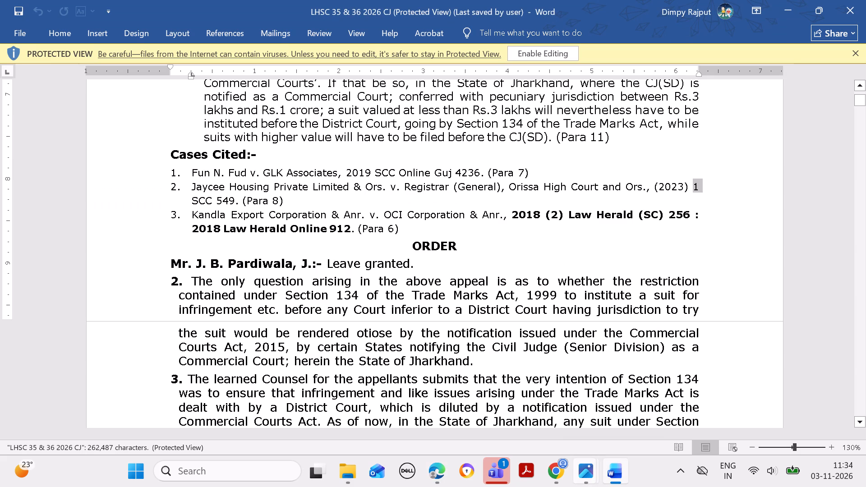
{"action": "left_click_drag", "start_coordinate": [217, 199], "coordinate": [235, 202]}
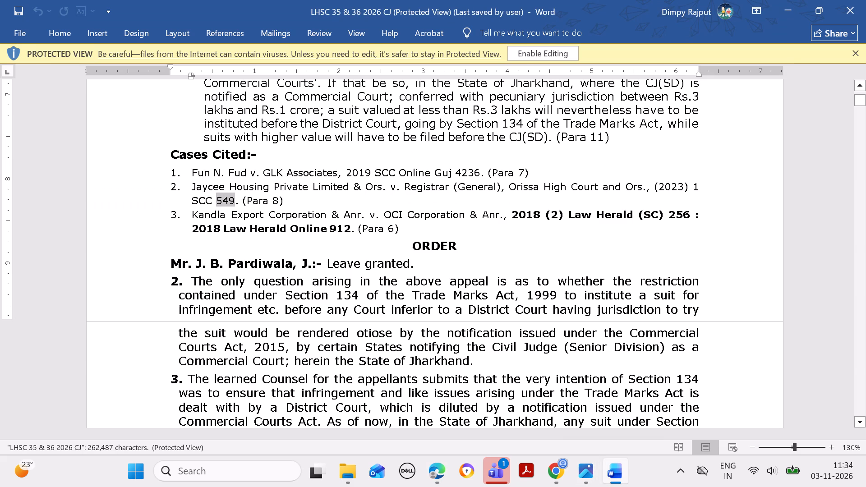
{"action": "key", "text": "ctrl+c"}
{"action": "left_click", "coordinate": [439, 475]}
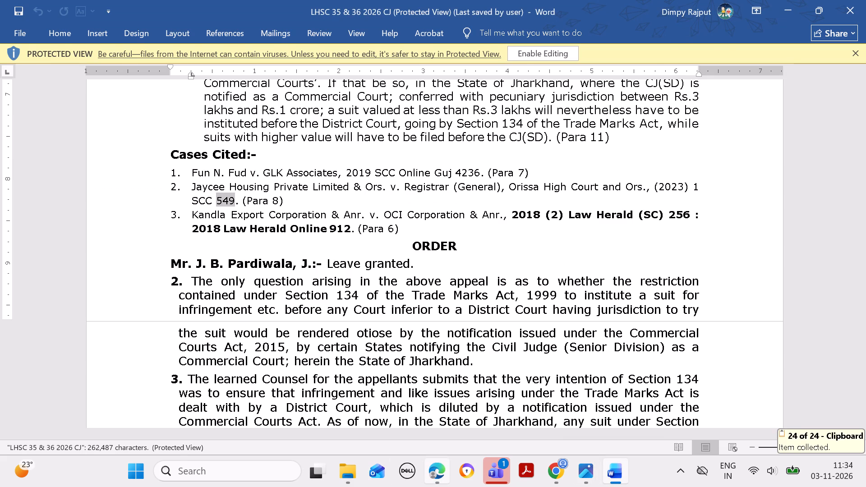
{"action": "left_click", "coordinate": [529, 365]}
{"action": "key", "text": "ctrl+v"}
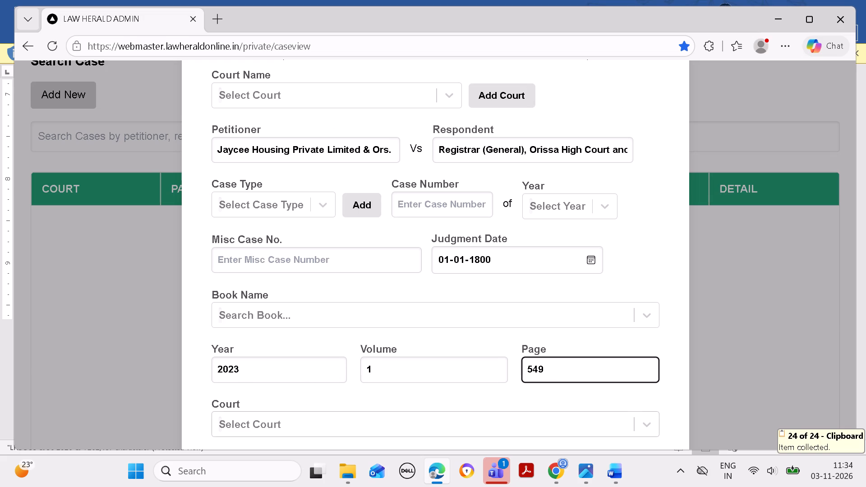
Search the book names for "scc" and choose SCC as the citation's book.
{"action": "left_click", "coordinate": [380, 301]}
{"action": "type", "text": "scc"}
{"action": "left_click_drag", "start_coordinate": [655, 365], "coordinate": [661, 414]}
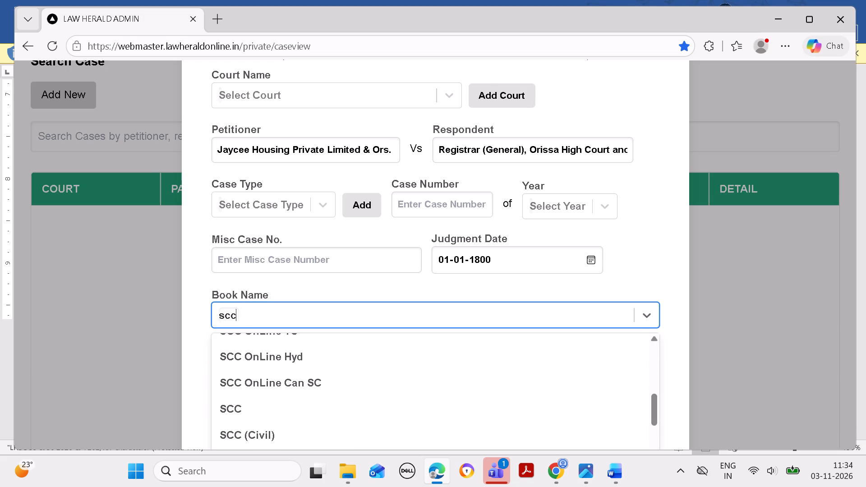
{"action": "left_click", "coordinate": [562, 416]}
Check the second Cases Cited entry in Word and choose the blank "( )" option as the citation's court in Edge.
{"action": "left_click", "coordinate": [611, 476]}
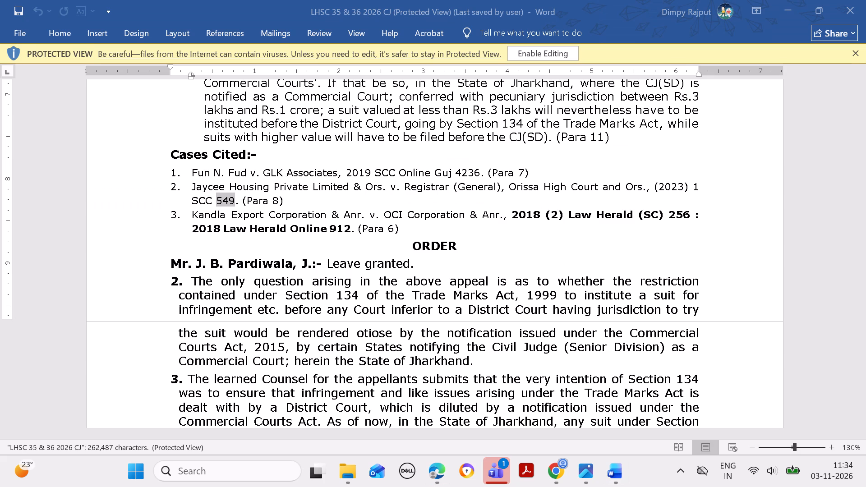
{"action": "left_click", "coordinate": [439, 475]}
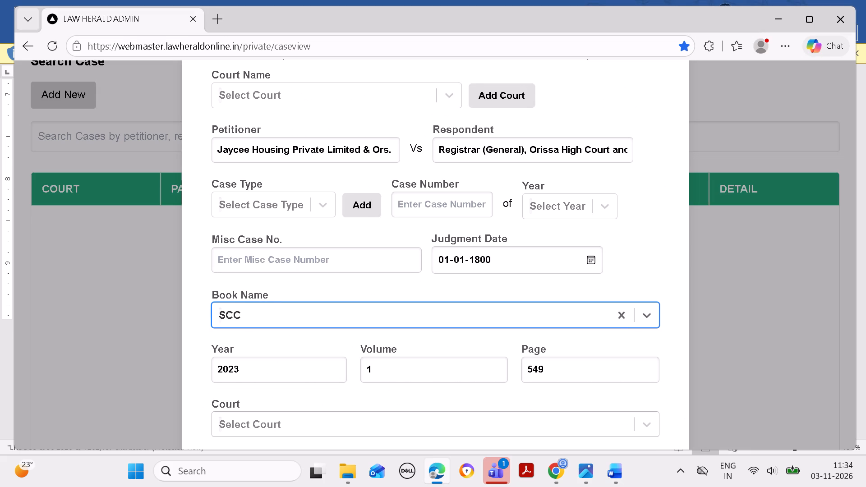
{"action": "left_click", "coordinate": [387, 421]}
{"action": "left_click", "coordinate": [382, 447]}
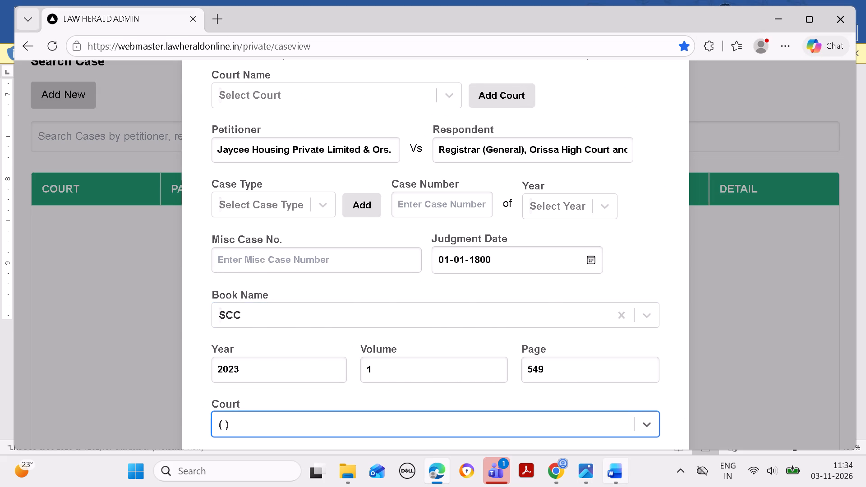
Choose IN THE SUPREME COURT OF INDIA (SC) as the court name of the new Jaycee Housing cited case.
{"action": "left_click", "coordinate": [612, 474]}
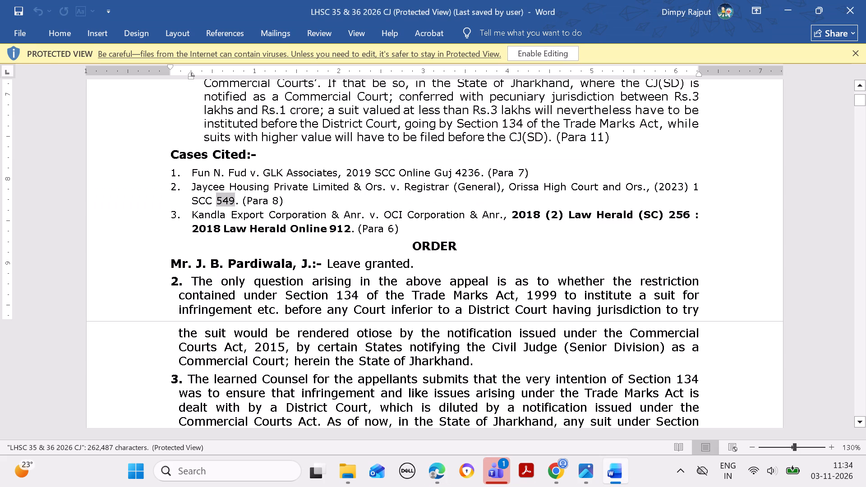
{"action": "left_click", "coordinate": [432, 475]}
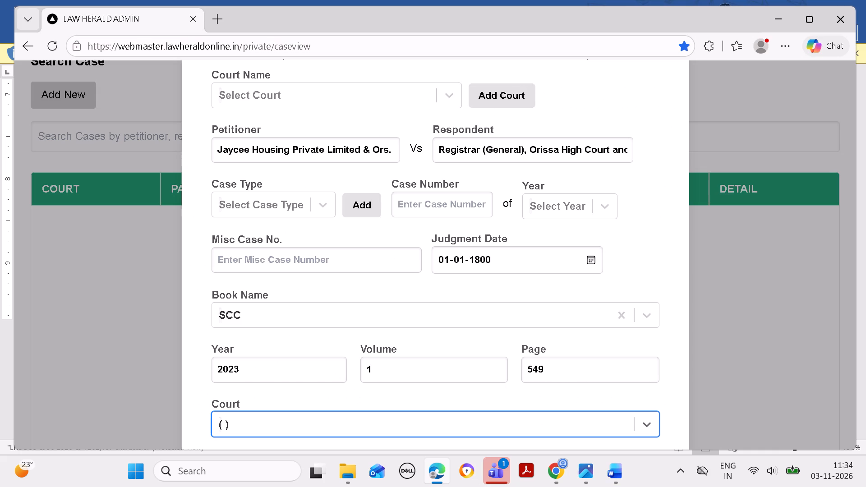
{"action": "left_click", "coordinate": [330, 90]}
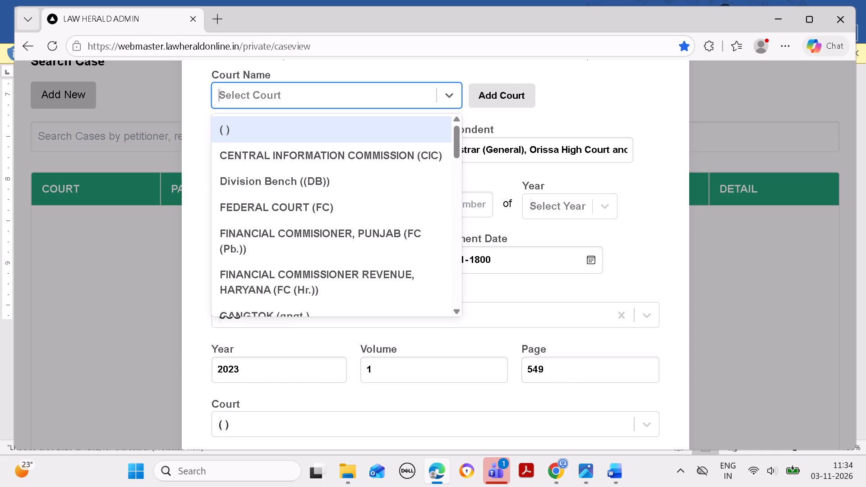
{"action": "type", "text": "in the"}
{"action": "key", "text": "space"}
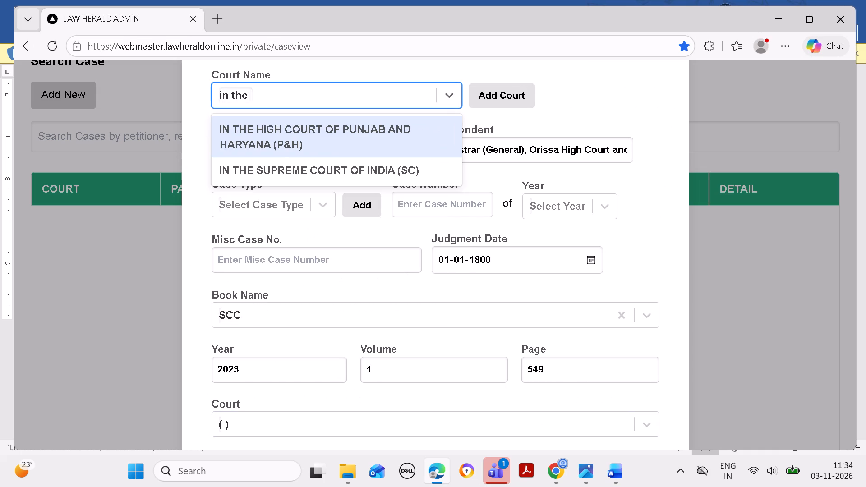
{"action": "left_click", "coordinate": [408, 164]}
Submit the new Jaycee Housing case form so the case is added and attached to the cited cases.
{"action": "key", "text": "Return"}
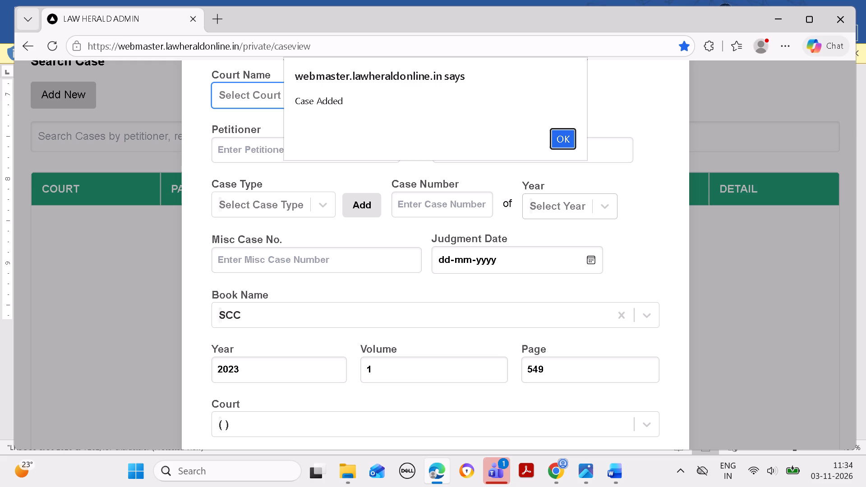
{"action": "left_click", "coordinate": [559, 144]}
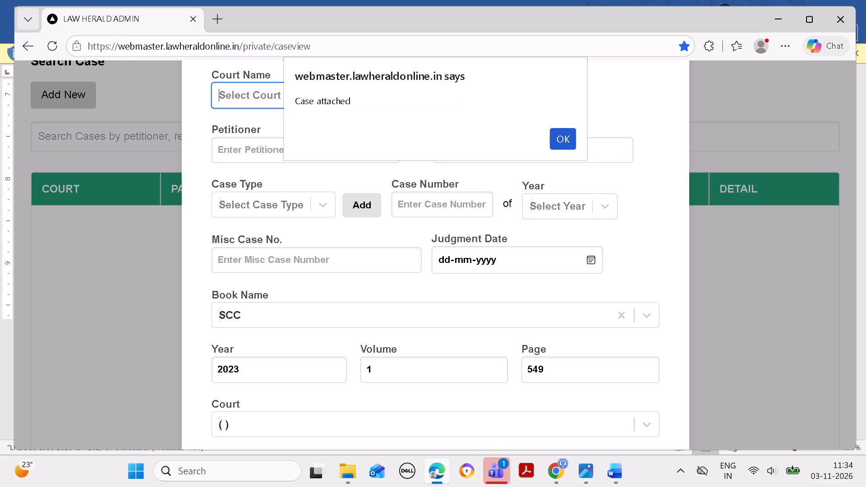
{"action": "left_click", "coordinate": [567, 141]}
{"action": "left_click", "coordinate": [558, 143]}
{"action": "scroll", "coordinate": [523, 313], "scroll_direction": "down", "scroll_amount": 7}
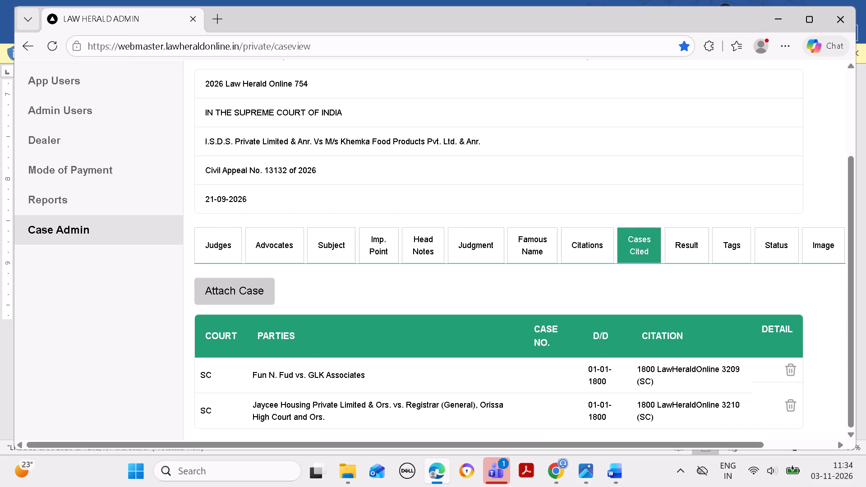
{"action": "scroll", "coordinate": [516, 317], "scroll_direction": "down", "scroll_amount": 3}
Search the cases to attach by petitioner for "Kandla Export Corporation & Anr.", copied from the third Cases Cited entry in Word.
{"action": "left_click", "coordinate": [609, 467]}
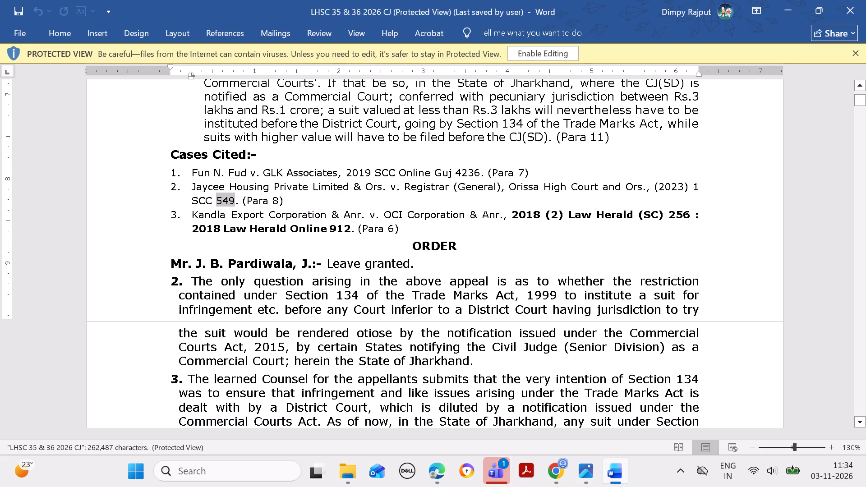
{"action": "left_click_drag", "start_coordinate": [191, 211], "coordinate": [253, 215]}
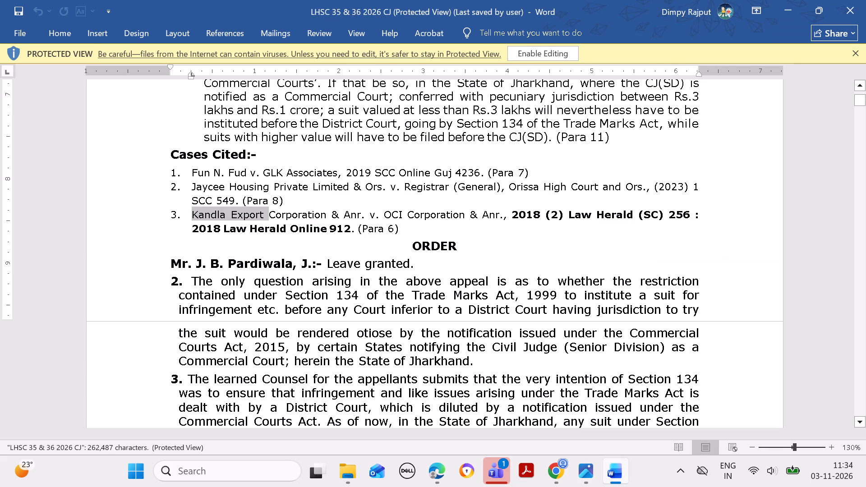
{"action": "left_click_drag", "start_coordinate": [253, 215], "coordinate": [368, 213]}
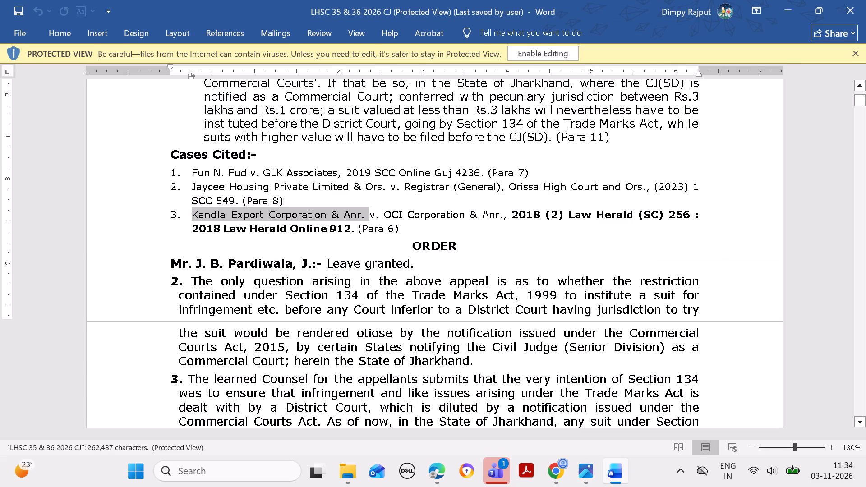
{"action": "key", "text": "ctrl+c"}
{"action": "left_click", "coordinate": [437, 472]}
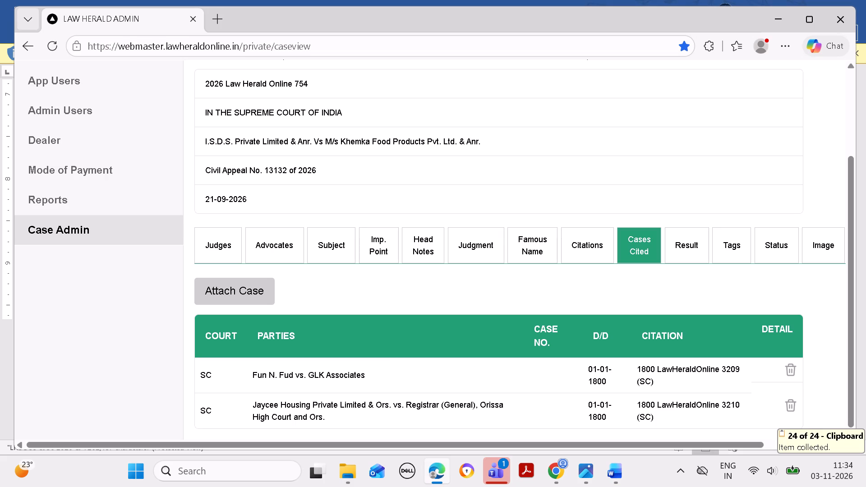
{"action": "left_click", "coordinate": [225, 291]}
{"action": "left_click_drag", "start_coordinate": [450, 142], "coordinate": [250, 152]}
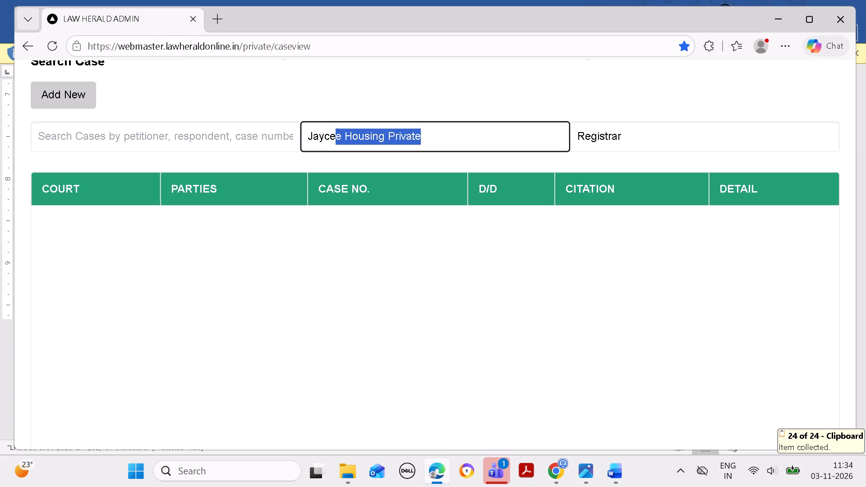
{"action": "key", "text": "BackSpace"}
{"action": "key", "text": "ctrl+v"}
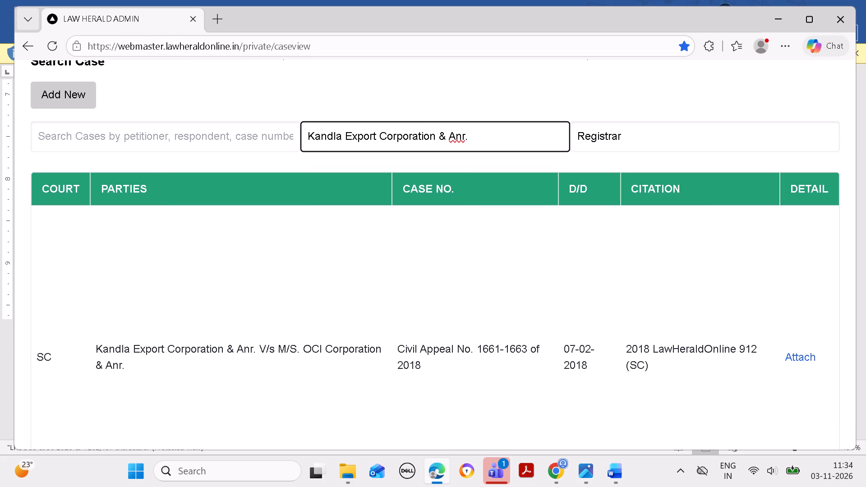
Check the third Cases Cited entry in Word and attach Kandla Export Corporation V/s OCI Corporation, 2018 LawHeraldOnline 912, in Edge.
{"action": "left_click", "coordinate": [616, 479]}
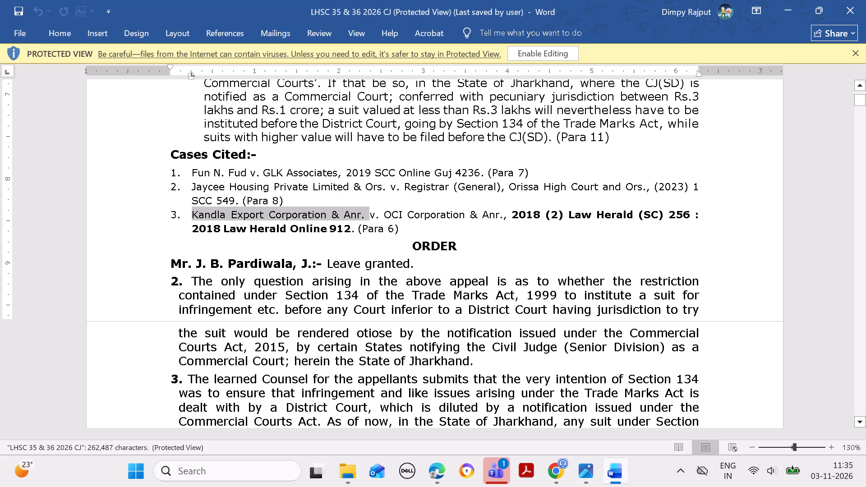
{"action": "left_click", "coordinate": [422, 470]}
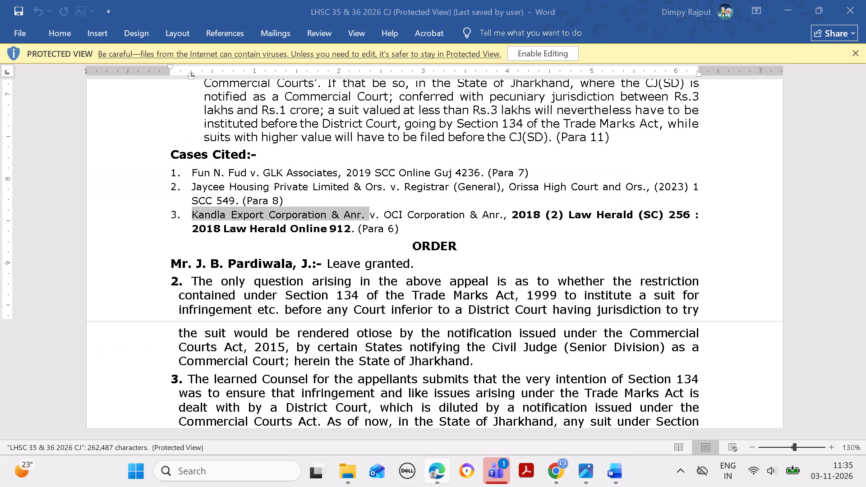
{"action": "left_click", "coordinate": [443, 473]}
{"action": "left_click", "coordinate": [805, 353]}
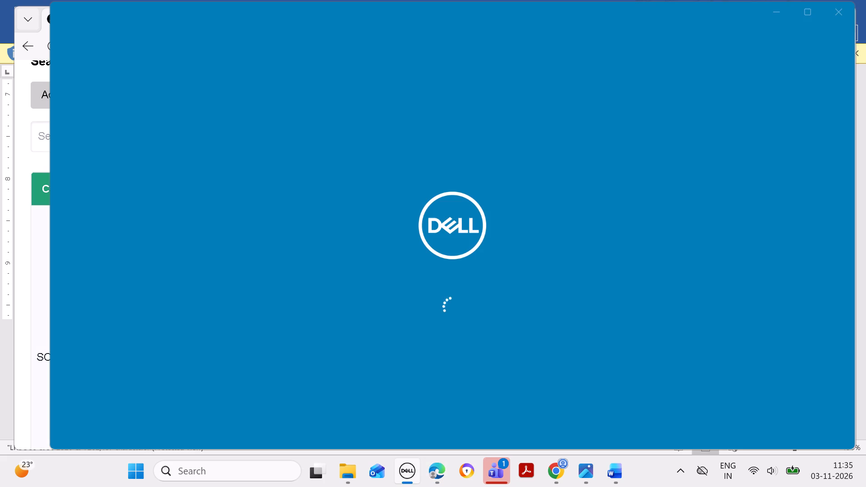
{"action": "left_click", "coordinate": [843, 7]}
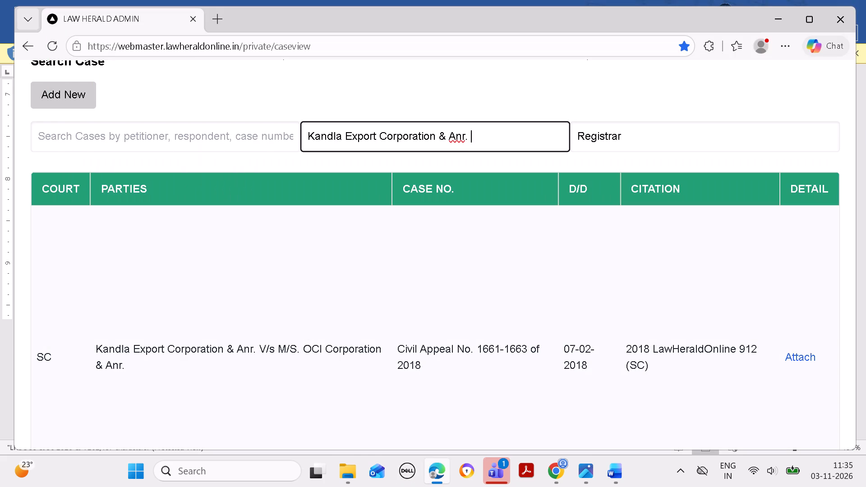
{"action": "left_click", "coordinate": [806, 358]}
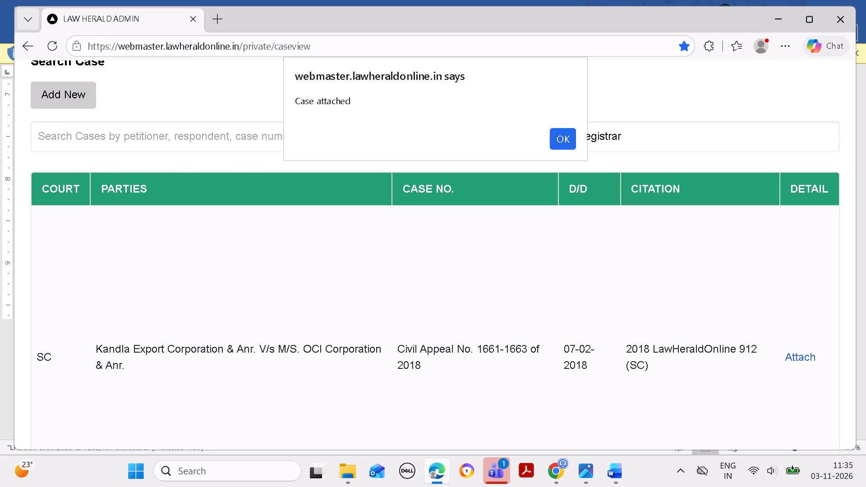
{"action": "left_click", "coordinate": [566, 134]}
{"action": "scroll", "coordinate": [553, 257], "scroll_direction": "down", "scroll_amount": 10}
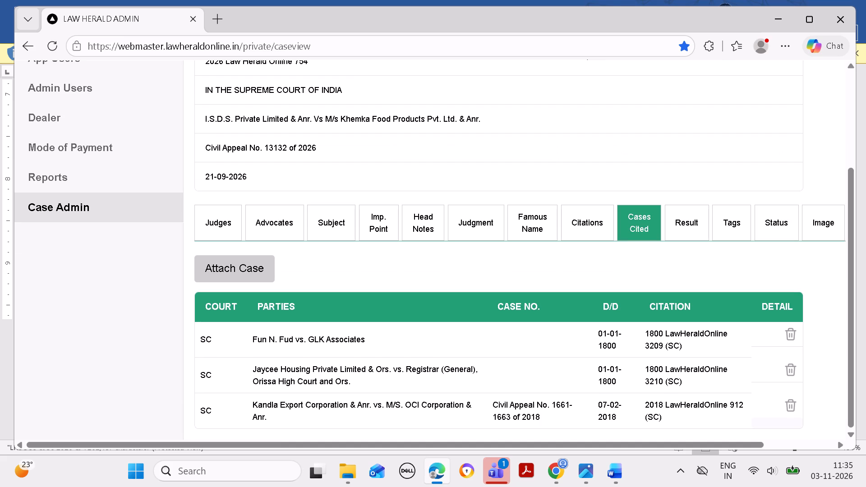
Copy the order from the ORDER heading through the dashed line after paragraph 14 in Word into the record's Judgment text in Edge.
{"action": "left_click", "coordinate": [616, 474]}
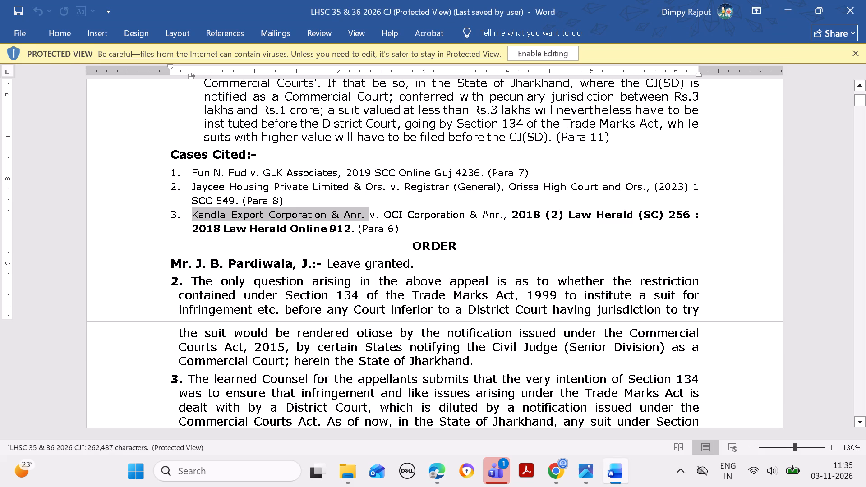
{"action": "left_click", "coordinate": [408, 243]}
{"action": "left_click_drag", "start_coordinate": [414, 244], "coordinate": [438, 260]}
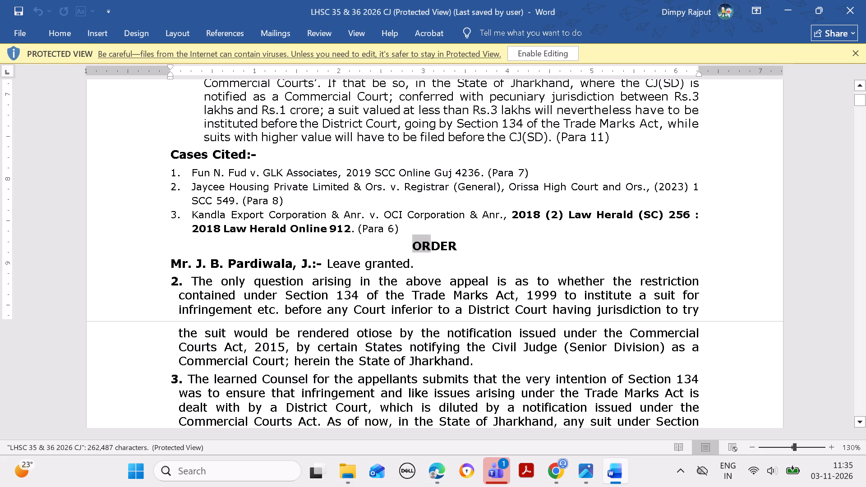
{"action": "left_click_drag", "start_coordinate": [438, 260], "coordinate": [504, 395]}
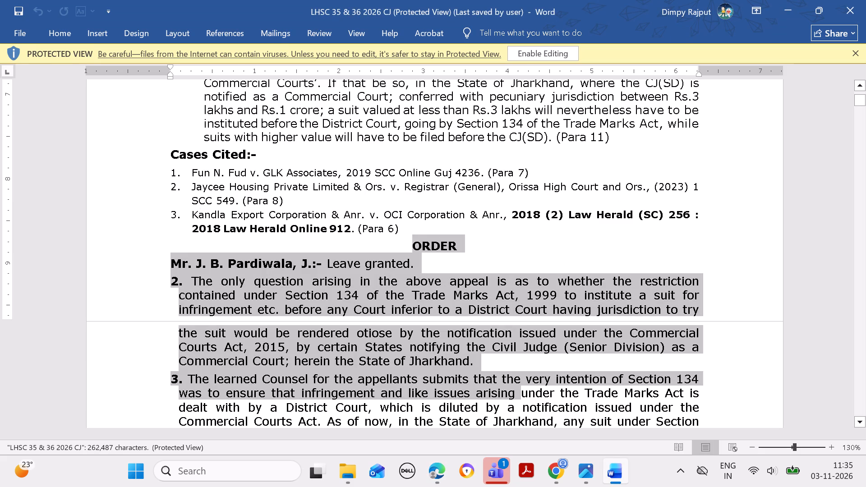
{"action": "left_click_drag", "start_coordinate": [504, 395], "coordinate": [523, 436]}
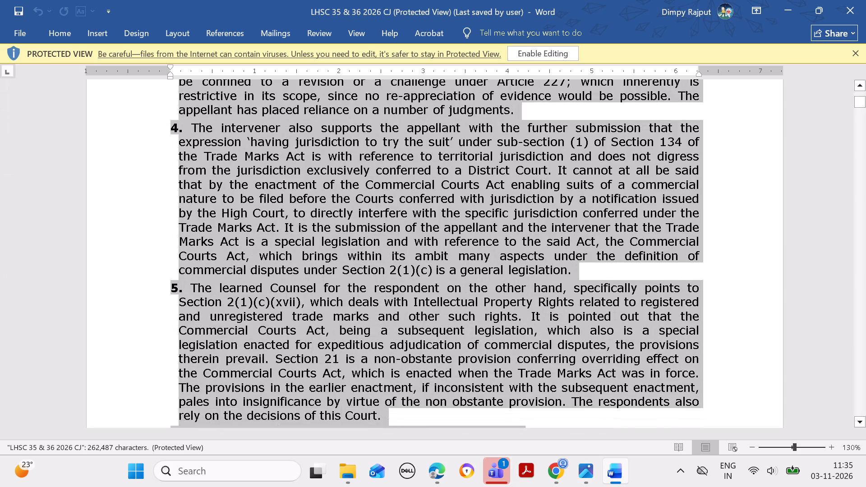
{"action": "left_click_drag", "start_coordinate": [523, 436], "coordinate": [542, 442]}
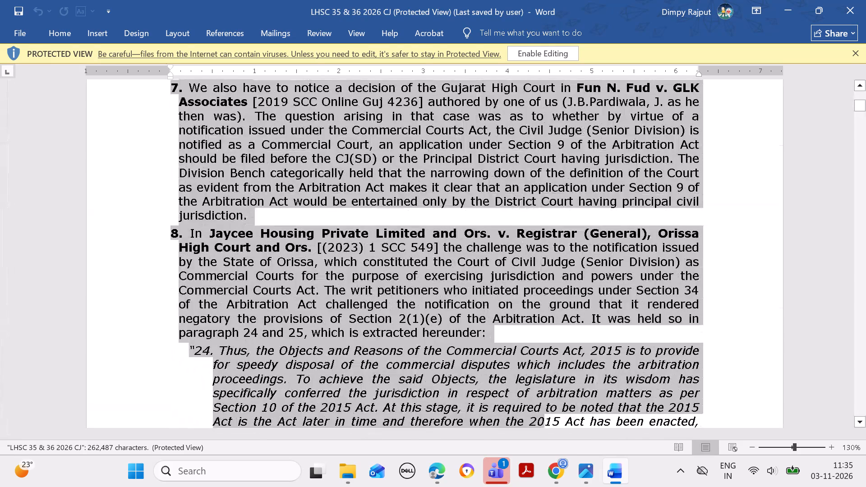
{"action": "left_click_drag", "start_coordinate": [542, 442], "coordinate": [542, 441]}
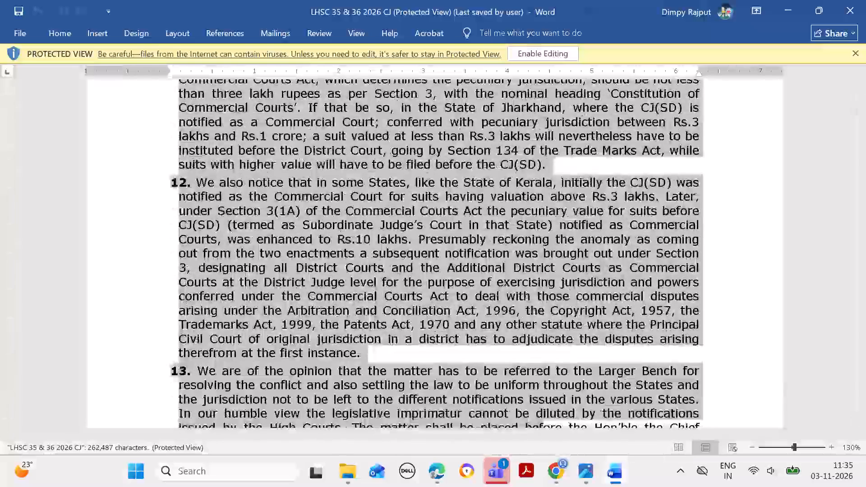
{"action": "left_click_drag", "start_coordinate": [542, 441], "coordinate": [539, 255]}
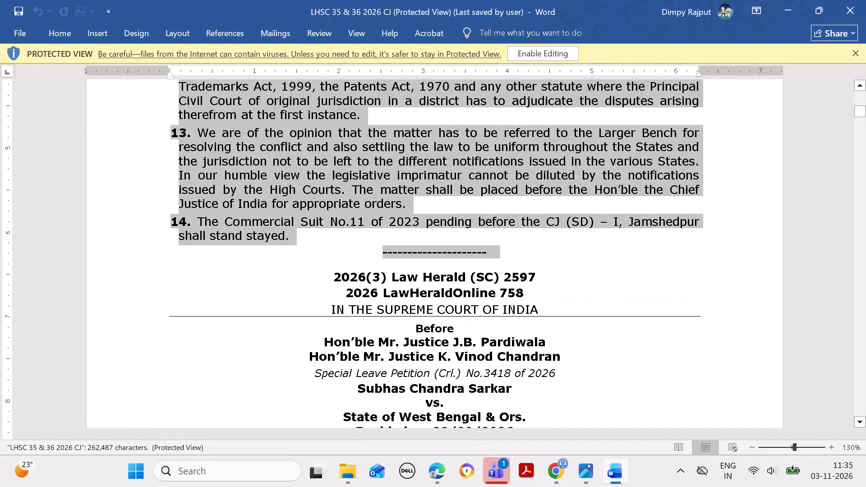
{"action": "key", "text": "ctrl+c"}
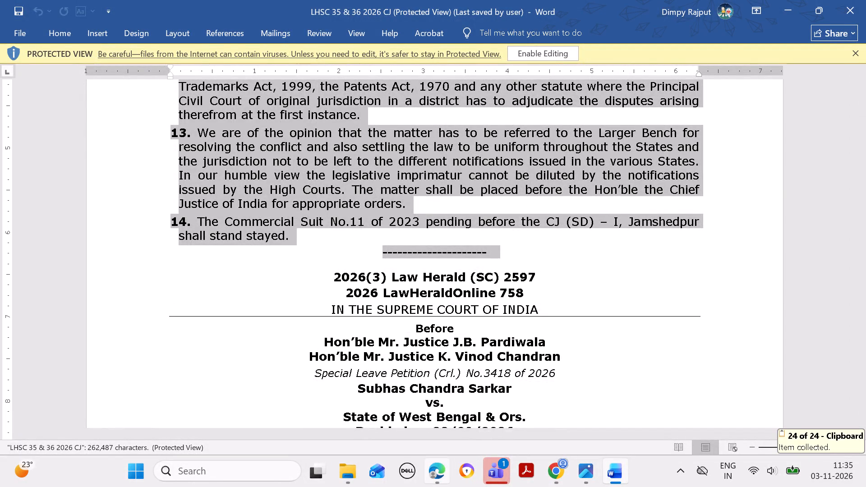
{"action": "left_click", "coordinate": [435, 476]}
{"action": "left_click", "coordinate": [477, 219]}
{"action": "scroll", "coordinate": [450, 273], "scroll_direction": "down", "scroll_amount": 4}
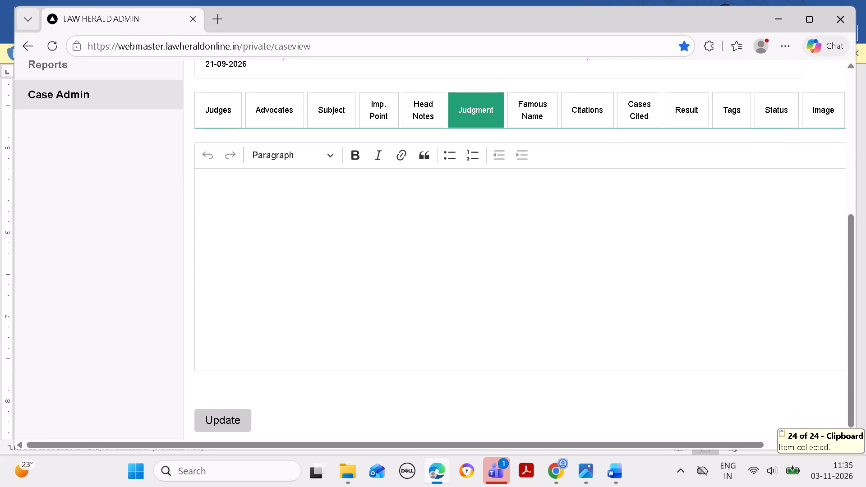
{"action": "left_click", "coordinate": [424, 244]}
{"action": "key", "text": "ctrl+v"}
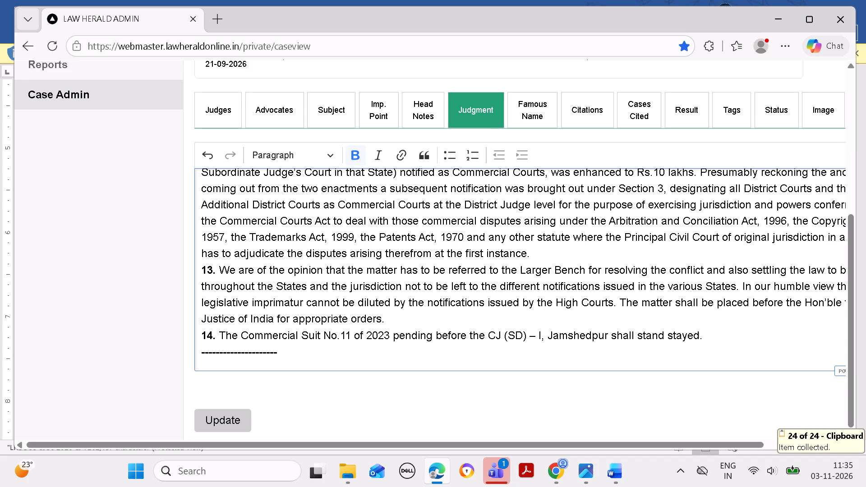
Lengthen the dashed line closing the judgment text with extra hyphens and remove its bold formatting.
{"action": "key", "text": "BackSpace"}
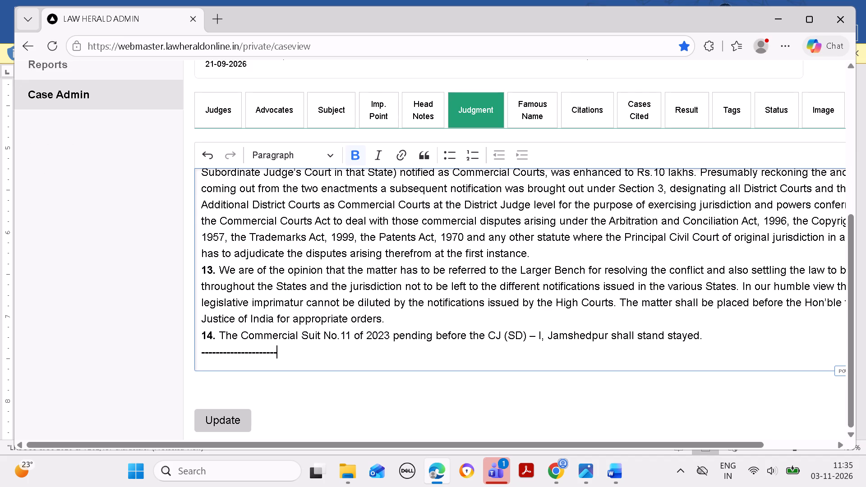
{"action": "key", "text": "0"}
{"action": "key", "text": "BackSpace"}
{"action": "type", "text": "--"}
{"action": "key", "text": "minus"}
{"action": "key", "text": "minus"}
{"action": "key", "text": "minus"}
{"action": "key", "text": "minus"}
{"action": "key", "text": "minus"}
{"action": "left_click_drag", "start_coordinate": [369, 358], "coordinate": [166, 376]}
{"action": "key", "text": "ctrl+b"}
{"action": "left_click", "coordinate": [330, 356]}
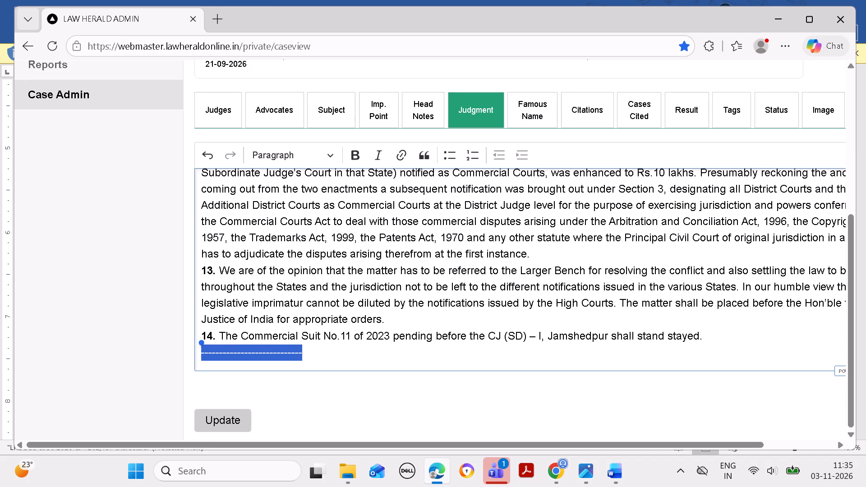
{"action": "left_click", "coordinate": [330, 355]}
Look over the end of the judgment text and save it to the case record.
{"action": "scroll", "coordinate": [335, 339], "scroll_direction": "up", "scroll_amount": 4}
{"action": "scroll", "coordinate": [344, 299], "scroll_direction": "down", "scroll_amount": 10}
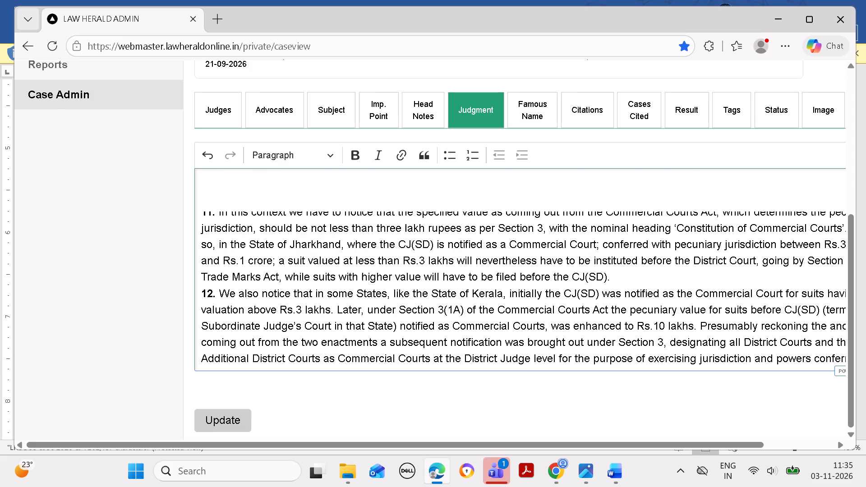
{"action": "scroll", "coordinate": [344, 299], "scroll_direction": "down", "scroll_amount": 4}
{"action": "left_click", "coordinate": [229, 422]}
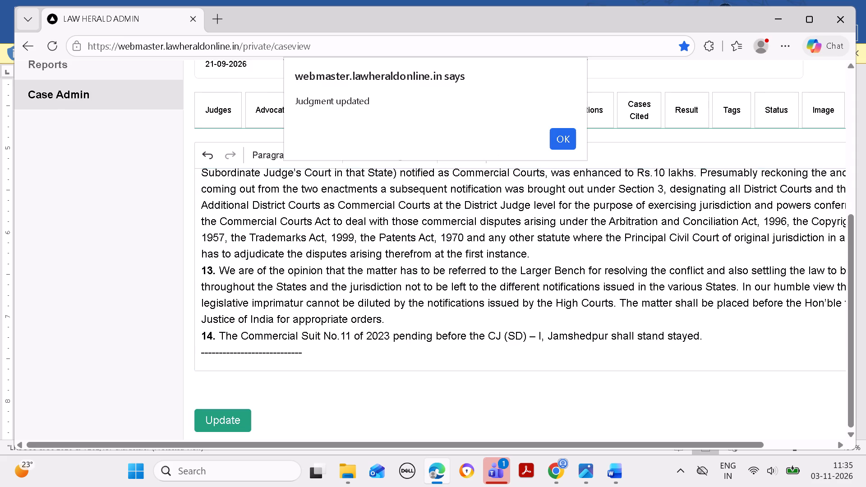
{"action": "left_click", "coordinate": [559, 144]}
{"action": "scroll", "coordinate": [474, 263], "scroll_direction": "up", "scroll_amount": 4}
{"action": "scroll", "coordinate": [440, 340], "scroll_direction": "up", "scroll_amount": 5}
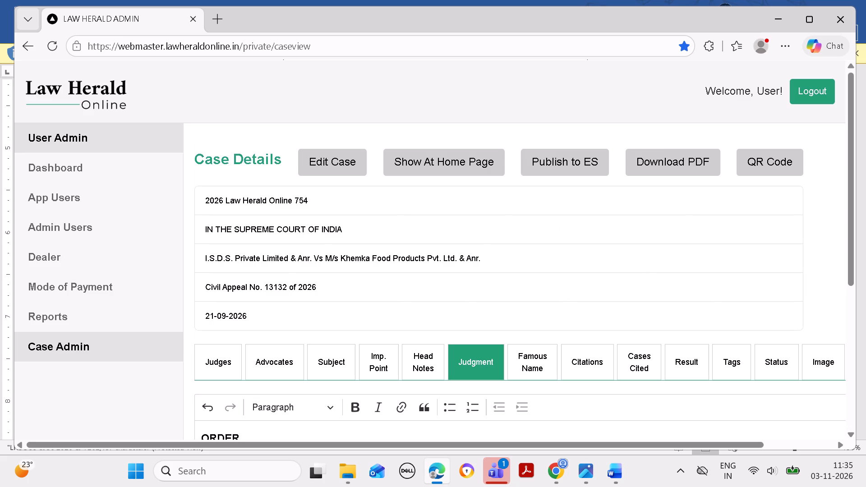
Review the saved important points, headnotes, subject and advocates of the case record.
{"action": "left_click", "coordinate": [380, 368]}
{"action": "scroll", "coordinate": [380, 362], "scroll_direction": "down", "scroll_amount": 6}
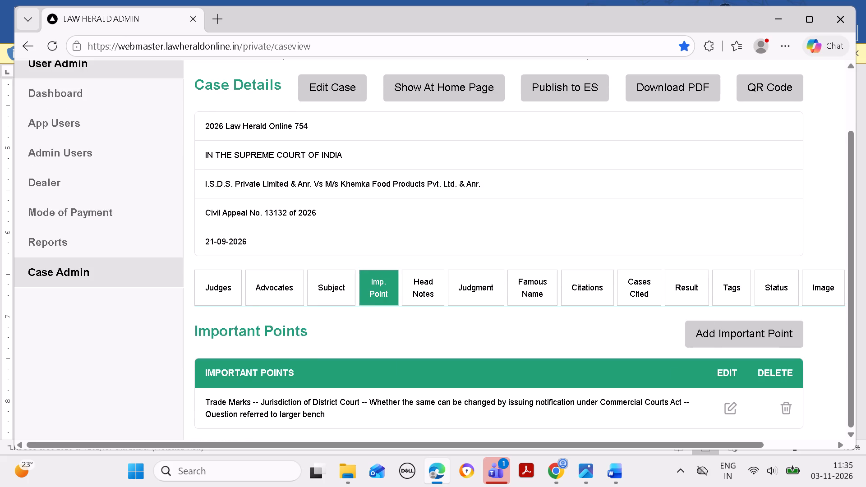
{"action": "left_click", "coordinate": [424, 297]}
{"action": "scroll", "coordinate": [424, 297], "scroll_direction": "down", "scroll_amount": 6}
{"action": "left_click", "coordinate": [324, 303]}
{"action": "scroll", "coordinate": [324, 303], "scroll_direction": "down", "scroll_amount": 6}
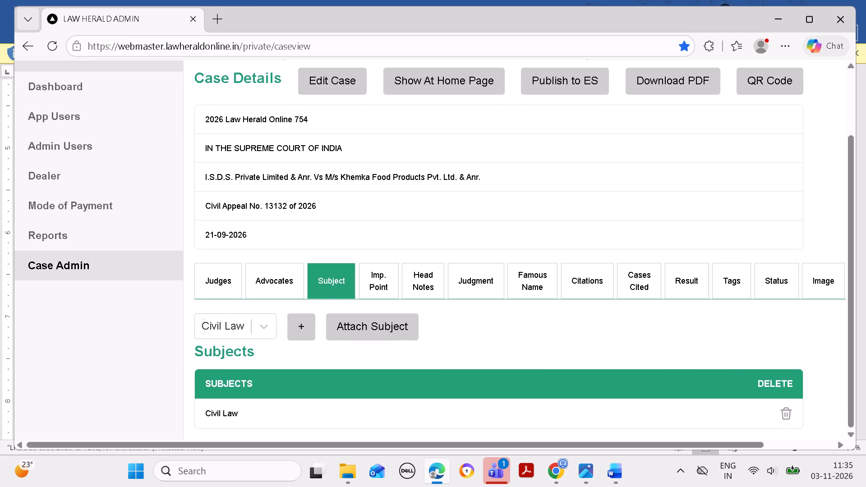
{"action": "left_click", "coordinate": [289, 288]}
{"action": "scroll", "coordinate": [286, 287], "scroll_direction": "down", "scroll_amount": 5}
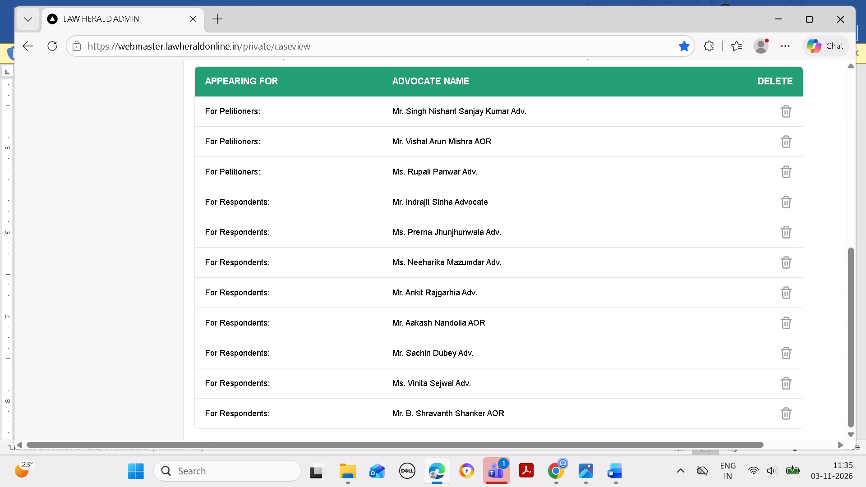
Compare the petitioners' and respondents' advocates listed in the record with the case heading of Civil Appeal No. 13132 of 2026 in Word.
{"action": "left_click", "coordinate": [608, 472]}
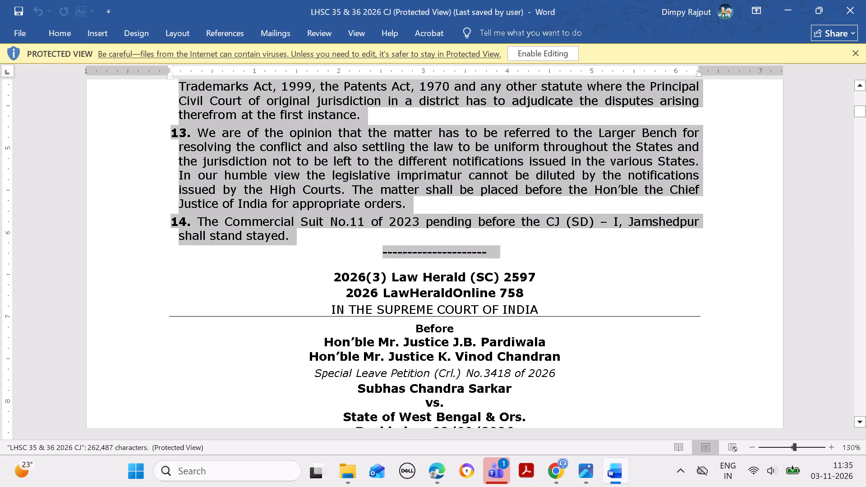
{"action": "key", "text": "Up"}
{"action": "key", "text": "Up"}
{"action": "key", "text": "Up"}
{"action": "key", "text": "Up"}
{"action": "key", "text": "Up"}
{"action": "key", "text": "Up"}
{"action": "key", "text": "Up"}
{"action": "key", "text": "Up"}
{"action": "key", "text": "Up"}
{"action": "key", "text": "Up"}
{"action": "key", "text": "Up"}
{"action": "key", "text": "Up"}
{"action": "key", "text": "Up"}
{"action": "key", "text": "Up"}
{"action": "key", "text": "Up"}
{"action": "key", "text": "Up"}
{"action": "key", "text": "Up"}
{"action": "key", "text": "Up"}
{"action": "key", "text": "Up"}
{"action": "key", "text": "Up"}
{"action": "key", "text": "Up"}
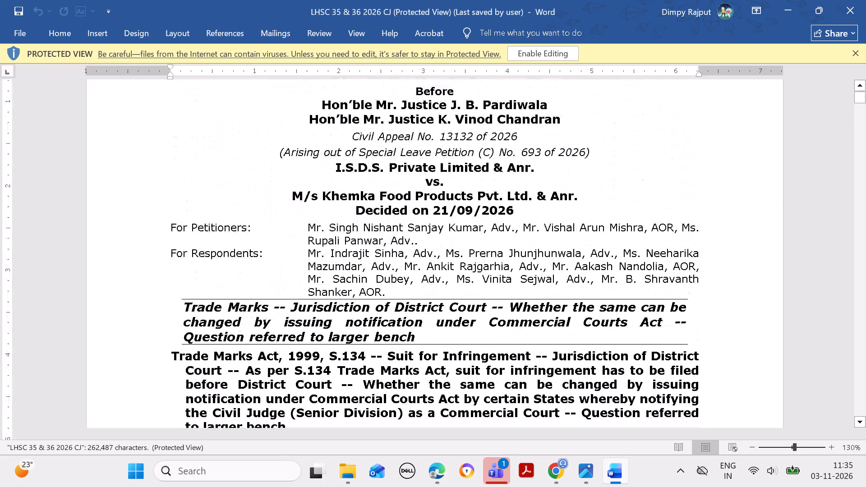
{"action": "key", "text": "Down"}
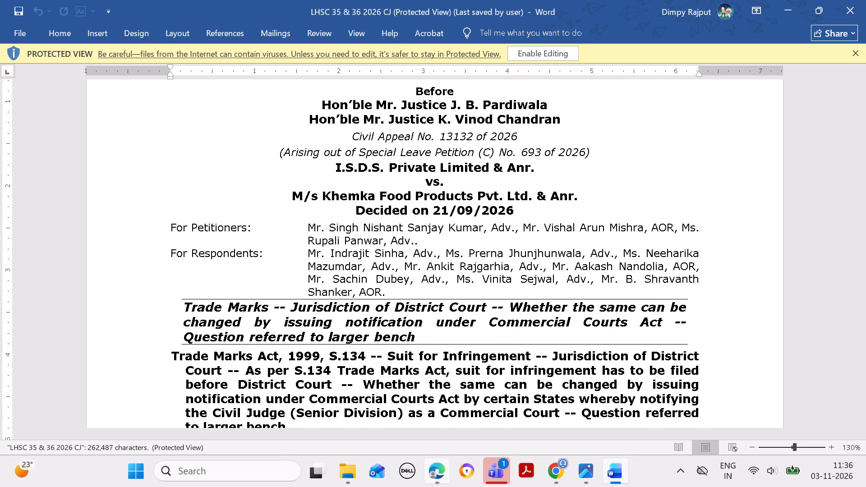
{"action": "left_click", "coordinate": [433, 475]}
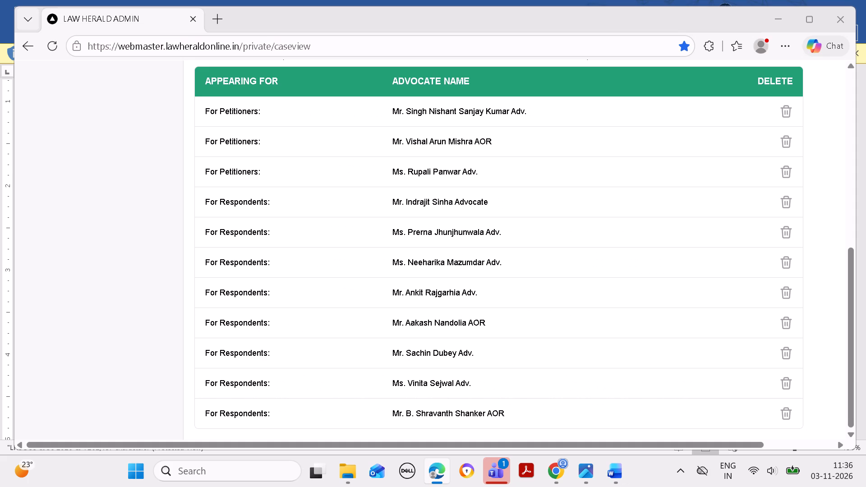
{"action": "left_click", "coordinate": [615, 472]}
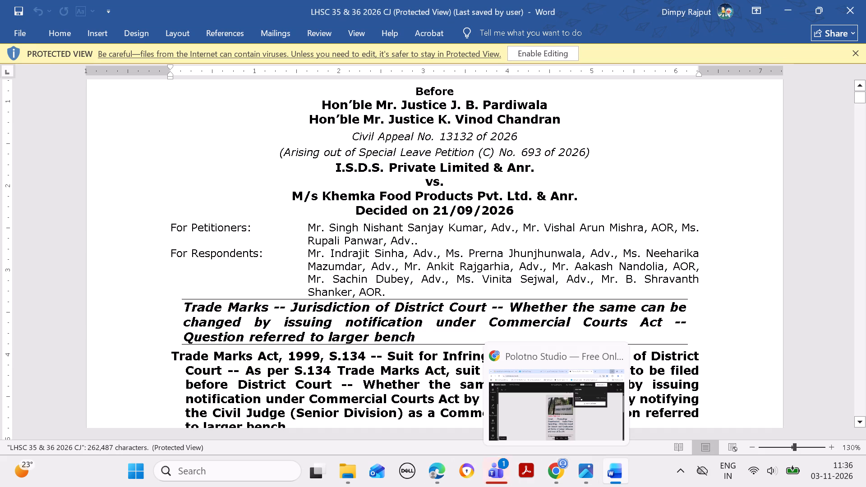
{"action": "left_click", "coordinate": [441, 478]}
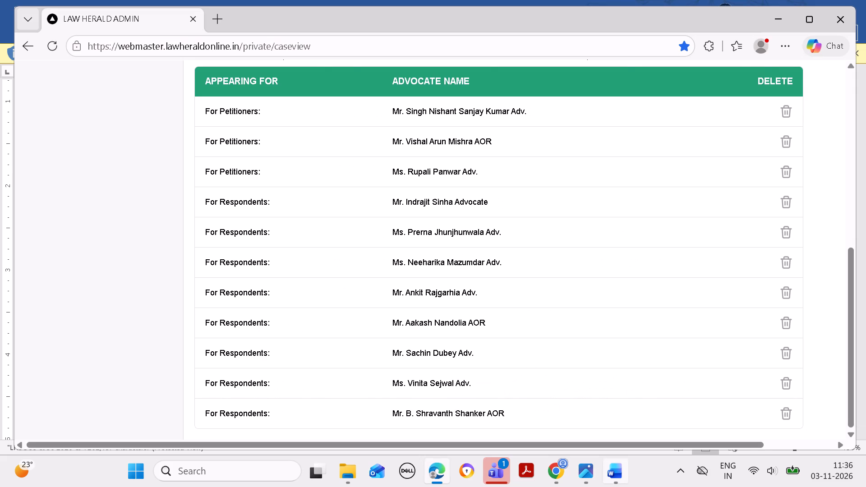
{"action": "left_click", "coordinate": [619, 466]}
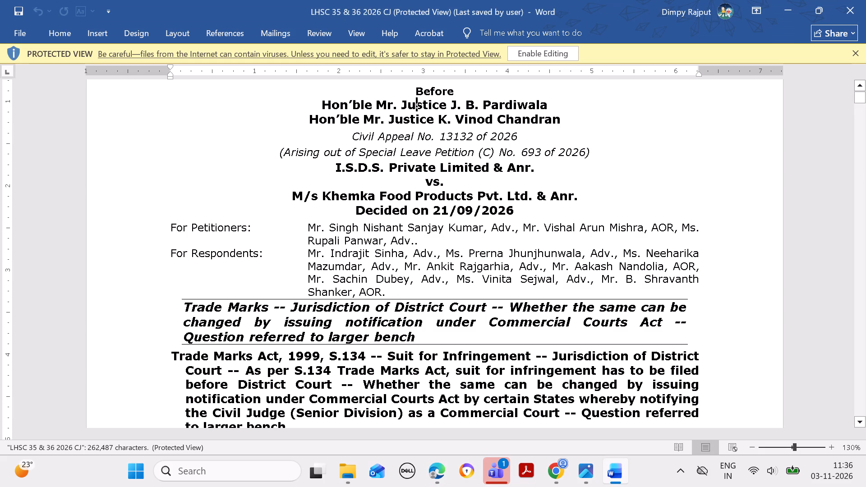
{"action": "left_click", "coordinate": [437, 480]}
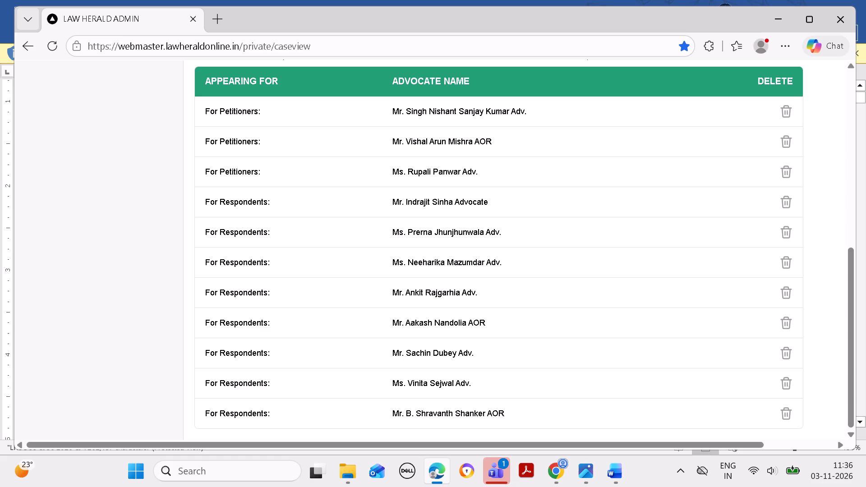
{"action": "left_click", "coordinate": [618, 473]}
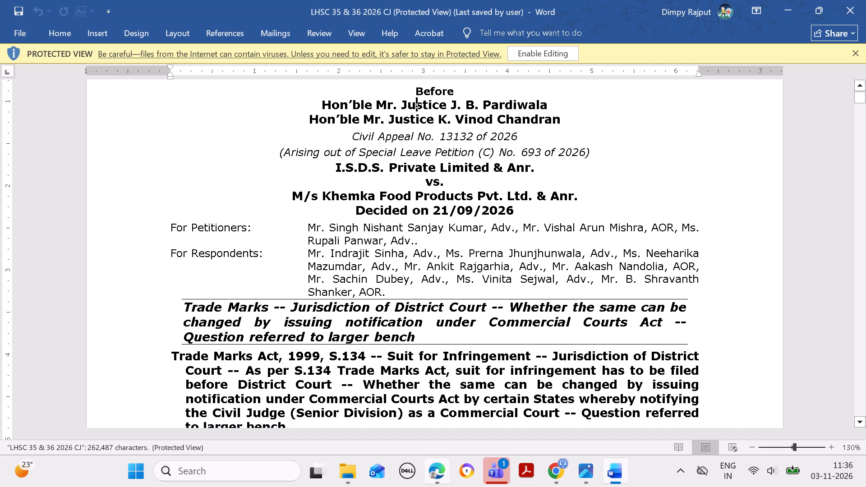
{"action": "left_click", "coordinate": [438, 476]}
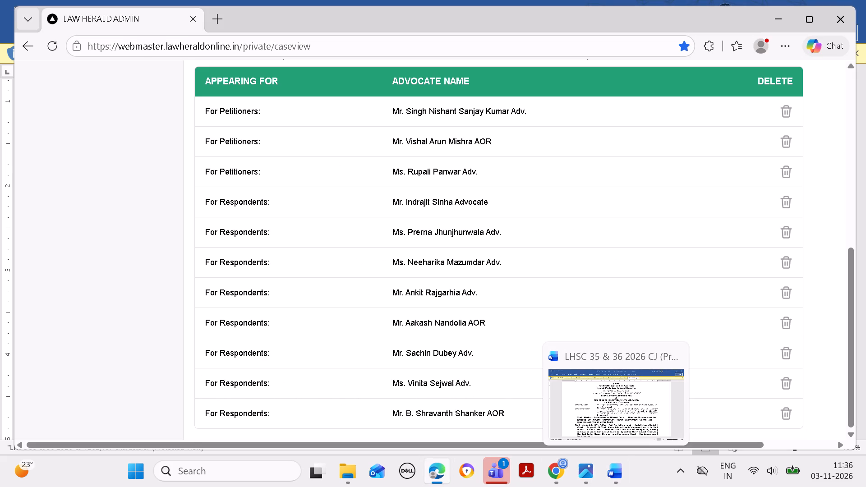
Publish the case 2026 Law Herald Online 754 to ES from its record in Edge.
{"action": "scroll", "coordinate": [618, 302], "scroll_direction": "up", "scroll_amount": 3}
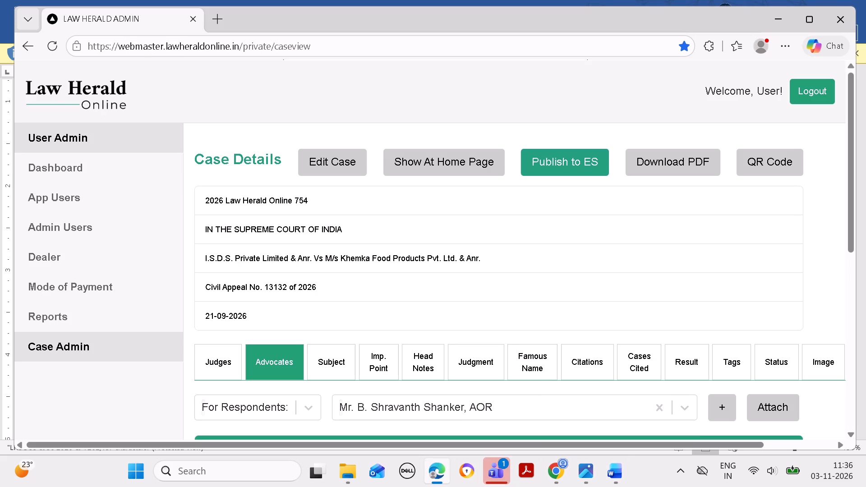
{"action": "left_click", "coordinate": [580, 168]}
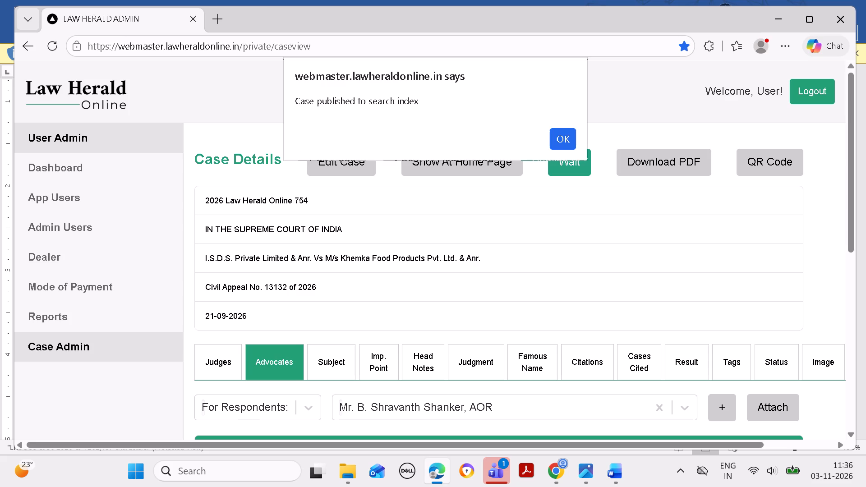
{"action": "left_click", "coordinate": [565, 132]}
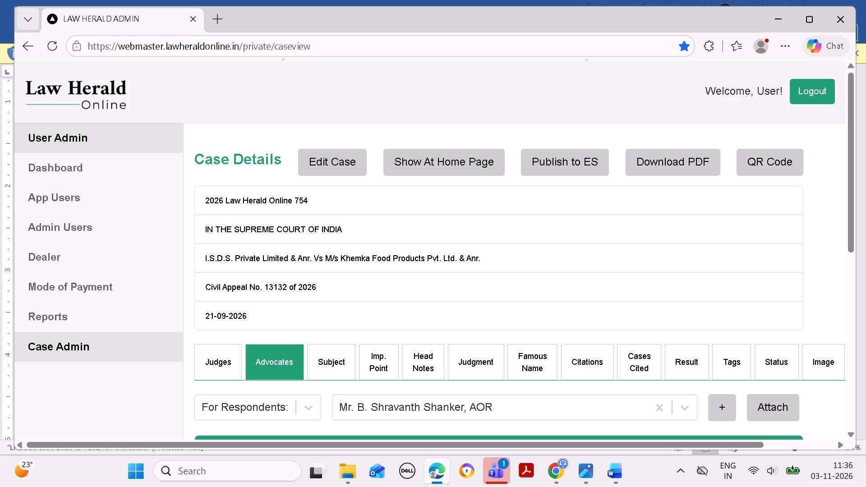
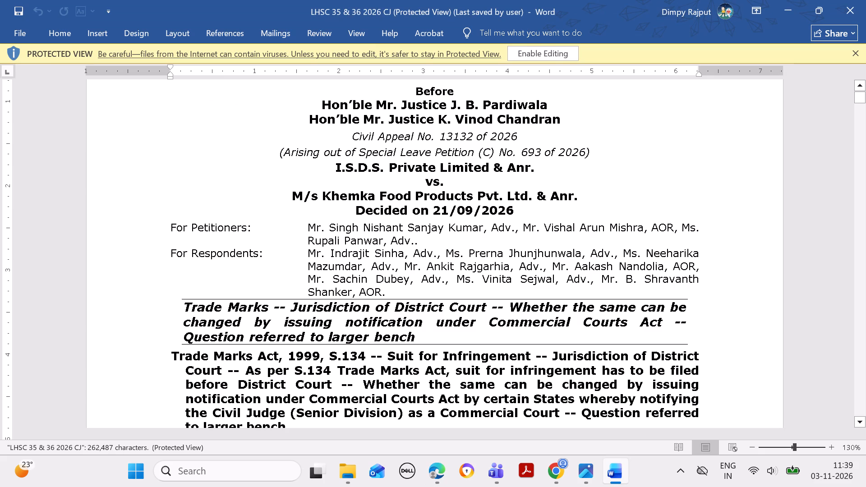
Look through the headnotes, held points, cases cited and start of the order in Civil Appeal No. 13132 of 2026.
{"action": "key", "text": "Down"}
{"action": "key", "text": "Down"}
{"action": "key", "text": "Down"}
{"action": "key", "text": "Down"}
{"action": "key", "text": "Down"}
{"action": "key", "text": "Down"}
{"action": "key", "text": "Down"}
{"action": "key", "text": "Down"}
{"action": "key", "text": "Down"}
{"action": "key", "text": "Down"}
{"action": "key", "text": "Down"}
{"action": "key", "text": "Down"}
{"action": "key", "text": "Down"}
{"action": "key", "text": "Down"}
{"action": "key", "text": "Down"}
{"action": "key", "text": "Down"}
{"action": "key", "text": "Down"}
{"action": "key", "text": "Down"}
{"action": "key", "text": "Down"}
{"action": "key", "text": "Down"}
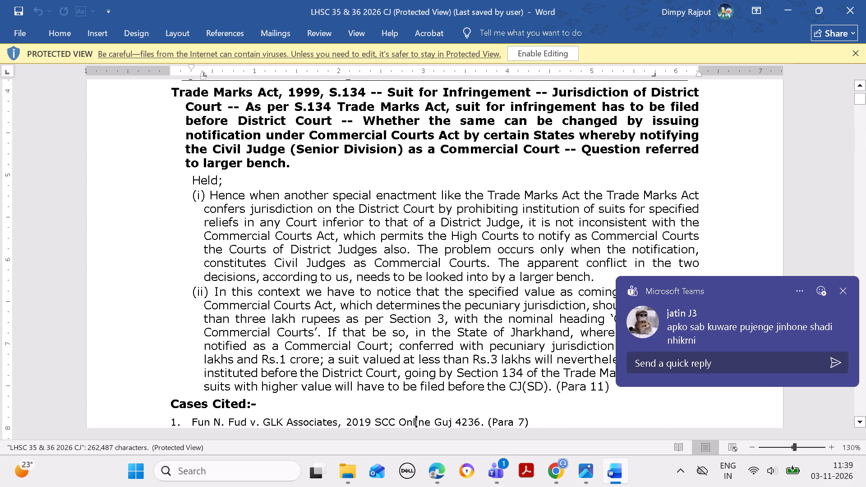
{"action": "key", "text": "Down"}
{"action": "key", "text": "Down"}
{"action": "key", "text": "Down"}
{"action": "key", "text": "Down"}
{"action": "key", "text": "Down"}
{"action": "key", "text": "Down"}
{"action": "key", "text": "Down"}
{"action": "key", "text": "Down"}
{"action": "key", "text": "Down"}
{"action": "key", "text": "Down"}
{"action": "key", "text": "Down"}
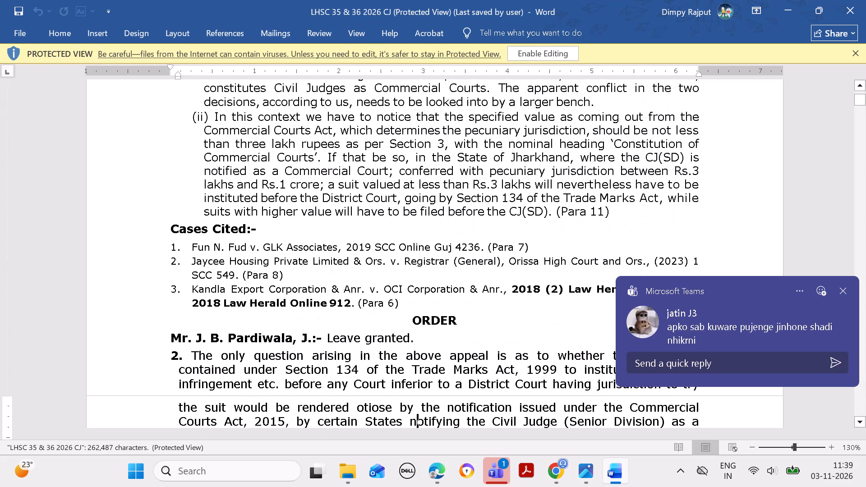
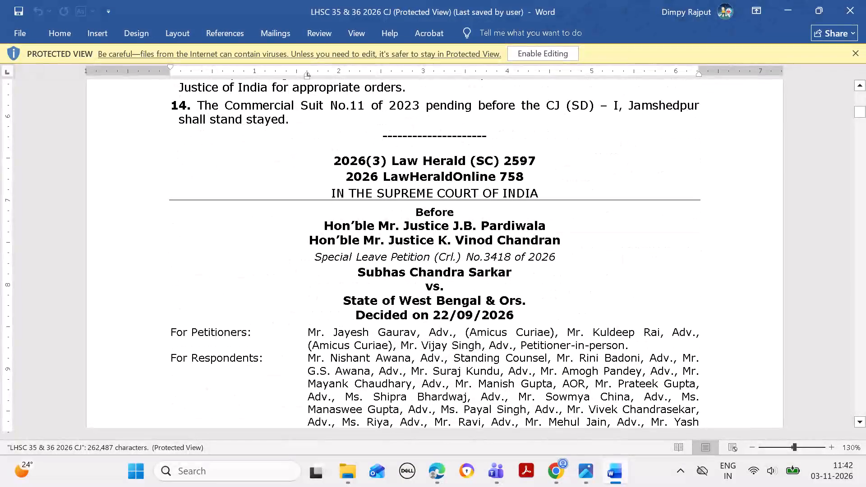
Copy the case number 3418 of 2026 from the Special Leave Petition heading in the judgment document.
{"action": "left_click_drag", "start_coordinate": [484, 255], "coordinate": [493, 254]}
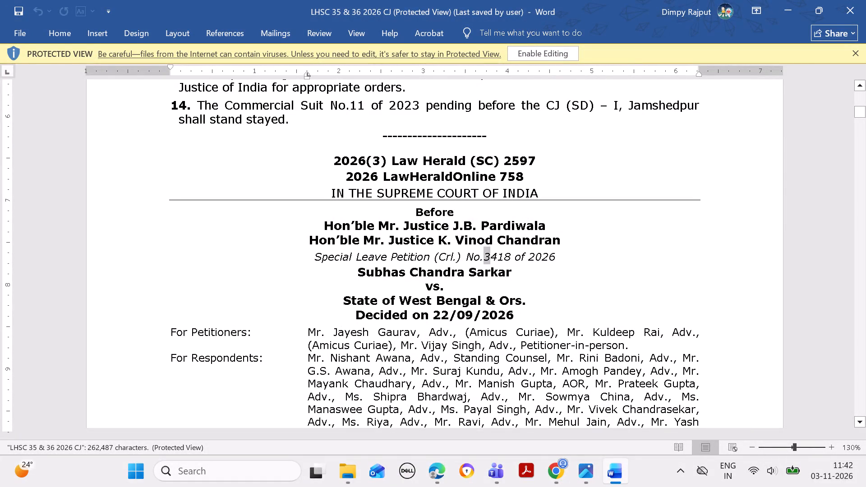
{"action": "left_click_drag", "start_coordinate": [493, 254], "coordinate": [548, 260]}
{"action": "key", "text": "ctrl+c"}
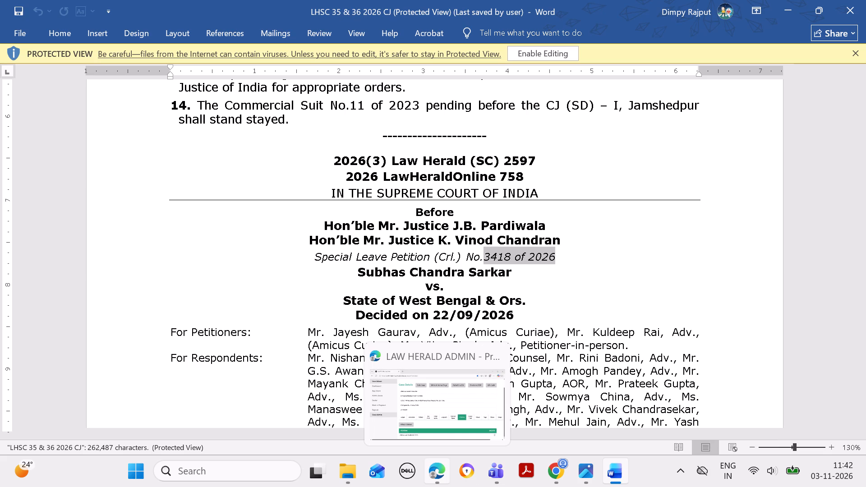
{"action": "key", "text": "ctrl+c"}
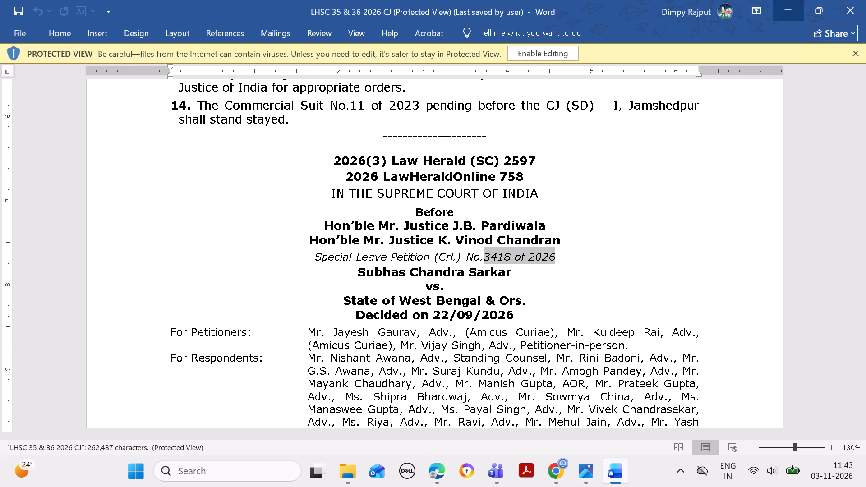
{"action": "left_click", "coordinate": [791, 12]}
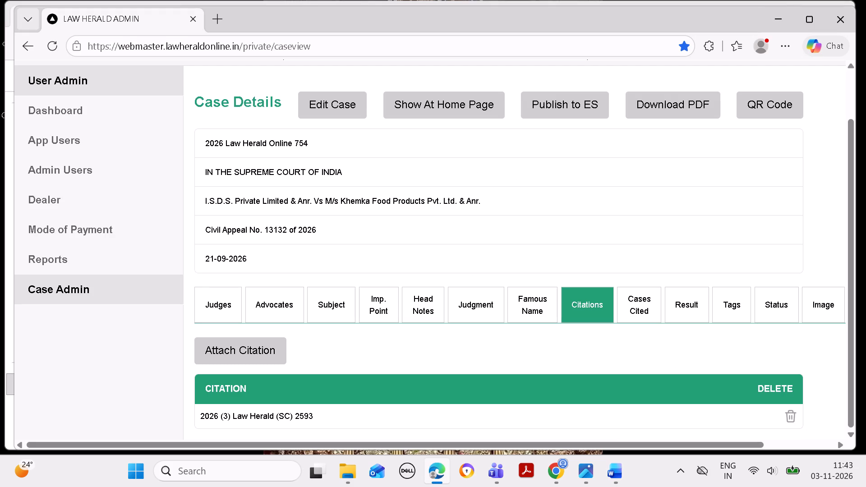
{"action": "left_click", "coordinate": [85, 282]}
{"action": "left_click", "coordinate": [67, 377]}
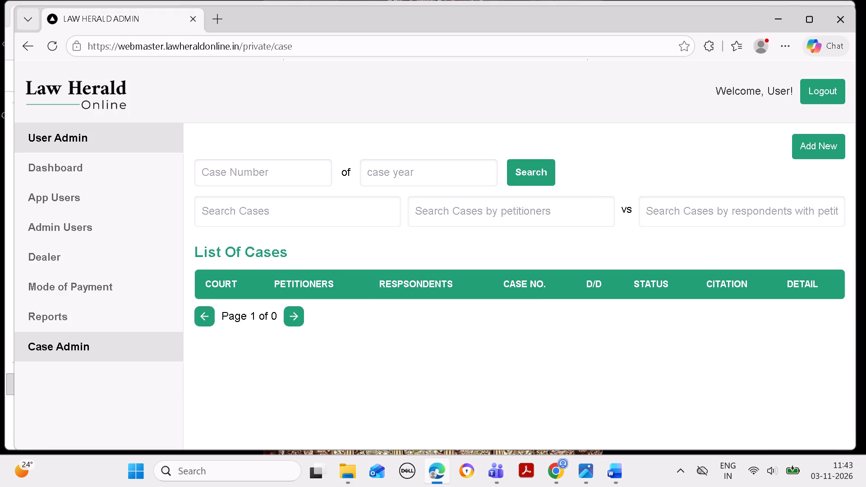
{"action": "left_click", "coordinate": [260, 176]}
{"action": "key", "text": "ctrl+v"}
{"action": "left_click", "coordinate": [467, 168]}
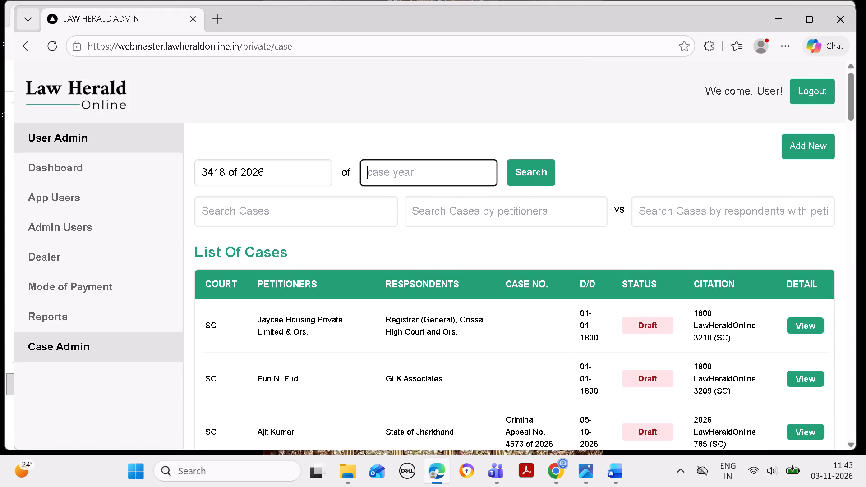
{"action": "key", "text": "ctrl+v"}
{"action": "left_click", "coordinate": [407, 179]}
{"action": "key", "text": "BackSpace"}
{"action": "key", "text": "BackSpace"}
{"action": "key", "text": "BackSpace"}
{"action": "key", "text": "BackSpace"}
{"action": "key", "text": "BackSpace"}
{"action": "key", "text": "BackSpace"}
{"action": "key", "text": "BackSpace"}
{"action": "key", "text": "BackSpace"}
{"action": "key", "text": "BackSpace"}
{"action": "key", "text": "BackSpace"}
{"action": "key", "text": "BackSpace"}
{"action": "key", "text": "BackSpace"}
{"action": "key", "text": "BackSpace"}
{"action": "key", "text": "BackSpace"}
{"action": "key", "text": "BackSpace"}
{"action": "key", "text": "BackSpace"}
{"action": "key", "text": "BackSpace"}
{"action": "left_click", "coordinate": [313, 174]}
{"action": "key", "text": "BackSpace"}
{"action": "key", "text": "BackSpace"}
{"action": "key", "text": "BackSpace"}
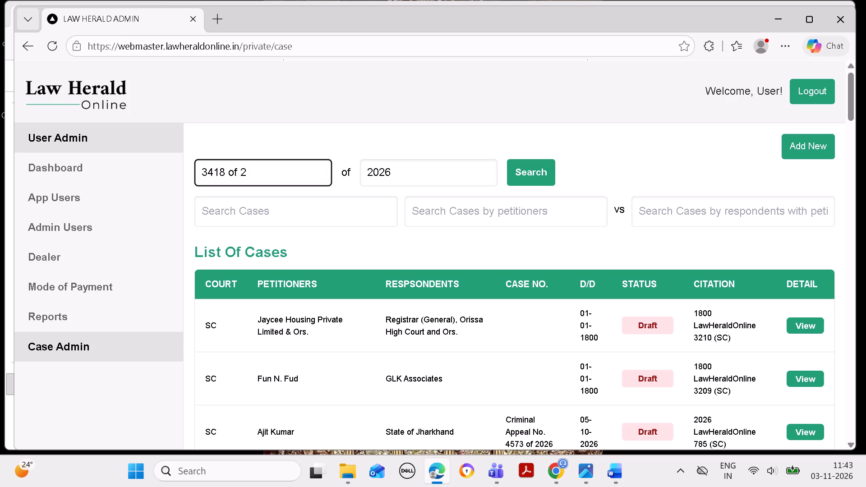
{"action": "key", "text": "BackSpace"}
{"action": "key", "text": "BackSpace"}
{"action": "key", "text": "BackSpace"}
{"action": "key", "text": "BackSpace"}
{"action": "key", "text": "BackSpace"}
{"action": "left_click", "coordinate": [529, 174]}
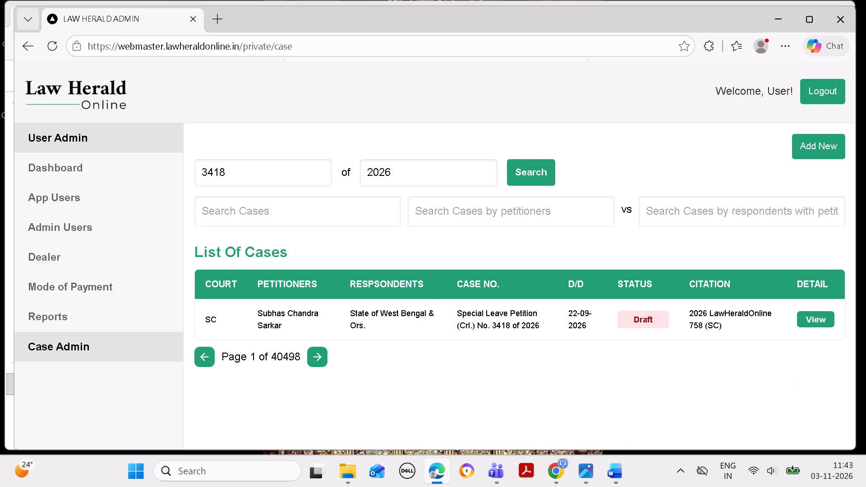
{"action": "left_click", "coordinate": [812, 321]}
{"action": "scroll", "coordinate": [610, 312], "scroll_direction": "down", "scroll_amount": 2}
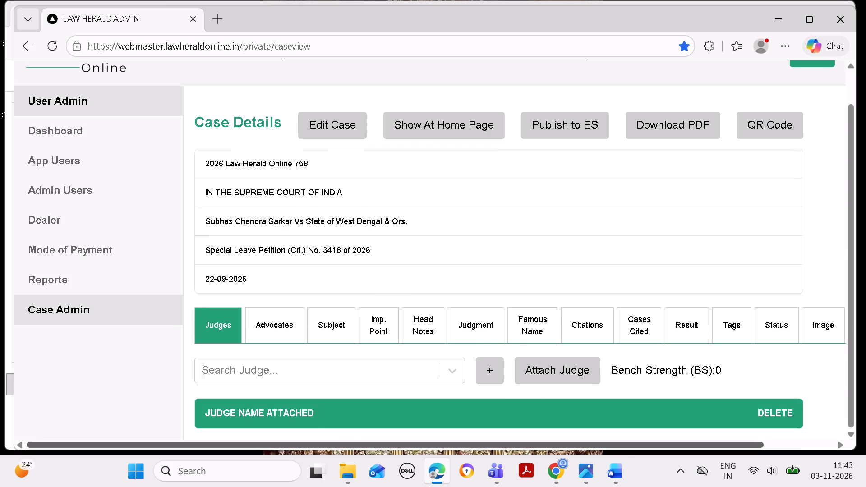
Using the judgment heading in Word, attach Justices J.B. Pardiwala and K. Vinod Chandran as the case's judges.
{"action": "left_click", "coordinate": [624, 477]}
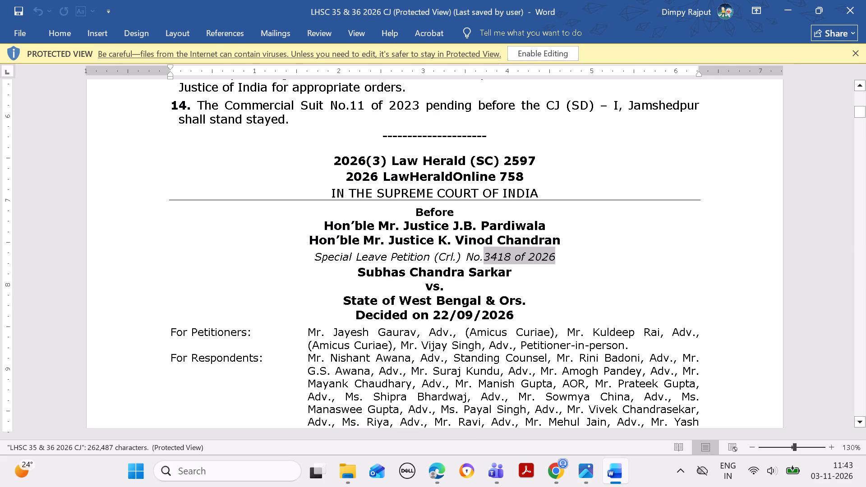
{"action": "left_click_drag", "start_coordinate": [455, 227], "coordinate": [512, 224]}
{"action": "key", "text": "ctrl+c"}
In Edge, attach the copied judge name J.B. Pardiwala to the case 2026 Law Herald Online 758.
{"action": "left_click", "coordinate": [439, 468]}
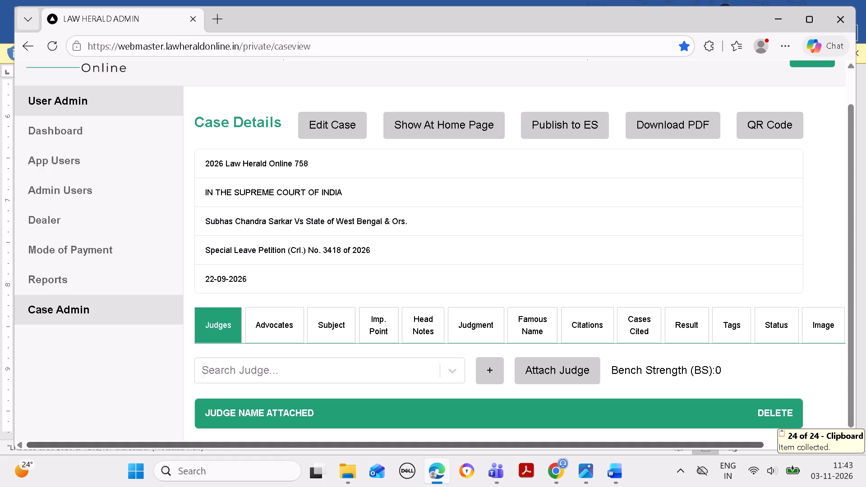
{"action": "left_click", "coordinate": [346, 369]}
{"action": "key", "text": "ctrl+v"}
{"action": "left_click", "coordinate": [373, 396]}
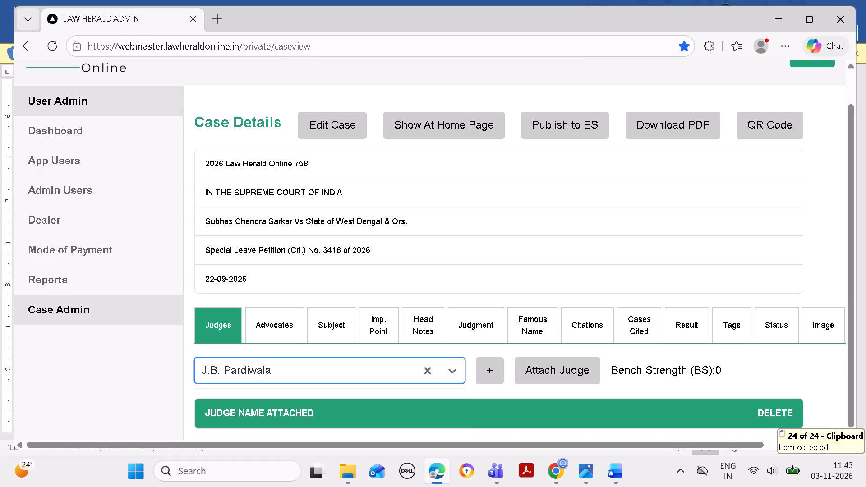
{"action": "left_click", "coordinate": [569, 373]}
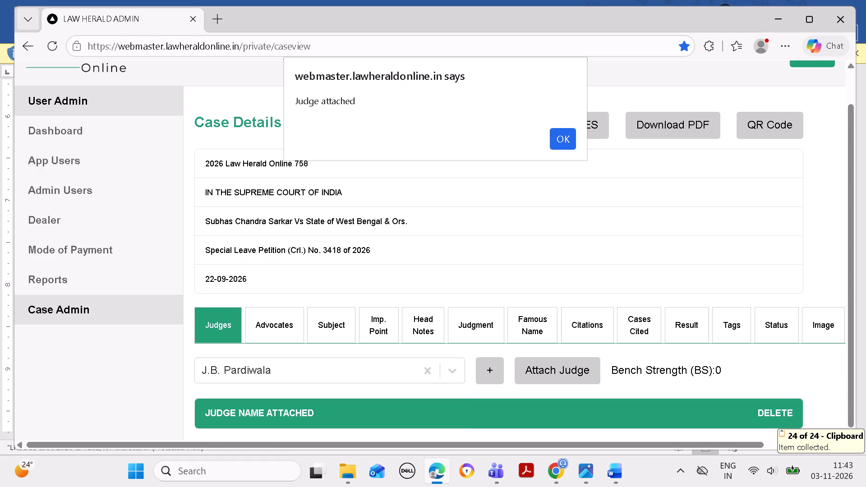
{"action": "left_click", "coordinate": [565, 146]}
{"action": "scroll", "coordinate": [555, 261], "scroll_direction": "down", "scroll_amount": 5}
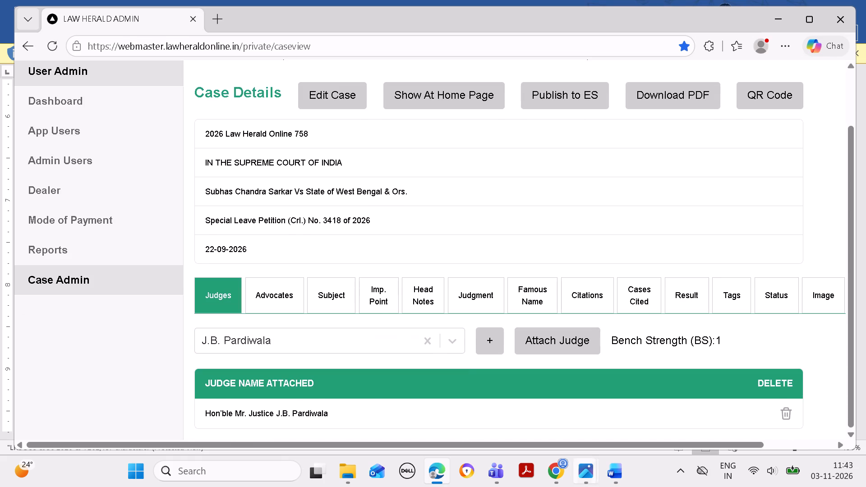
Copy K. Vinod Chandran from the judgment heading in Word and attach him as the case's second judge in Edge.
{"action": "left_click", "coordinate": [608, 476]}
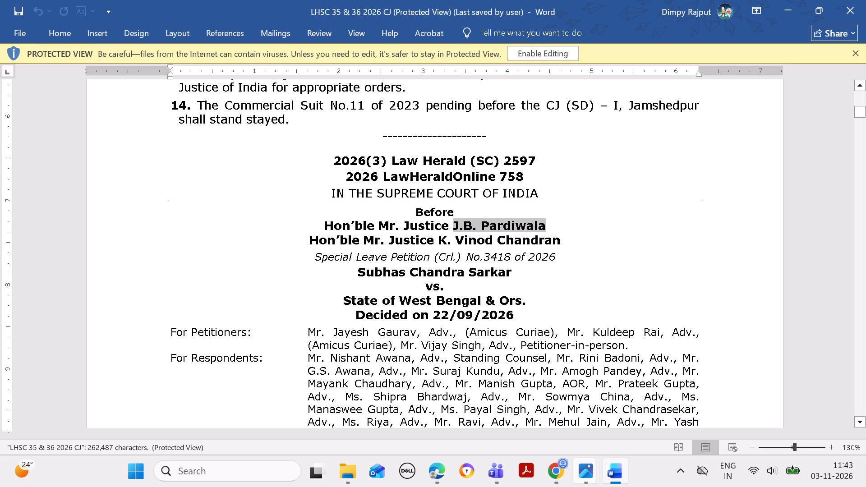
{"action": "left_click_drag", "start_coordinate": [439, 236], "coordinate": [519, 233]}
{"action": "key", "text": "ctrl+c"}
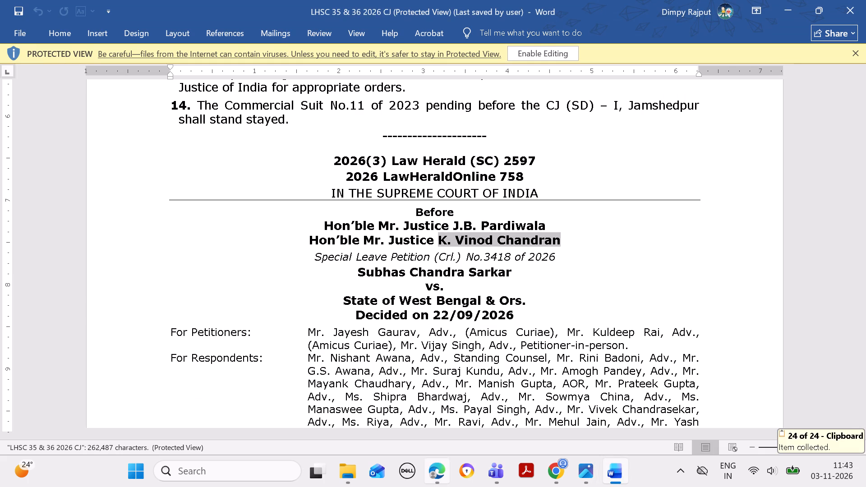
{"action": "left_click", "coordinate": [437, 463]}
{"action": "left_click", "coordinate": [405, 337]}
{"action": "key", "text": "ctrl+v"}
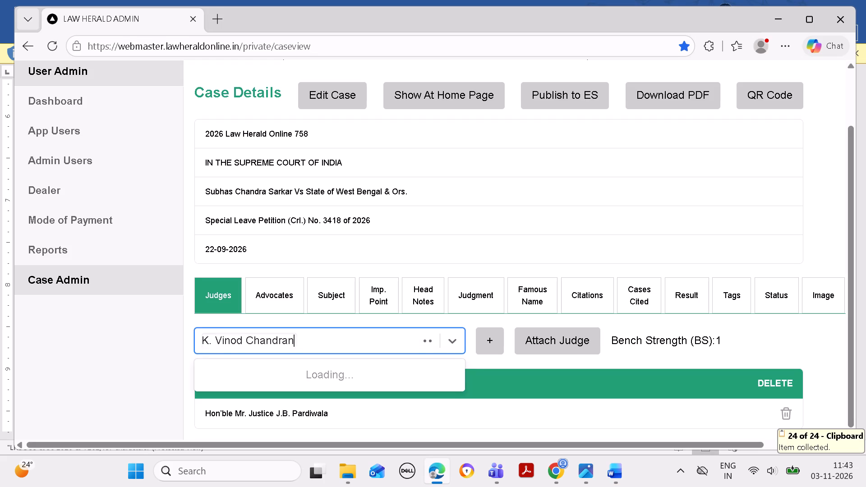
{"action": "left_click", "coordinate": [395, 368]}
{"action": "left_click", "coordinate": [531, 343]}
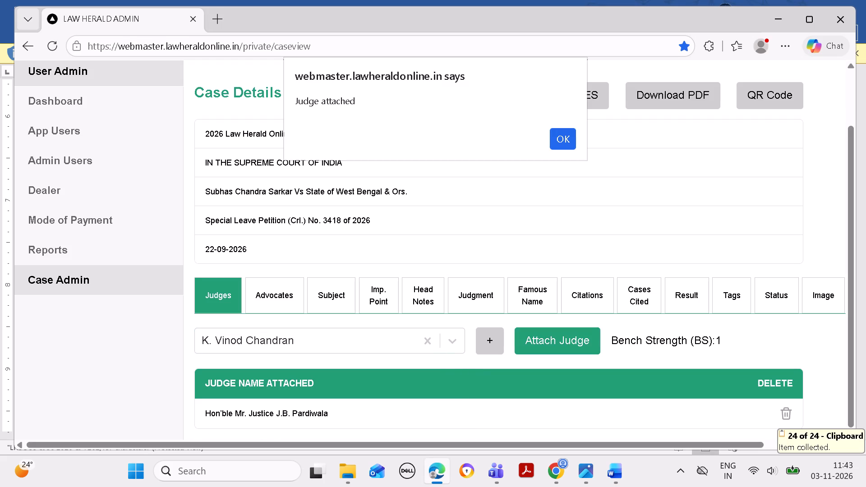
{"action": "left_click", "coordinate": [564, 142]}
{"action": "scroll", "coordinate": [516, 236], "scroll_direction": "down", "scroll_amount": 6}
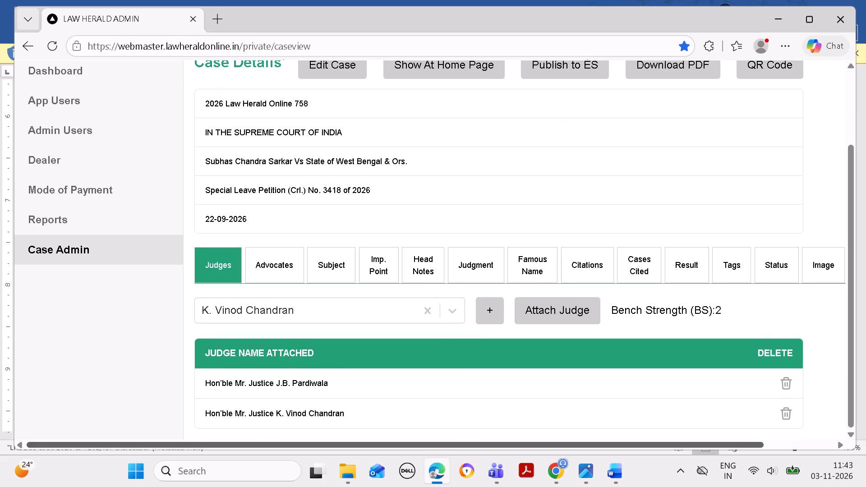
Copy page number 2597 from the Law Herald (SC) heading in Word into the Page field of a new citation in Edge.
{"action": "left_click", "coordinate": [622, 476]}
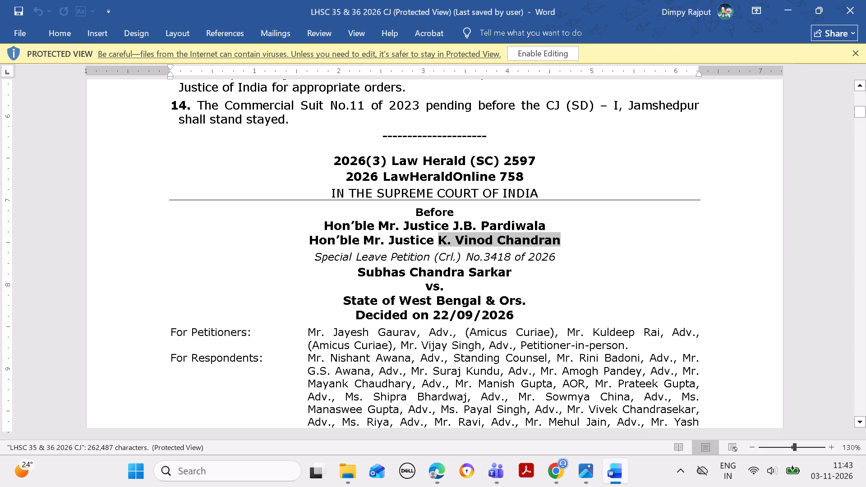
{"action": "left_click_drag", "start_coordinate": [506, 155], "coordinate": [540, 157]}
{"action": "key", "text": "ctrl+c"}
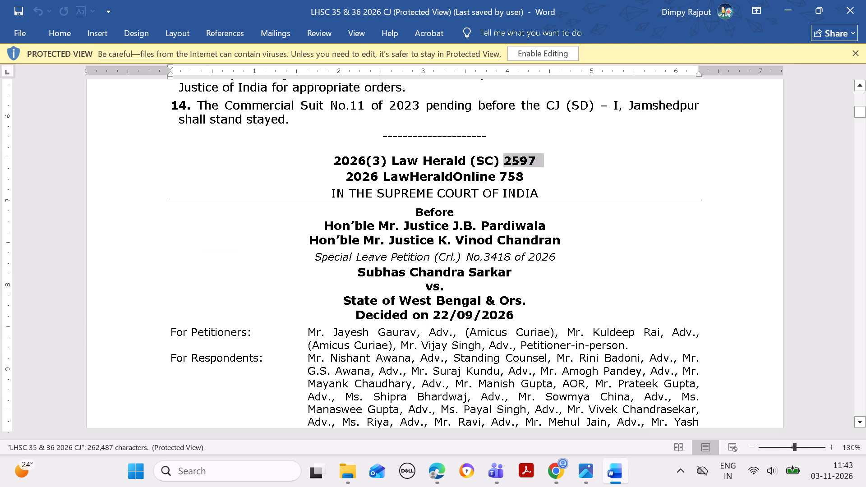
{"action": "left_click", "coordinate": [435, 471]}
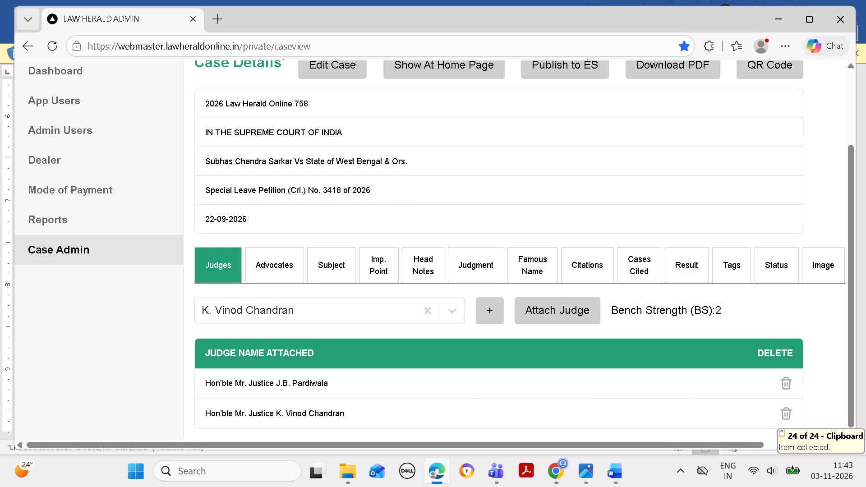
{"action": "left_click", "coordinate": [593, 264]}
{"action": "scroll", "coordinate": [593, 264], "scroll_direction": "down", "scroll_amount": 5}
{"action": "left_click", "coordinate": [225, 372]}
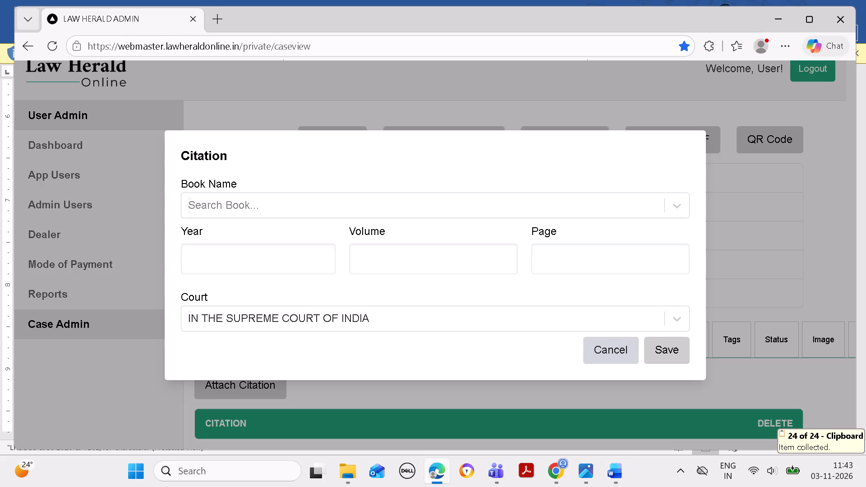
{"action": "left_click", "coordinate": [565, 271]}
{"action": "key", "text": "ctrl+v"}
Complete the citation with volume 3, year 2026, book Law Herald (SC) and the blank ( ) court, and save it.
{"action": "left_click", "coordinate": [450, 256]}
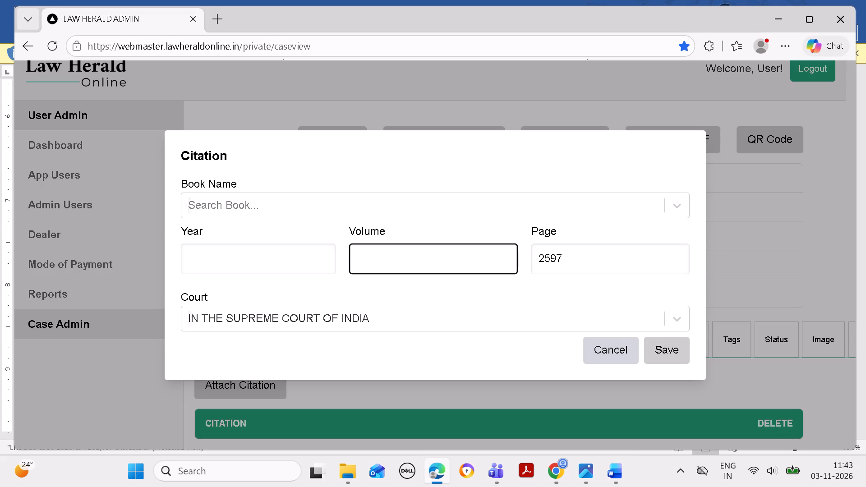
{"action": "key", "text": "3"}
{"action": "left_click", "coordinate": [237, 264]}
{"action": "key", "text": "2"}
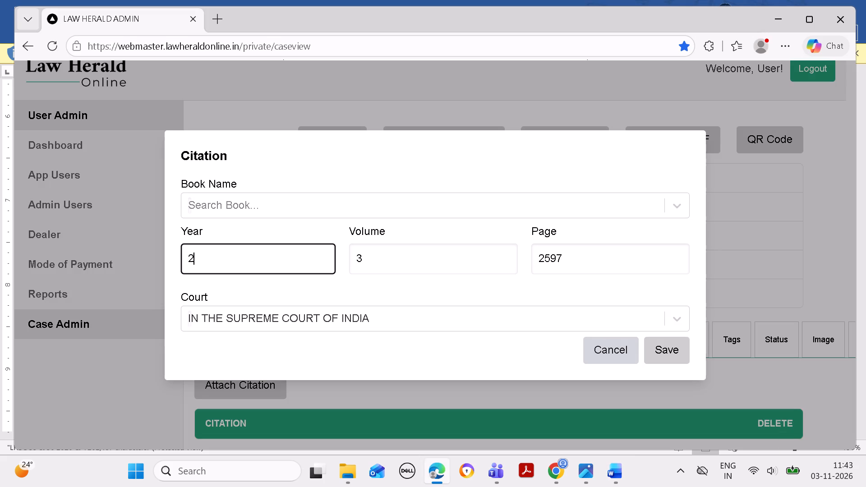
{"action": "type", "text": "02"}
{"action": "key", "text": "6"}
{"action": "left_click", "coordinate": [359, 206]}
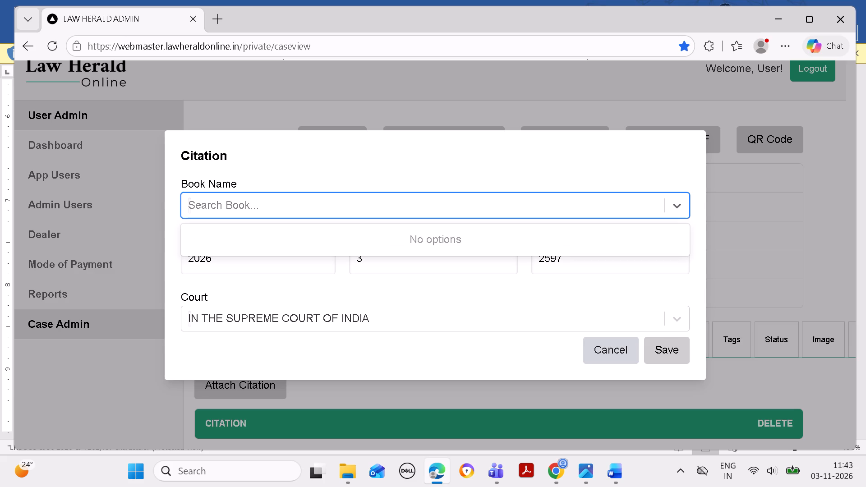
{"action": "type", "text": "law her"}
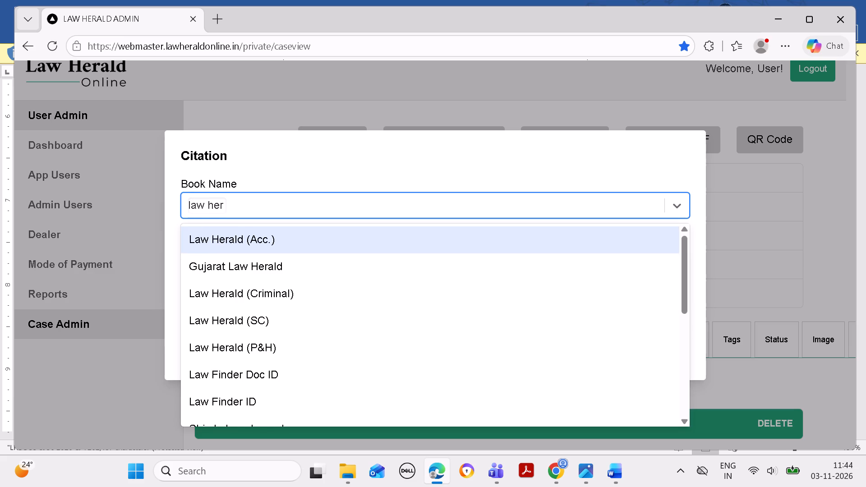
{"action": "left_click", "coordinate": [321, 319]}
{"action": "left_click", "coordinate": [339, 315]}
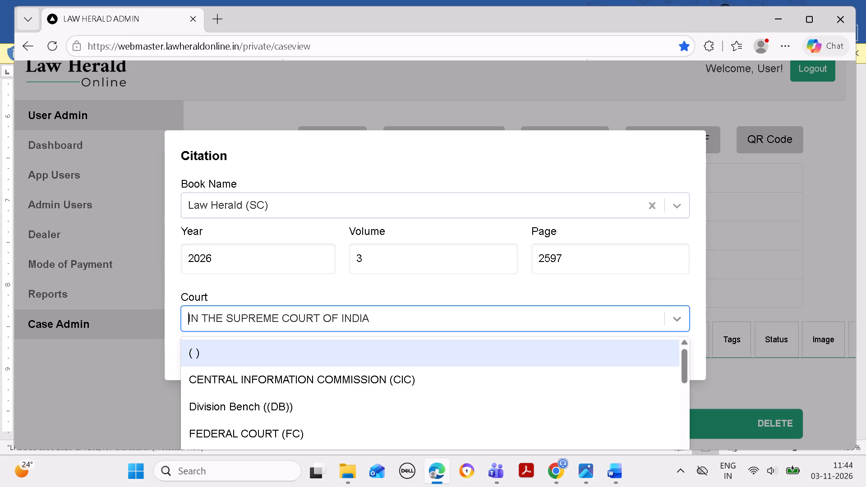
{"action": "left_click", "coordinate": [343, 351]}
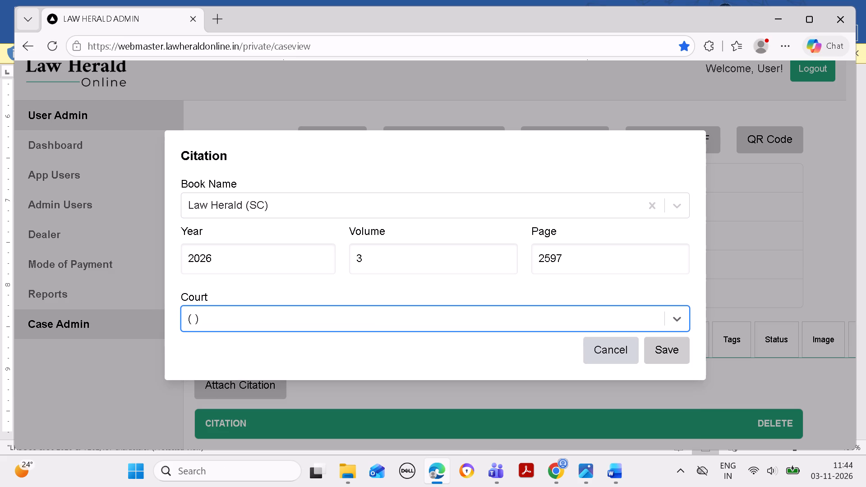
{"action": "left_click", "coordinate": [670, 353]}
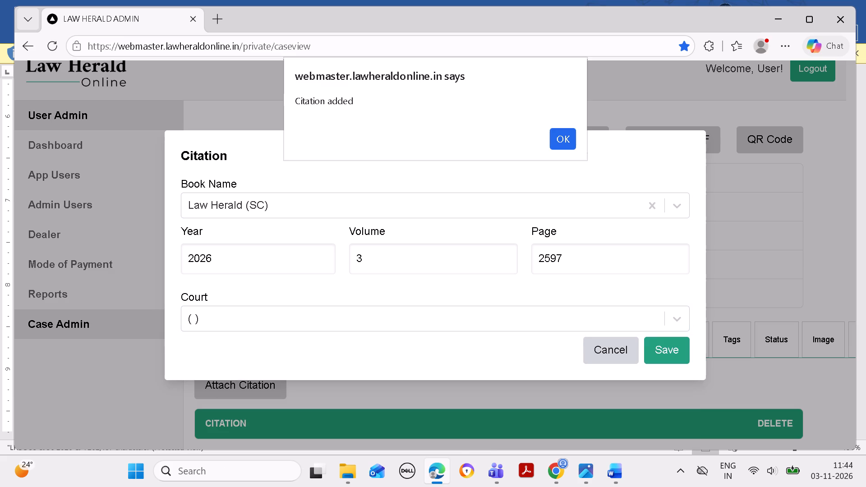
{"action": "left_click", "coordinate": [568, 146]}
{"action": "scroll", "coordinate": [572, 340], "scroll_direction": "down", "scroll_amount": 10}
Examine the advocates' list and opening headnote of the judgment in Word to identify the case's subject.
{"action": "left_click", "coordinate": [613, 466]}
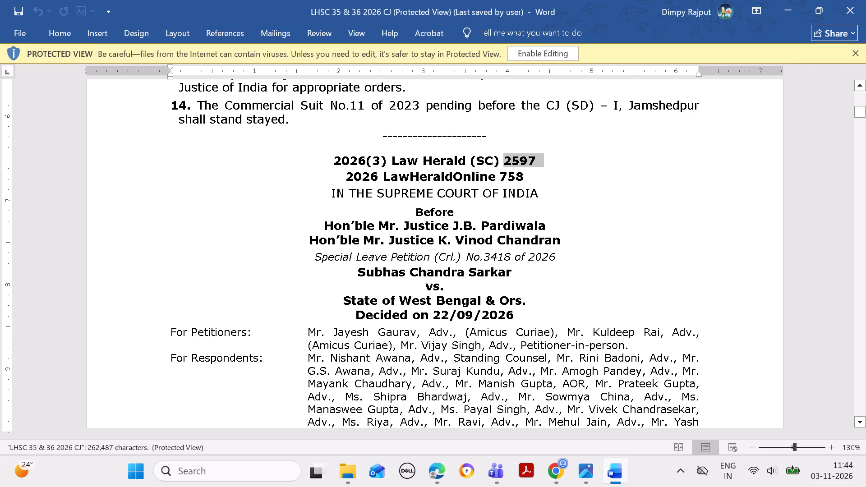
{"action": "key", "text": "Down"}
{"action": "key", "text": "Down"}
{"action": "key", "text": "Down"}
{"action": "key", "text": "Down"}
{"action": "key", "text": "Down"}
{"action": "key", "text": "Down"}
{"action": "key", "text": "Down"}
{"action": "key", "text": "Down"}
{"action": "key", "text": "Down"}
{"action": "key", "text": "Down"}
{"action": "key", "text": "Down"}
{"action": "key", "text": "Down"}
{"action": "key", "text": "Down"}
{"action": "key", "text": "Down"}
{"action": "key", "text": "Down"}
{"action": "key", "text": "Down"}
{"action": "key", "text": "Down"}
{"action": "key", "text": "Down"}
{"action": "key", "text": "Down"}
{"action": "key", "text": "Down"}
{"action": "key", "text": "Down"}
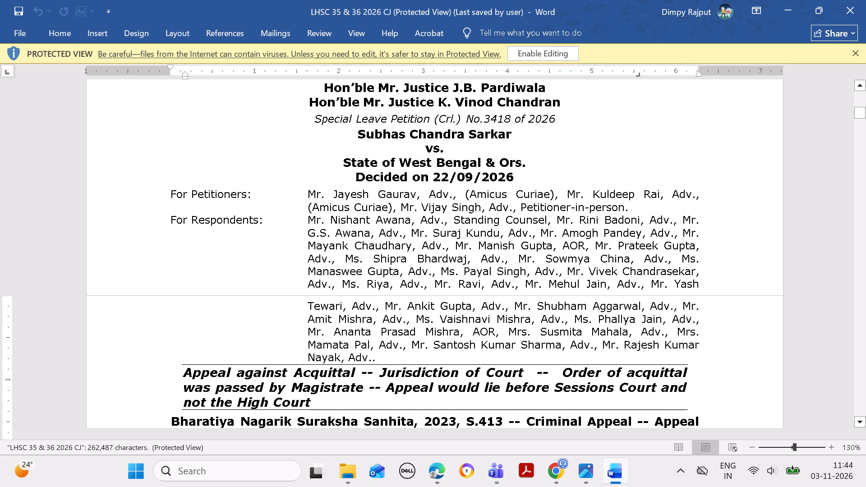
{"action": "left_click", "coordinate": [442, 469]}
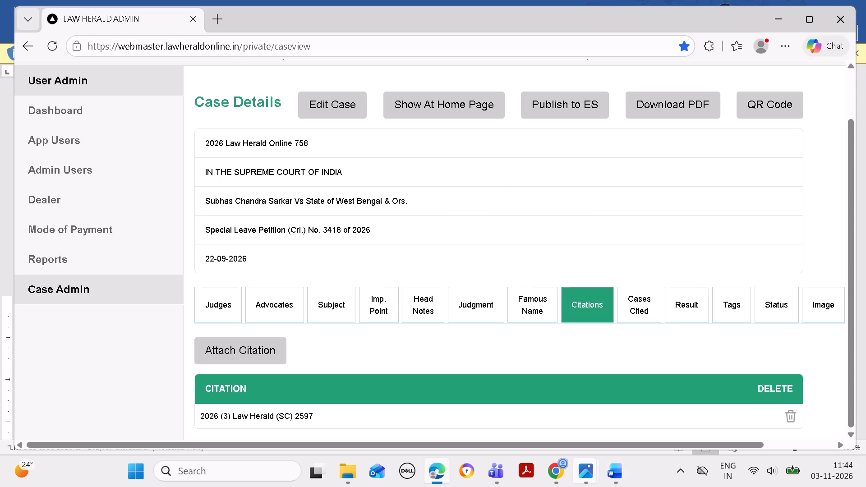
{"action": "left_click", "coordinate": [608, 418]}
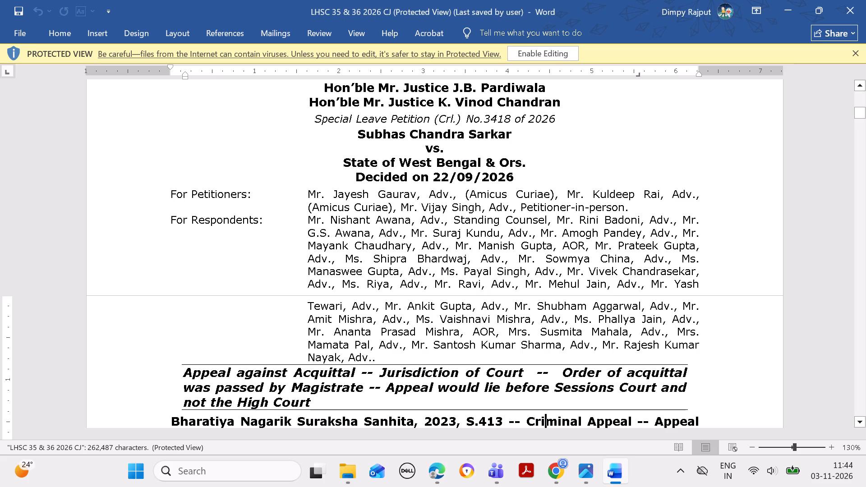
Attach Criminal Law as the subject of the case in Law Herald Admin.
{"action": "left_click", "coordinate": [435, 468]}
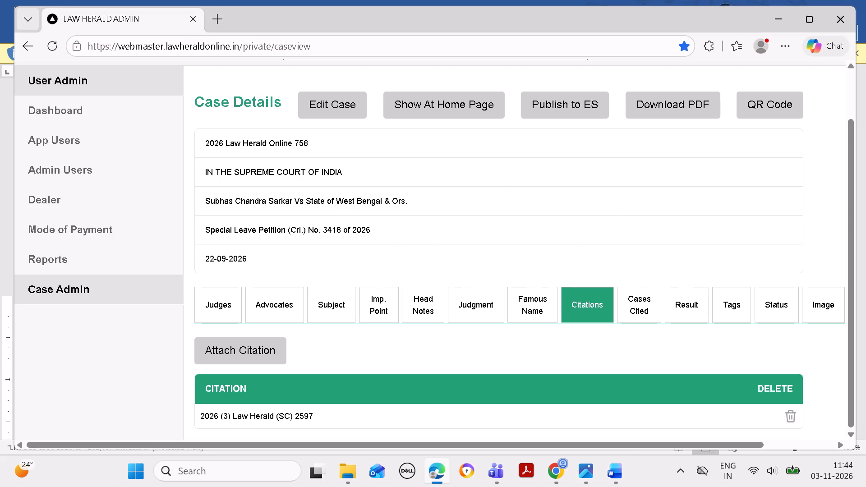
{"action": "left_click", "coordinate": [332, 311]}
{"action": "scroll", "coordinate": [343, 333], "scroll_direction": "down", "scroll_amount": 5}
{"action": "left_click", "coordinate": [296, 358]}
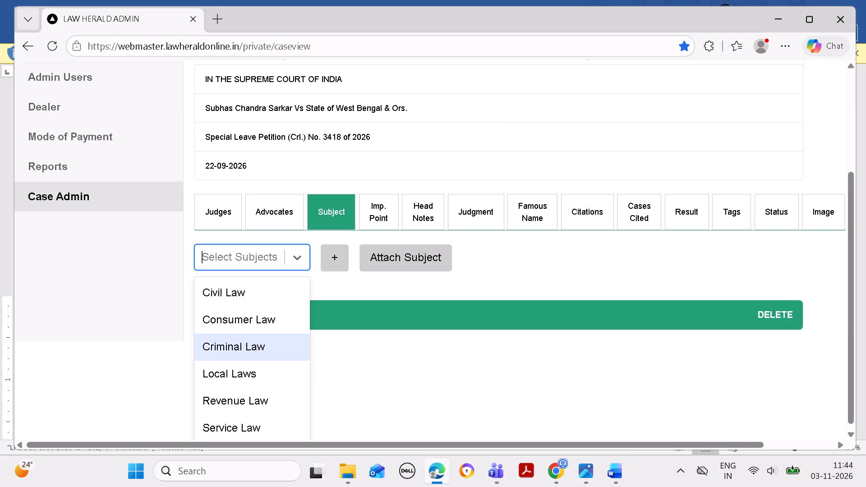
{"action": "left_click", "coordinate": [278, 344]}
{"action": "left_click", "coordinate": [383, 352]}
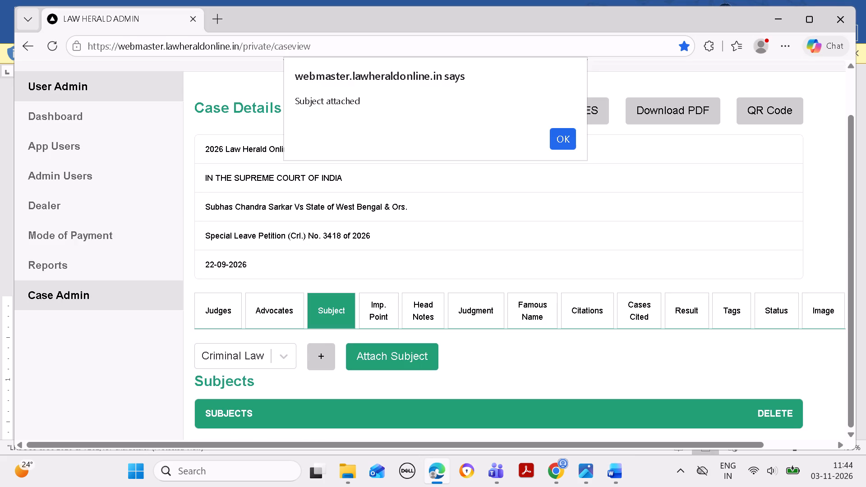
{"action": "left_click", "coordinate": [567, 142]}
{"action": "scroll", "coordinate": [494, 297], "scroll_direction": "down", "scroll_amount": 9}
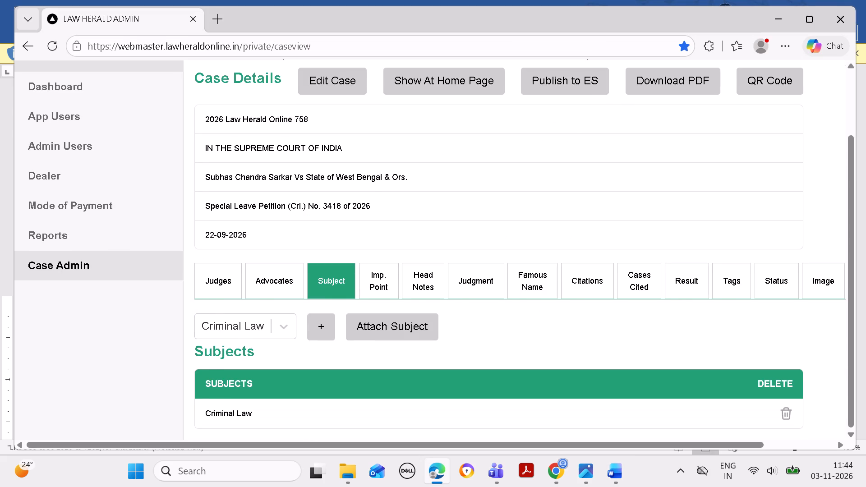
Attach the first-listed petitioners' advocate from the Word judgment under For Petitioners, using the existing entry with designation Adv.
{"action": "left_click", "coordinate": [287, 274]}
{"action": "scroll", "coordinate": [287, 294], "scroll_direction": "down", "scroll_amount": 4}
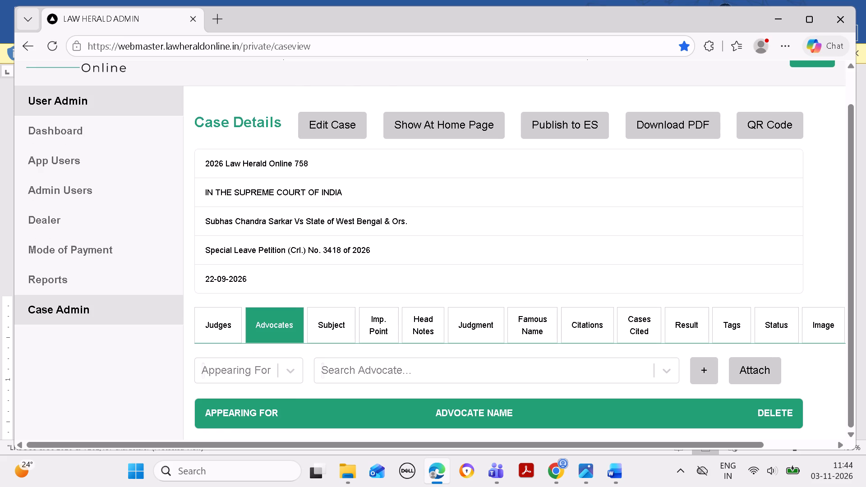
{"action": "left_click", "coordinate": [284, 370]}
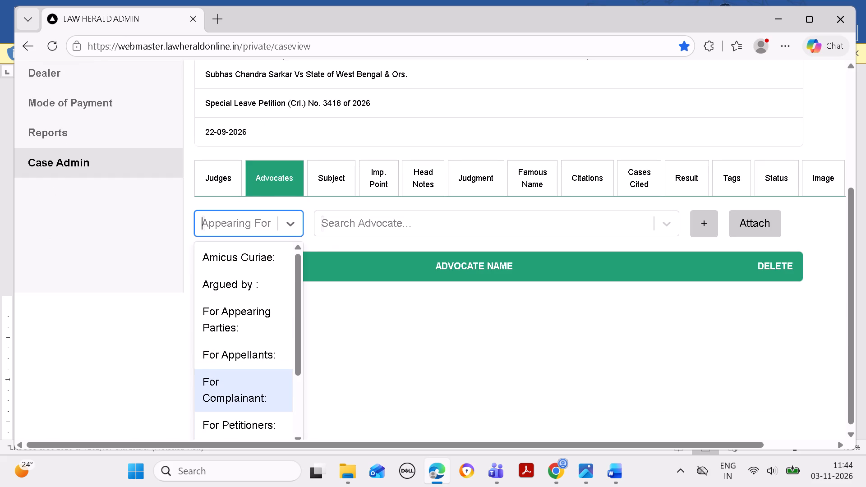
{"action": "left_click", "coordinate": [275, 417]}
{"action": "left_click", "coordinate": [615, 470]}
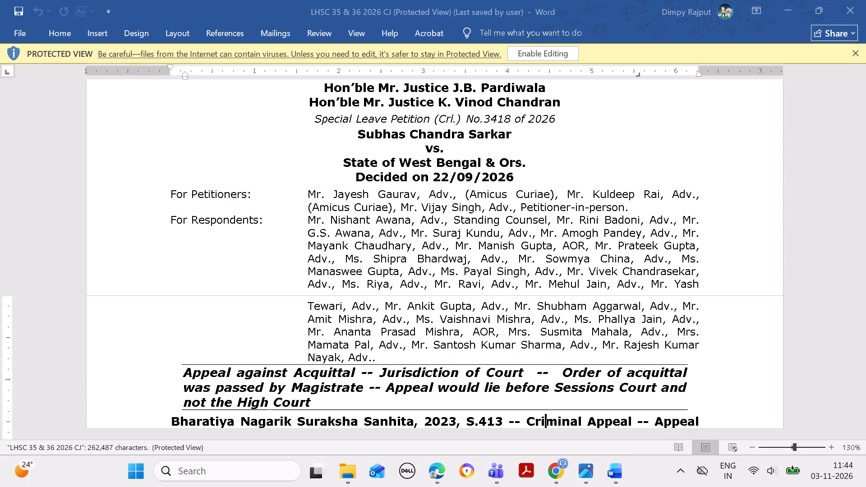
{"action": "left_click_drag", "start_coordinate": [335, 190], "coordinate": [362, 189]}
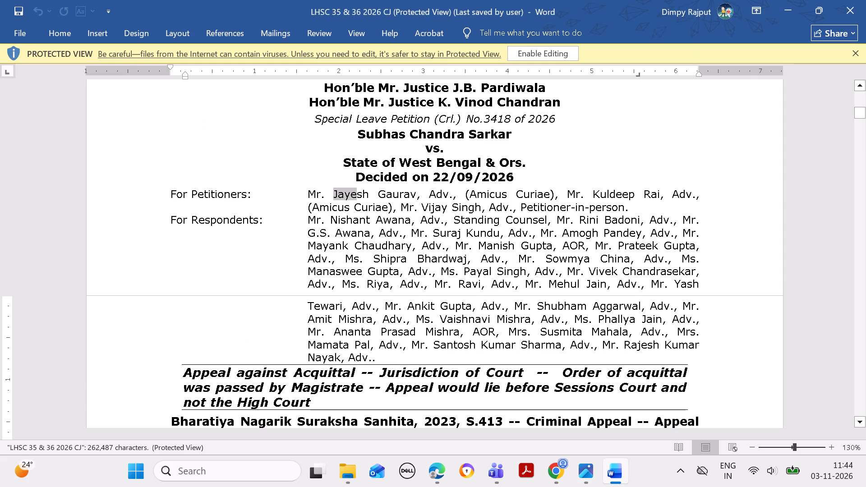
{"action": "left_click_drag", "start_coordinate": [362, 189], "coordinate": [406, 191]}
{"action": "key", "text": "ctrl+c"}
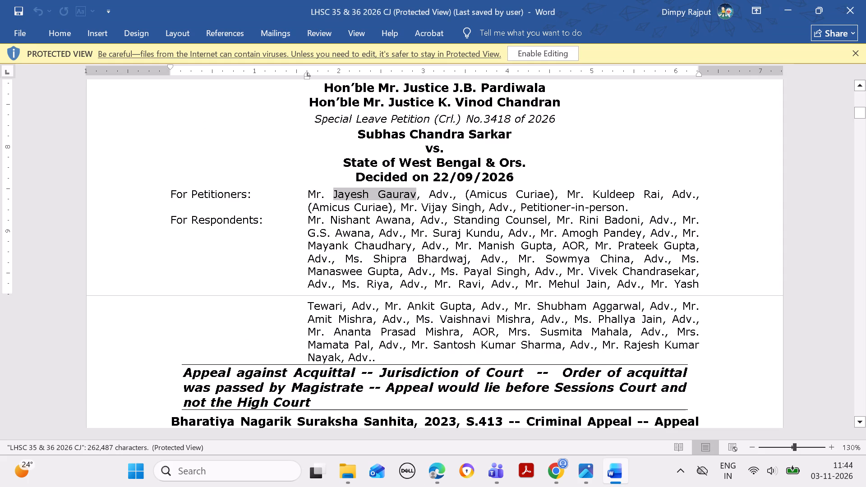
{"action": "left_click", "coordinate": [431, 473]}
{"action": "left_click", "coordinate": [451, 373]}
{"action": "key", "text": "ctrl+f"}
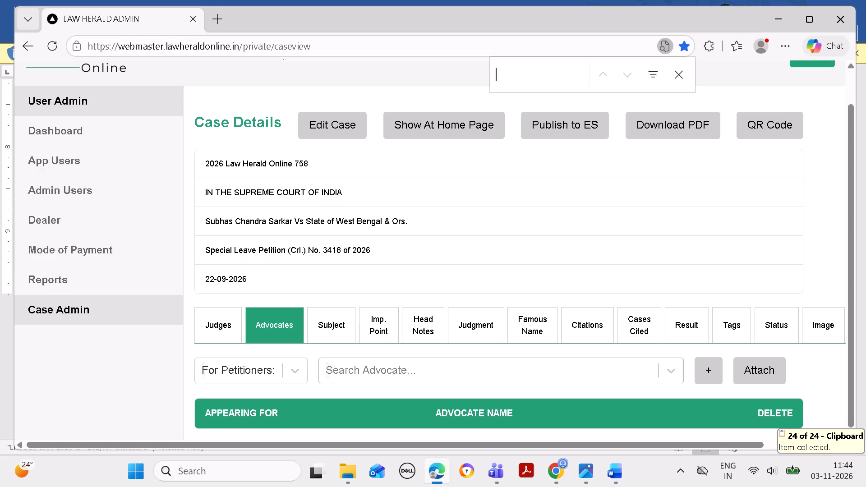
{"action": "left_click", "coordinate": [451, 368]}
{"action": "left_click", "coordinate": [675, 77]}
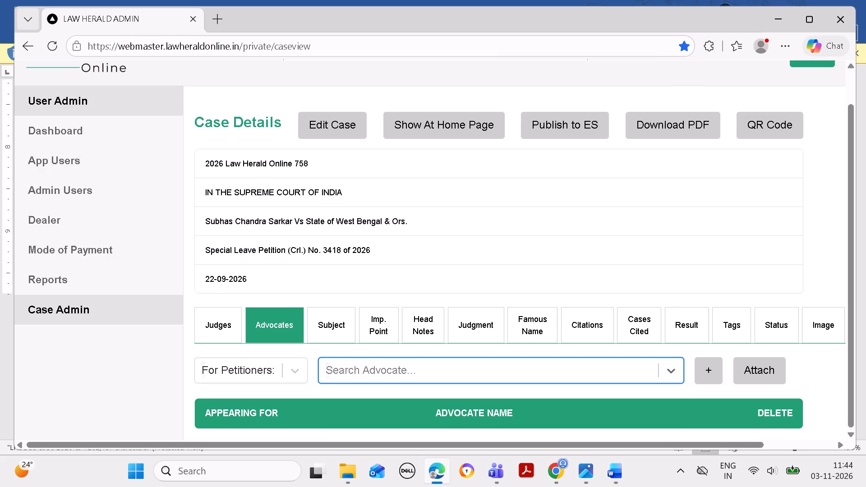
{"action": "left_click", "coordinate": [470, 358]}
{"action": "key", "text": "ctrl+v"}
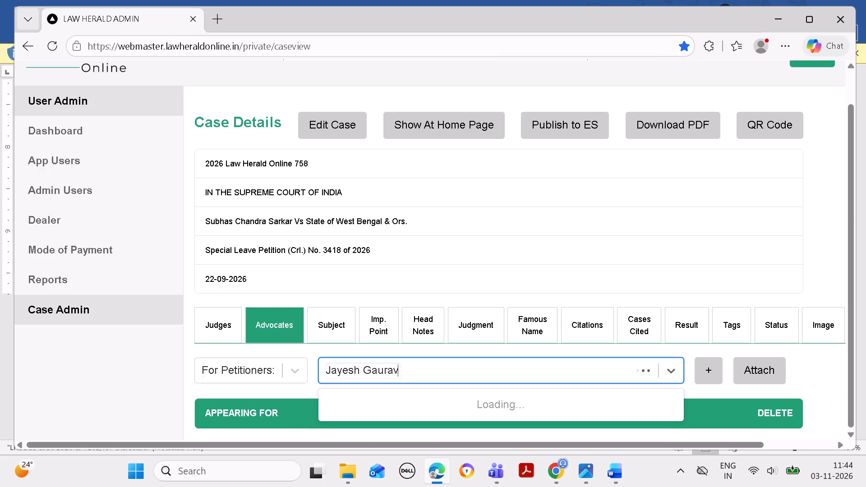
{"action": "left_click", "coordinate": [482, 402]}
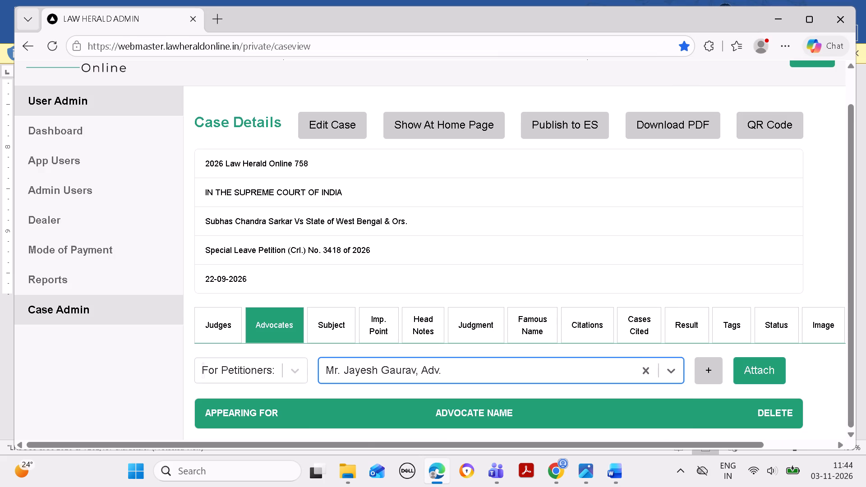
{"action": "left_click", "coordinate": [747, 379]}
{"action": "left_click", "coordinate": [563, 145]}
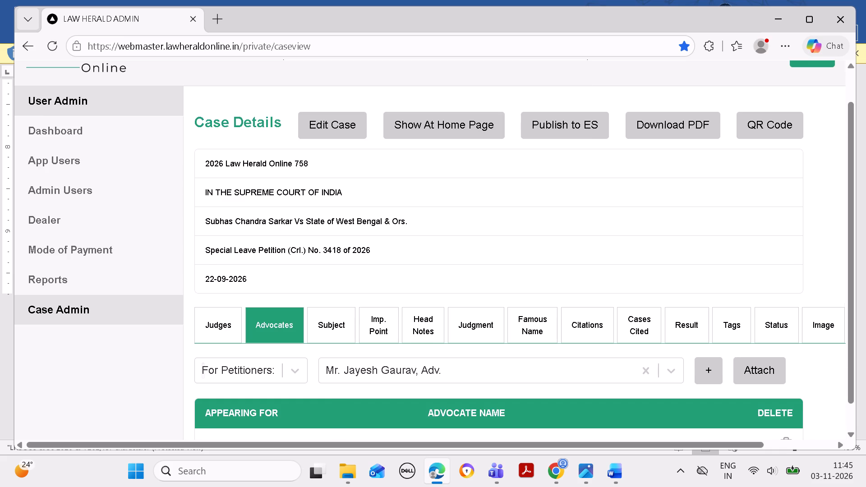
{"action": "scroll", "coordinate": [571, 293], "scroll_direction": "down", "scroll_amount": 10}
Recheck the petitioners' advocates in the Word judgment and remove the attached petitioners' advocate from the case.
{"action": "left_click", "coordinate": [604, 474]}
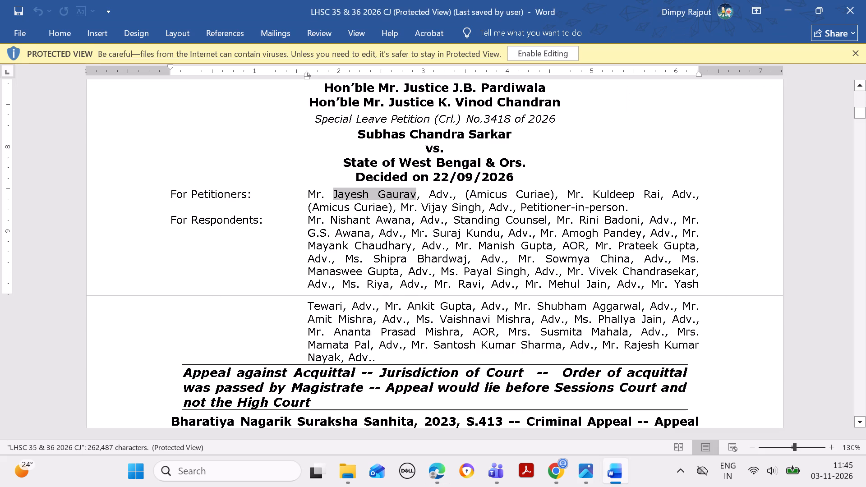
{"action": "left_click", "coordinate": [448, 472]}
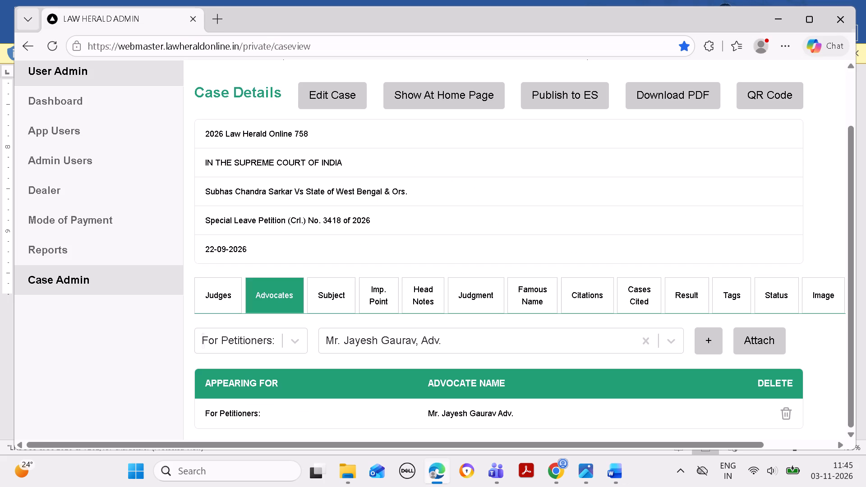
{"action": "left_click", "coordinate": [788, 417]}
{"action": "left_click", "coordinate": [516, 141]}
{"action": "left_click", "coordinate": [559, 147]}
Start a new advocate record for the petitioners' first-listed advocate and look up the designation Advocate (Amicus Curiae).
{"action": "left_click", "coordinate": [616, 364]}
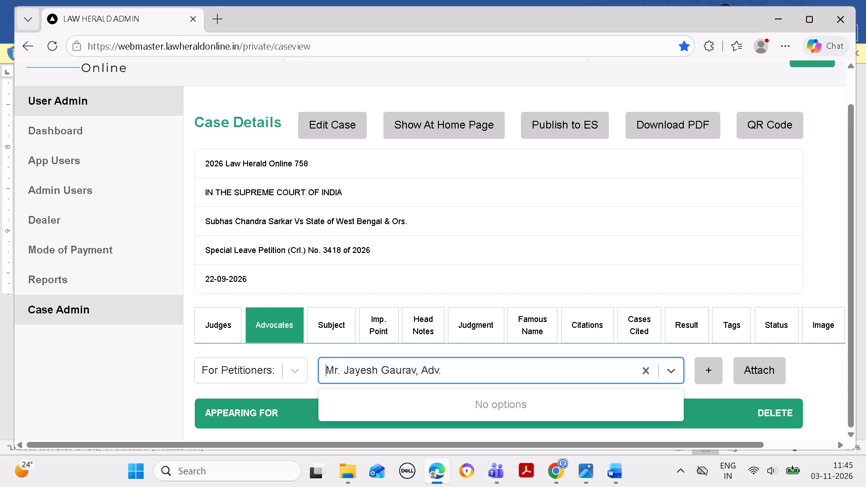
{"action": "key", "text": "ctrl+v"}
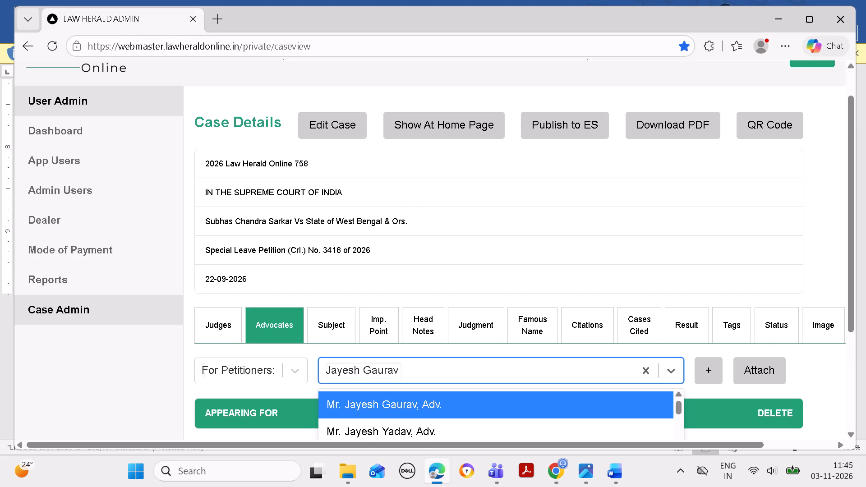
{"action": "left_click_drag", "start_coordinate": [851, 274], "coordinate": [865, 345]}
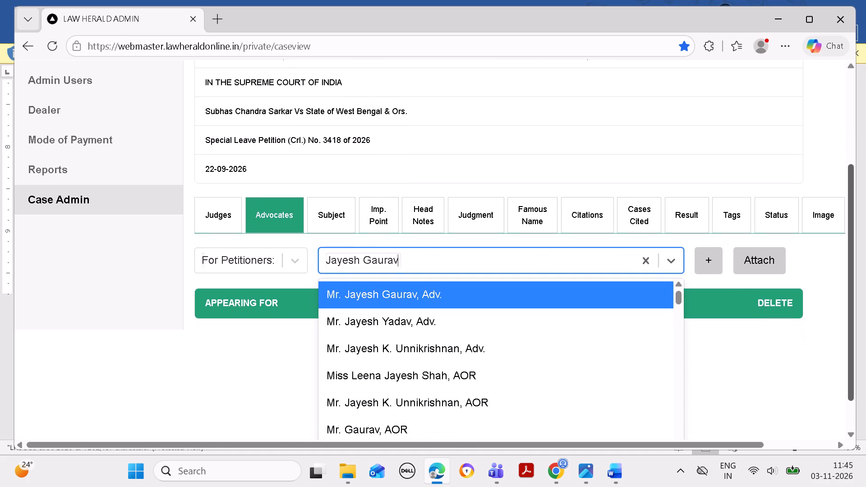
{"action": "left_click_drag", "start_coordinate": [865, 345], "coordinate": [865, 351]}
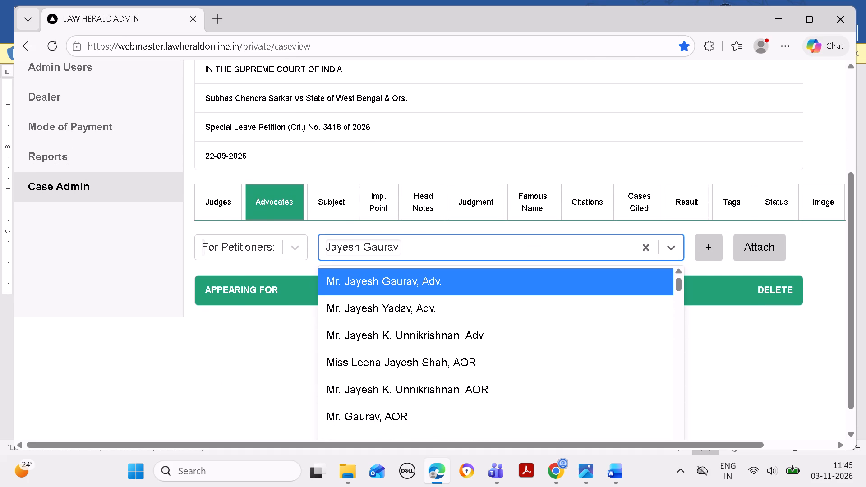
{"action": "left_click", "coordinate": [710, 249]}
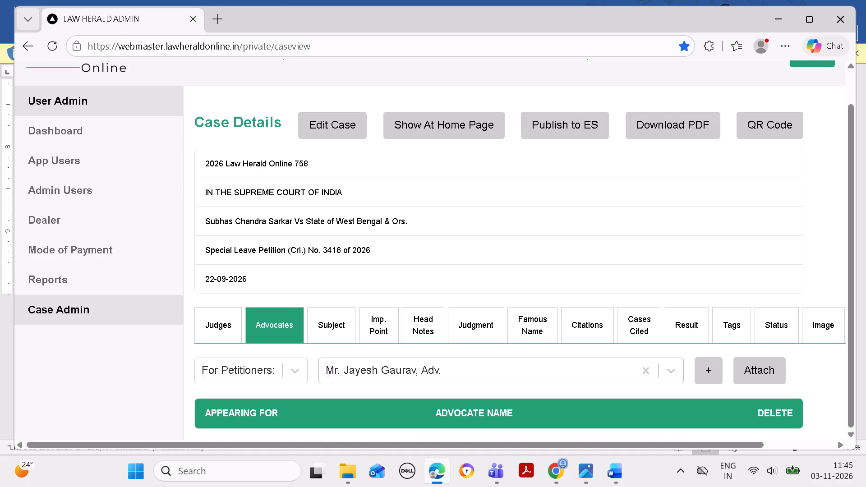
{"action": "left_click", "coordinate": [702, 368]}
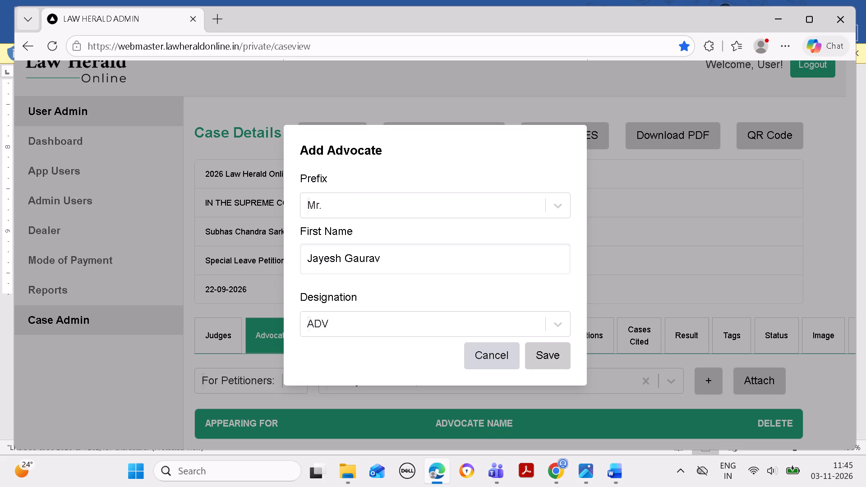
{"action": "scroll", "coordinate": [584, 298], "scroll_direction": "down", "scroll_amount": 2}
{"action": "left_click", "coordinate": [503, 325]}
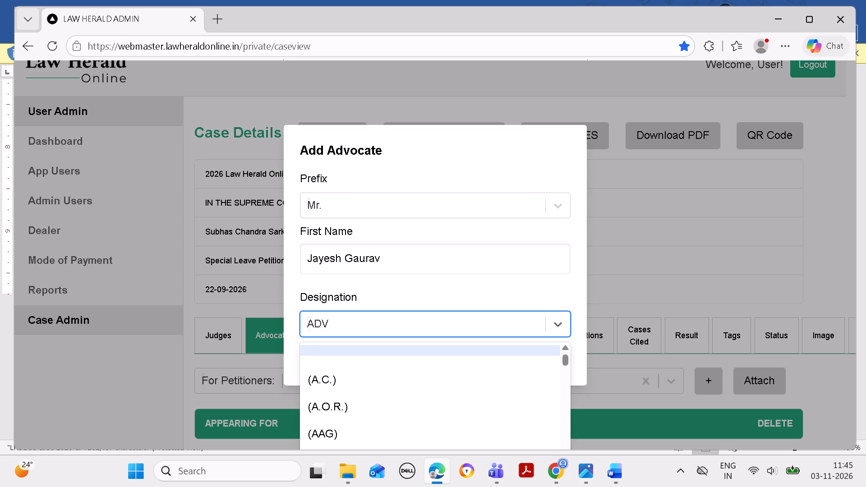
{"action": "key", "text": "a"}
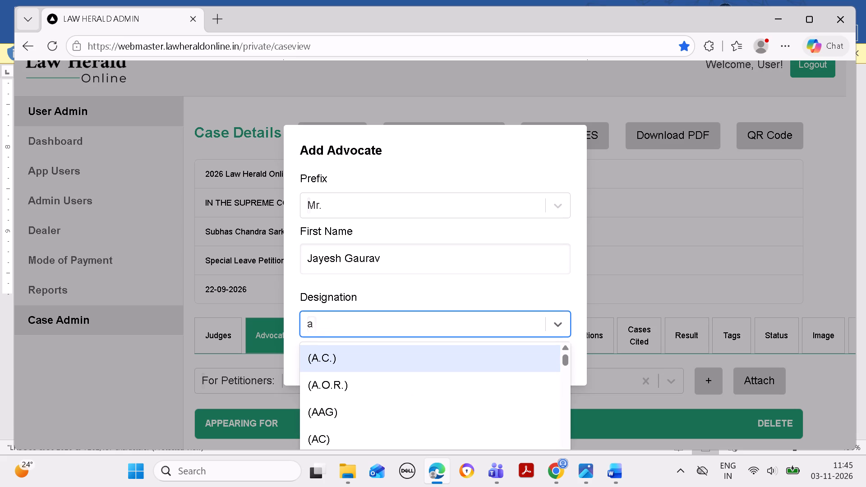
{"action": "key", "text": "d"}
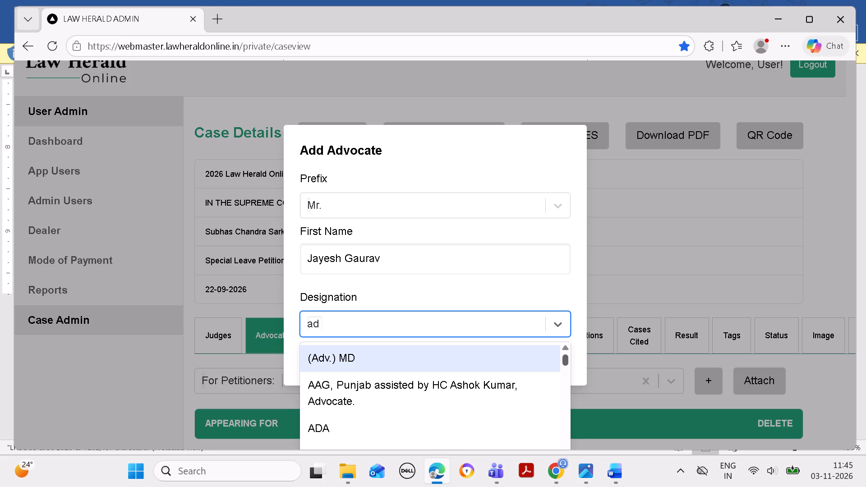
{"action": "left_click_drag", "start_coordinate": [566, 363], "coordinate": [564, 376]}
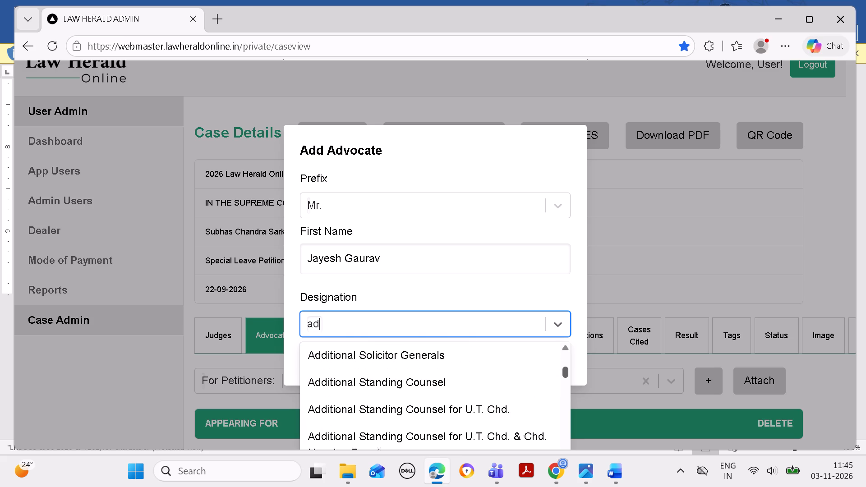
{"action": "left_click_drag", "start_coordinate": [564, 376], "coordinate": [562, 379]}
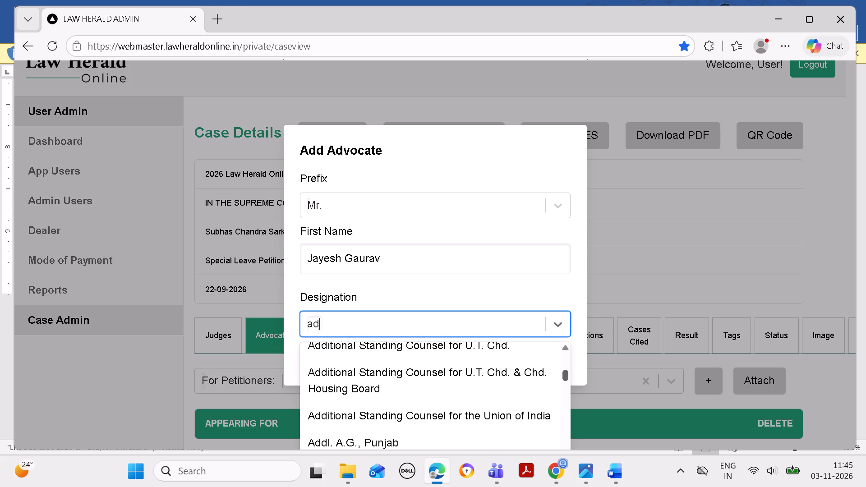
Give the petitioners' first-listed advocate the designation Advocate (Amicus Curiae) and save the new record to the case.
{"action": "left_click_drag", "start_coordinate": [566, 372], "coordinate": [566, 376]}
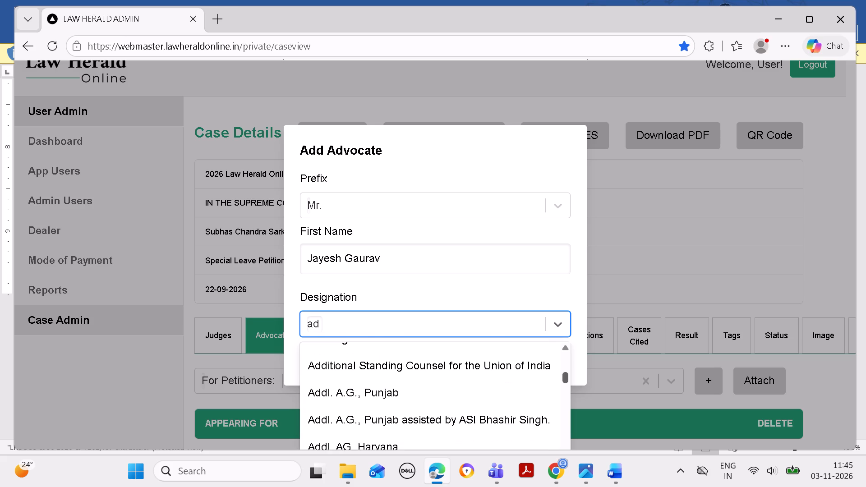
{"action": "left_click_drag", "start_coordinate": [566, 376], "coordinate": [566, 380]}
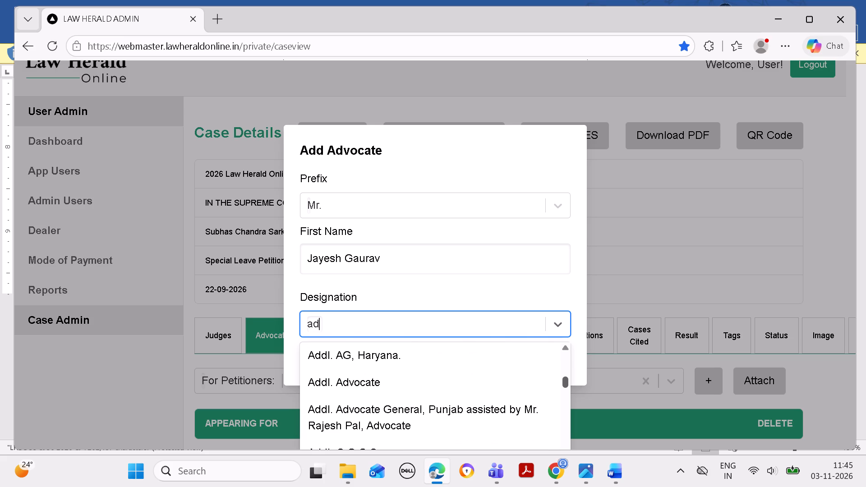
{"action": "left_click_drag", "start_coordinate": [566, 380], "coordinate": [566, 394]}
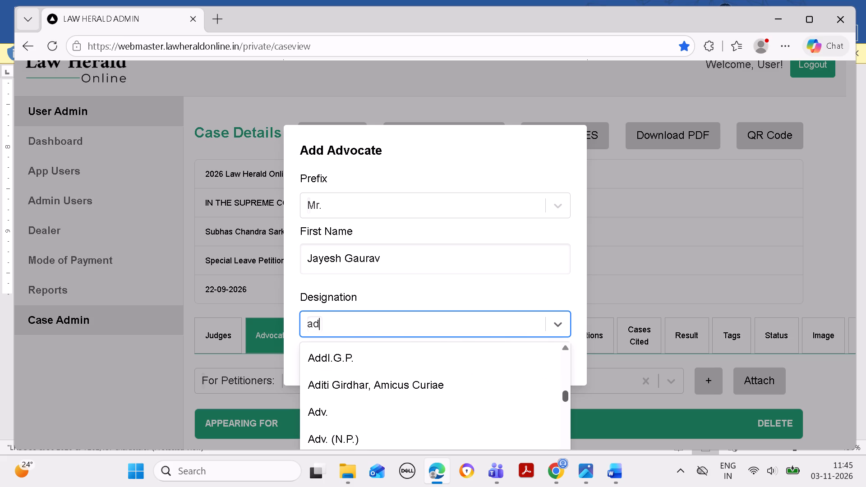
{"action": "left_click_drag", "start_coordinate": [566, 394], "coordinate": [566, 398]}
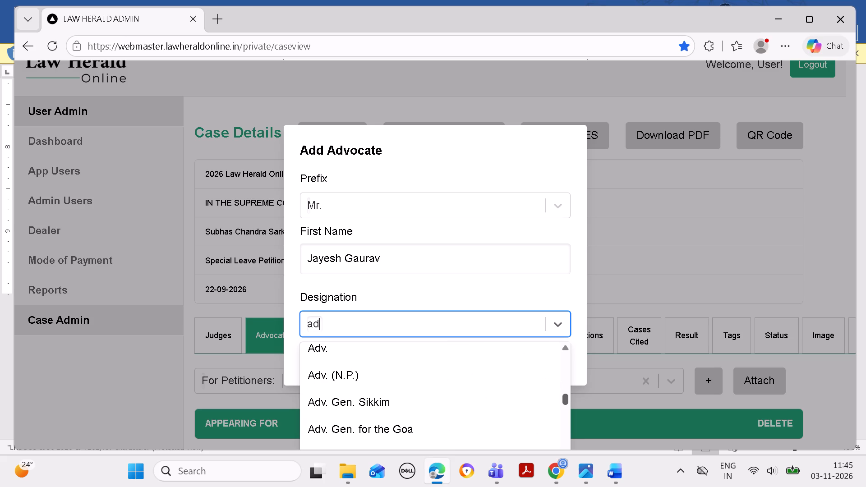
{"action": "left_click_drag", "start_coordinate": [566, 398], "coordinate": [566, 401]}
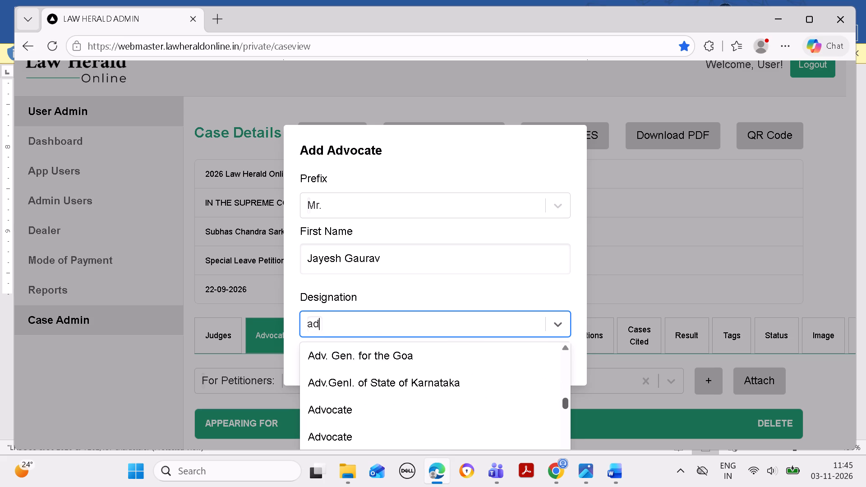
{"action": "left_click_drag", "start_coordinate": [566, 401], "coordinate": [566, 404]}
{"action": "left_click", "coordinate": [474, 415]}
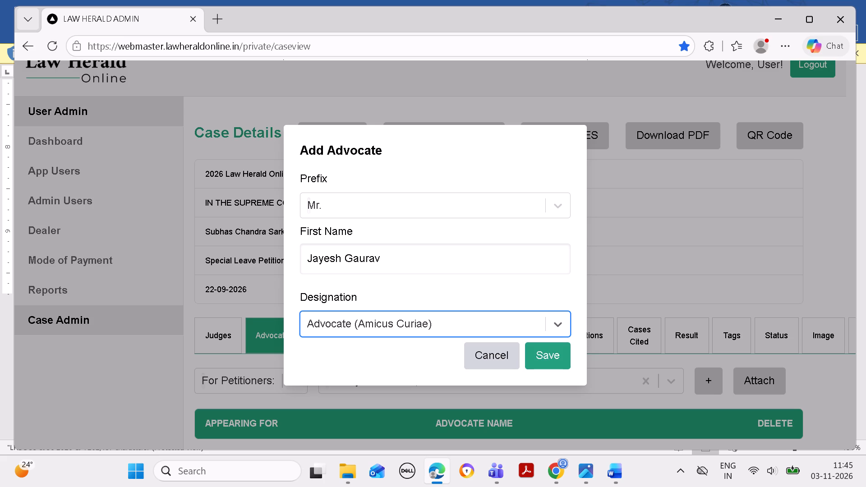
{"action": "left_click", "coordinate": [558, 356]}
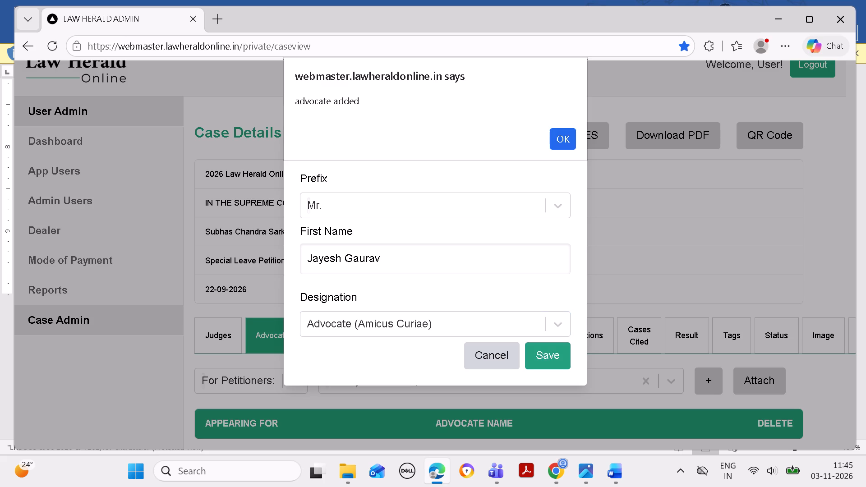
{"action": "left_click", "coordinate": [568, 147]}
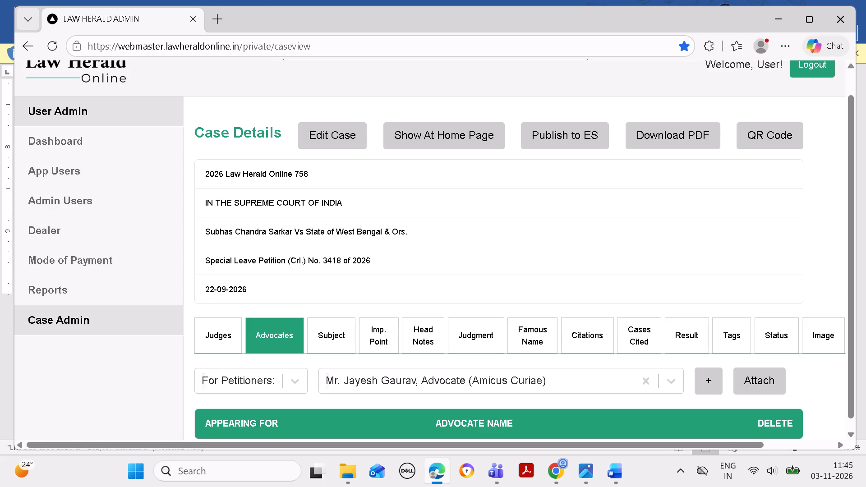
{"action": "left_click", "coordinate": [562, 145]}
{"action": "scroll", "coordinate": [555, 262], "scroll_direction": "down", "scroll_amount": 11}
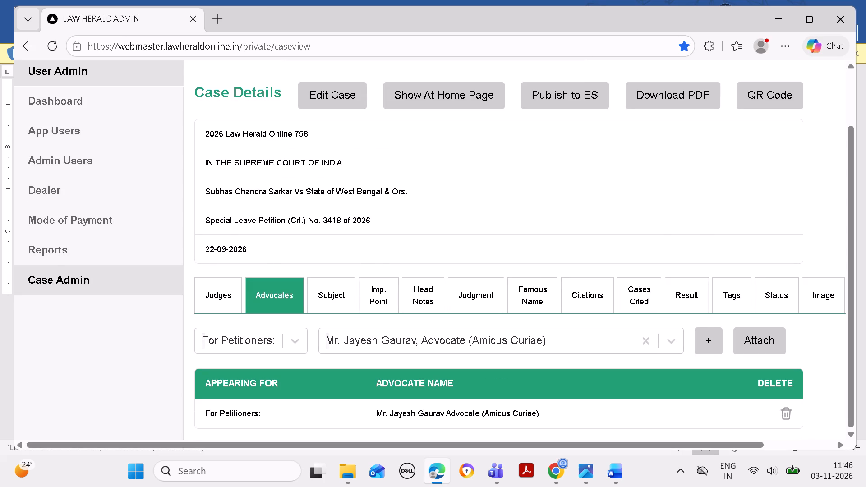
Copy the petitioners' second-listed advocate's name from the Word judgment and search for it under For Petitioners in Law Herald Admin.
{"action": "left_click", "coordinate": [615, 476]}
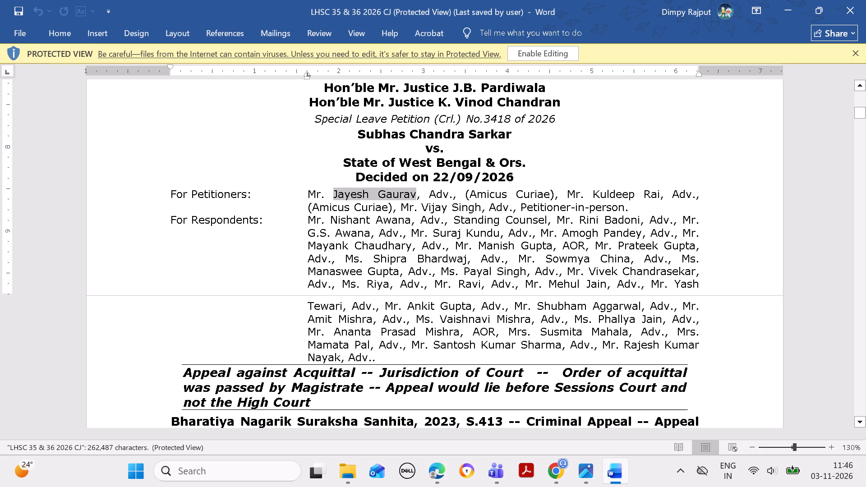
{"action": "left_click_drag", "start_coordinate": [591, 191], "coordinate": [657, 193]}
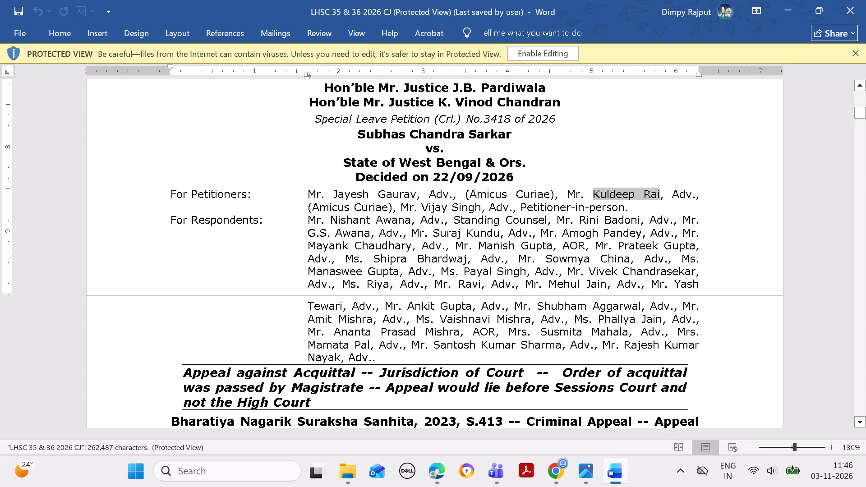
{"action": "left_click_drag", "start_coordinate": [657, 193], "coordinate": [658, 193]}
{"action": "key", "text": "ctrl+c"}
{"action": "left_click", "coordinate": [442, 473]}
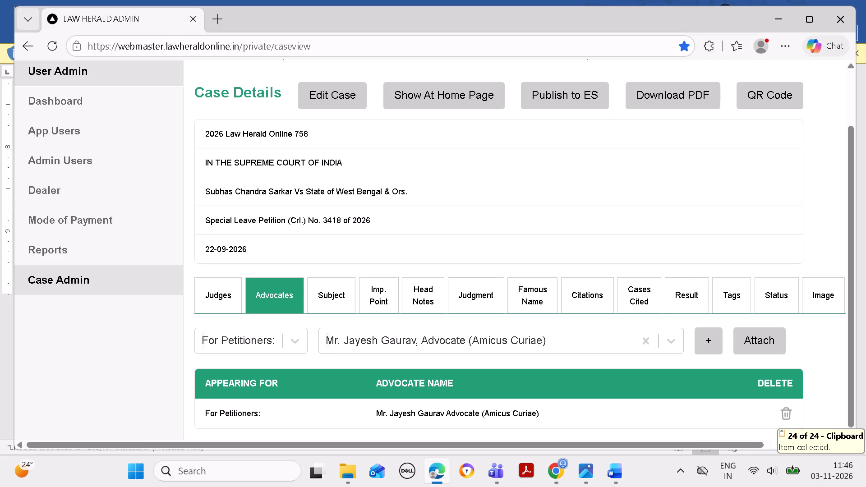
{"action": "left_click", "coordinate": [640, 336]}
{"action": "key", "text": "ctrl+v"}
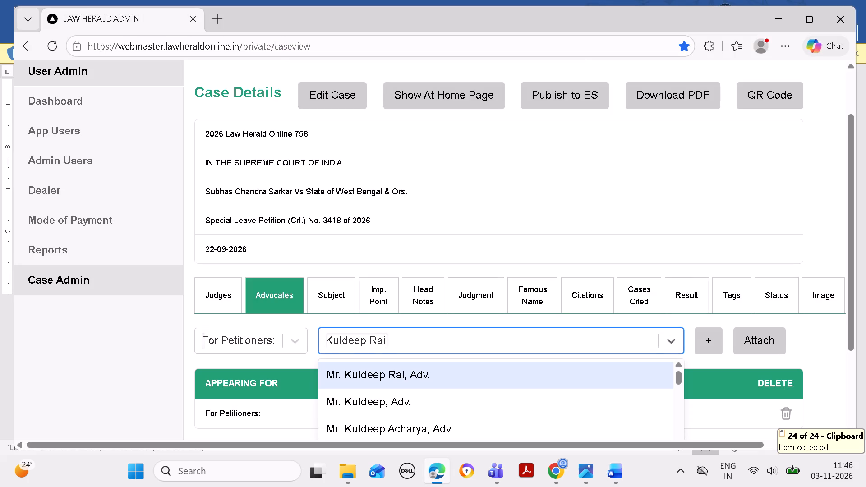
Add the petitioners' second-listed advocate as a new record with prefix Mr. and designation Advocate (Amicus Curiae), saving it to the case.
{"action": "left_click", "coordinate": [708, 342]}
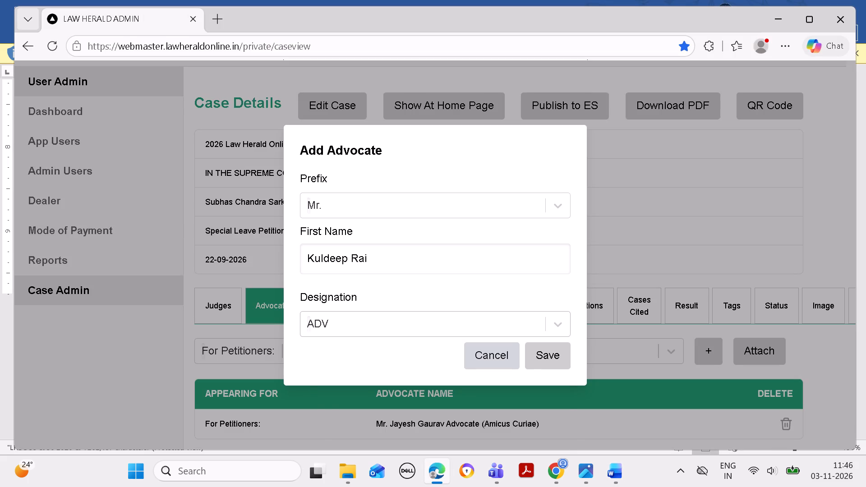
{"action": "left_click", "coordinate": [420, 322]}
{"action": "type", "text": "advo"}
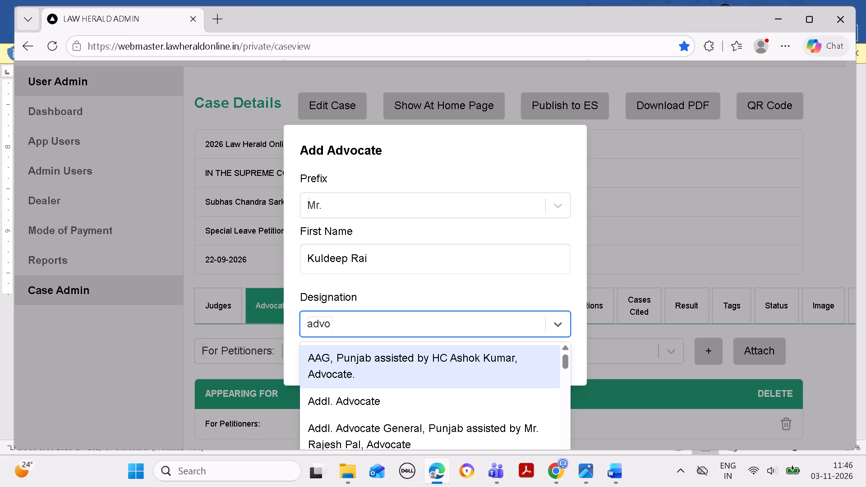
{"action": "left_click_drag", "start_coordinate": [565, 359], "coordinate": [565, 369]}
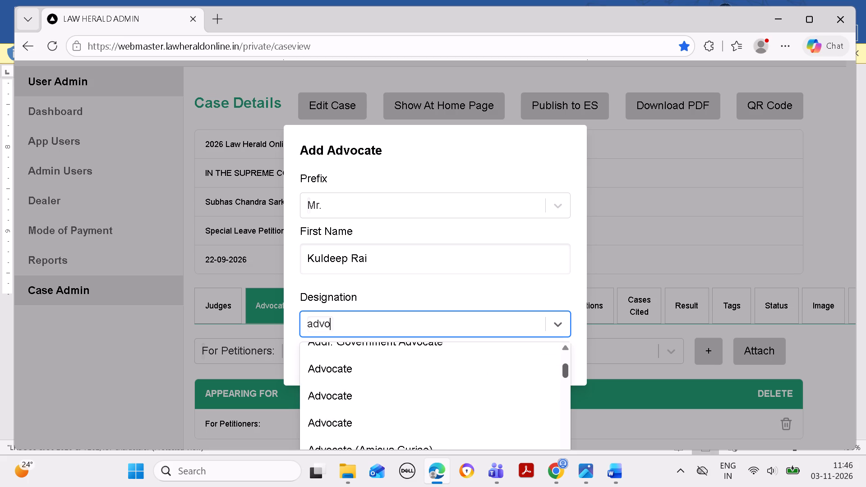
{"action": "left_click_drag", "start_coordinate": [565, 369], "coordinate": [562, 371]}
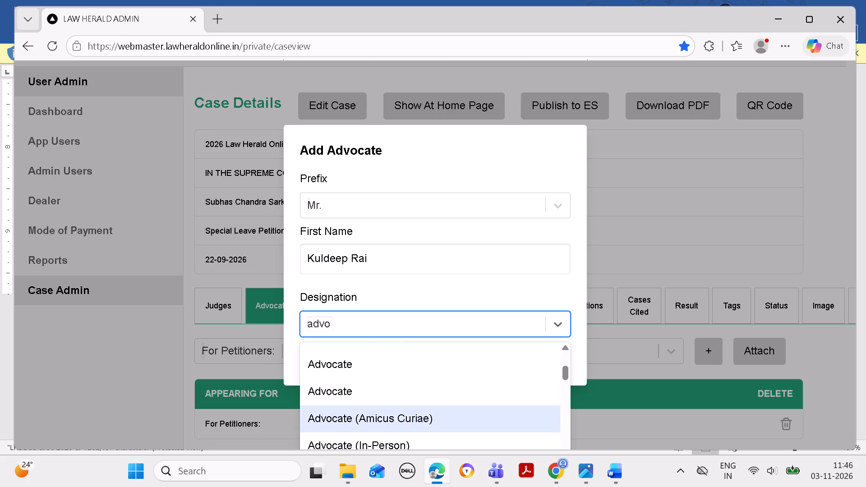
{"action": "left_click", "coordinate": [451, 418]}
{"action": "left_click", "coordinate": [553, 356]}
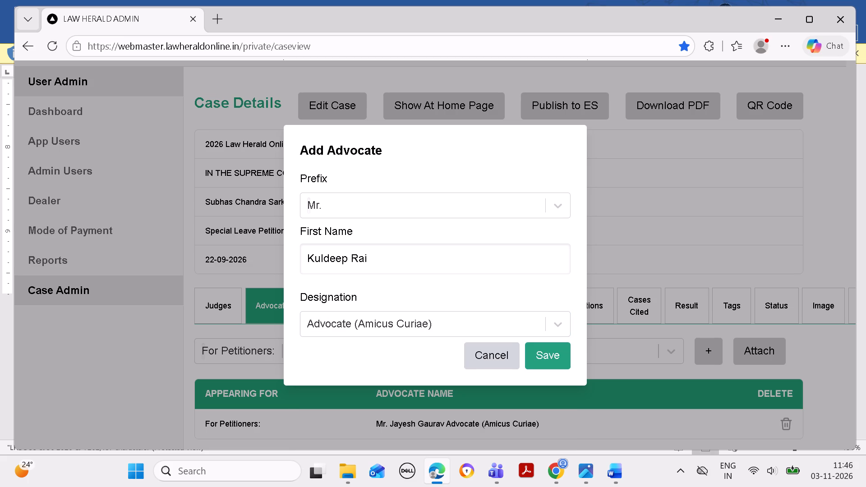
{"action": "left_click", "coordinate": [567, 144]}
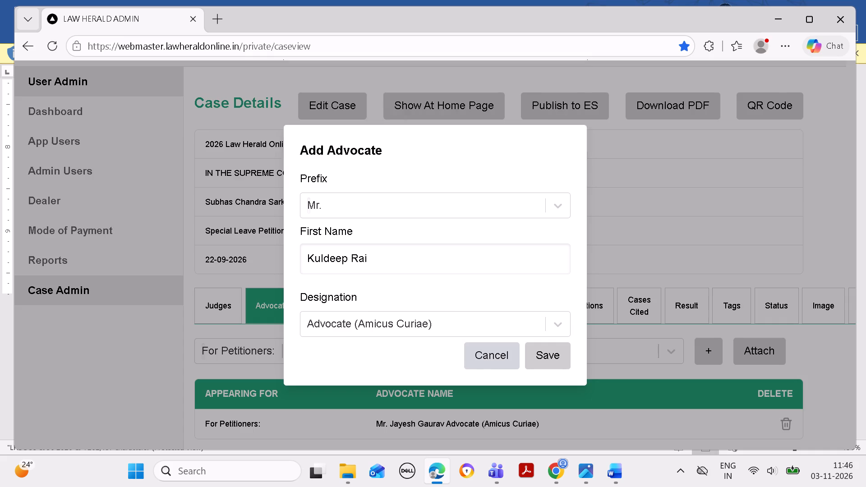
{"action": "left_click", "coordinate": [564, 142]}
{"action": "scroll", "coordinate": [544, 273], "scroll_direction": "down", "scroll_amount": 6}
{"action": "scroll", "coordinate": [543, 280], "scroll_direction": "up", "scroll_amount": 2}
{"action": "scroll", "coordinate": [538, 308], "scroll_direction": "down", "scroll_amount": 5}
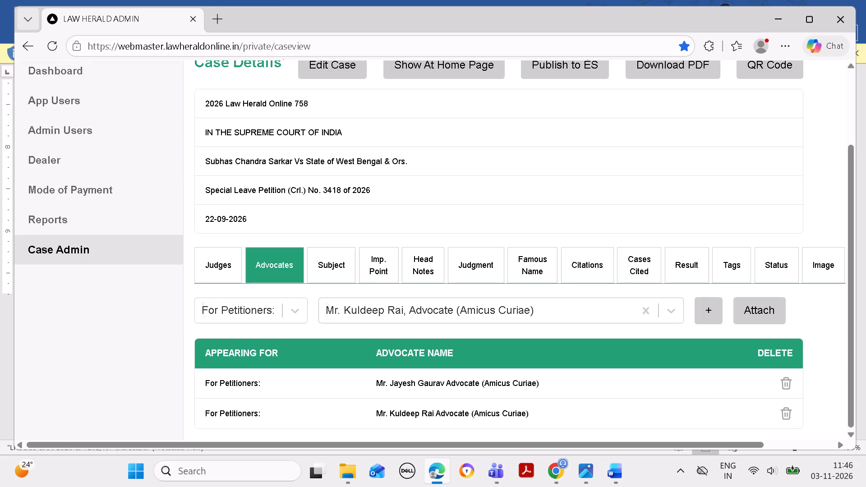
Attach the third-listed petitioners' advocate from the Word judgment under For Petitioners, using the existing entry with designation Adv.
{"action": "left_click", "coordinate": [608, 475]}
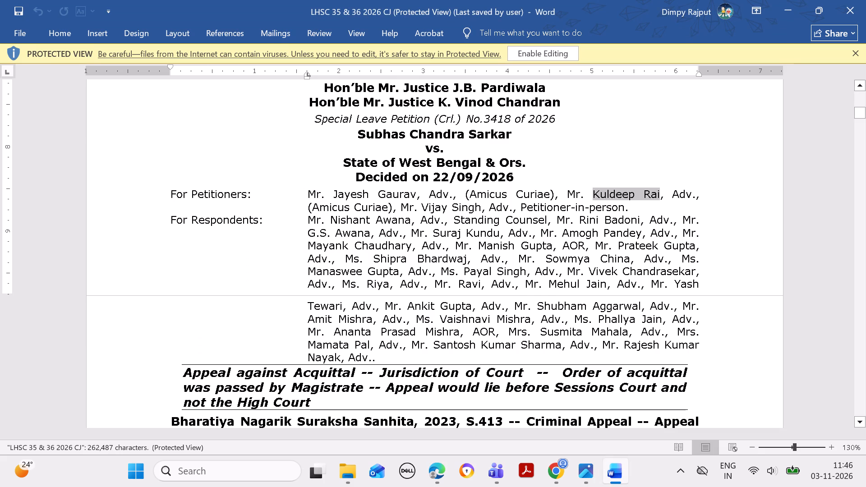
{"action": "left_click_drag", "start_coordinate": [422, 204], "coordinate": [471, 207]}
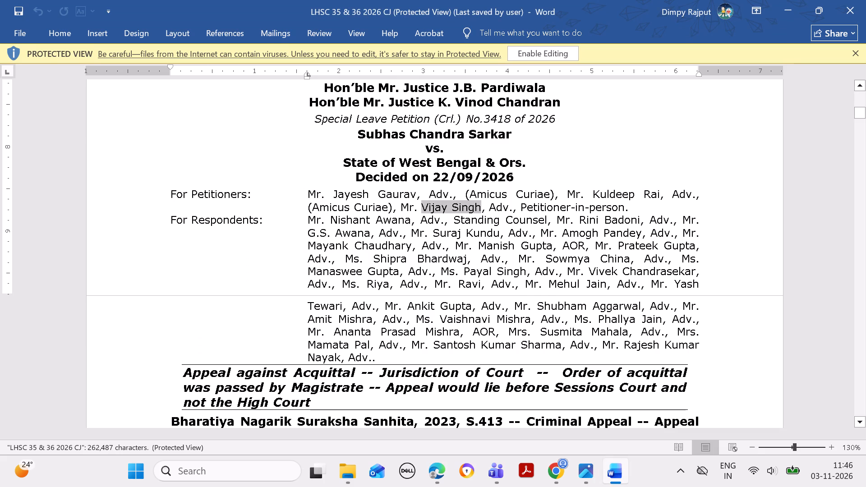
{"action": "key", "text": "ctrl+c"}
{"action": "left_click", "coordinate": [437, 479]}
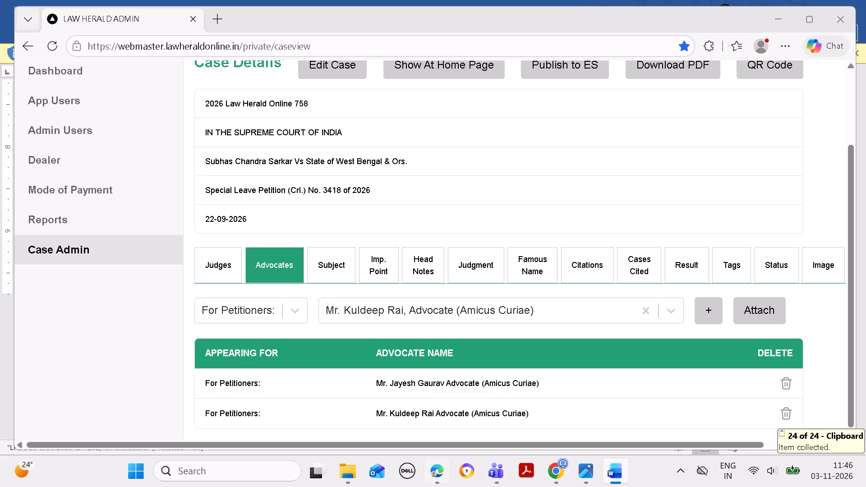
{"action": "left_click", "coordinate": [645, 308]}
{"action": "key", "text": "ctrl+v"}
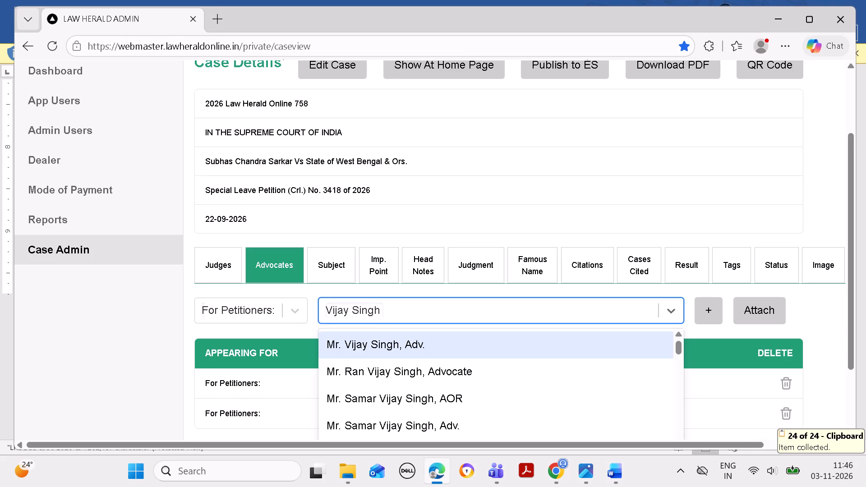
{"action": "left_click", "coordinate": [528, 345]}
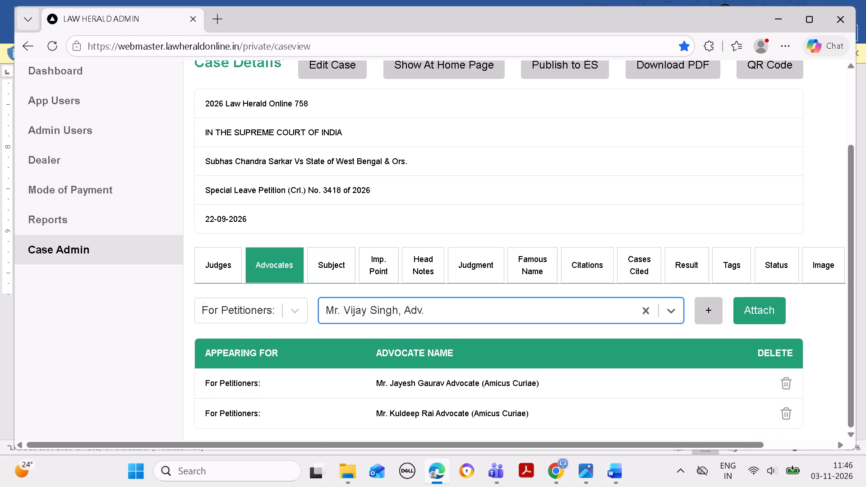
{"action": "left_click", "coordinate": [750, 313]}
{"action": "left_click", "coordinate": [563, 146]}
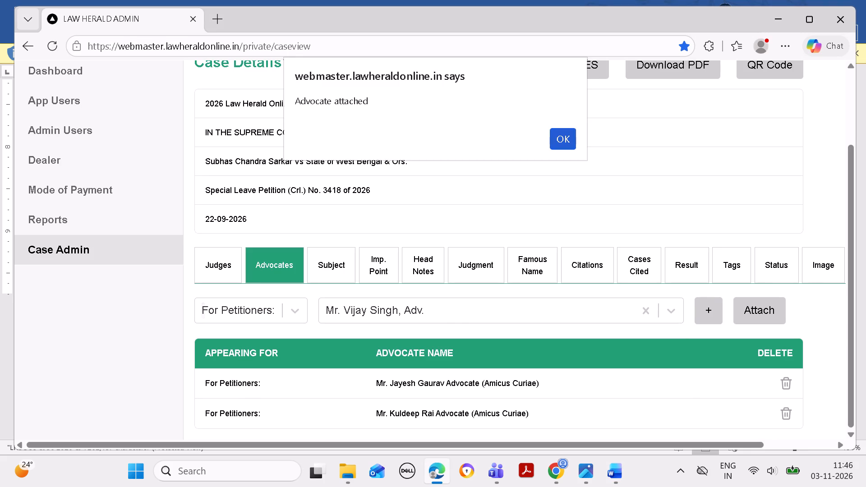
{"action": "scroll", "coordinate": [538, 202], "scroll_direction": "down", "scroll_amount": 6}
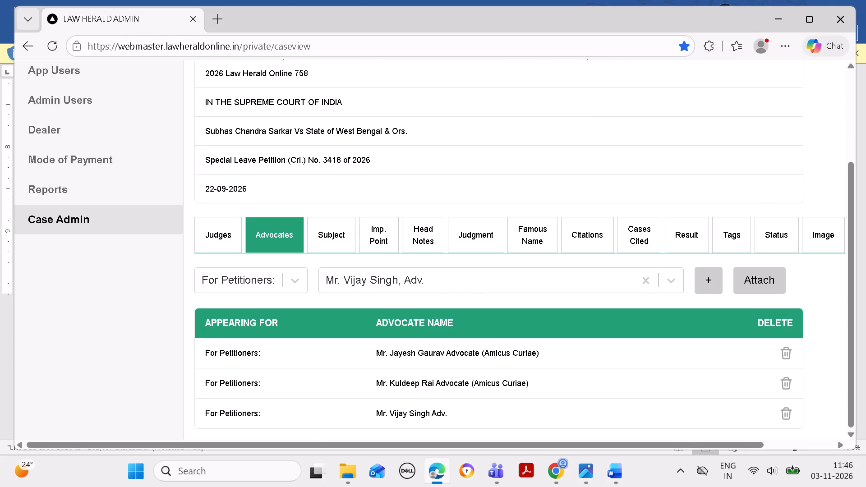
{"action": "scroll", "coordinate": [533, 216], "scroll_direction": "down", "scroll_amount": 4}
Switch the advocate entry to For Respondents and search for the respondents' first-listed advocate's name, copied from the Word judgment.
{"action": "left_click", "coordinate": [614, 486]}
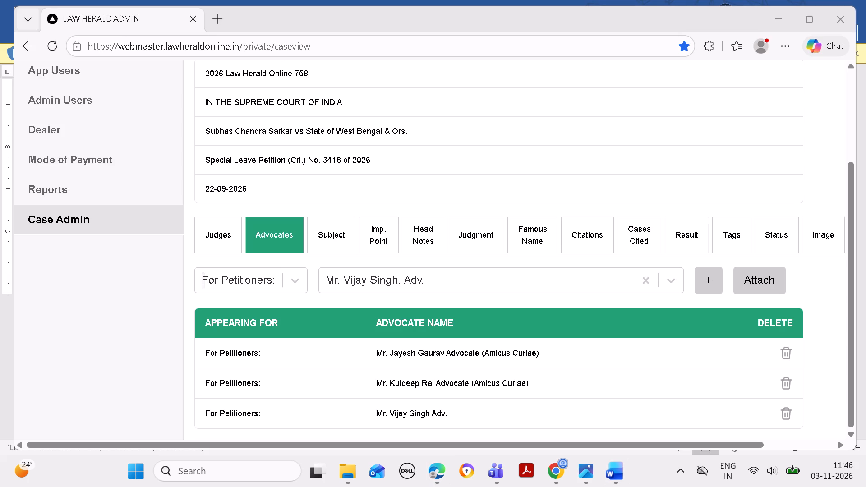
{"action": "left_click", "coordinate": [619, 476]}
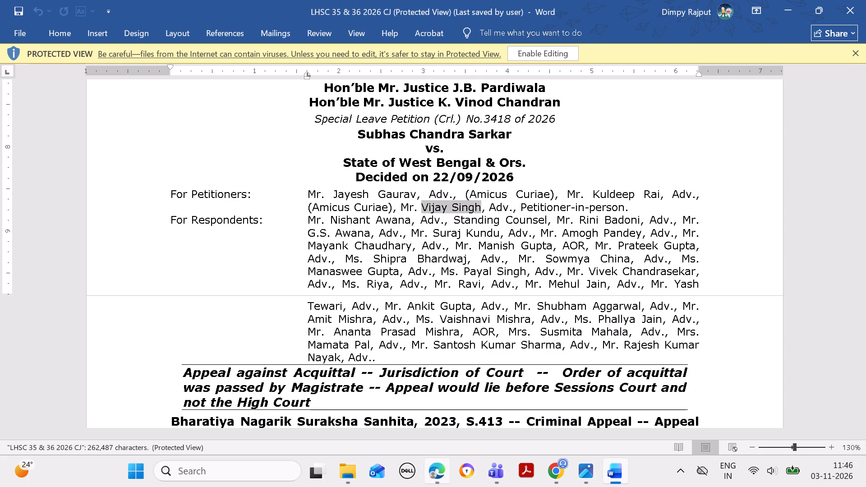
{"action": "left_click", "coordinate": [439, 475]}
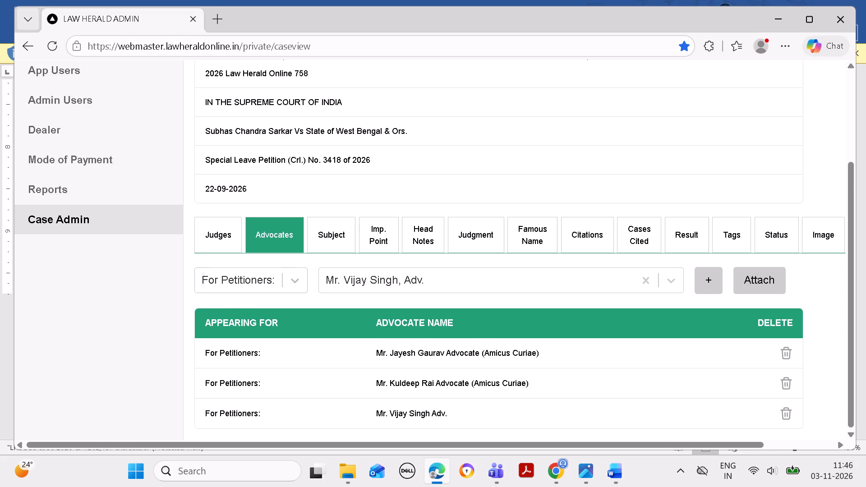
{"action": "left_click", "coordinate": [299, 277]}
{"action": "scroll", "coordinate": [287, 340], "scroll_direction": "down", "scroll_amount": 3}
{"action": "left_click", "coordinate": [258, 370]}
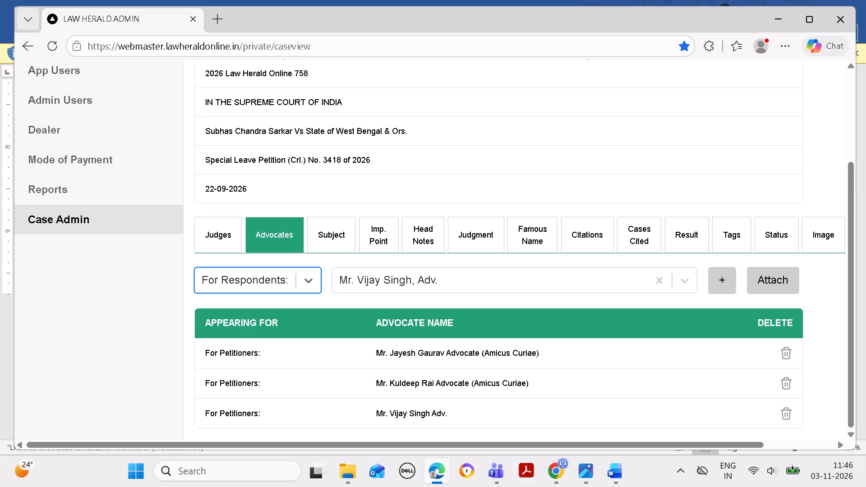
{"action": "left_click", "coordinate": [623, 472]}
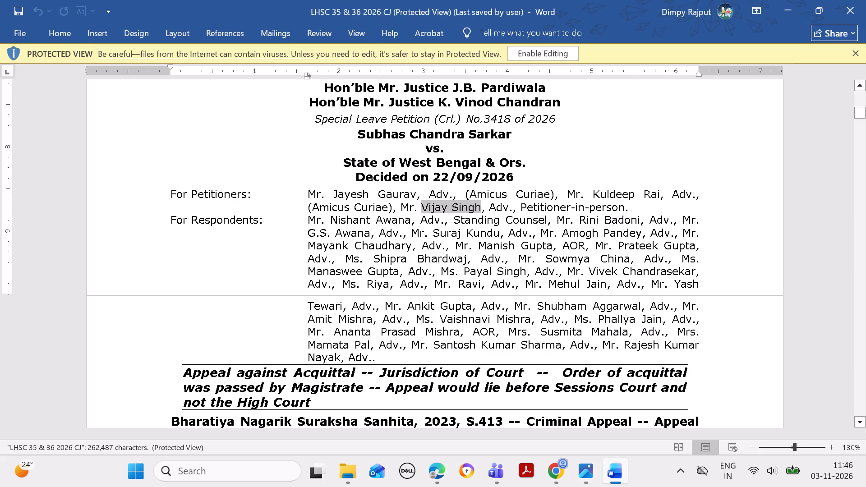
{"action": "left_click_drag", "start_coordinate": [331, 213], "coordinate": [392, 214]}
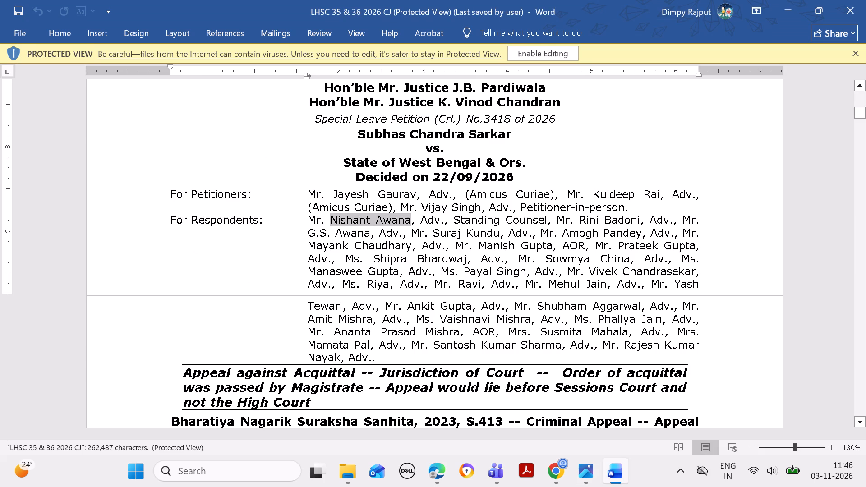
{"action": "left_click_drag", "start_coordinate": [392, 214], "coordinate": [395, 215]}
{"action": "key", "text": "ctrl+c"}
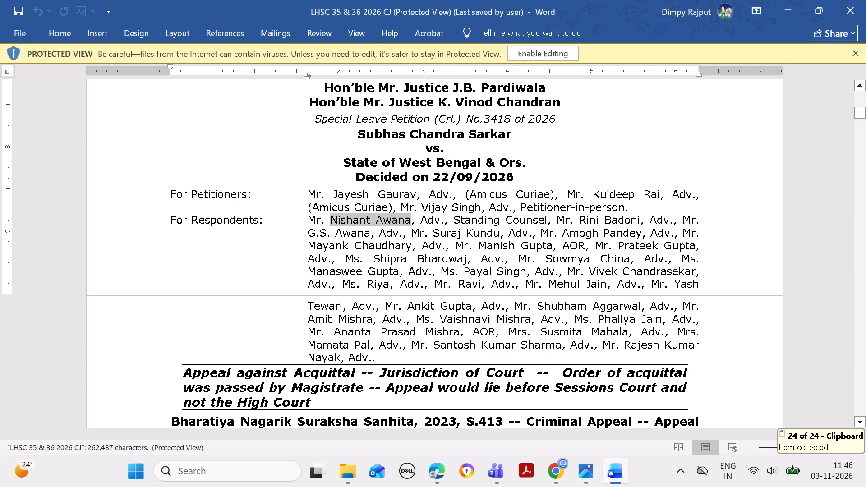
{"action": "left_click", "coordinate": [435, 470]}
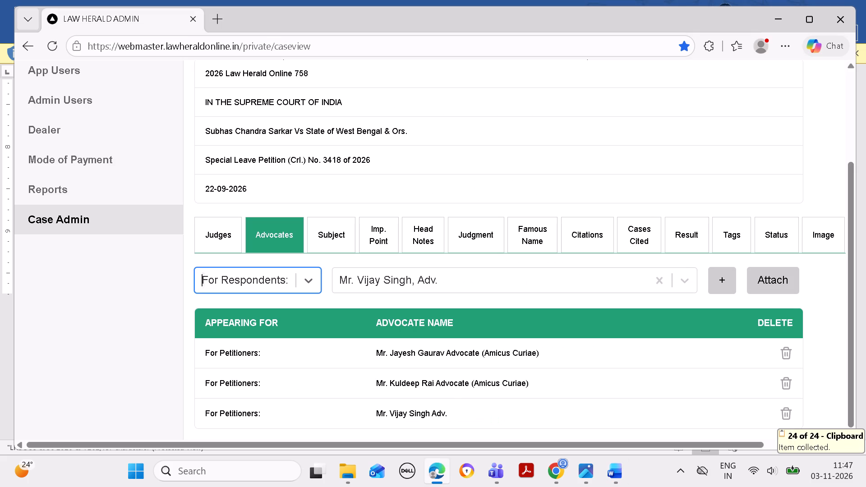
{"action": "left_click", "coordinate": [658, 277]}
{"action": "key", "text": "ctrl+v"}
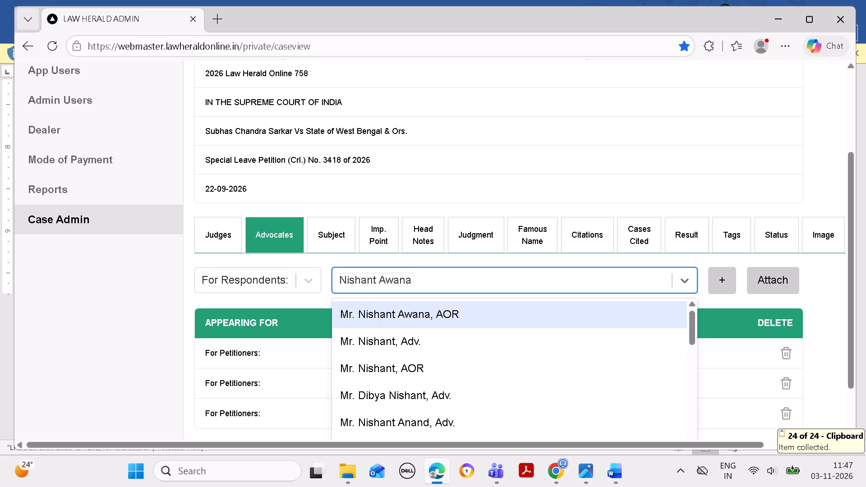
Add the respondents' first-listed advocate as a new record with prefix Mr. and designation ADV, saving it to the case under For Respondents.
{"action": "left_click", "coordinate": [713, 280]}
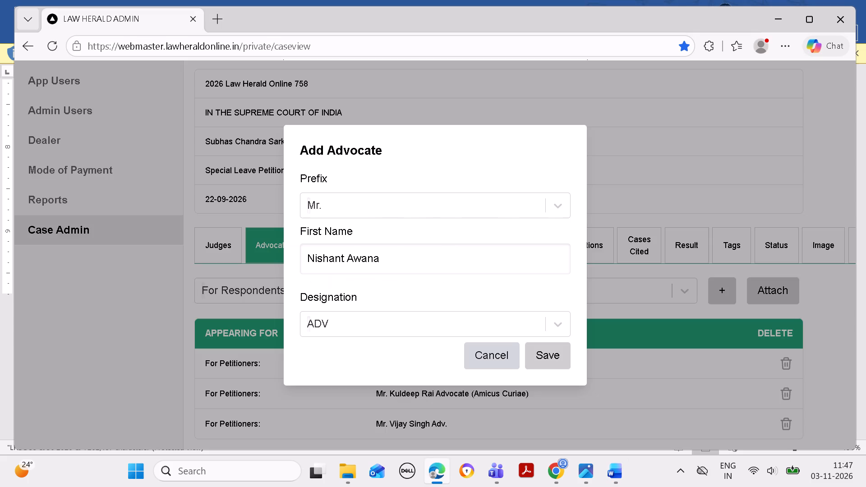
{"action": "left_click", "coordinate": [555, 356]}
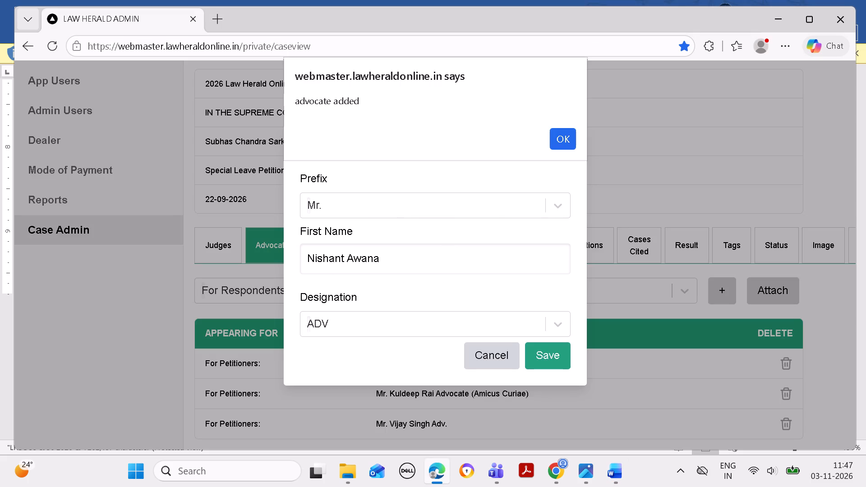
{"action": "left_click", "coordinate": [571, 140]}
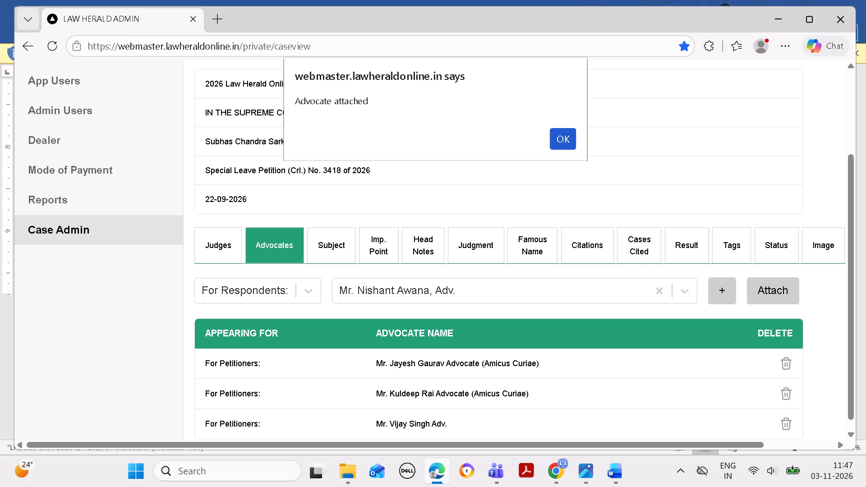
{"action": "left_click", "coordinate": [566, 142]}
{"action": "scroll", "coordinate": [541, 160], "scroll_direction": "down", "scroll_amount": 5}
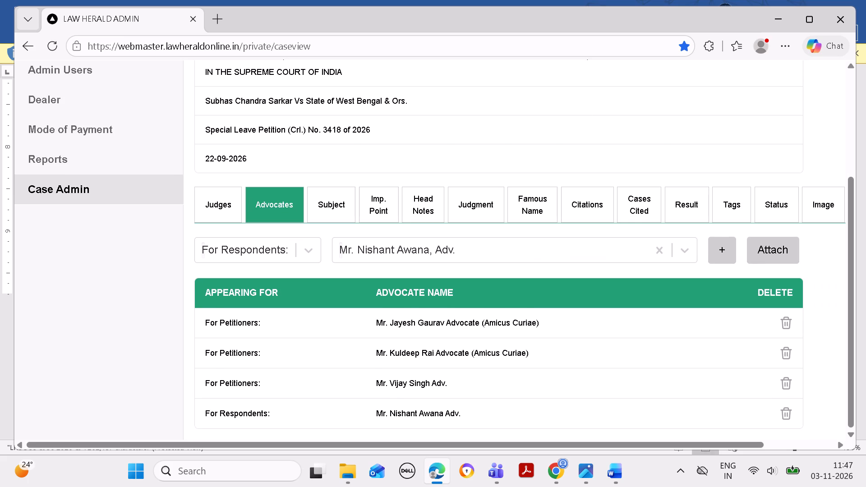
{"action": "scroll", "coordinate": [540, 170], "scroll_direction": "down", "scroll_amount": 5}
{"action": "left_click", "coordinate": [618, 469]}
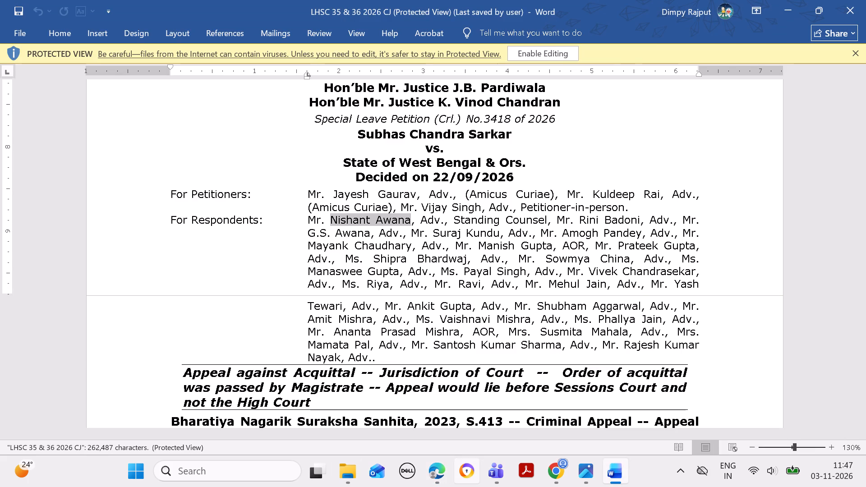
{"action": "left_click", "coordinate": [441, 476]}
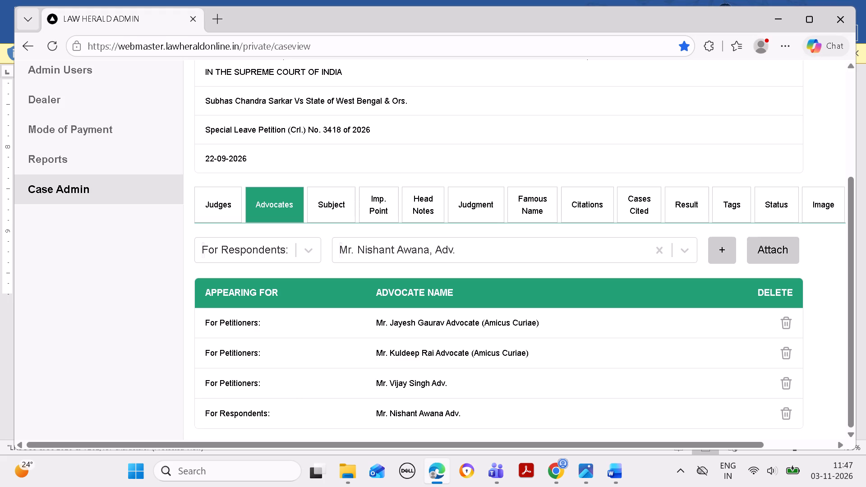
Remove the For Respondents advocate with designation Adv. from the case's attached advocates.
{"action": "left_click", "coordinate": [783, 418]}
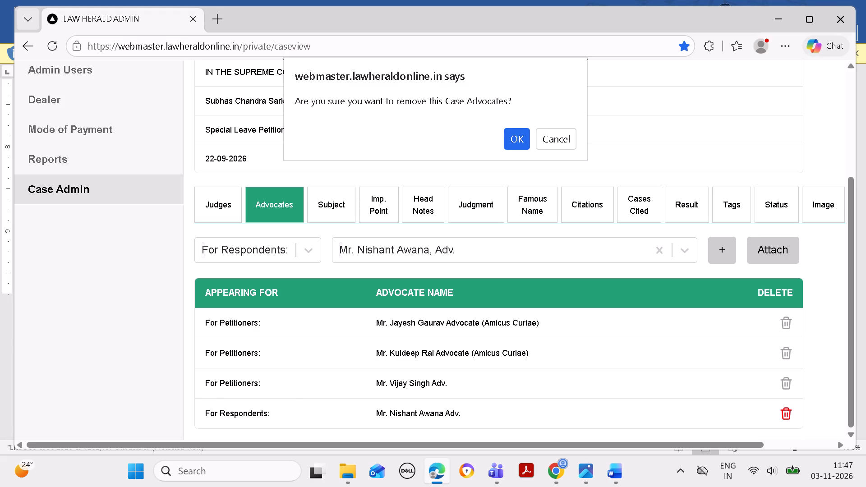
{"action": "left_click", "coordinate": [516, 140]}
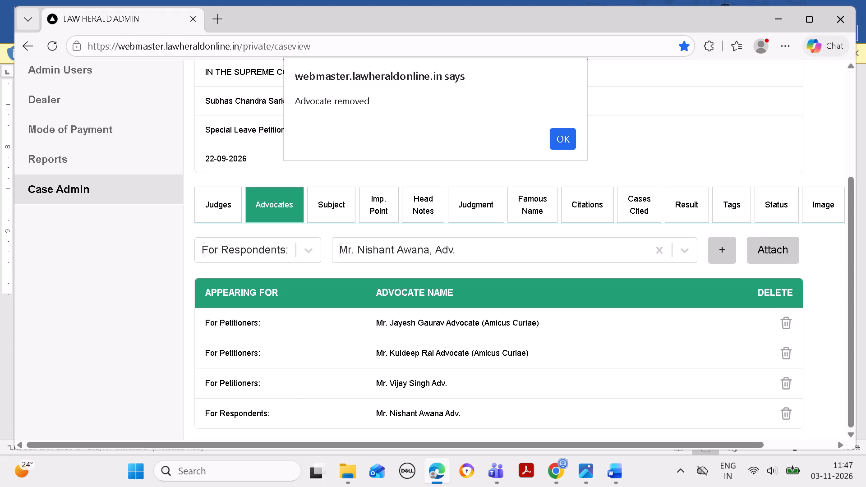
{"action": "left_click", "coordinate": [564, 143]}
{"action": "scroll", "coordinate": [563, 192], "scroll_direction": "down", "scroll_amount": 5}
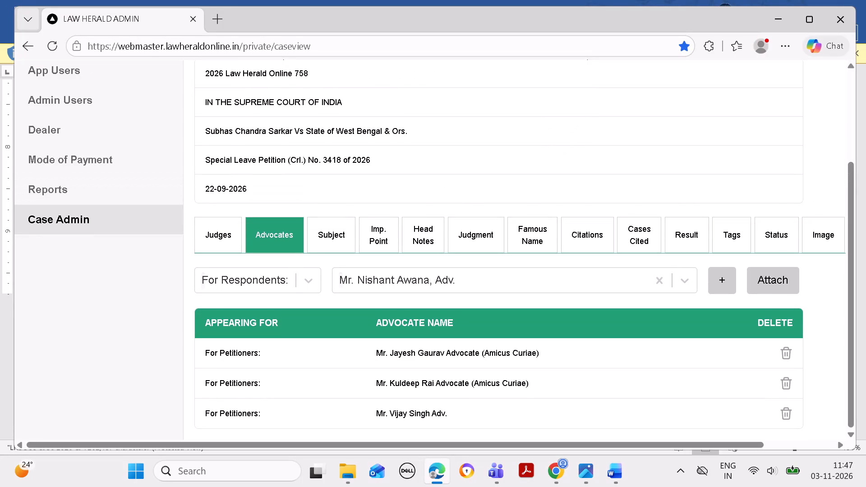
Start a new advocate record for the respondents' first-listed advocate in Word and look up the designation Advocate Standing Counsel.
{"action": "left_click", "coordinate": [615, 469]}
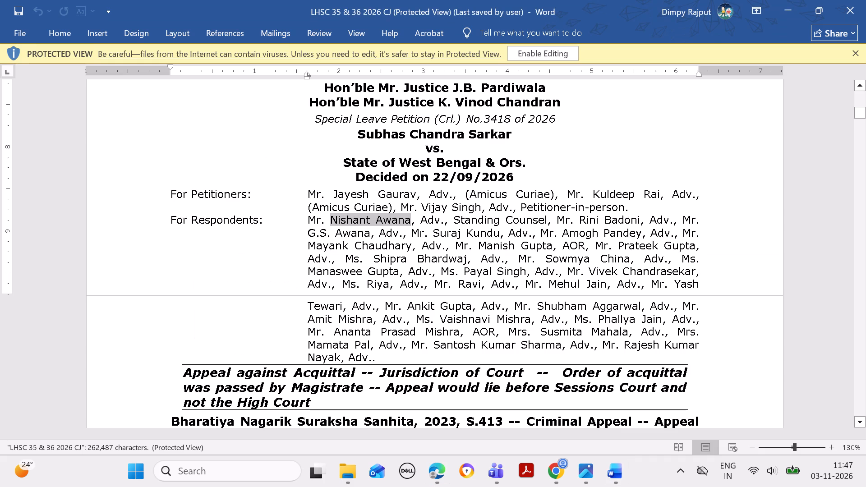
{"action": "left_click", "coordinate": [441, 473]}
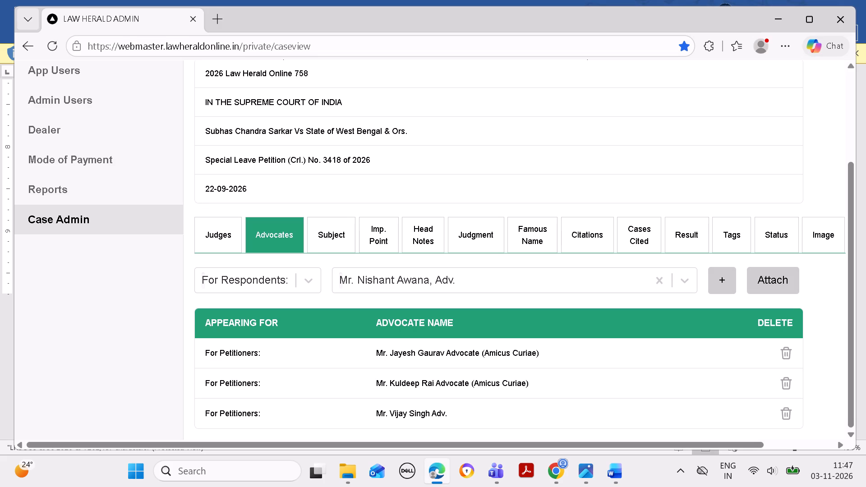
{"action": "left_click", "coordinate": [707, 286]}
{"action": "left_click", "coordinate": [723, 282]}
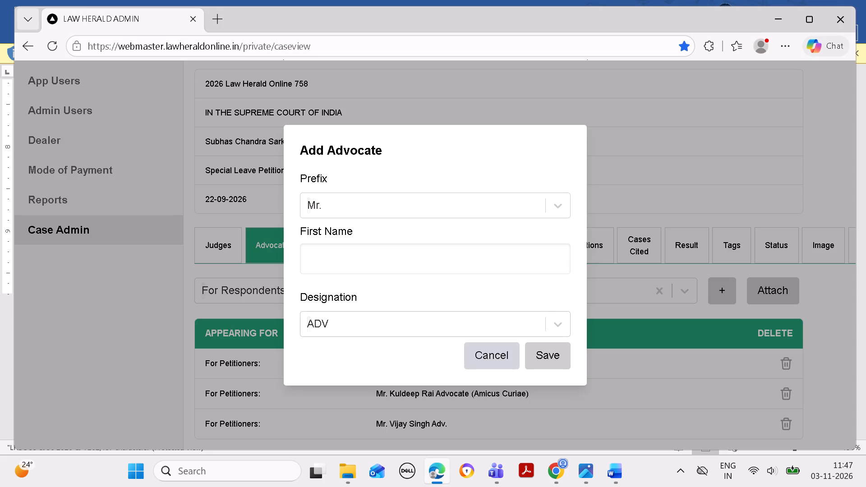
{"action": "left_click", "coordinate": [478, 248]}
{"action": "key", "text": "ctrl+v"}
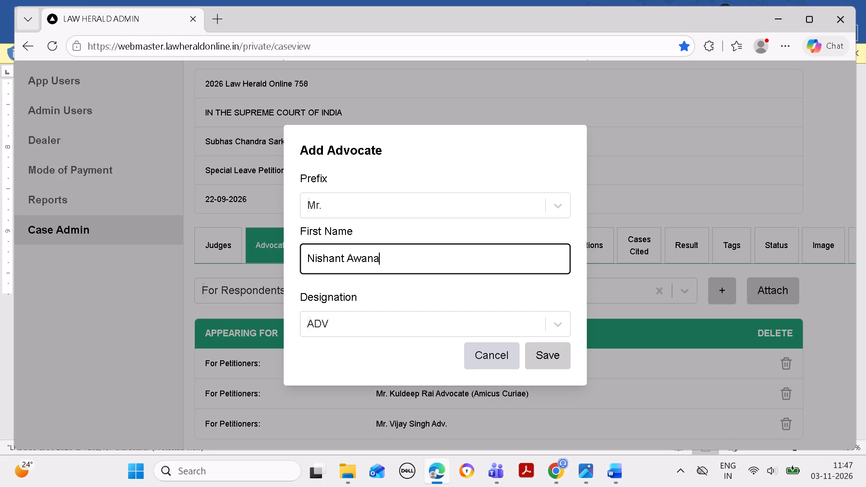
{"action": "left_click", "coordinate": [447, 328]}
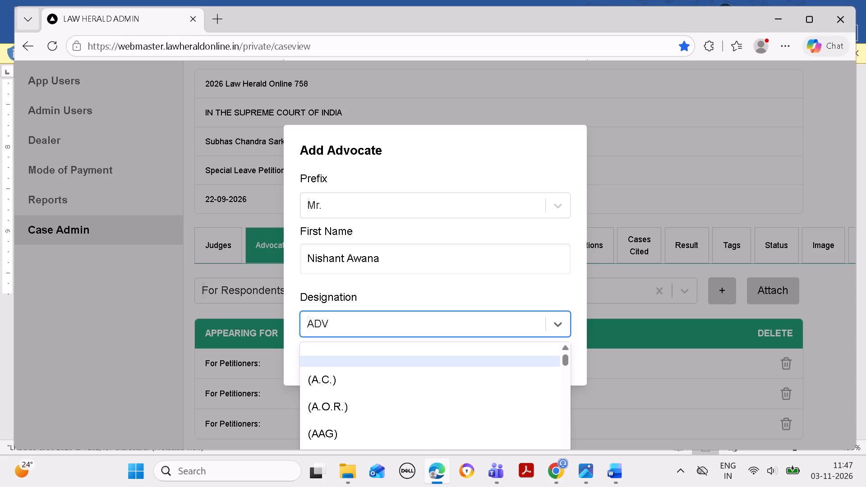
{"action": "type", "text": "adv"}
{"action": "key", "text": "o"}
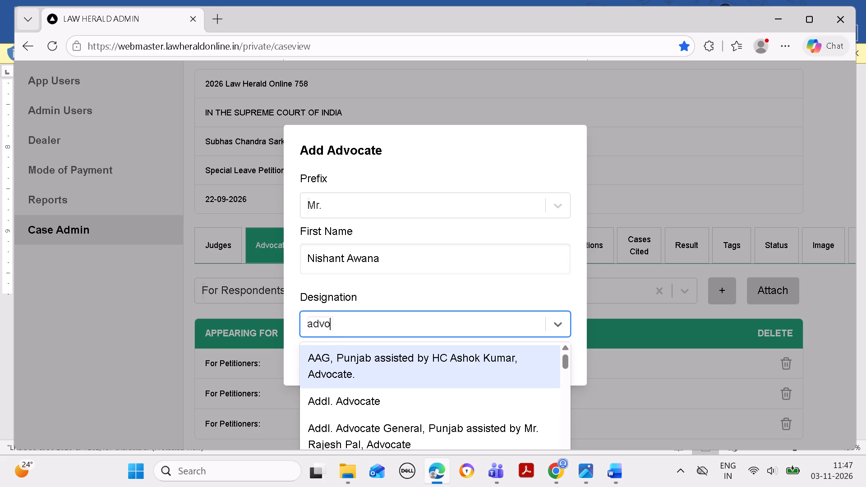
Set the new respondents' advocate's designation to Advocate Standing Counsel, save the record and attach it to the case.
{"action": "left_click_drag", "start_coordinate": [565, 361], "coordinate": [565, 371]}
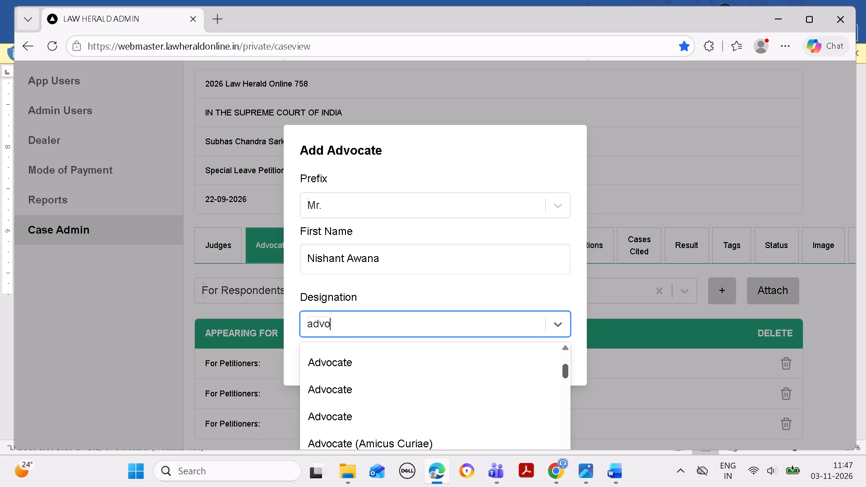
{"action": "left_click_drag", "start_coordinate": [565, 371], "coordinate": [565, 379]}
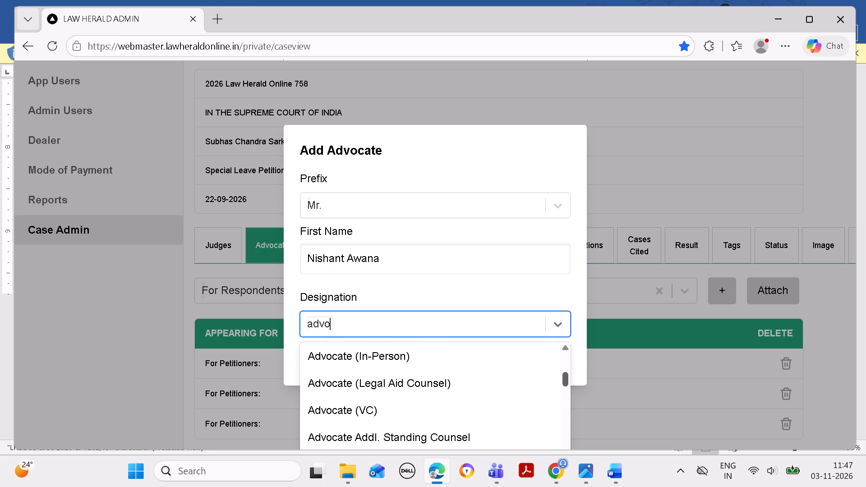
{"action": "left_click_drag", "start_coordinate": [565, 379], "coordinate": [565, 384]}
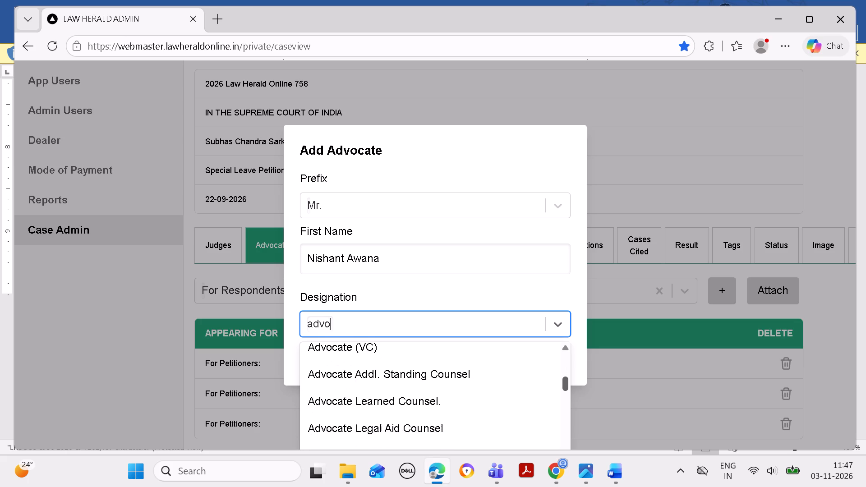
{"action": "left_click_drag", "start_coordinate": [565, 384], "coordinate": [565, 386]}
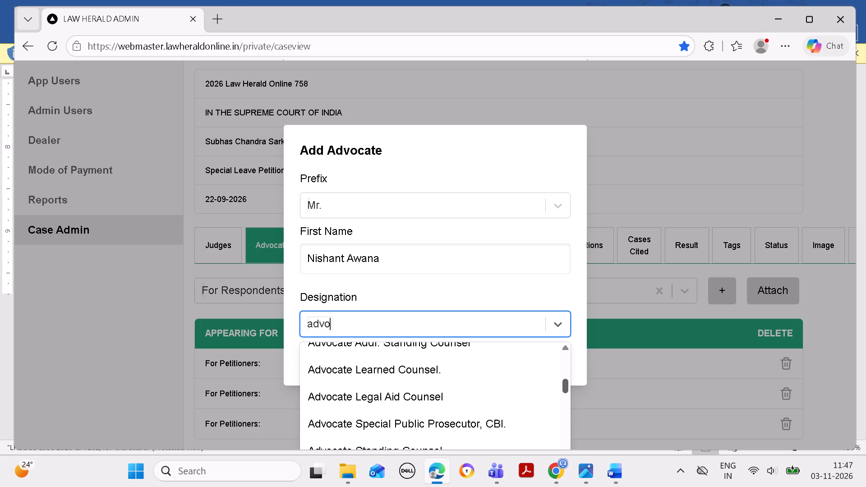
{"action": "left_click_drag", "start_coordinate": [565, 386], "coordinate": [565, 389]}
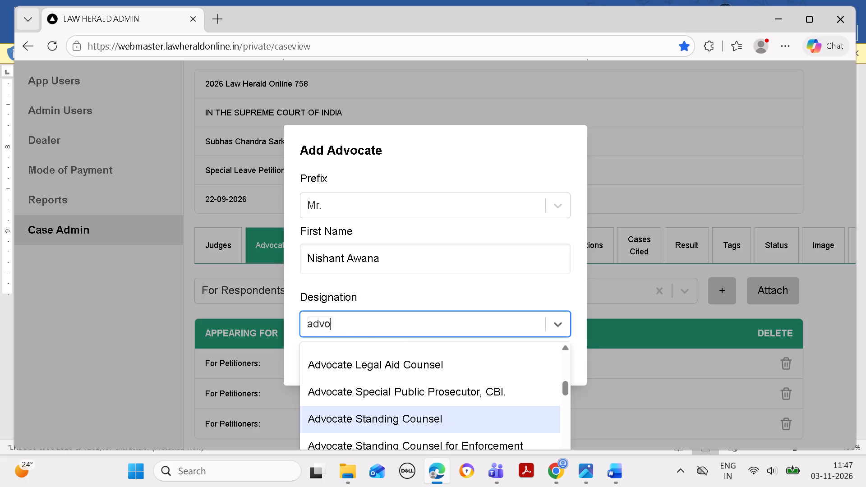
{"action": "left_click", "coordinate": [459, 420]}
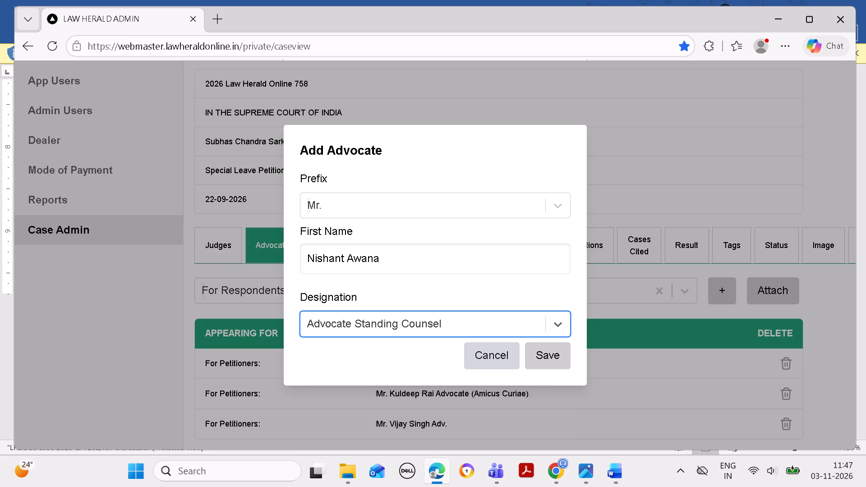
{"action": "left_click", "coordinate": [555, 361]}
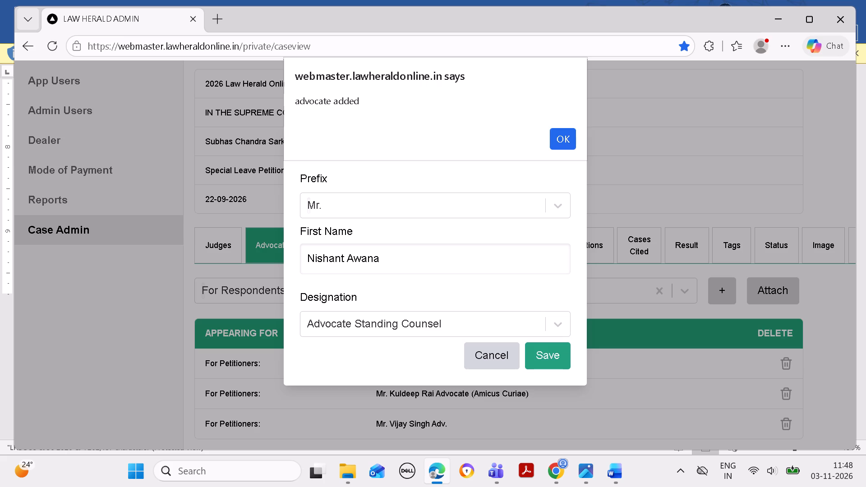
{"action": "left_click", "coordinate": [571, 140]}
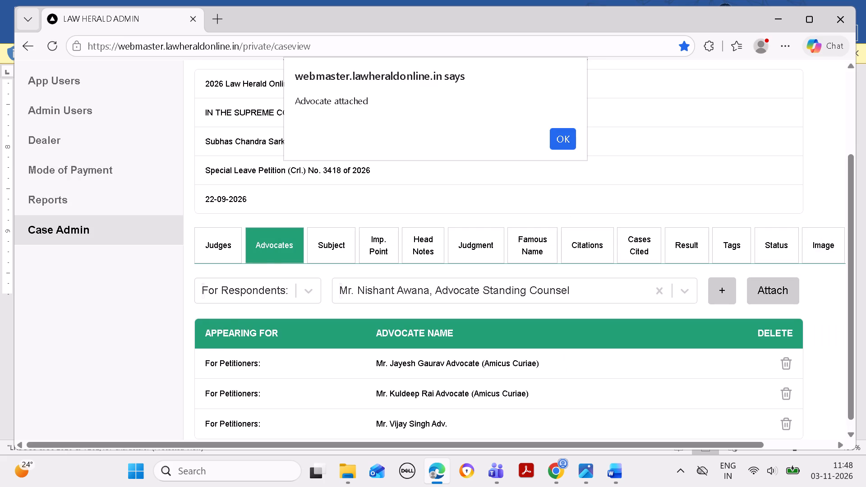
{"action": "left_click", "coordinate": [565, 136]}
{"action": "scroll", "coordinate": [571, 150], "scroll_direction": "down", "scroll_amount": 11}
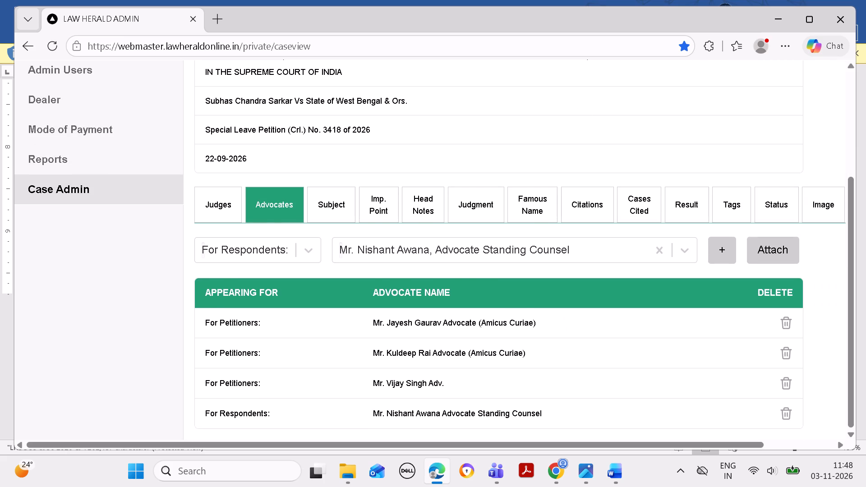
Copy the respondents' second-listed advocate's name from the Word judgment, search for it in Law Herald Admin and recheck it against Word.
{"action": "left_click", "coordinate": [608, 473]}
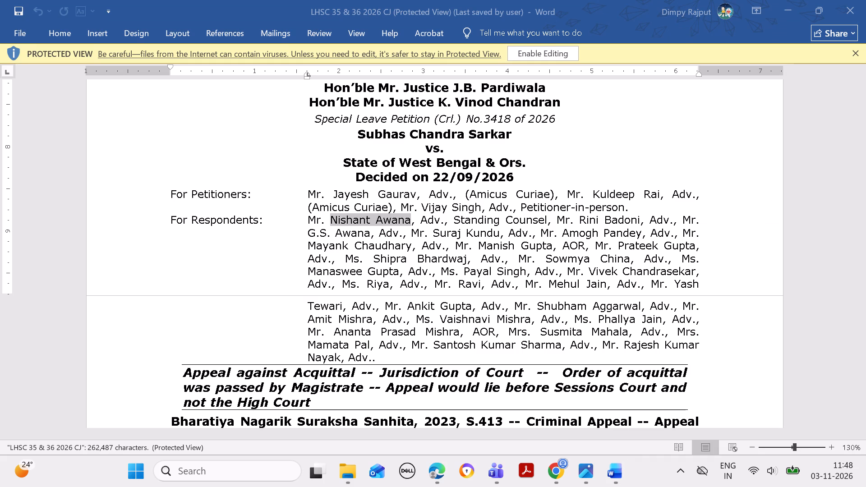
{"action": "left_click_drag", "start_coordinate": [580, 218], "coordinate": [618, 216]}
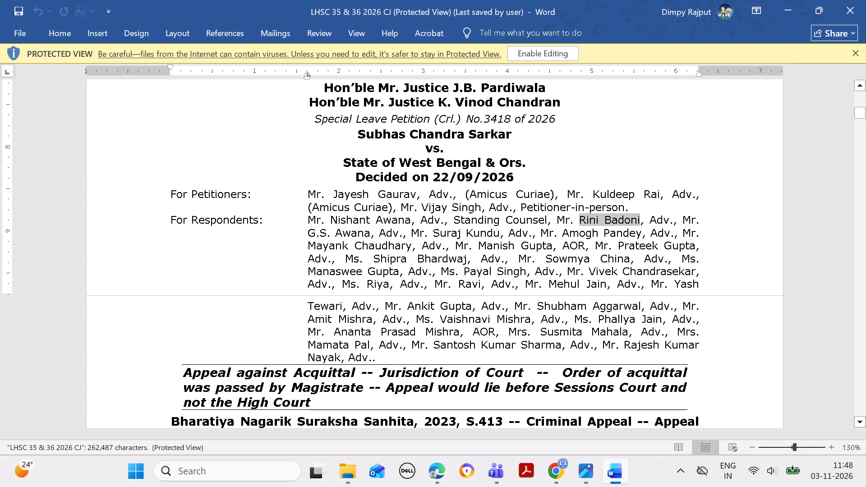
{"action": "left_click_drag", "start_coordinate": [618, 216], "coordinate": [619, 216]}
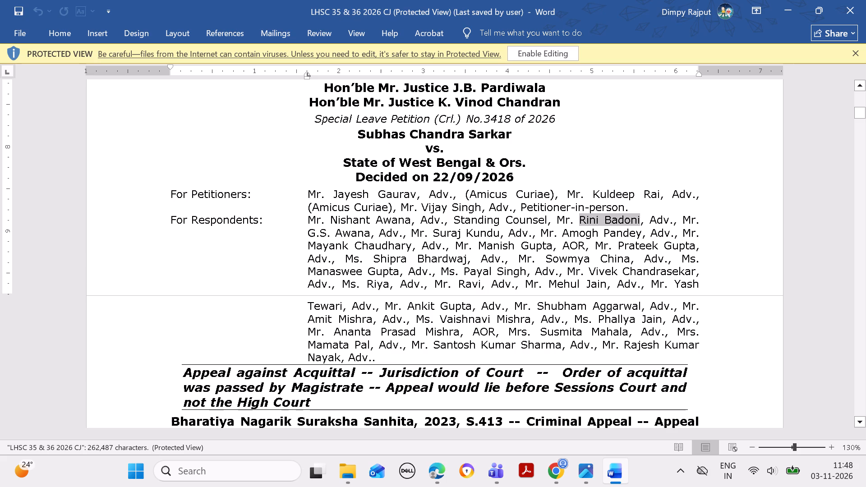
{"action": "key", "text": "ctrl+c"}
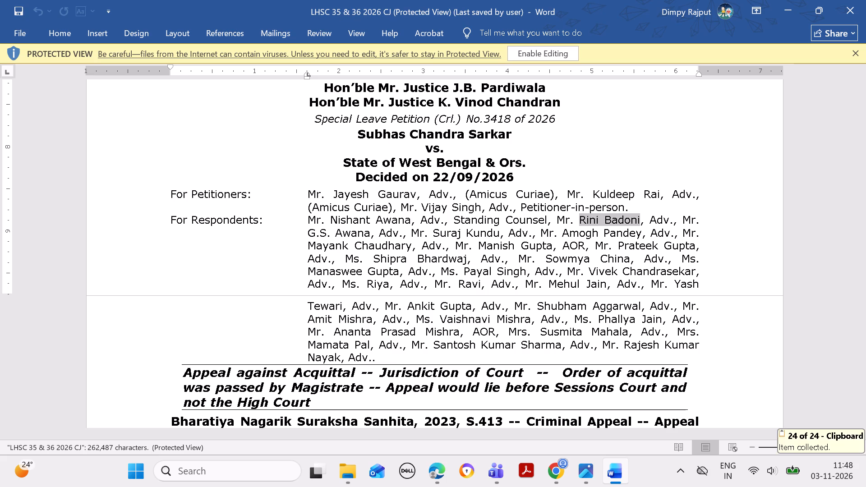
{"action": "left_click", "coordinate": [431, 468]}
{"action": "left_click", "coordinate": [653, 248]}
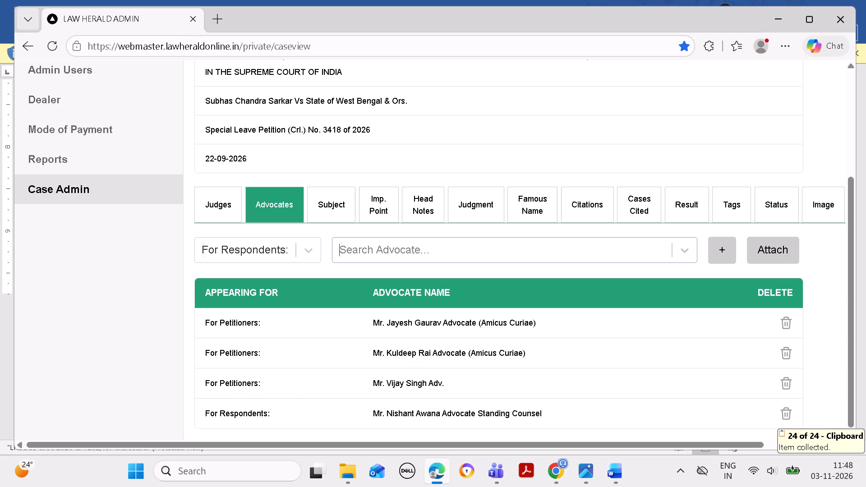
{"action": "key", "text": "ctrl+v"}
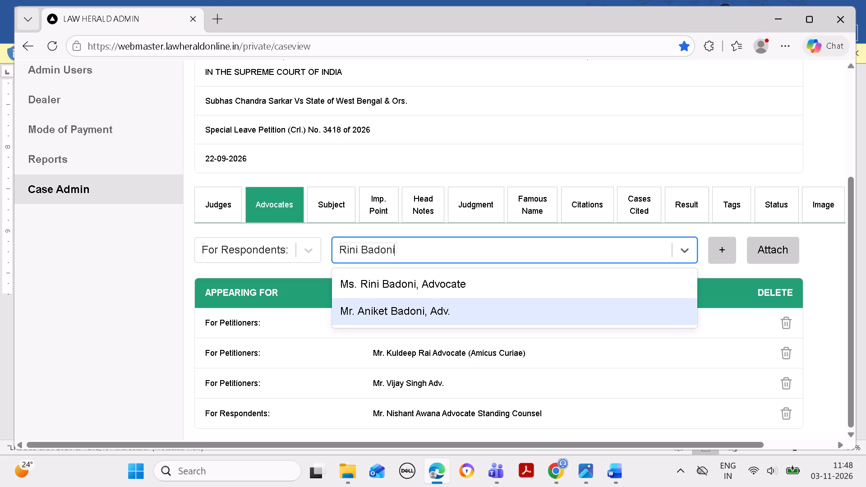
{"action": "left_click", "coordinate": [611, 465]}
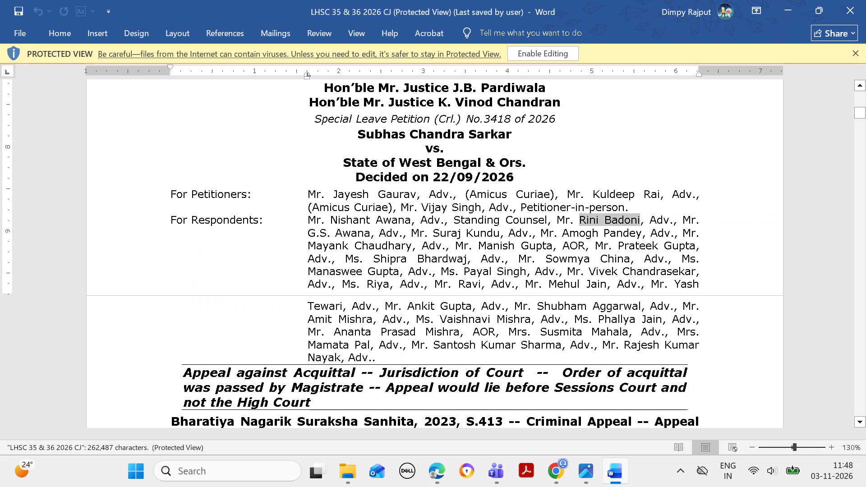
{"action": "left_click", "coordinate": [437, 472]}
Add the respondents' second-listed advocate as a new record with prefix Mr. and designation ADV, and attach it to the case.
{"action": "left_click", "coordinate": [713, 250]}
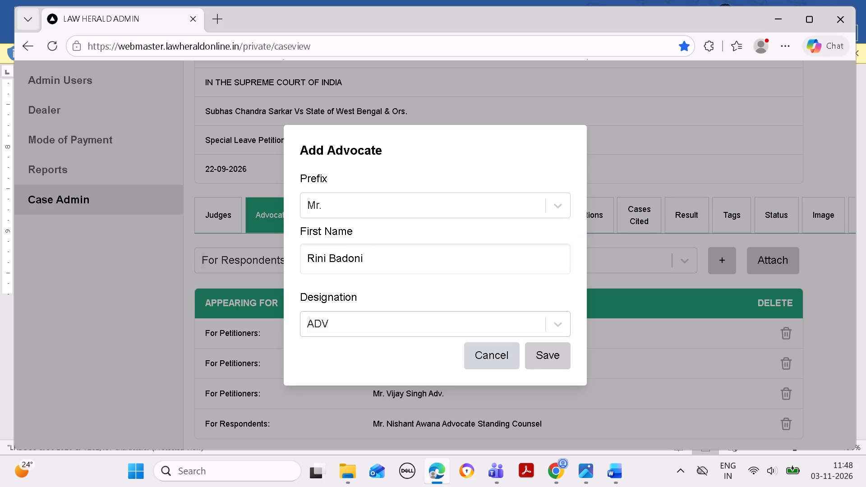
{"action": "left_click", "coordinate": [476, 354]}
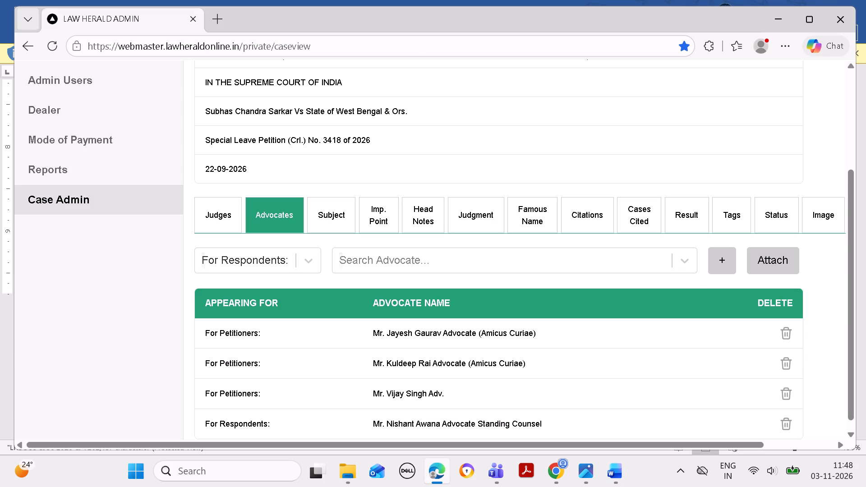
{"action": "left_click", "coordinate": [543, 259]}
{"action": "key", "text": "ctrl+v"}
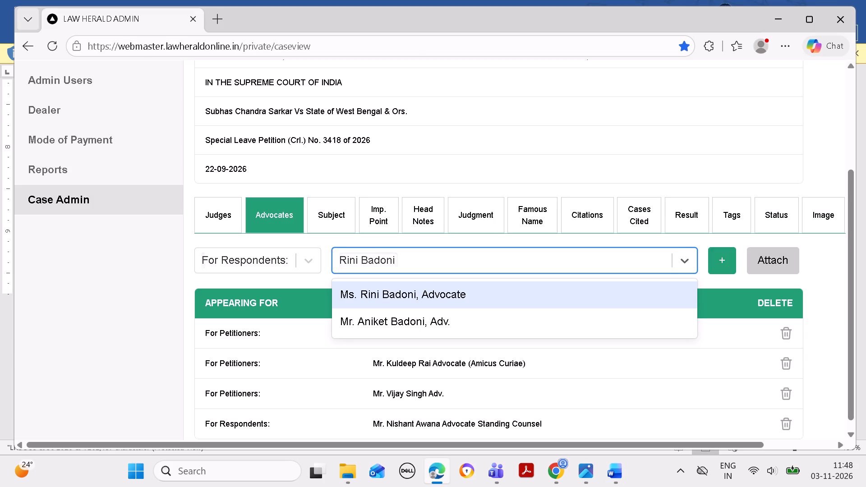
{"action": "left_click", "coordinate": [715, 264]}
{"action": "left_click", "coordinate": [560, 354]}
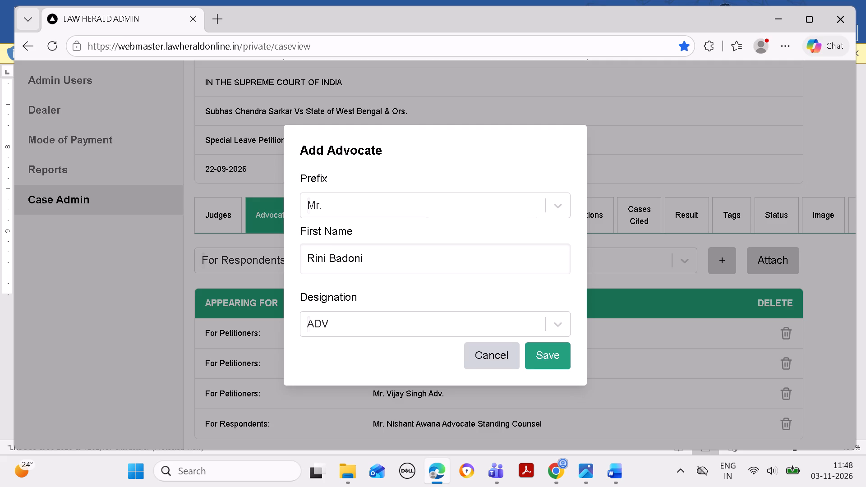
{"action": "left_click", "coordinate": [570, 142]}
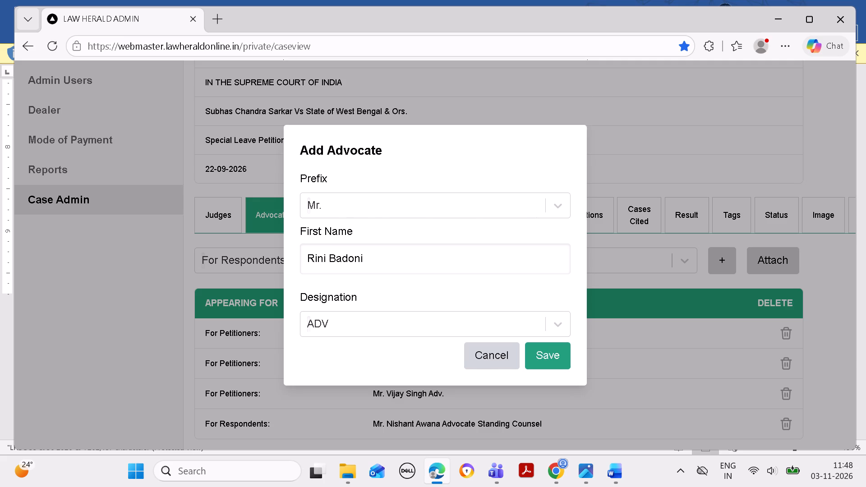
{"action": "left_click", "coordinate": [567, 142]}
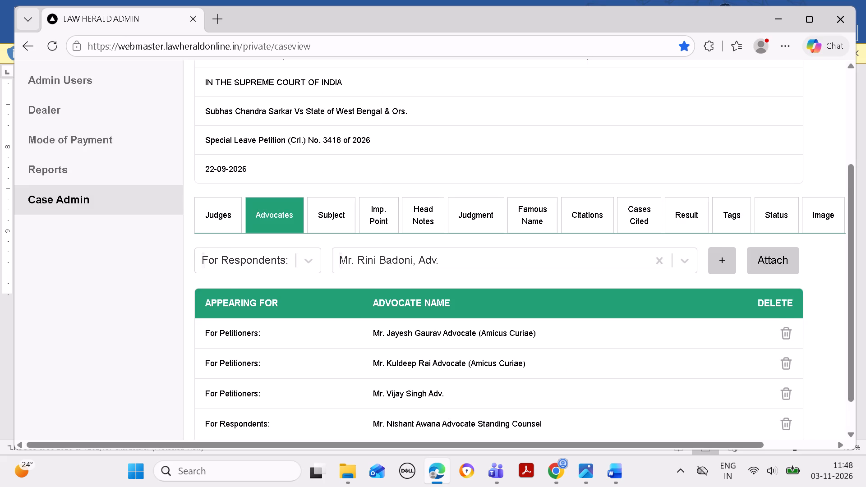
{"action": "scroll", "coordinate": [555, 153], "scroll_direction": "down", "scroll_amount": 6}
{"action": "scroll", "coordinate": [543, 224], "scroll_direction": "down", "scroll_amount": 5}
Switch to the Word judgment for the respondents' next listed advocate.
{"action": "left_click", "coordinate": [612, 474]}
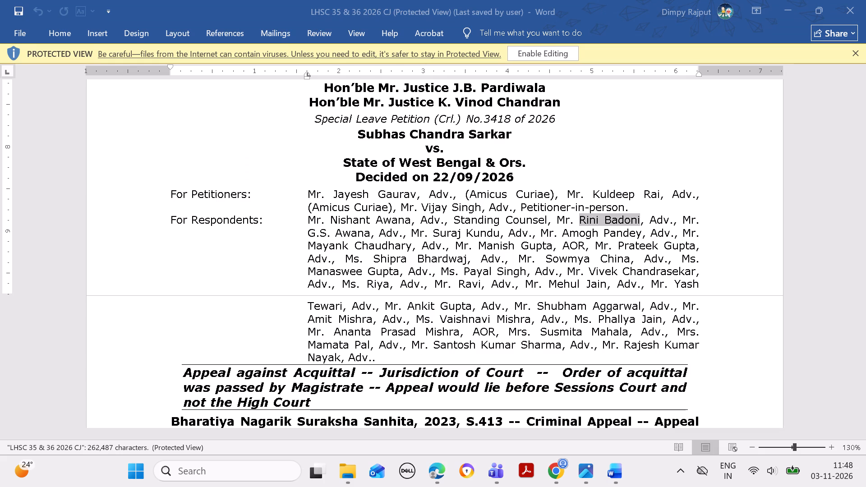
Create the respondents' third-listed advocate from the Word judgment with prefix Mr. and designation ADV, and attach the advocate under For Respondents.
{"action": "left_click_drag", "start_coordinate": [308, 227], "coordinate": [343, 227]}
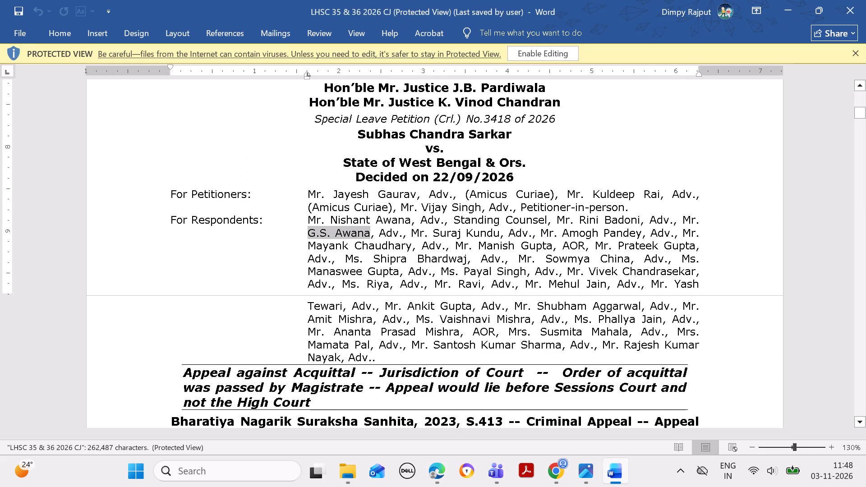
{"action": "key", "text": "ctrl+c"}
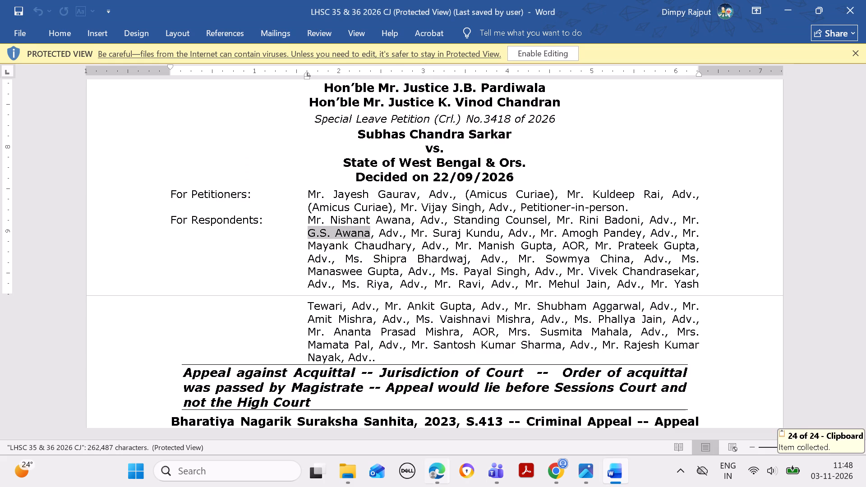
{"action": "left_click", "coordinate": [428, 471]}
{"action": "left_click", "coordinate": [654, 215]}
{"action": "key", "text": "ctrl+v"}
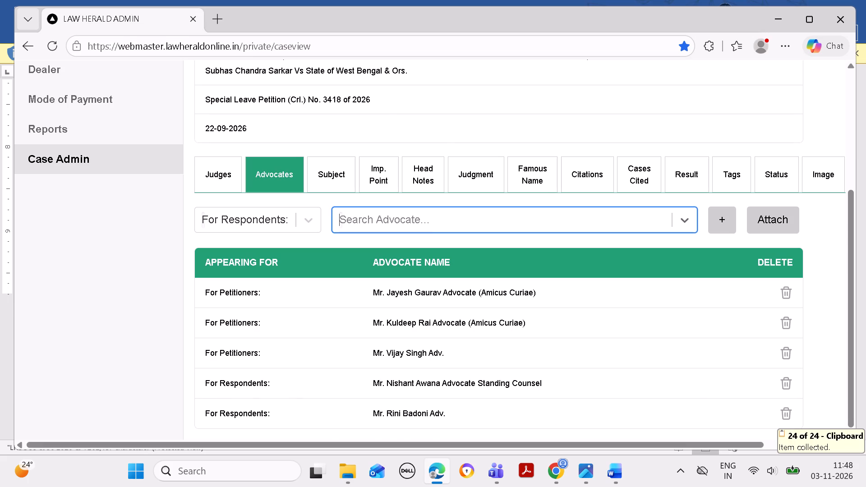
{"action": "left_click", "coordinate": [722, 222]}
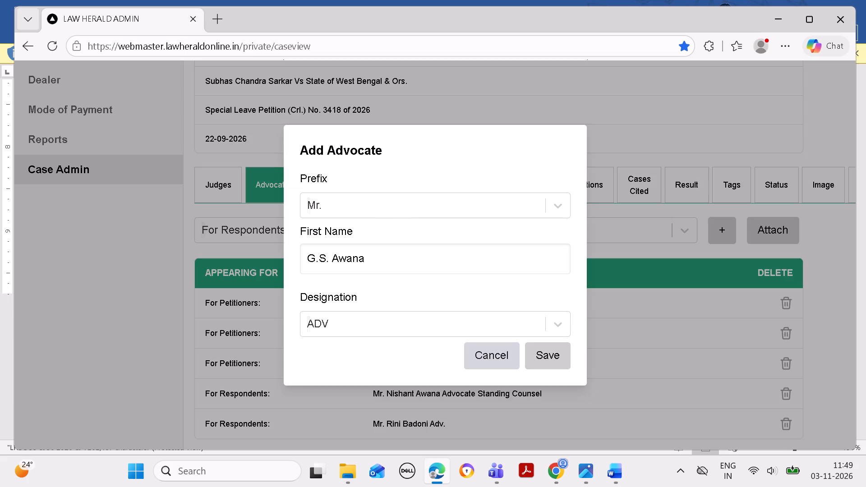
{"action": "left_click", "coordinate": [544, 362]}
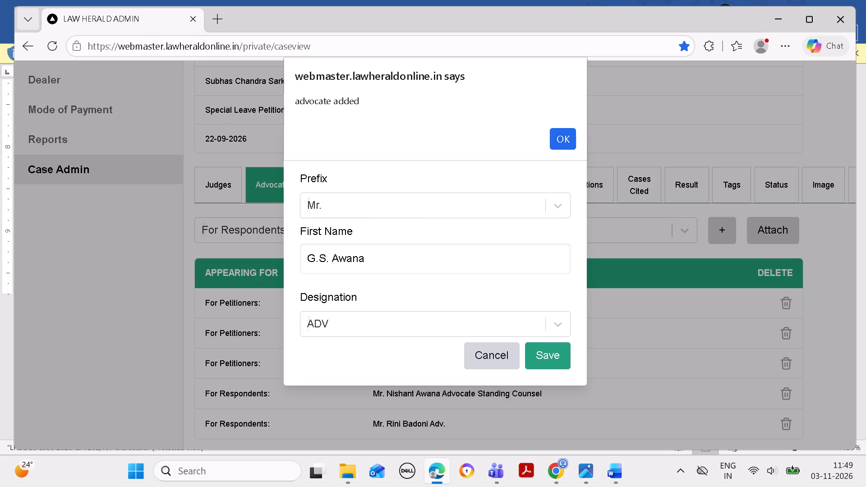
{"action": "left_click", "coordinate": [563, 142]}
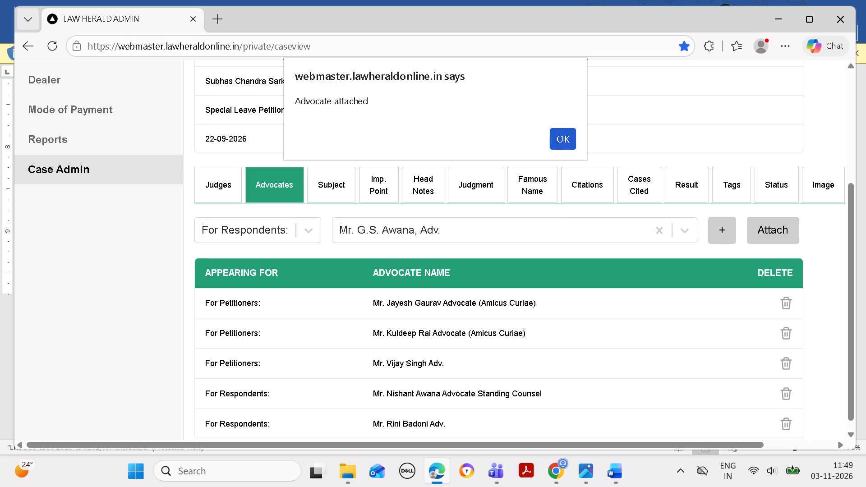
{"action": "left_click", "coordinate": [572, 132]}
{"action": "left_click", "coordinate": [567, 138]}
{"action": "left_click", "coordinate": [562, 135]}
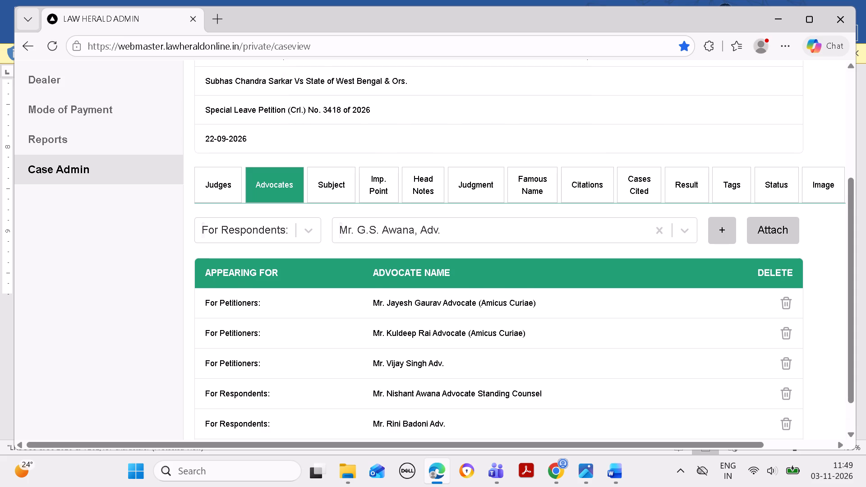
Copy the respondents' fourth-listed advocate from the Word judgment, pick the matching Mr./Adv. record and attach it under For Respondents.
{"action": "scroll", "coordinate": [550, 191], "scroll_direction": "down", "scroll_amount": 11}
{"action": "left_click", "coordinate": [612, 475]}
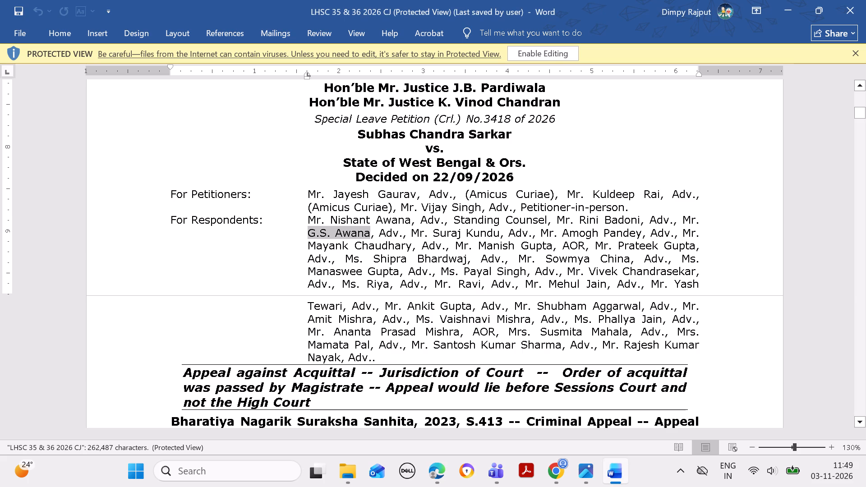
{"action": "left_click_drag", "start_coordinate": [433, 228], "coordinate": [476, 225]}
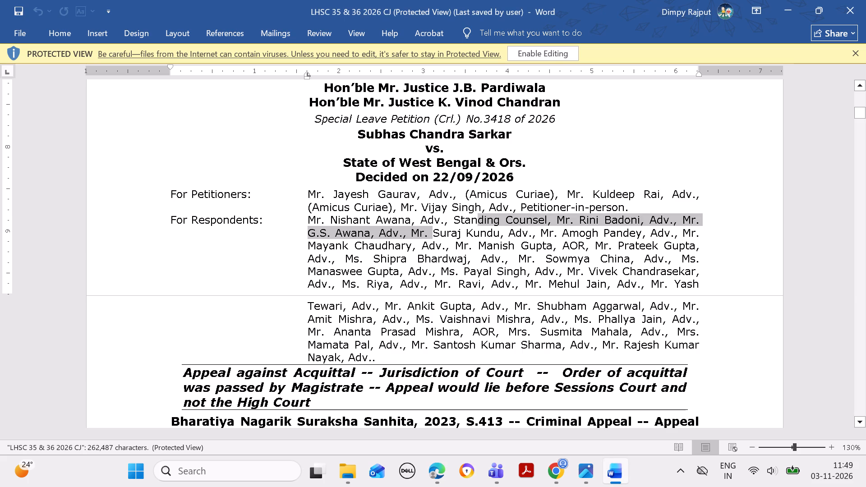
{"action": "left_click_drag", "start_coordinate": [476, 225], "coordinate": [494, 229]}
{"action": "key", "text": "ctrl+c"}
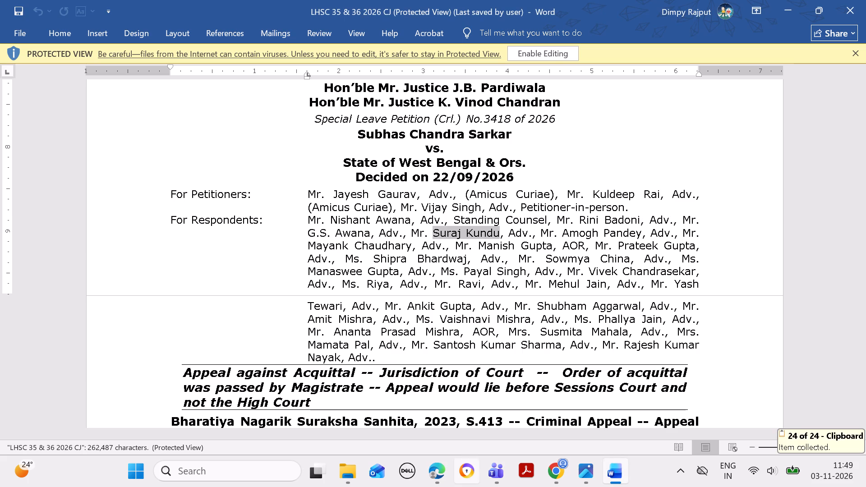
{"action": "left_click", "coordinate": [442, 472]}
{"action": "left_click", "coordinate": [660, 190]}
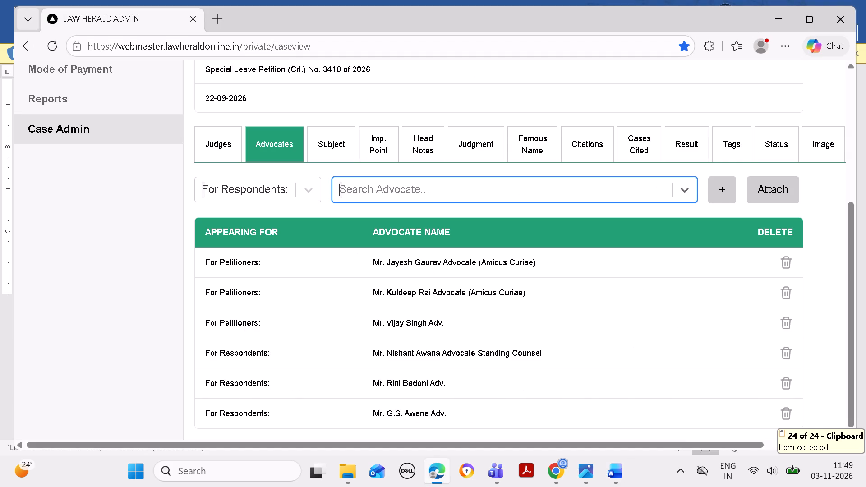
{"action": "key", "text": "ctrl+v"}
{"action": "left_click", "coordinate": [549, 227]}
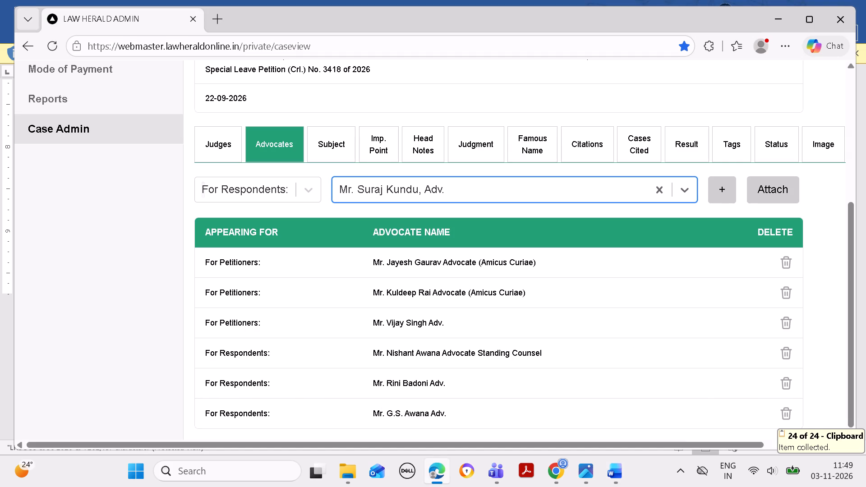
{"action": "left_click", "coordinate": [753, 196]}
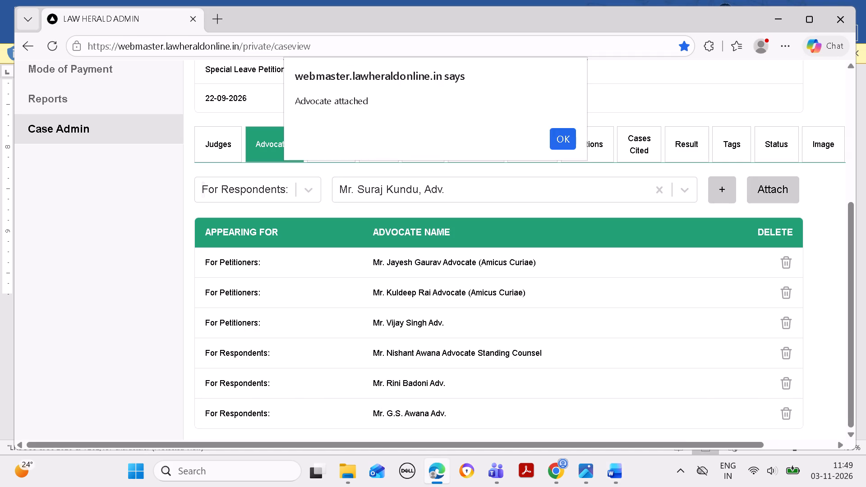
{"action": "left_click", "coordinate": [563, 141]}
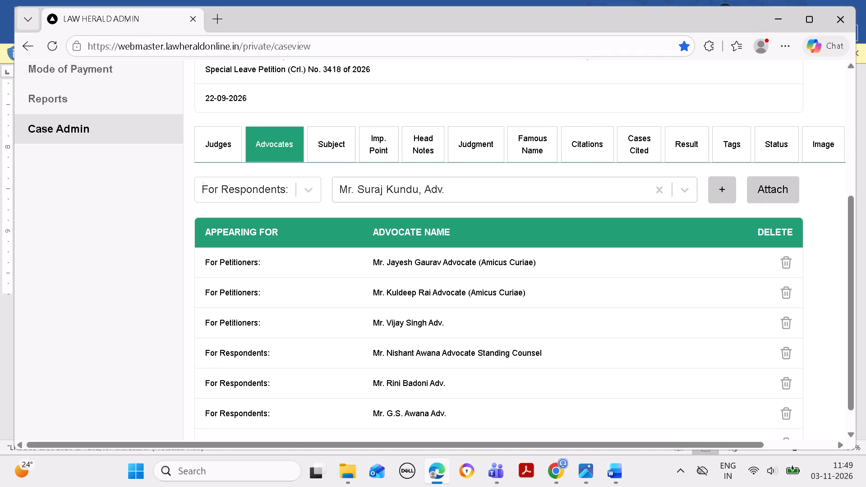
Return to the Word judgment for the respondents' fifth-listed advocate.
{"action": "scroll", "coordinate": [539, 334], "scroll_direction": "down", "scroll_amount": 11}
{"action": "left_click", "coordinate": [618, 472]}
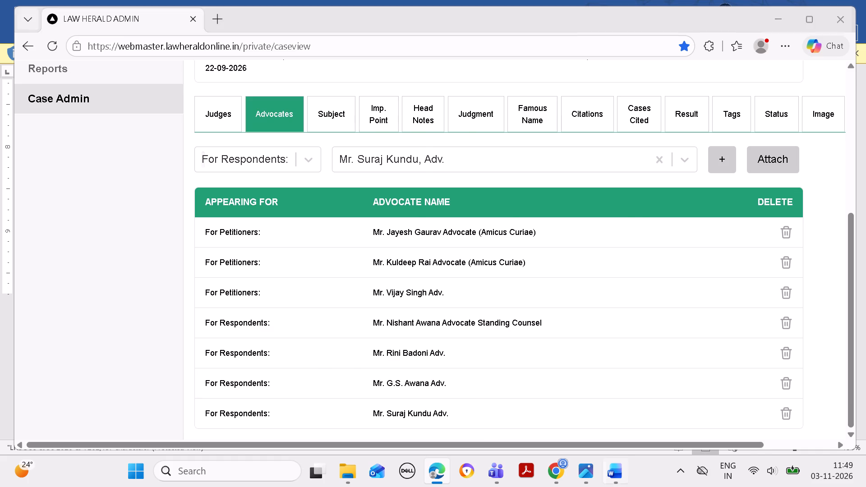
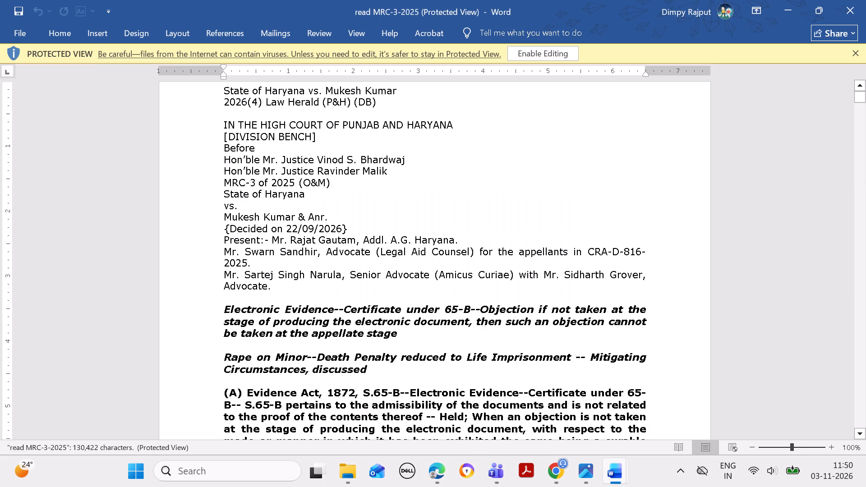
Search the Law Herald Admin cases for the Word judgment's MRC case, using case number 3 and year 2025.
{"action": "left_click_drag", "start_coordinate": [250, 184], "coordinate": [289, 181]}
{"action": "key", "text": "ctrl+c"}
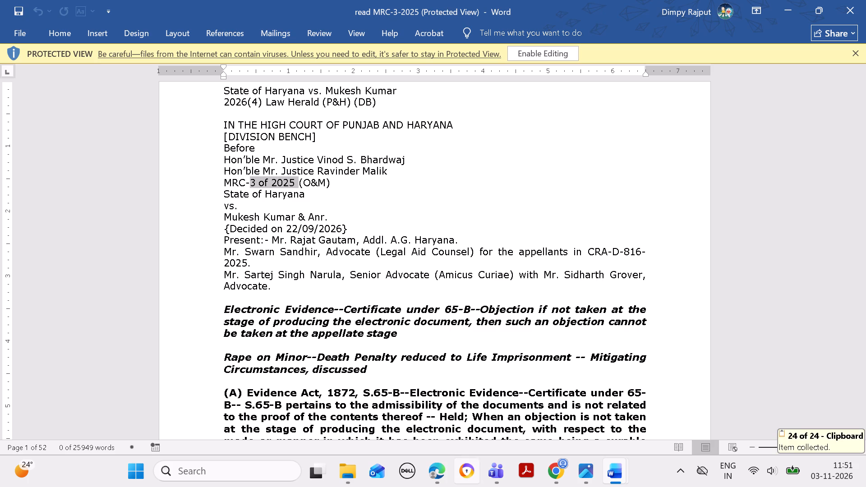
{"action": "left_click", "coordinate": [436, 469]}
{"action": "left_click", "coordinate": [61, 92]}
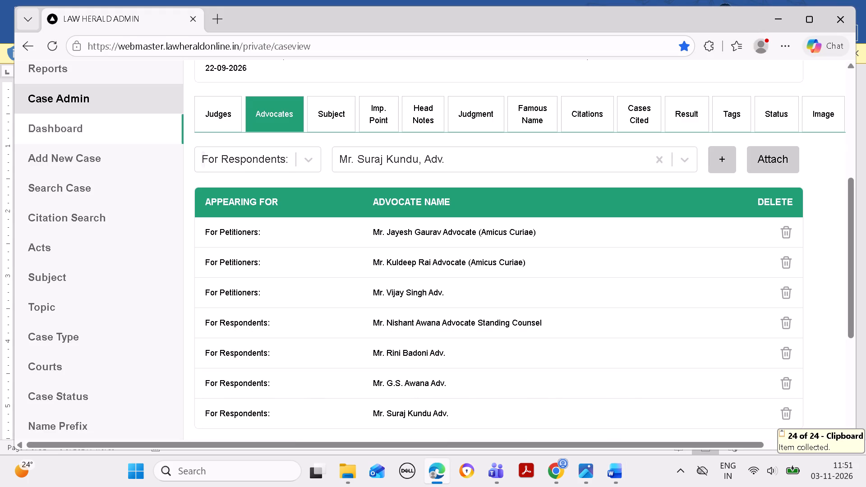
{"action": "left_click", "coordinate": [69, 189]}
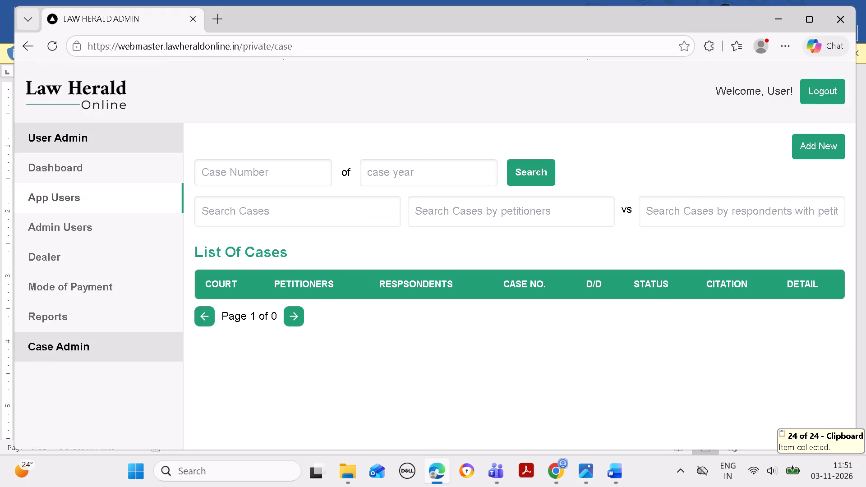
{"action": "left_click", "coordinate": [237, 164]}
{"action": "key", "text": "ctrl+v"}
{"action": "left_click", "coordinate": [437, 175]}
{"action": "key", "text": "ctrl+v"}
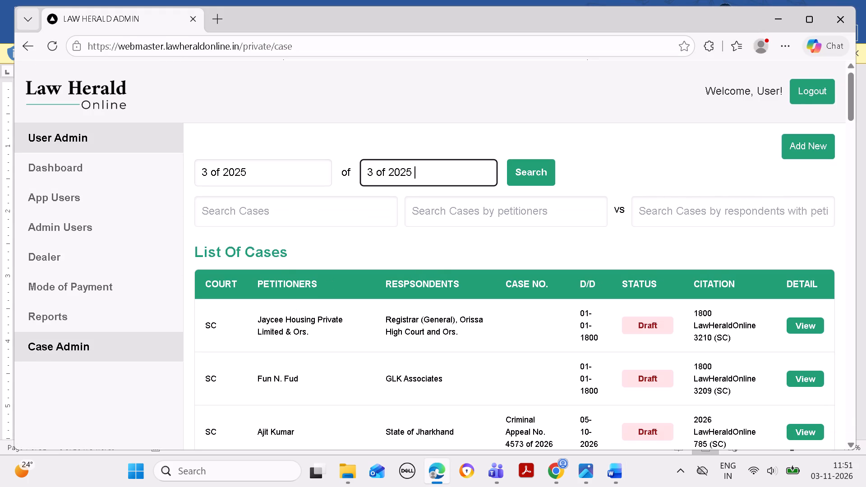
{"action": "left_click", "coordinate": [390, 175]}
{"action": "key", "text": "BackSpace"}
{"action": "key", "text": "BackSpace"}
{"action": "key", "text": "BackSpace"}
{"action": "key", "text": "BackSpace"}
{"action": "key", "text": "BackSpace"}
{"action": "key", "text": "BackSpace"}
{"action": "key", "text": "BackSpace"}
{"action": "key", "text": "BackSpace"}
{"action": "key", "text": "BackSpace"}
{"action": "key", "text": "BackSpace"}
{"action": "key", "text": "BackSpace"}
{"action": "key", "text": "BackSpace"}
{"action": "key", "text": "BackSpace"}
{"action": "key", "text": "BackSpace"}
{"action": "key", "text": "BackSpace"}
{"action": "key", "text": "BackSpace"}
{"action": "left_click", "coordinate": [265, 175]}
{"action": "key", "text": "BackSpace"}
{"action": "key", "text": "BackSpace"}
{"action": "key", "text": "BackSpace"}
{"action": "key", "text": "BackSpace"}
{"action": "key", "text": "BackSpace"}
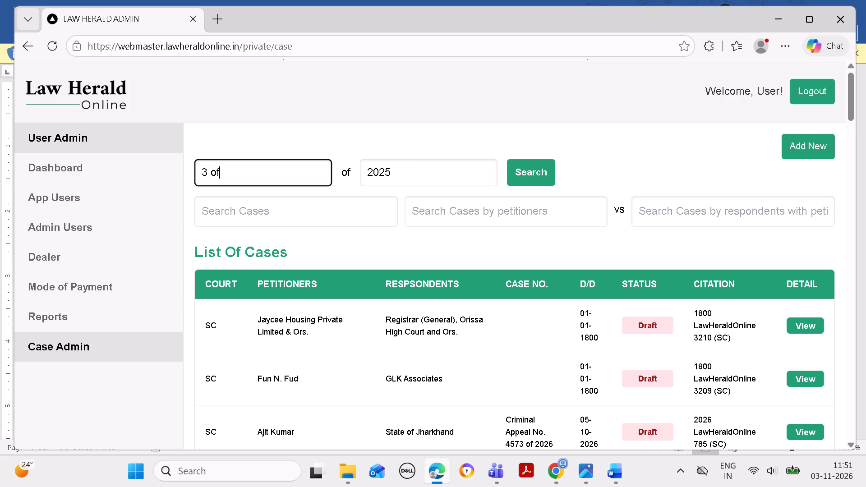
{"action": "key", "text": "BackSpace"}
{"action": "key", "text": "BackSpace"}
{"action": "key", "text": "BackSpace"}
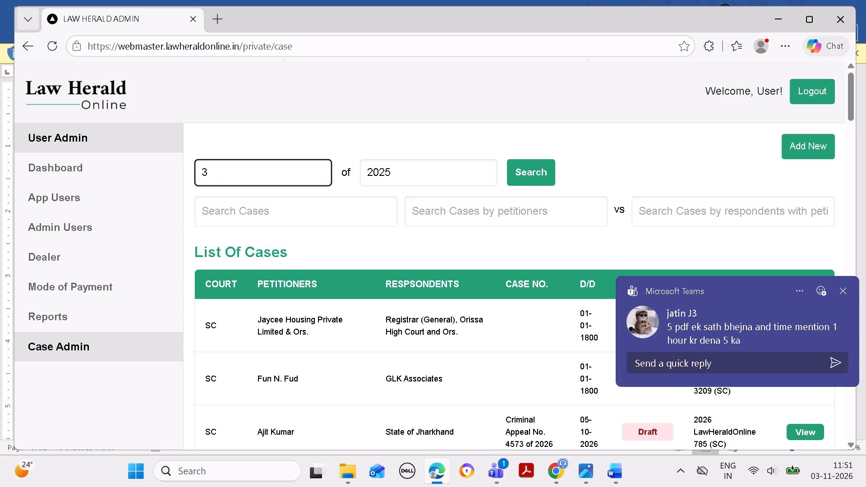
{"action": "left_click", "coordinate": [539, 170]}
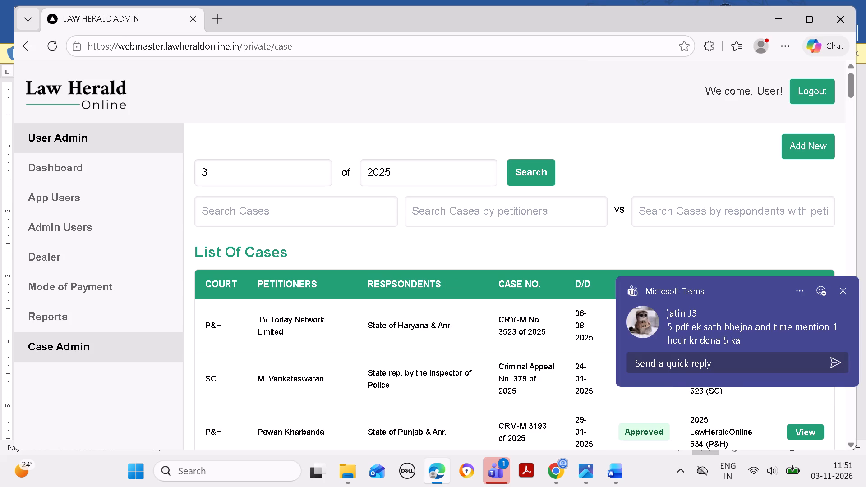
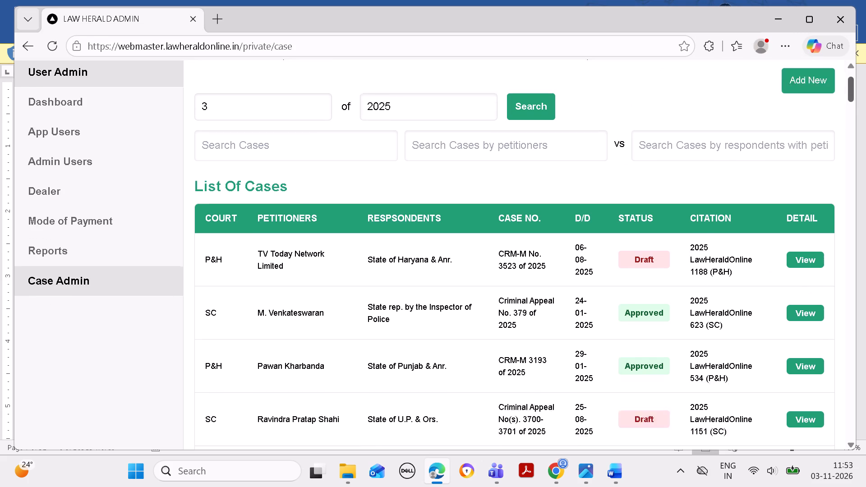
Compare the 3 of 2025 case results with the case heading of the read MRC-3-2025 judgment in Word.
{"action": "left_click_drag", "start_coordinate": [852, 96], "coordinate": [854, 102]}
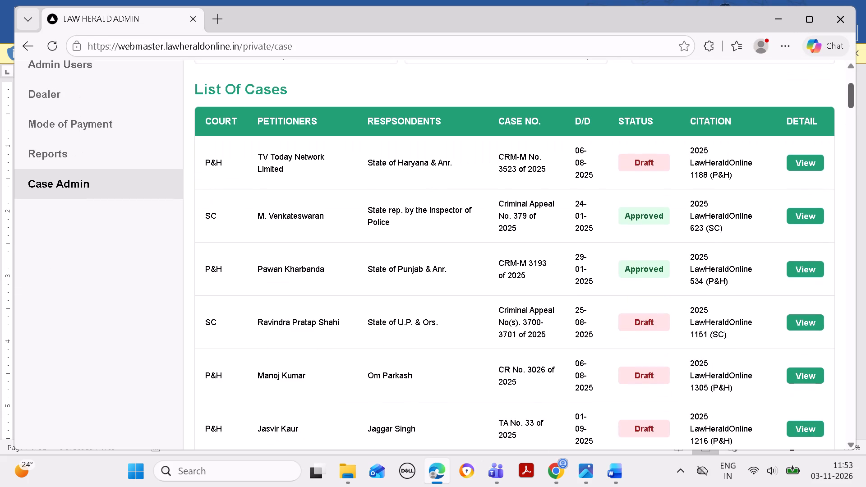
{"action": "left_click_drag", "start_coordinate": [854, 102], "coordinate": [854, 95]}
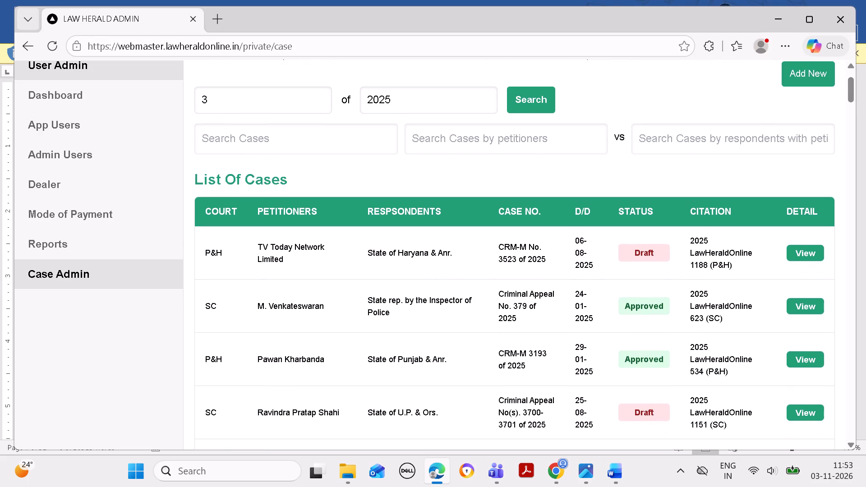
{"action": "left_click", "coordinate": [611, 478]}
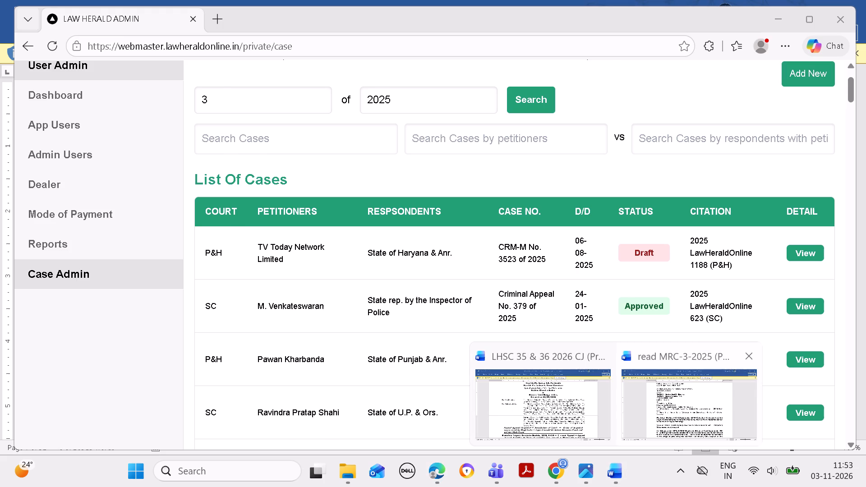
{"action": "left_click", "coordinate": [652, 397]}
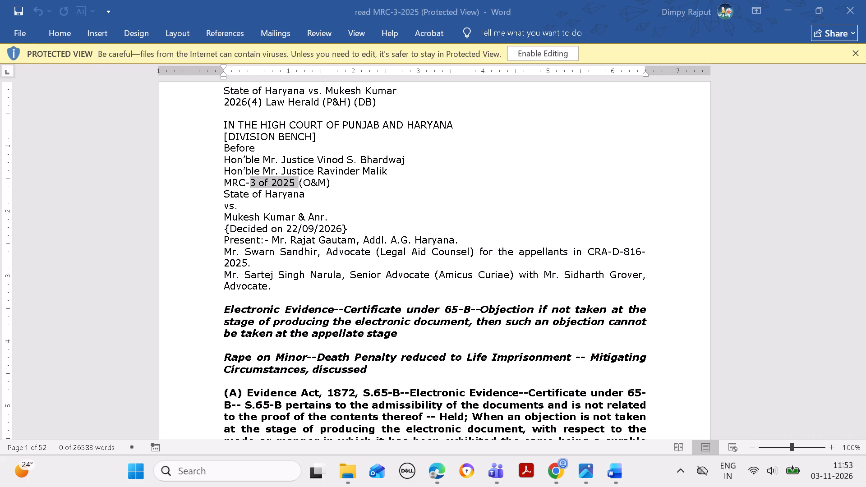
{"action": "left_click", "coordinate": [788, 9]}
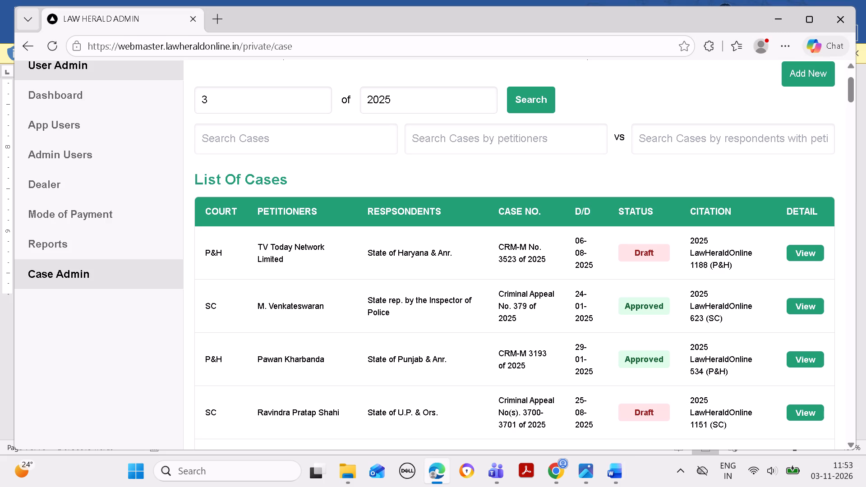
{"action": "left_click", "coordinate": [783, 18]}
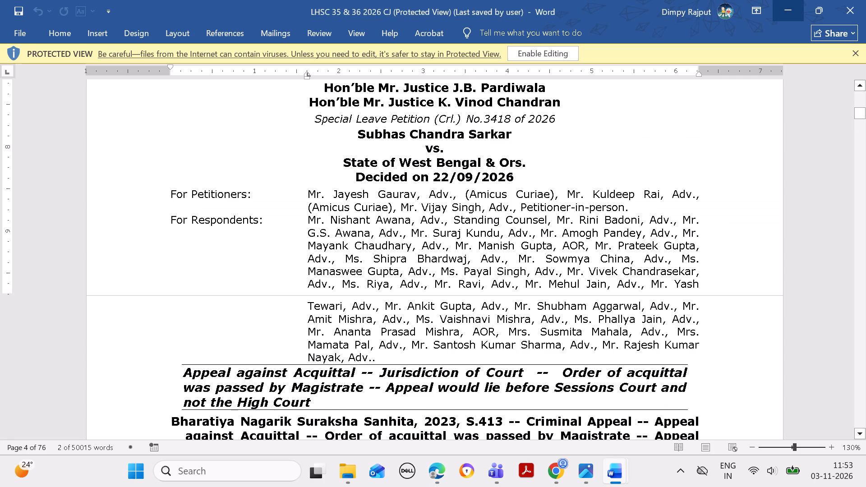
{"action": "left_click", "coordinate": [621, 471]}
{"action": "left_click", "coordinate": [605, 349]}
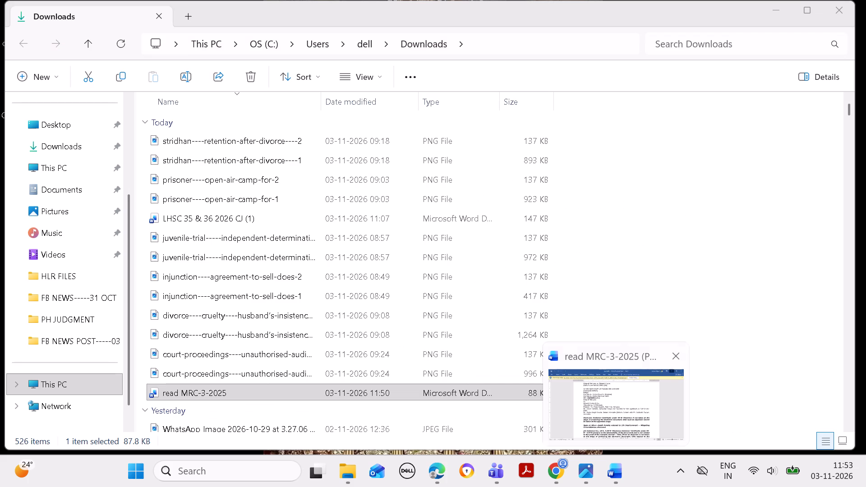
{"action": "left_click", "coordinate": [598, 405]}
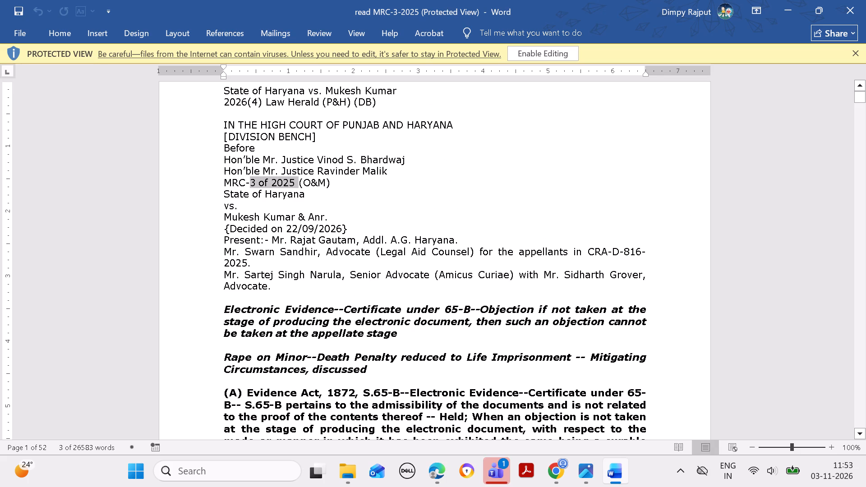
{"action": "left_click", "coordinate": [781, 9]}
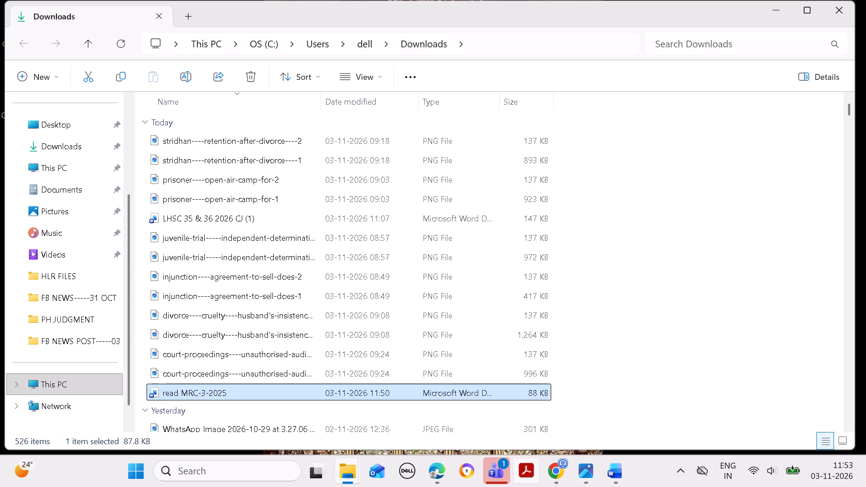
{"action": "left_click", "coordinate": [617, 474]}
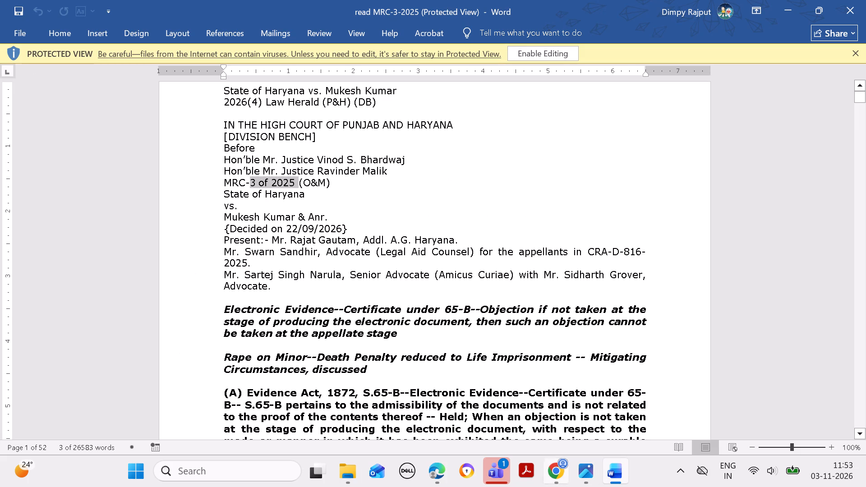
{"action": "left_click", "coordinate": [442, 472]}
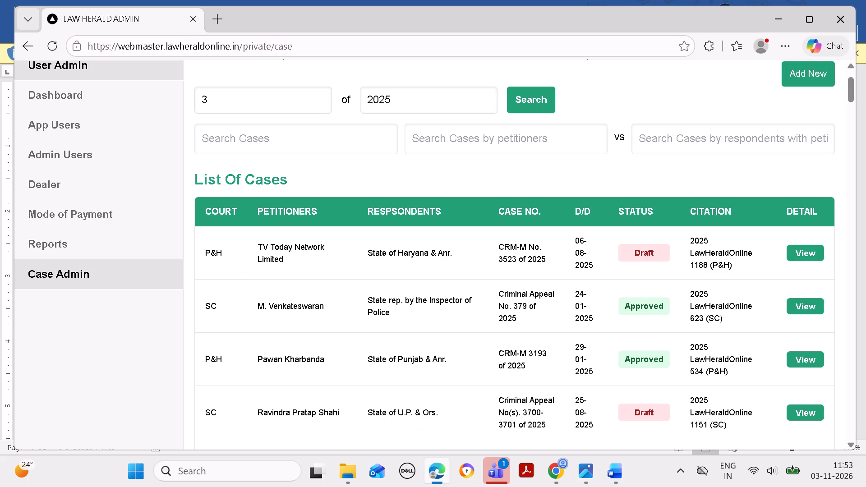
Look through the 3 of 2025 results for an MRC-3 of 2025 record, checking parties and case numbers.
{"action": "left_click_drag", "start_coordinate": [852, 96], "coordinate": [852, 106]}
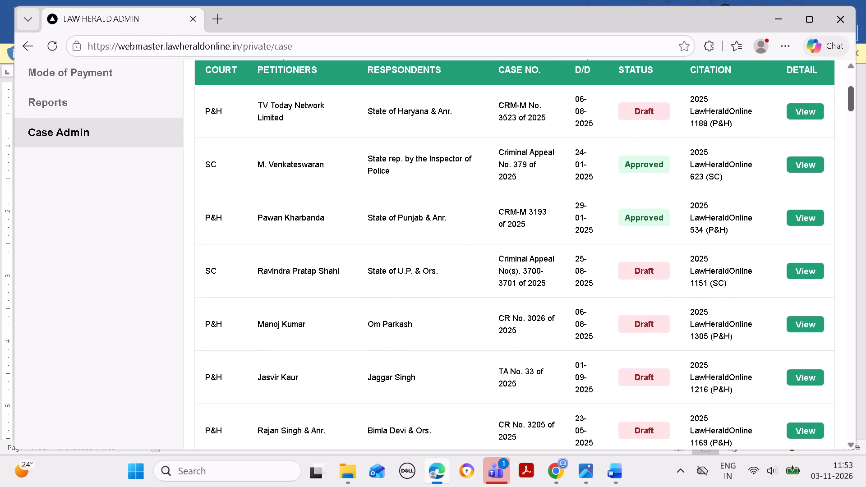
{"action": "left_click_drag", "start_coordinate": [852, 106], "coordinate": [852, 122]}
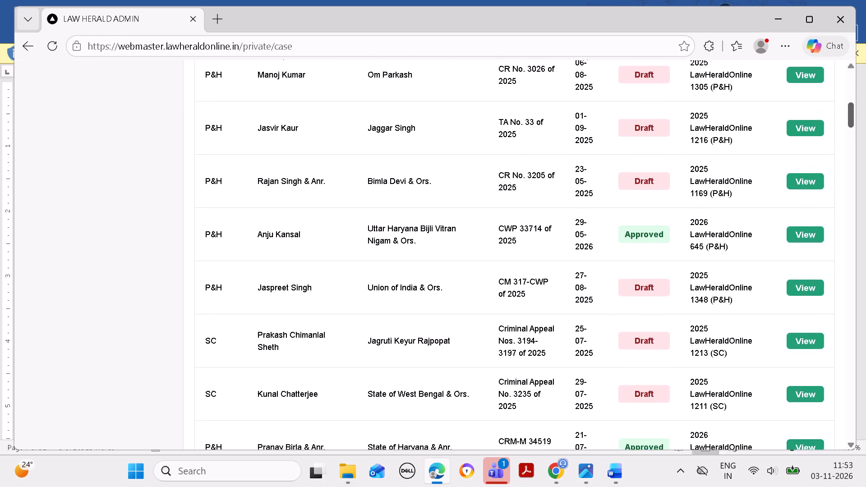
{"action": "left_click_drag", "start_coordinate": [852, 122], "coordinate": [854, 144]}
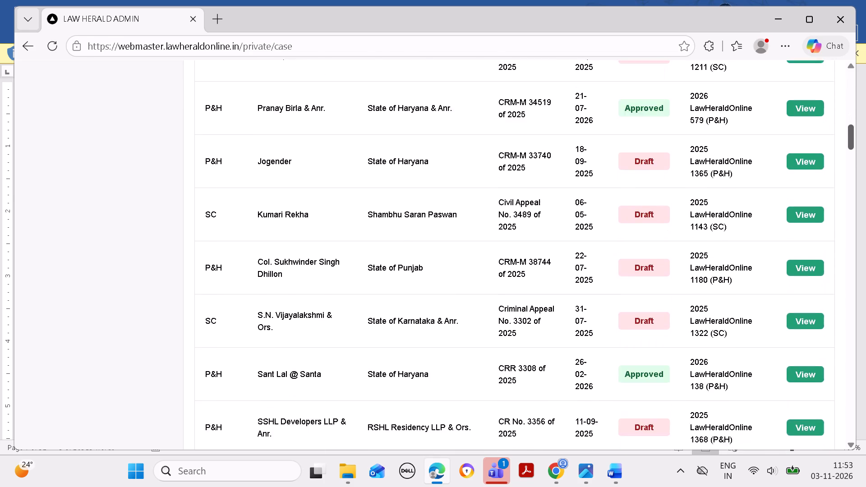
{"action": "left_click_drag", "start_coordinate": [854, 144], "coordinate": [857, 179]}
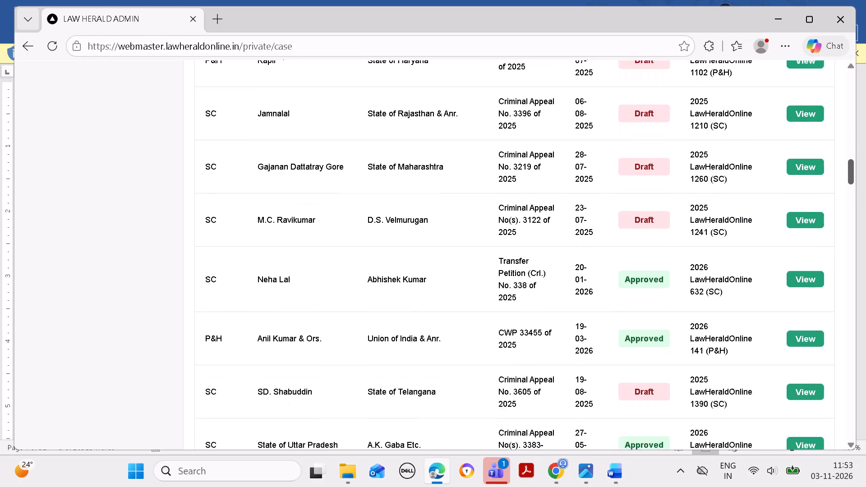
{"action": "left_click_drag", "start_coordinate": [857, 179], "coordinate": [857, 196]}
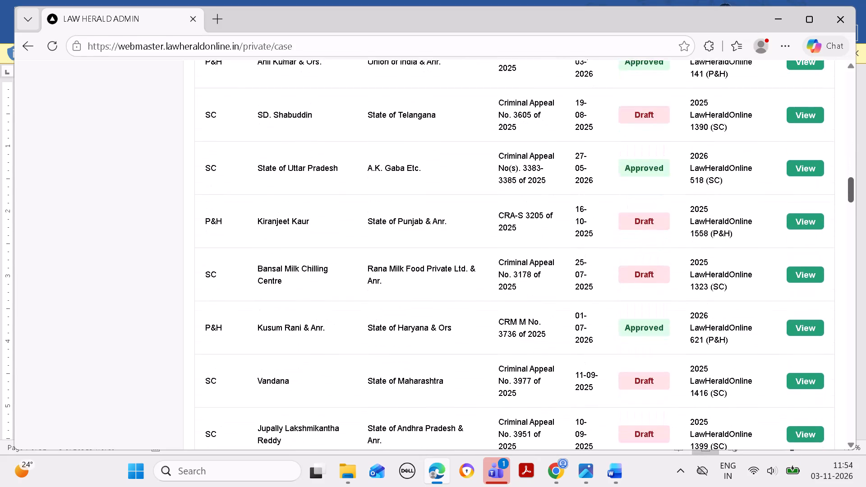
{"action": "left_click_drag", "start_coordinate": [857, 196], "coordinate": [857, 77]}
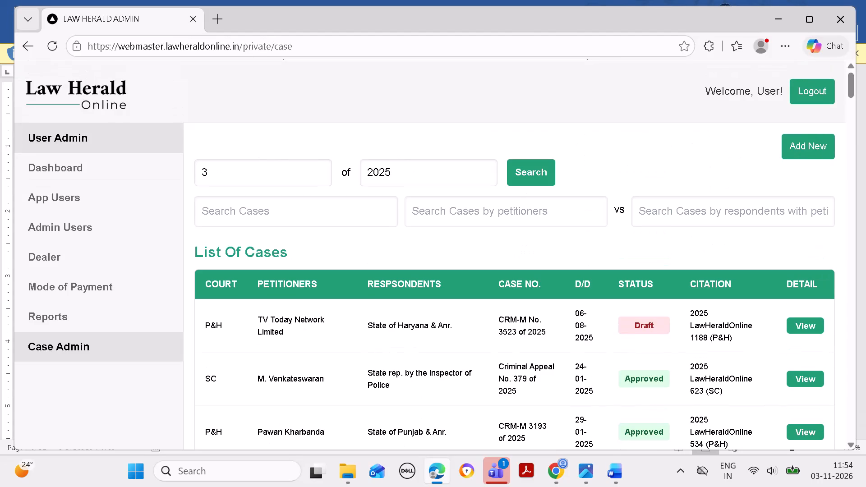
Copy the petitioner State of Haryana from the Word judgment and search for it in the general case search.
{"action": "left_click", "coordinate": [292, 220]}
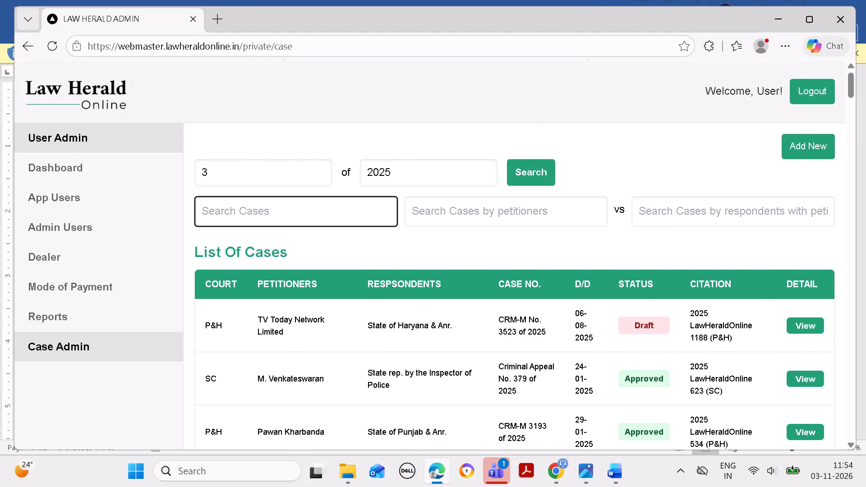
{"action": "left_click", "coordinate": [623, 472]}
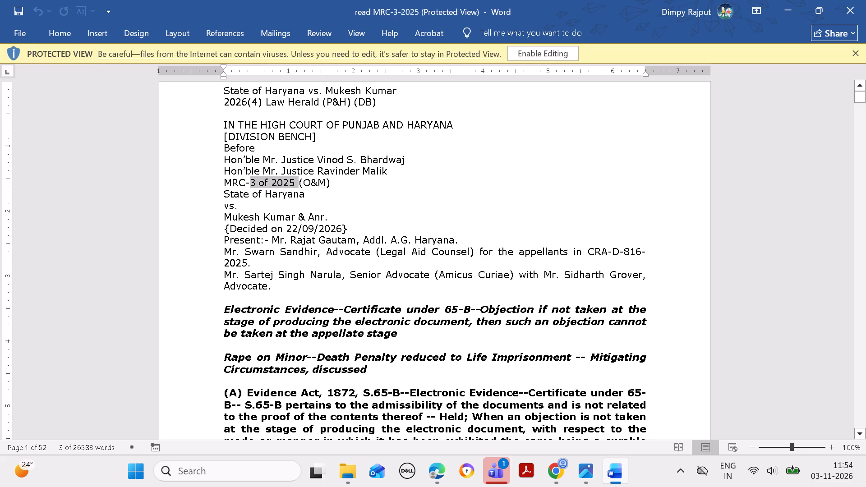
{"action": "left_click_drag", "start_coordinate": [226, 190], "coordinate": [230, 189]}
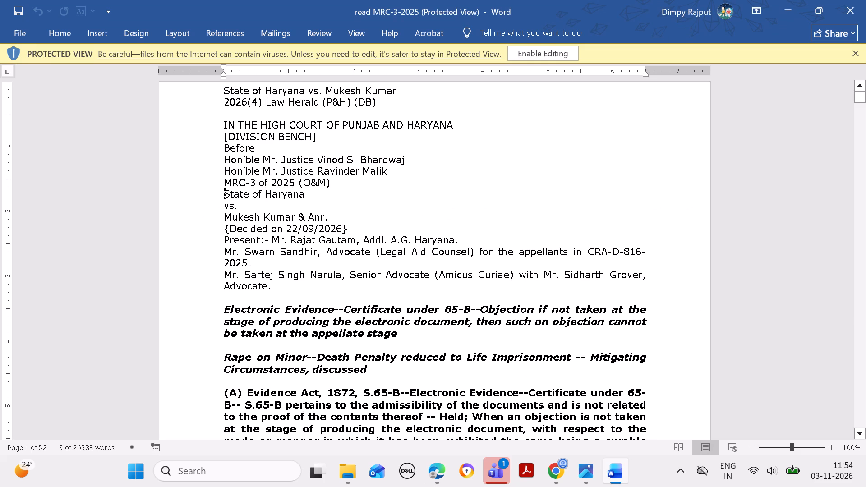
{"action": "left_click_drag", "start_coordinate": [230, 189], "coordinate": [287, 190]}
{"action": "key", "text": "ctrl+c"}
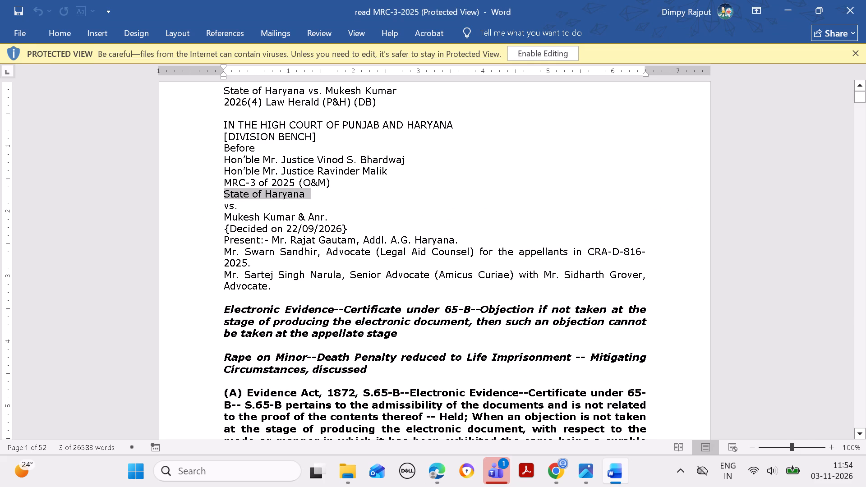
{"action": "left_click", "coordinate": [433, 475]}
{"action": "left_click", "coordinate": [299, 212]}
{"action": "key", "text": "ctrl+v"}
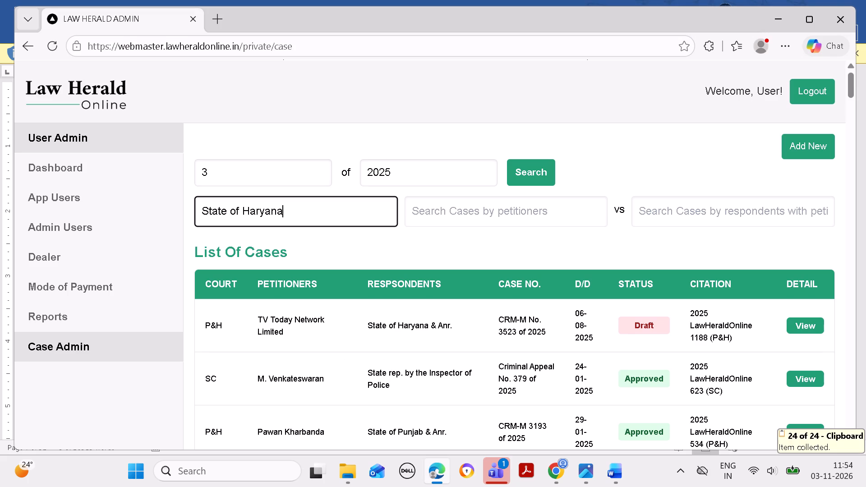
Clear the general case search and run it again for State of Haryana.
{"action": "left_click", "coordinate": [337, 212]}
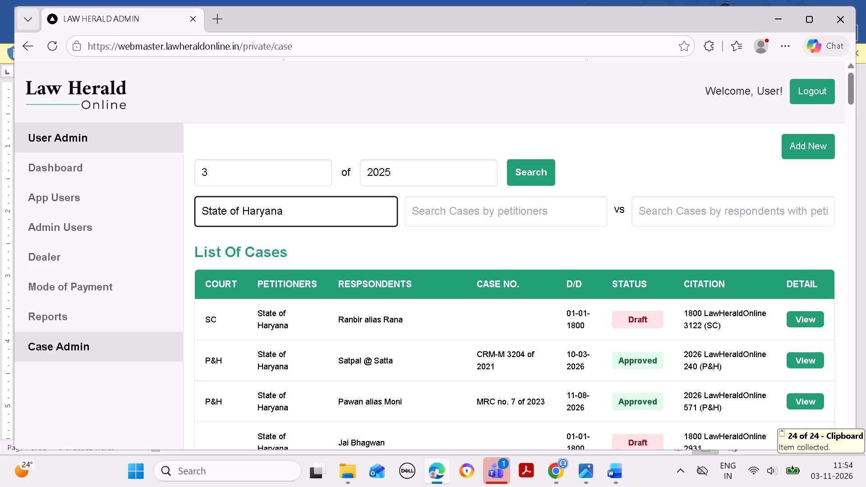
{"action": "key", "text": "BackSpace"}
{"action": "key", "text": "BackSpace"}
{"action": "key", "text": "BackSpace"}
{"action": "key", "text": "BackSpace"}
{"action": "key", "text": "BackSpace"}
{"action": "key", "text": "BackSpace"}
{"action": "key", "text": "BackSpace"}
{"action": "key", "text": "BackSpace"}
{"action": "key", "text": "BackSpace"}
{"action": "key", "text": "BackSpace"}
{"action": "key", "text": "BackSpace"}
{"action": "key", "text": "BackSpace"}
{"action": "key", "text": "BackSpace"}
{"action": "key", "text": "BackSpace"}
{"action": "key", "text": "BackSpace"}
{"action": "key", "text": "BackSpace"}
{"action": "key", "text": "BackSpace"}
{"action": "key", "text": "BackSpace"}
{"action": "key", "text": "BackSpace"}
{"action": "key", "text": "BackSpace"}
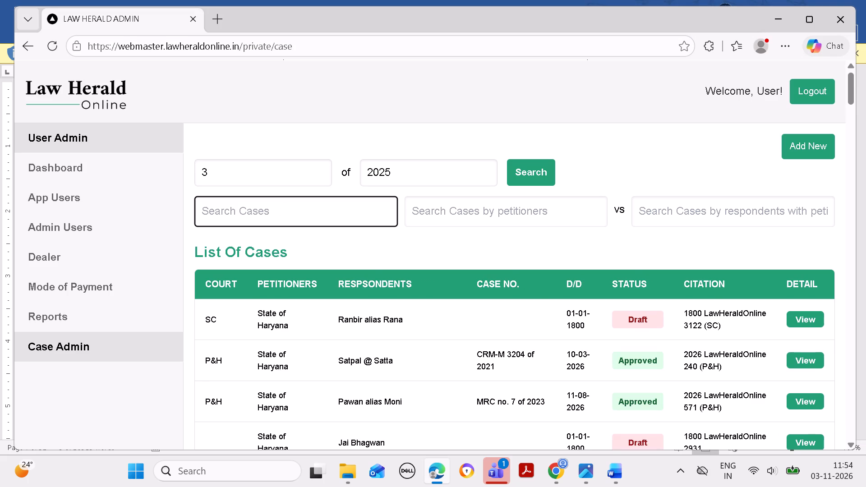
{"action": "key", "text": "ctrl+v"}
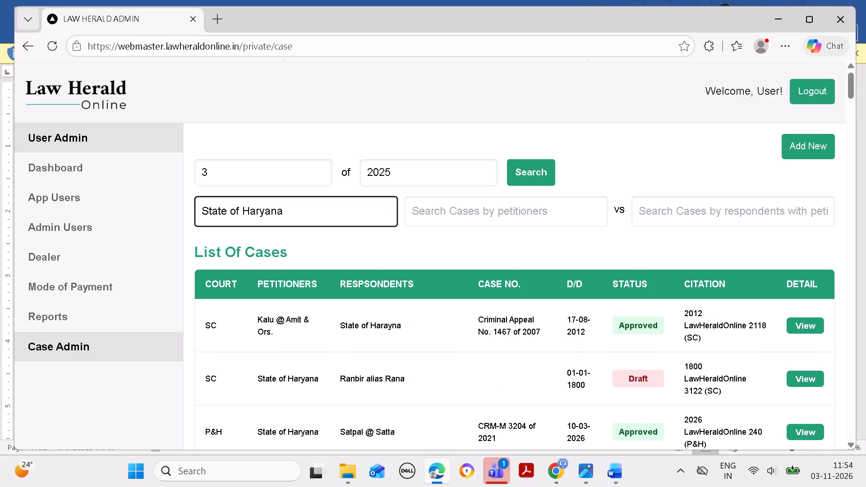
Clear the general case search and search the cases by petitioner for State of Haryana instead.
{"action": "left_click", "coordinate": [309, 211]}
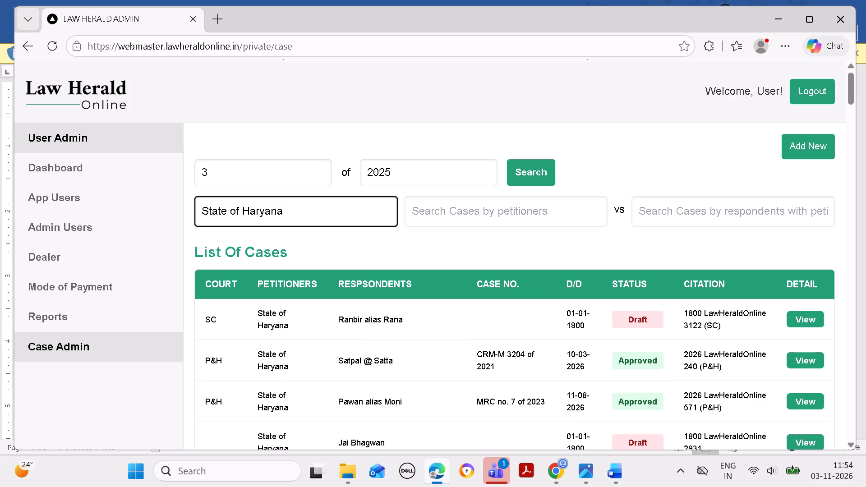
{"action": "key", "text": "BackSpace"}
{"action": "key", "text": "BackSpace"}
{"action": "key", "text": "BackSpace"}
{"action": "key", "text": "BackSpace"}
{"action": "key", "text": "BackSpace"}
{"action": "key", "text": "BackSpace"}
{"action": "key", "text": "BackSpace"}
{"action": "key", "text": "BackSpace"}
{"action": "key", "text": "BackSpace"}
{"action": "key", "text": "BackSpace"}
{"action": "key", "text": "BackSpace"}
{"action": "key", "text": "BackSpace"}
{"action": "key", "text": "BackSpace"}
{"action": "key", "text": "BackSpace"}
{"action": "key", "text": "BackSpace"}
{"action": "key", "text": "BackSpace"}
{"action": "key", "text": "BackSpace"}
{"action": "key", "text": "BackSpace"}
{"action": "key", "text": "BackSpace"}
{"action": "key", "text": "BackSpace"}
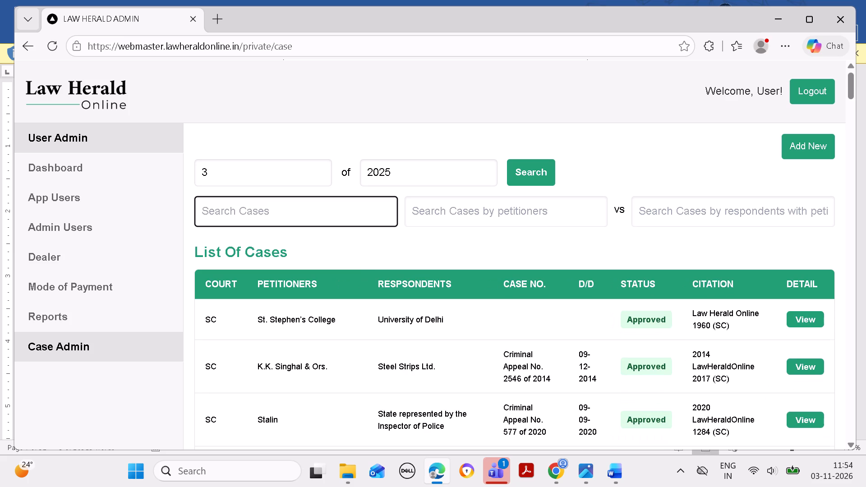
{"action": "left_click", "coordinate": [494, 205]}
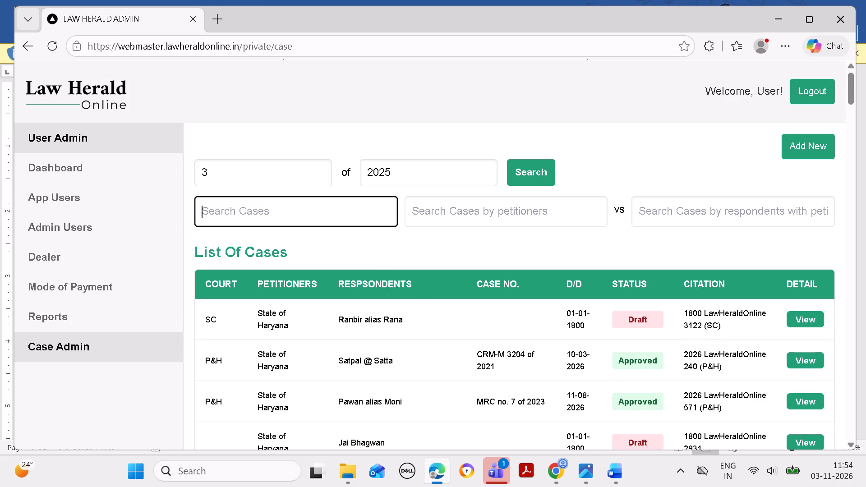
{"action": "left_click", "coordinate": [619, 479]}
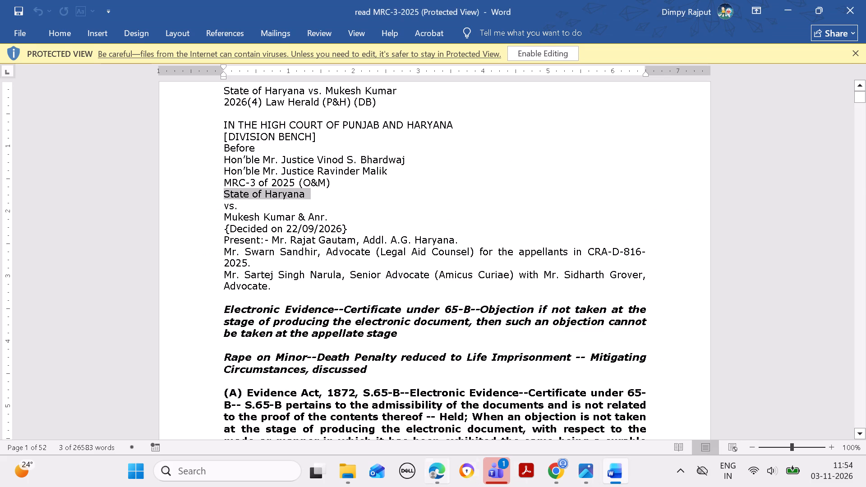
{"action": "left_click", "coordinate": [443, 473]}
{"action": "left_click", "coordinate": [491, 217]}
{"action": "key", "text": "ctrl+v"}
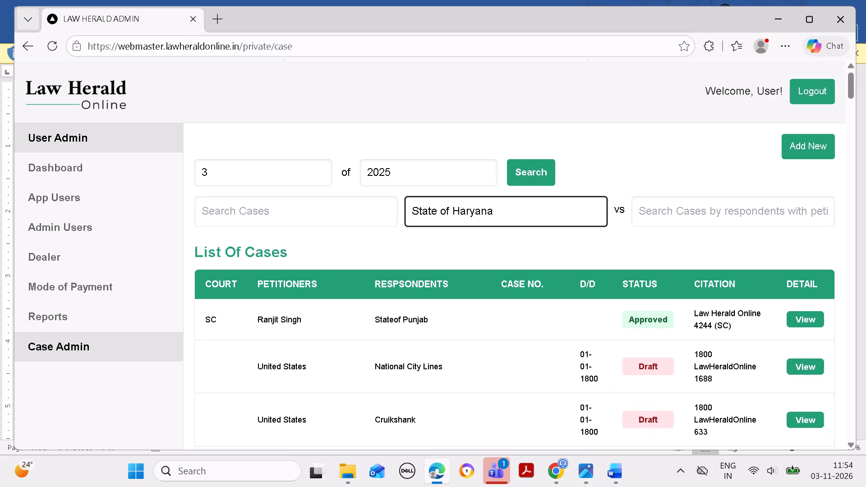
Copy the respondent's name from the Word judgment into the respondent search, then rerun the case number search for 3 of 2025.
{"action": "left_click", "coordinate": [617, 477]}
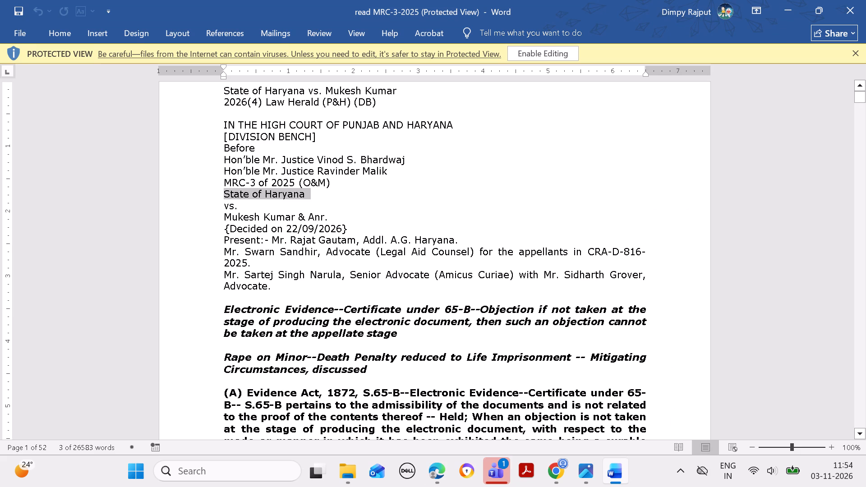
{"action": "left_click_drag", "start_coordinate": [225, 217], "coordinate": [330, 218]}
{"action": "key", "text": "ctrl+c"}
{"action": "left_click", "coordinate": [427, 472]}
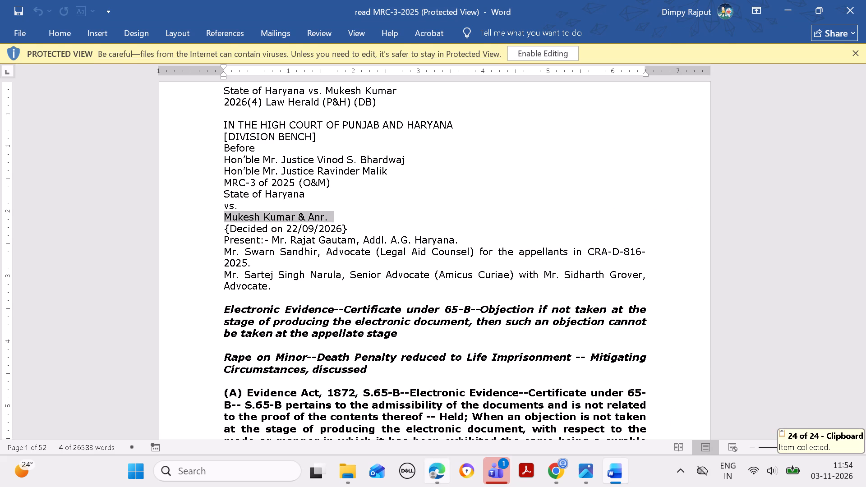
{"action": "left_click", "coordinate": [713, 218]}
{"action": "key", "text": "ctrl+v"}
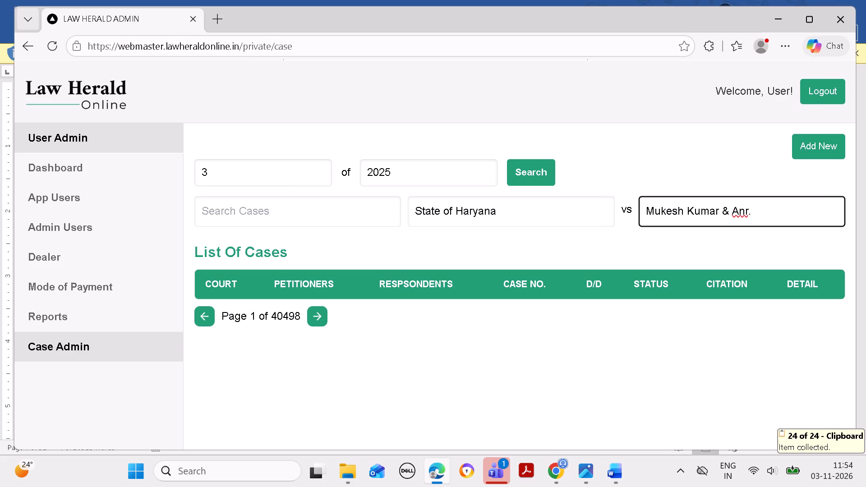
{"action": "left_click", "coordinate": [530, 170]}
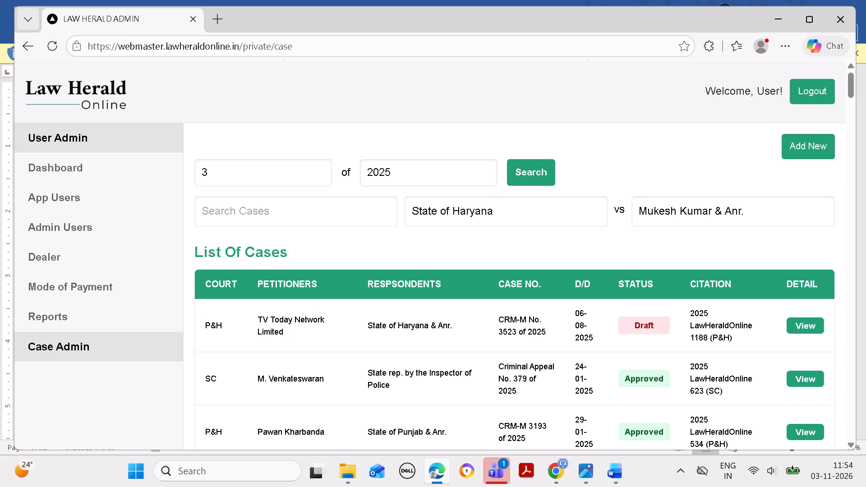
Look through the case number search results and on to page 3 of the case list for MRC-3 of 2025.
{"action": "left_click", "coordinate": [338, 220]}
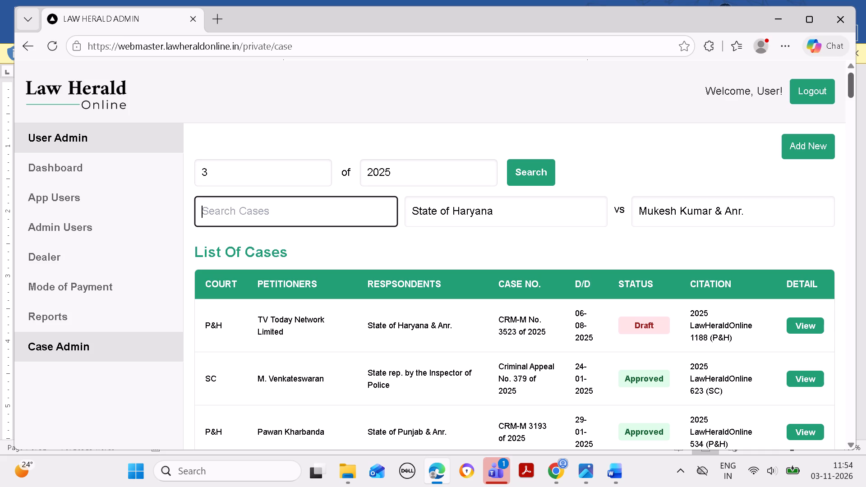
{"action": "left_click_drag", "start_coordinate": [848, 88], "coordinate": [851, 104]}
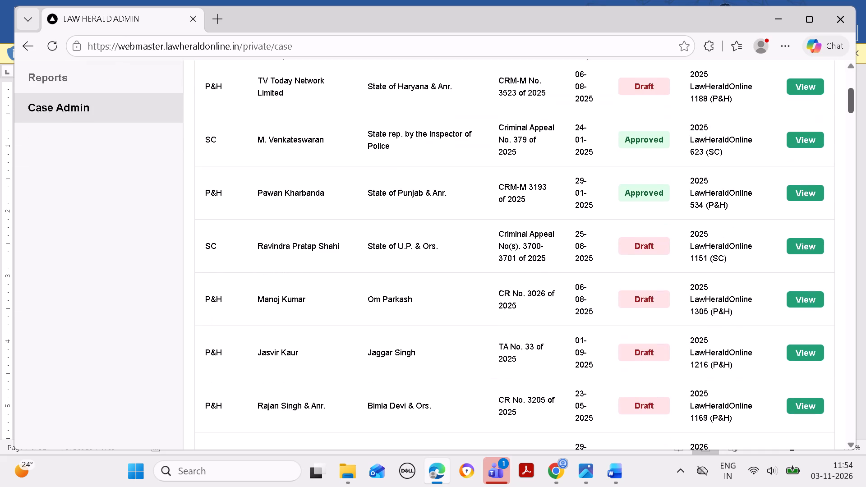
{"action": "left_click_drag", "start_coordinate": [851, 104], "coordinate": [851, 105]}
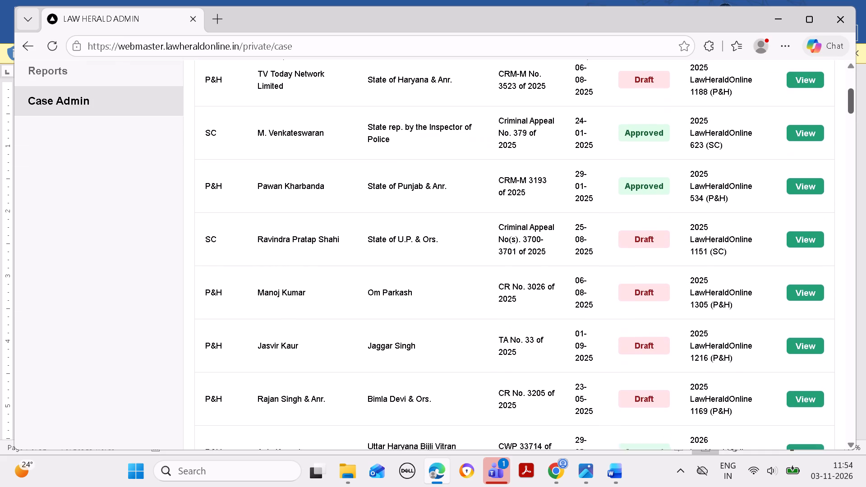
{"action": "left_click_drag", "start_coordinate": [851, 105], "coordinate": [862, 298]}
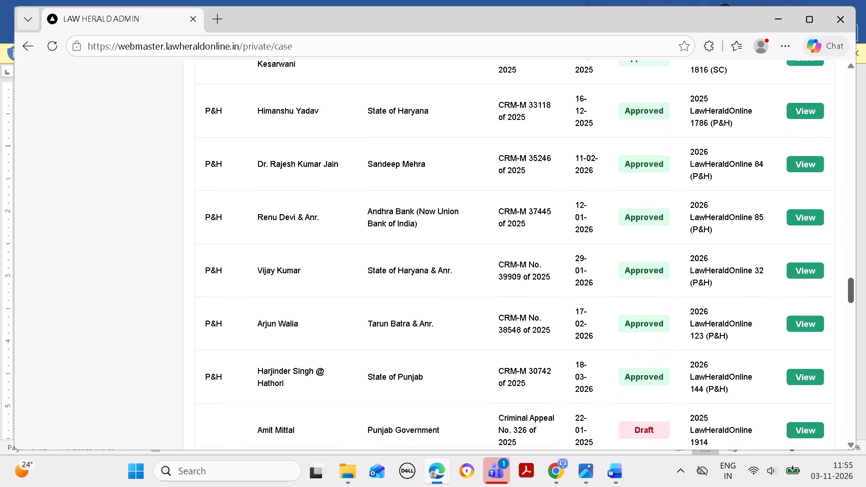
{"action": "left_click_drag", "start_coordinate": [862, 298], "coordinate": [865, 446]}
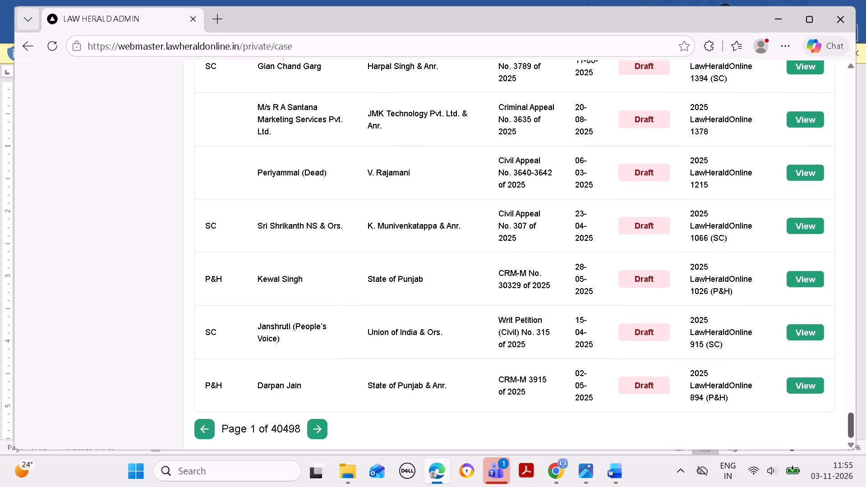
{"action": "left_click", "coordinate": [320, 429]}
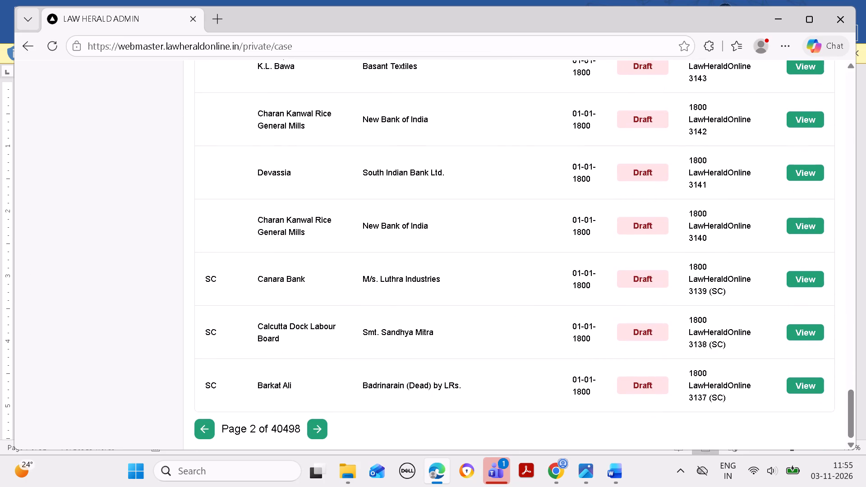
{"action": "left_click", "coordinate": [327, 424]}
{"action": "scroll", "coordinate": [525, 372], "scroll_direction": "up", "scroll_amount": 4}
{"action": "scroll", "coordinate": [525, 371], "scroll_direction": "down", "scroll_amount": 6}
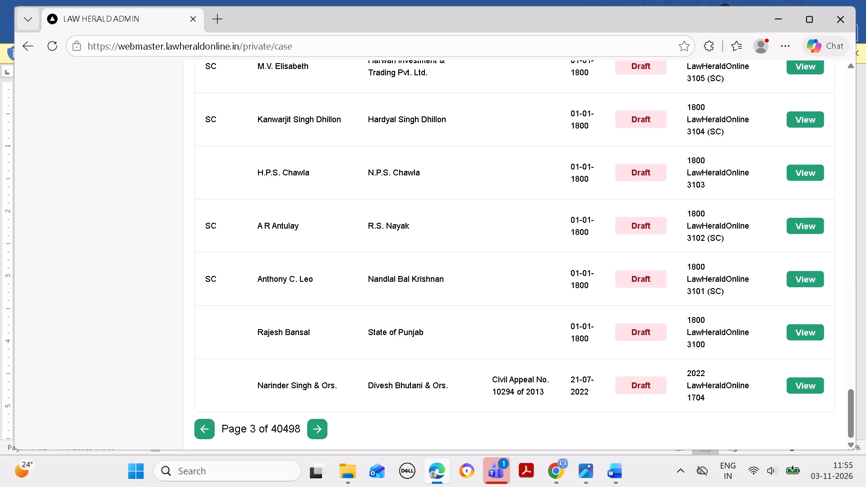
Return to page 1 of the case list and examine its parties and case numbers for MRC-3 of 2025.
{"action": "left_click", "coordinate": [210, 430]}
{"action": "left_click", "coordinate": [210, 430]}
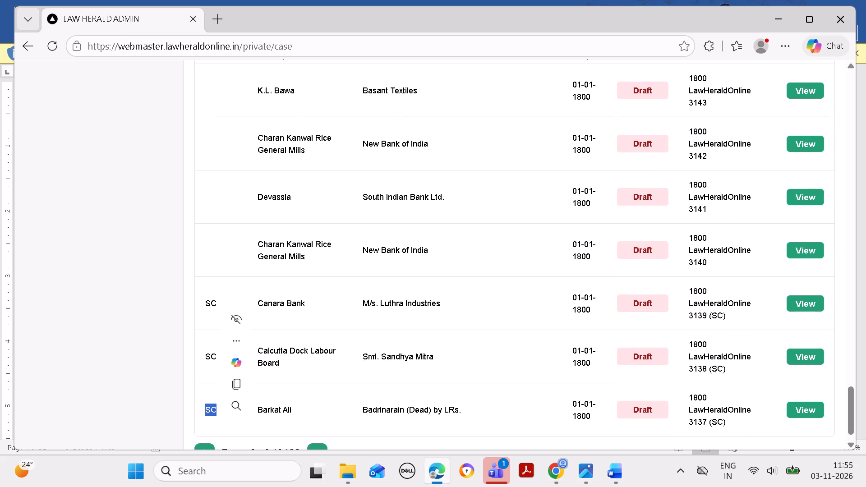
{"action": "scroll", "coordinate": [221, 416], "scroll_direction": "down", "scroll_amount": 5}
{"action": "scroll", "coordinate": [272, 390], "scroll_direction": "down", "scroll_amount": 6}
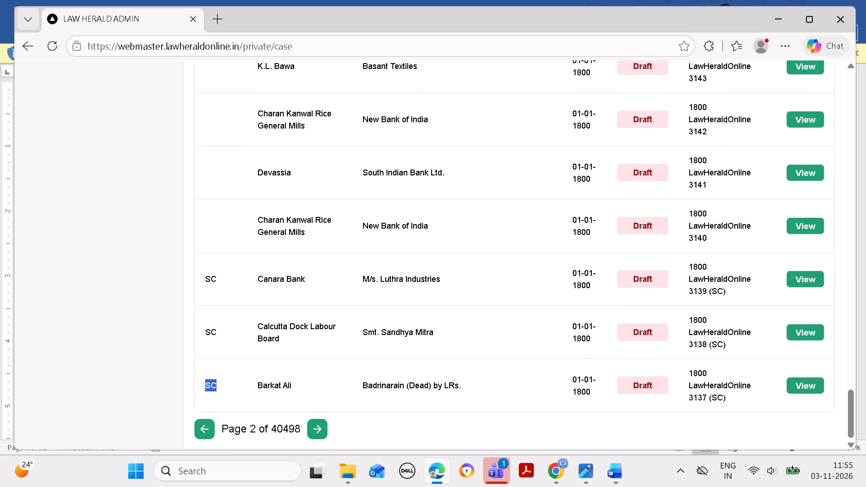
{"action": "left_click", "coordinate": [208, 428]}
{"action": "scroll", "coordinate": [607, 355], "scroll_direction": "down", "scroll_amount": 7}
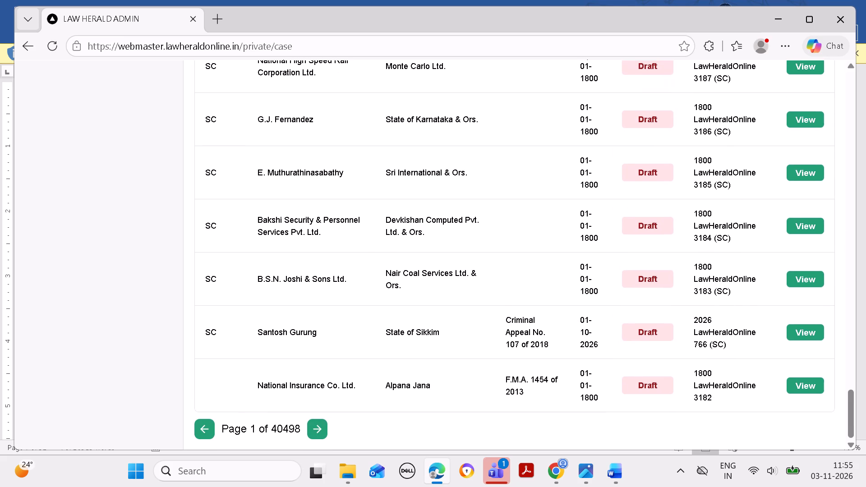
{"action": "left_click_drag", "start_coordinate": [854, 411], "coordinate": [852, 395]}
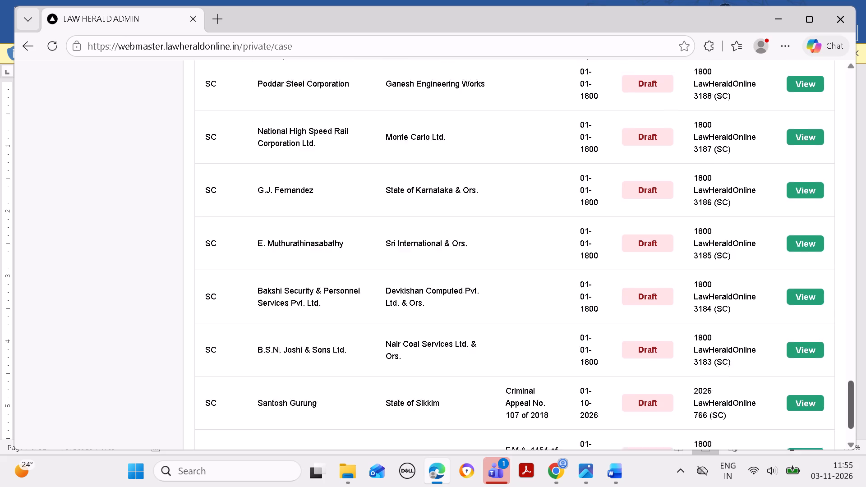
{"action": "left_click_drag", "start_coordinate": [852, 395], "coordinate": [835, 173]}
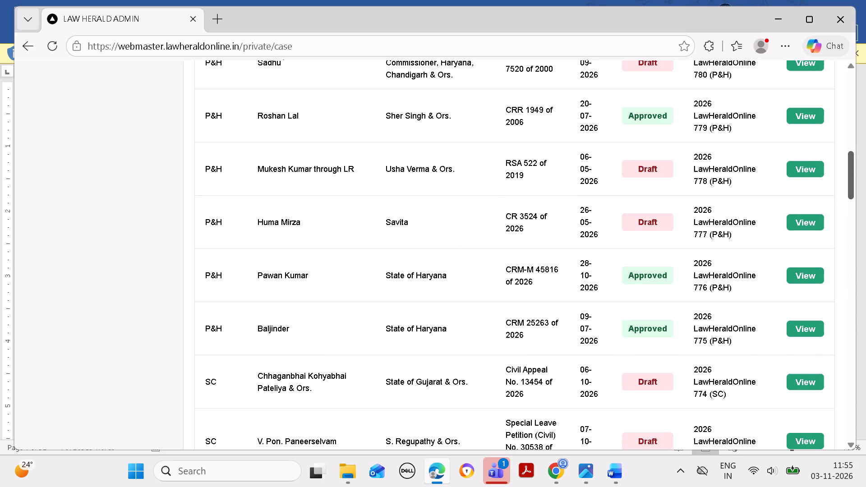
{"action": "left_click_drag", "start_coordinate": [835, 173], "coordinate": [837, 179]}
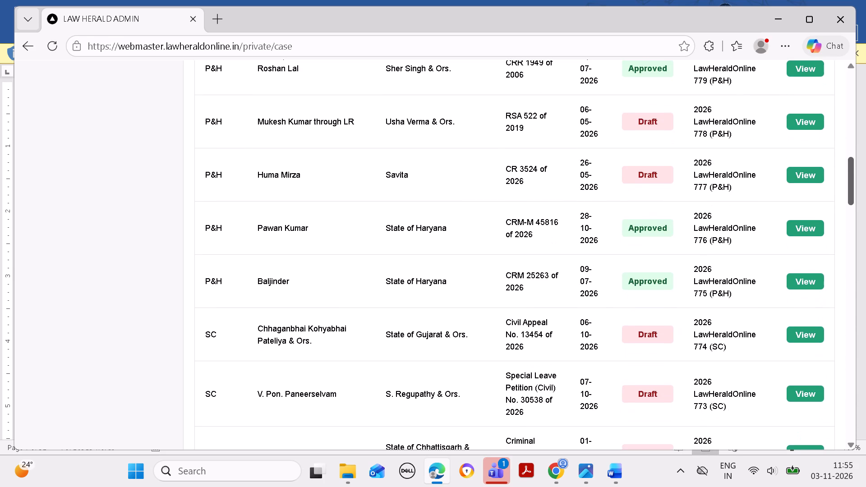
{"action": "left_click_drag", "start_coordinate": [837, 179], "coordinate": [837, 173]}
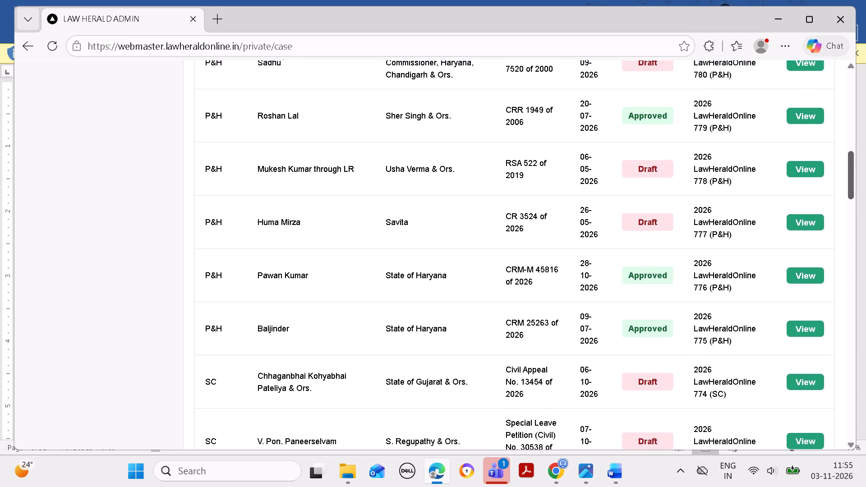
{"action": "left_click_drag", "start_coordinate": [837, 173], "coordinate": [837, 142]}
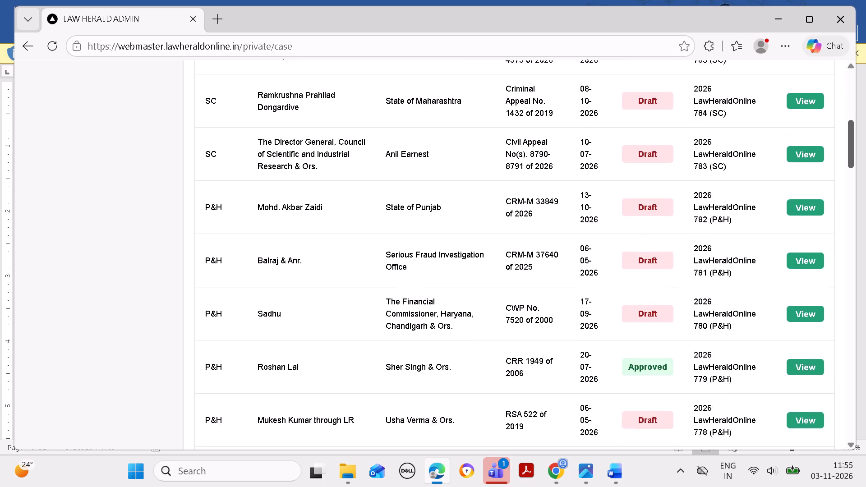
{"action": "left_click_drag", "start_coordinate": [837, 142], "coordinate": [838, 115]}
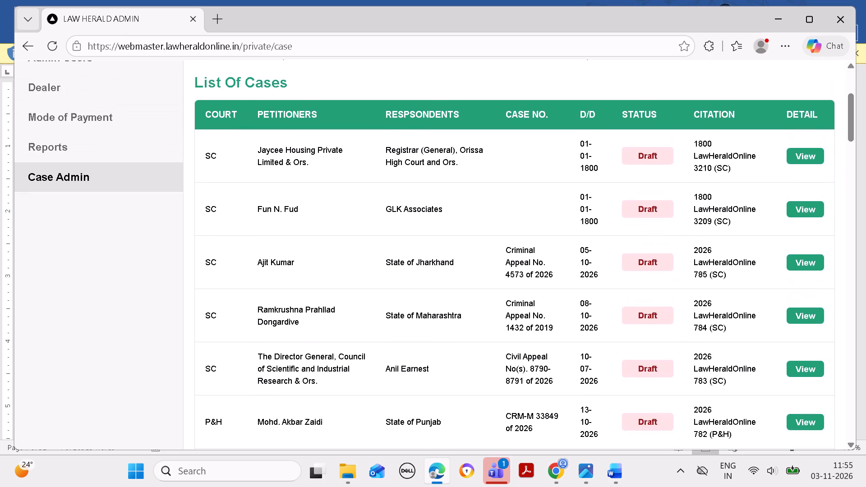
Recheck the page 1 entries from the end of the case list back to the search fields for MRC-3 of 2025.
{"action": "scroll", "coordinate": [552, 291], "scroll_direction": "down", "scroll_amount": 12}
{"action": "left_click", "coordinate": [198, 430]}
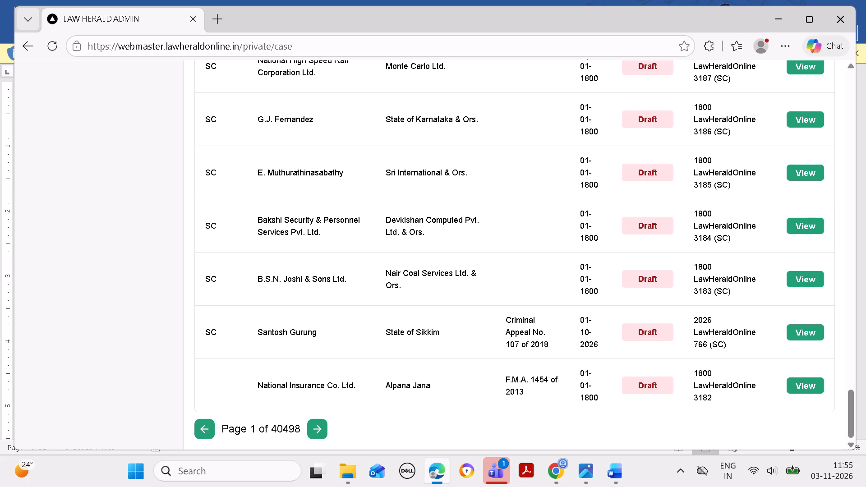
{"action": "left_click_drag", "start_coordinate": [844, 402], "coordinate": [850, 379]}
{"action": "left_click_drag", "start_coordinate": [850, 401], "coordinate": [861, 335]}
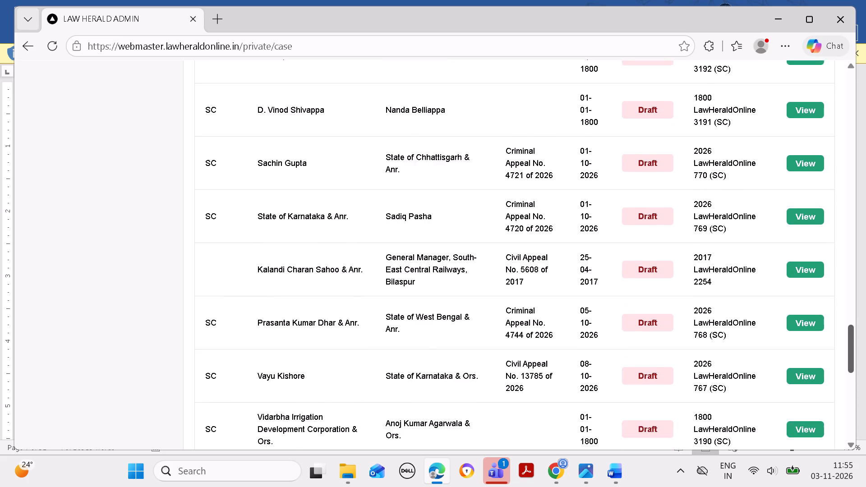
{"action": "left_click_drag", "start_coordinate": [861, 335], "coordinate": [863, 316]}
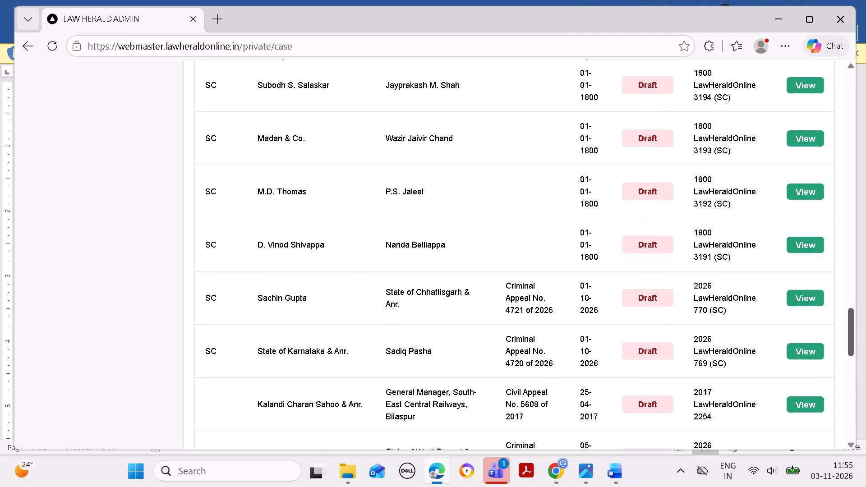
{"action": "left_click_drag", "start_coordinate": [863, 316], "coordinate": [863, 314]}
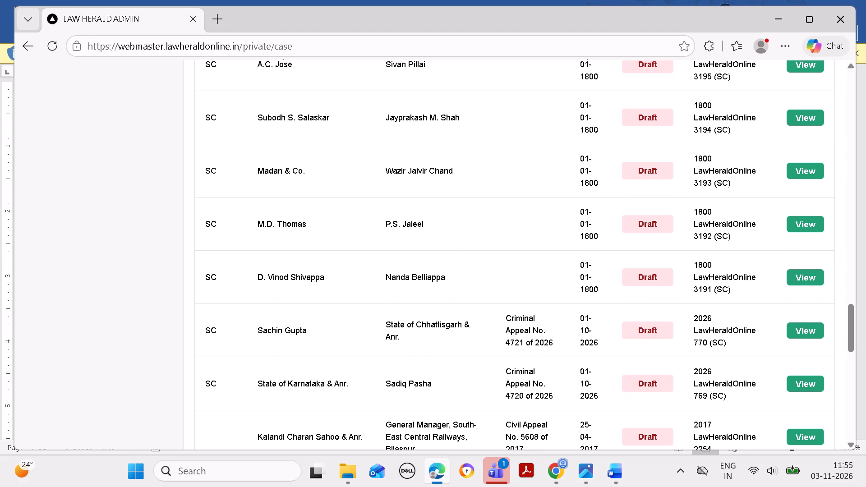
{"action": "left_click_drag", "start_coordinate": [850, 336], "coordinate": [848, 260]}
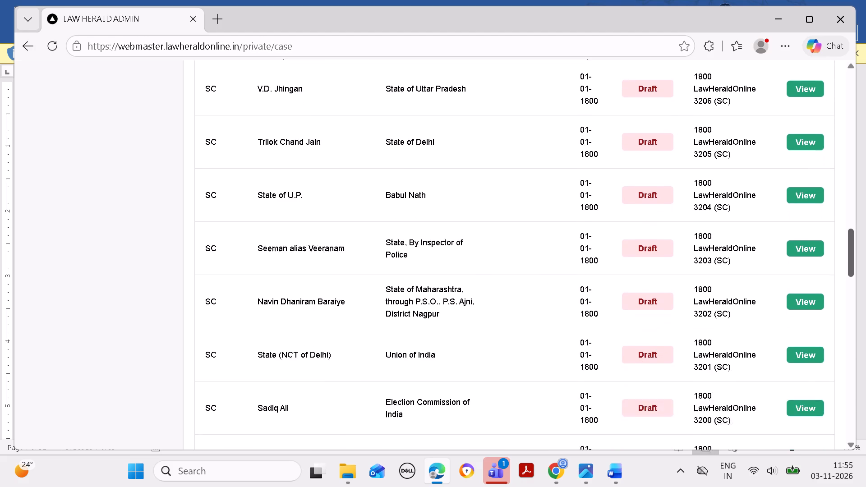
{"action": "left_click_drag", "start_coordinate": [848, 260], "coordinate": [840, 207]}
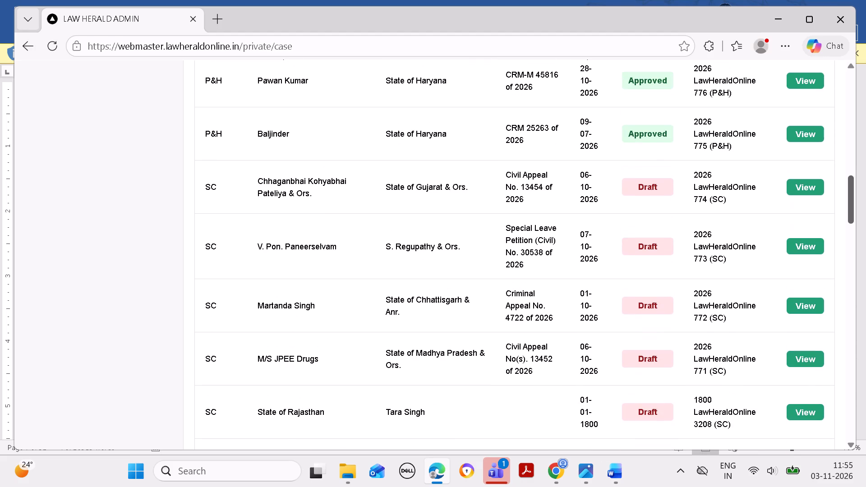
{"action": "left_click_drag", "start_coordinate": [840, 207], "coordinate": [839, 164]}
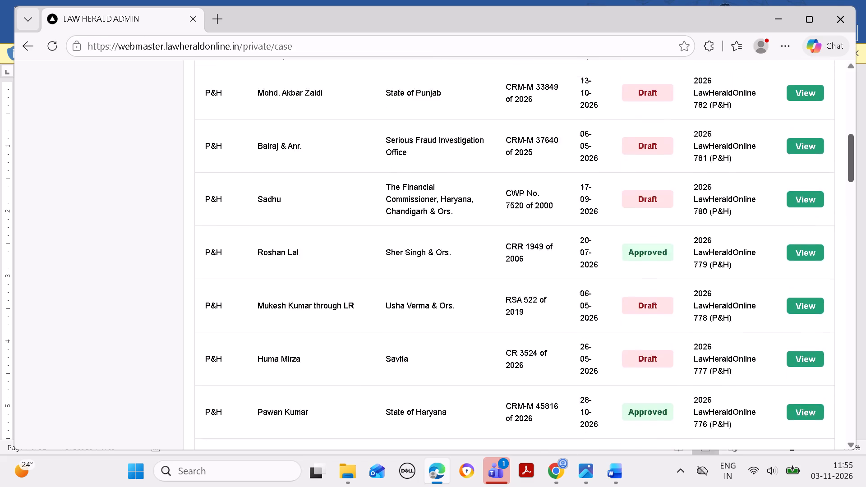
{"action": "left_click_drag", "start_coordinate": [839, 164], "coordinate": [838, 133]}
{"action": "scroll", "coordinate": [831, 128], "scroll_direction": "up", "scroll_amount": 3}
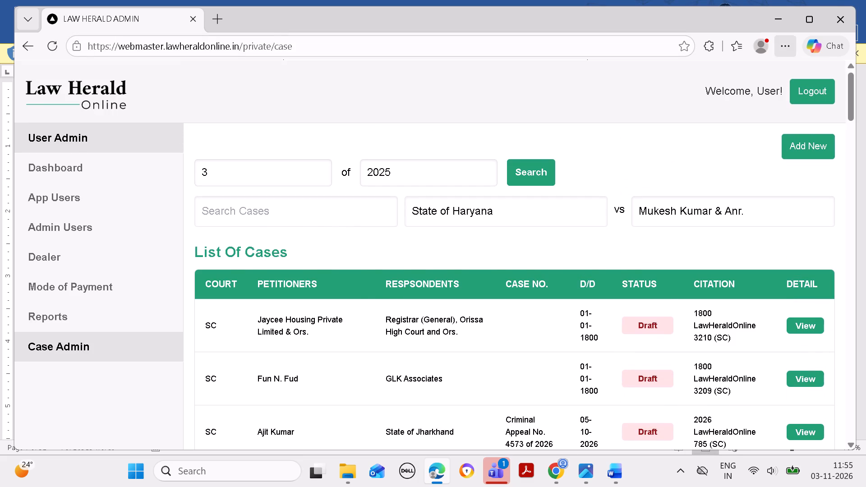
Switch to Chrome, open Law Herald Online in a new tab, and paste the copied respondent name into the online citation's year field.
{"action": "left_click", "coordinate": [784, 18]}
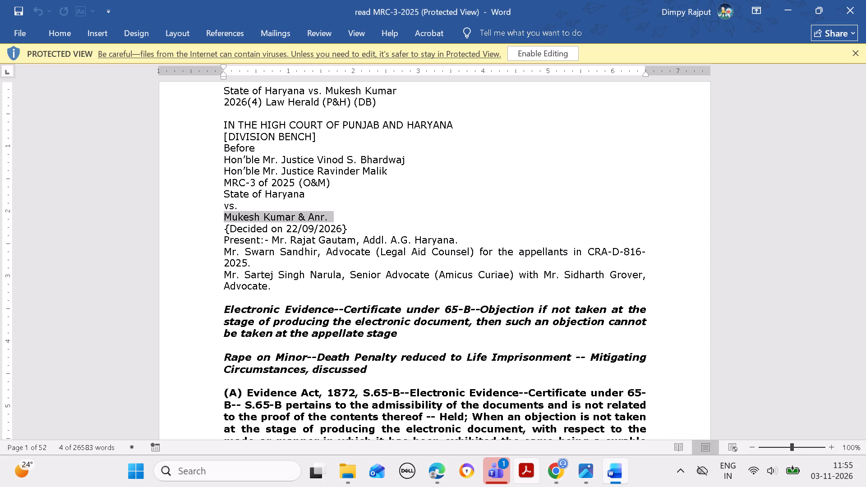
{"action": "left_click", "coordinate": [551, 473]}
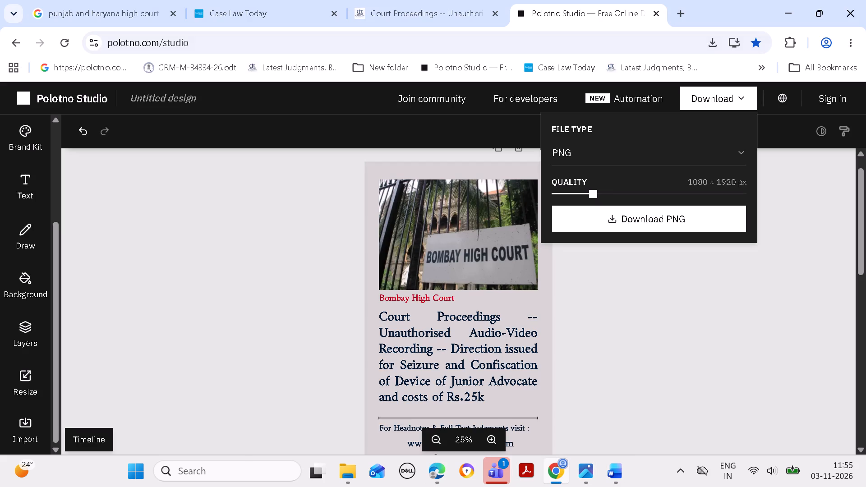
{"action": "left_click", "coordinate": [683, 17]}
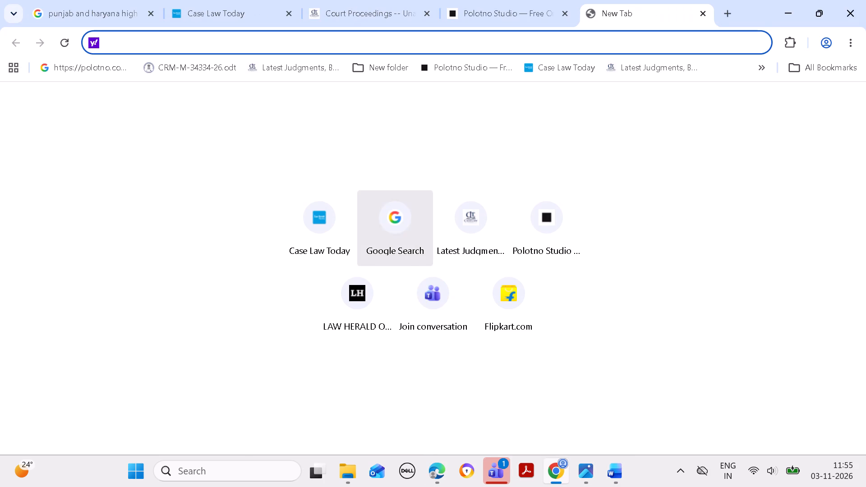
{"action": "left_click", "coordinate": [354, 294]}
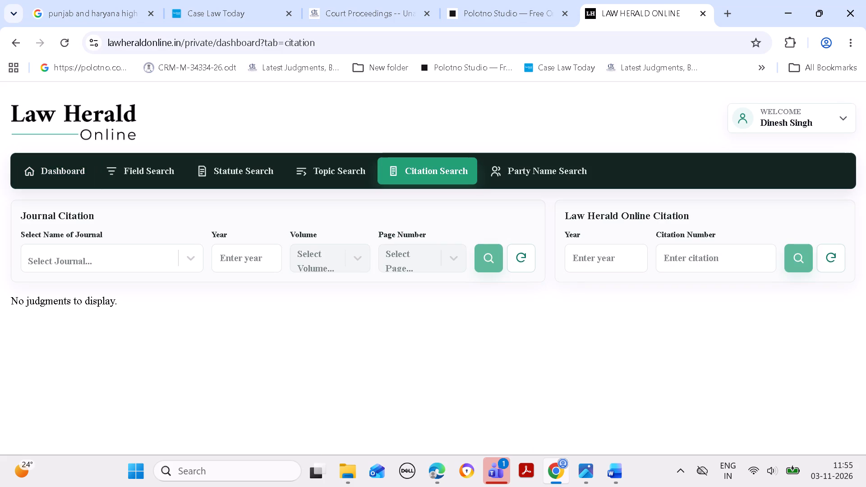
{"action": "left_click", "coordinate": [597, 261]}
{"action": "key", "text": "ctrl+v"}
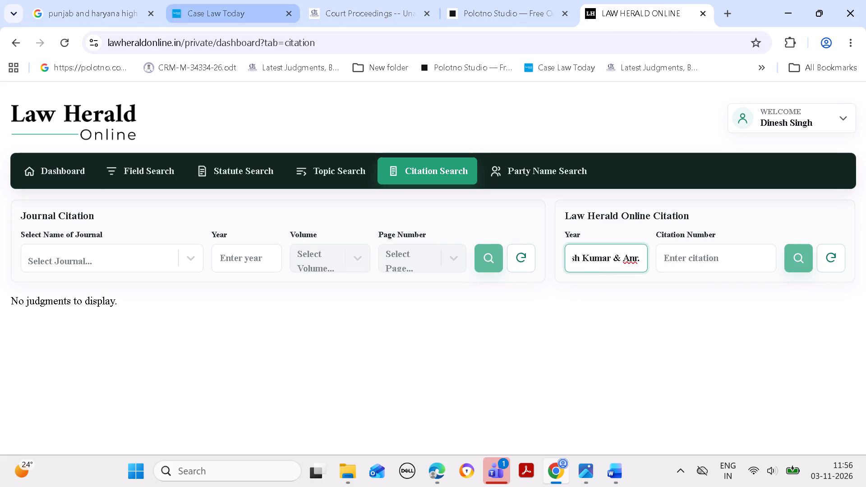
Switch back to Law Herald Admin in Edge, remove the trailing space after 2025, and rerun the case number search for 3 of 2025.
{"action": "left_click", "coordinate": [433, 472]}
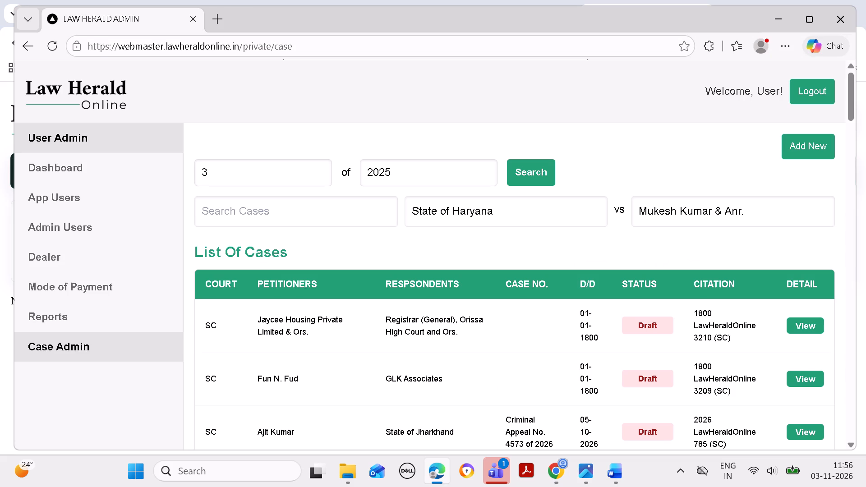
{"action": "left_click", "coordinate": [415, 178]}
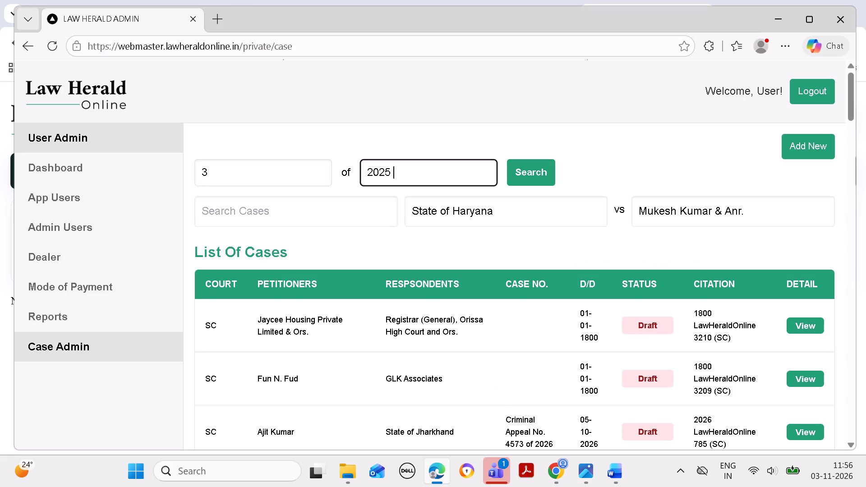
{"action": "key", "text": "BackSpace"}
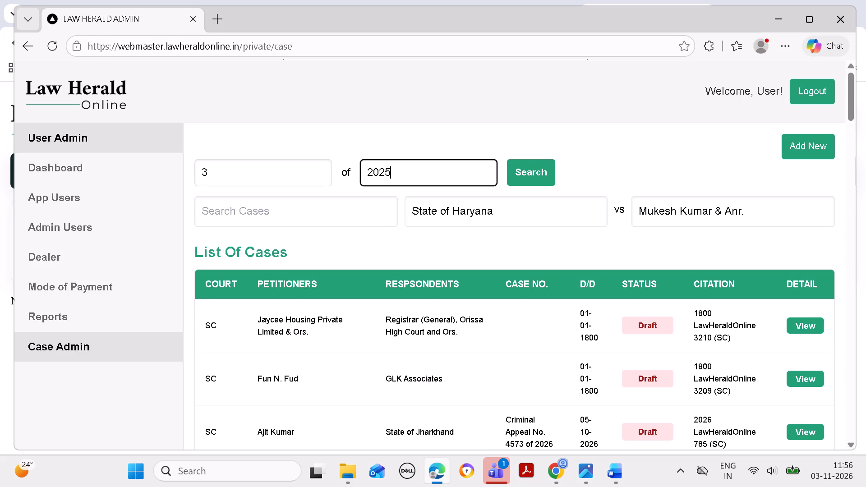
{"action": "left_click", "coordinate": [526, 177]}
{"action": "left_click", "coordinate": [526, 166]}
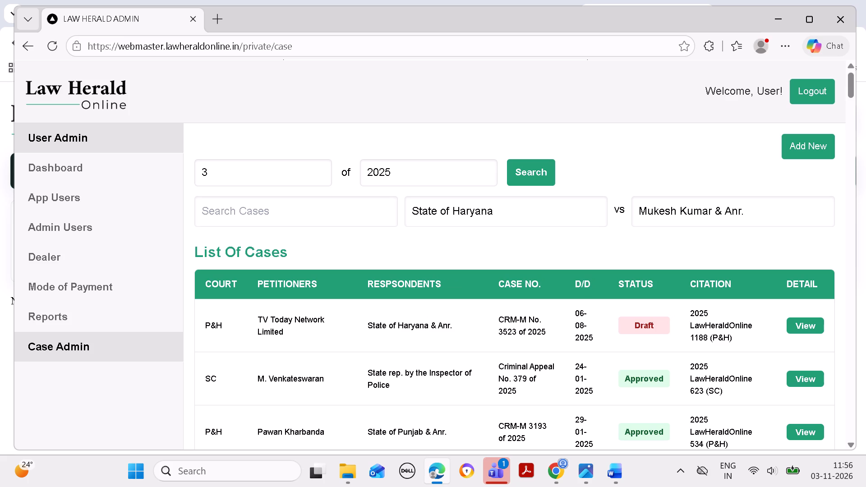
Rerun the case number search for 3 of 2025 and recheck the number and year entered.
{"action": "left_click", "coordinate": [526, 165]}
{"action": "left_click", "coordinate": [289, 168]}
{"action": "left_click", "coordinate": [429, 175]}
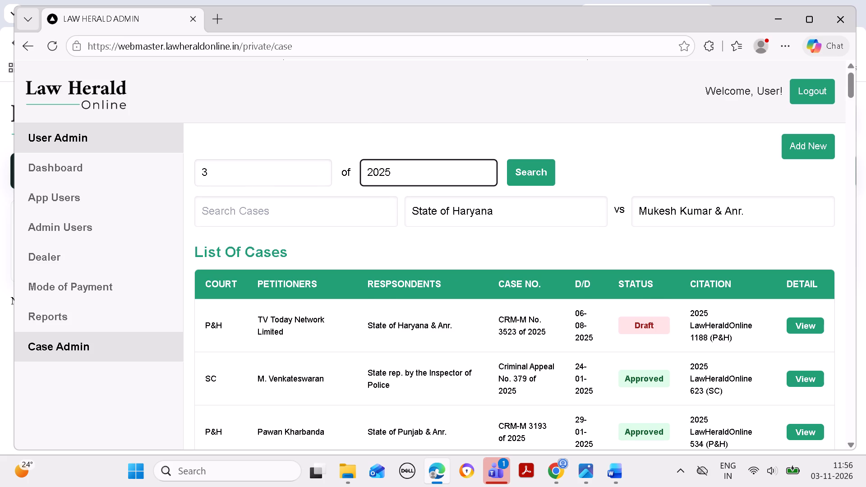
Check the party names in the Word judgment, return to Law Herald Admin in Edge, and remove "& Anr." from the respondent search.
{"action": "left_click", "coordinate": [618, 476]}
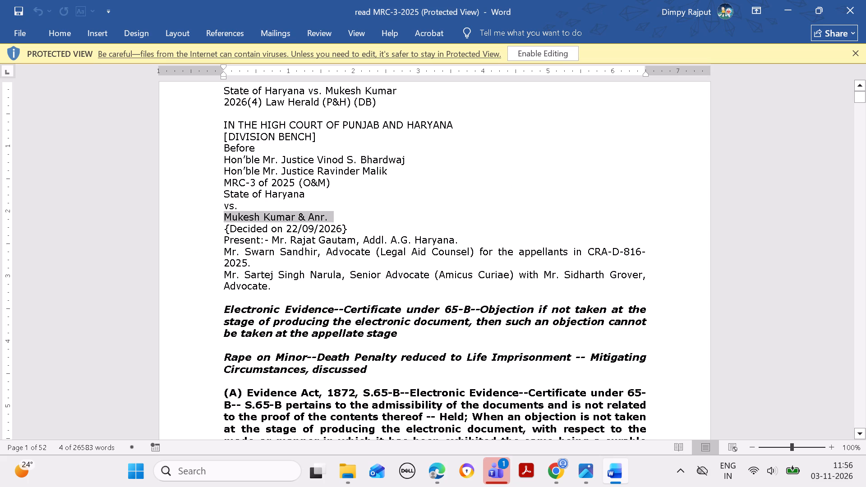
{"action": "left_click", "coordinate": [433, 478]}
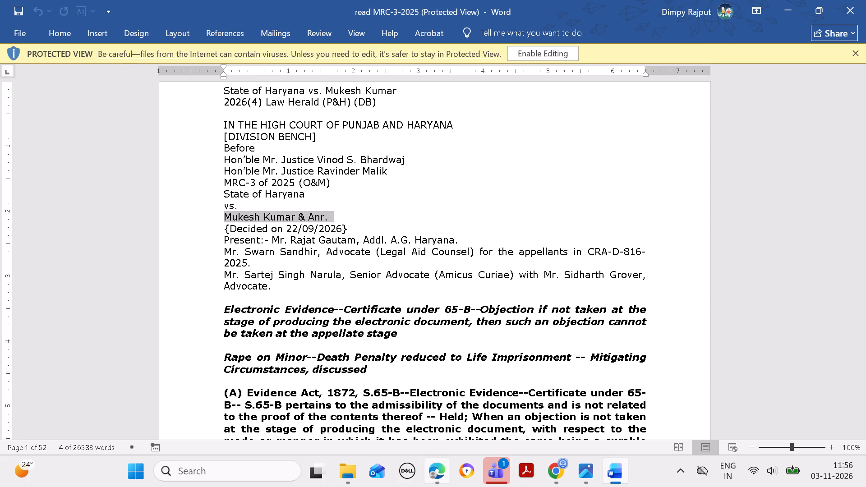
{"action": "left_click", "coordinate": [754, 215]}
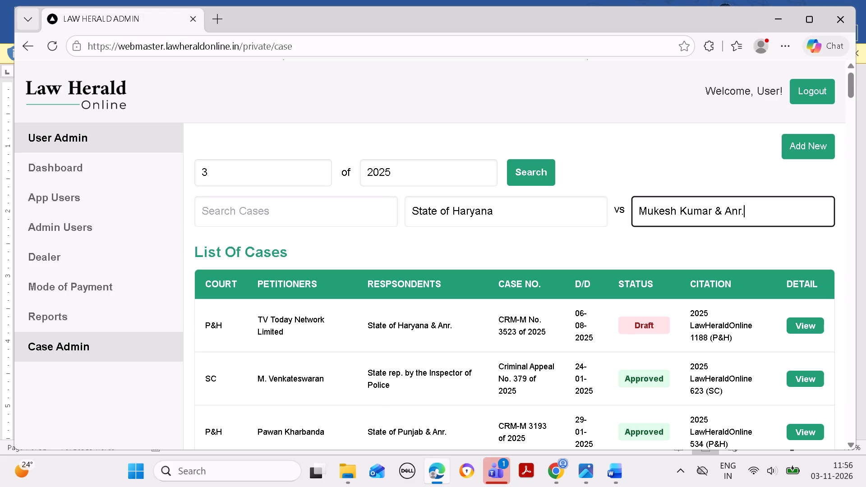
{"action": "key", "text": "BackSpace"}
{"action": "key", "text": "BackSpace"}
{"action": "key", "text": "BackSpace"}
{"action": "key", "text": "BackSpace"}
{"action": "key", "text": "BackSpace"}
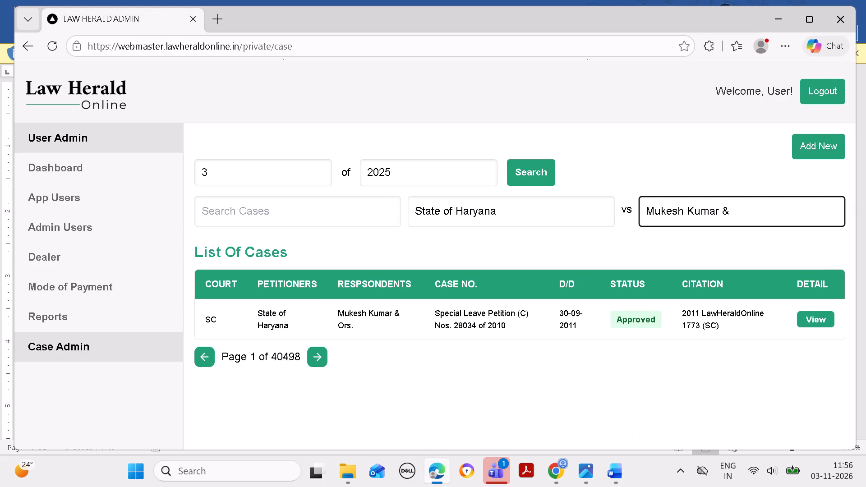
{"action": "key", "text": "BackSpace"}
{"action": "key", "text": "BackSpace"}
Rerun the case number search for 3 of 2025 and examine all page 1 parties and case numbers for MRC-3.
{"action": "left_click", "coordinate": [534, 176]}
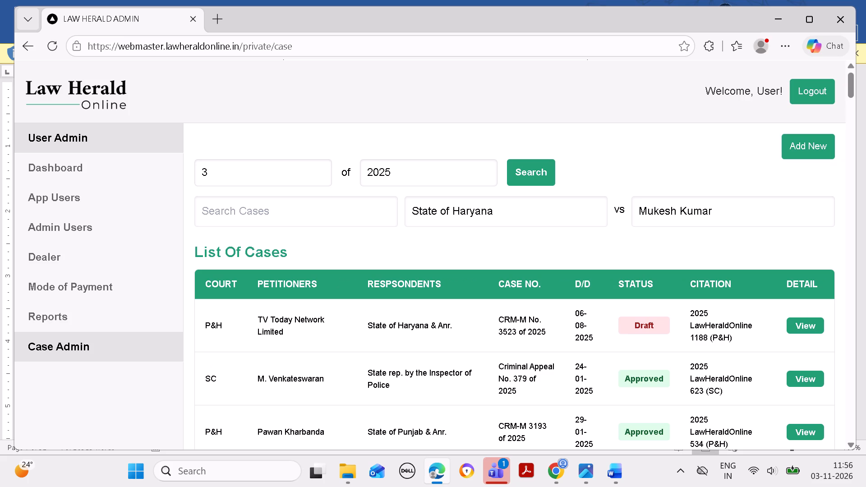
{"action": "left_click_drag", "start_coordinate": [852, 91], "coordinate": [855, 105]}
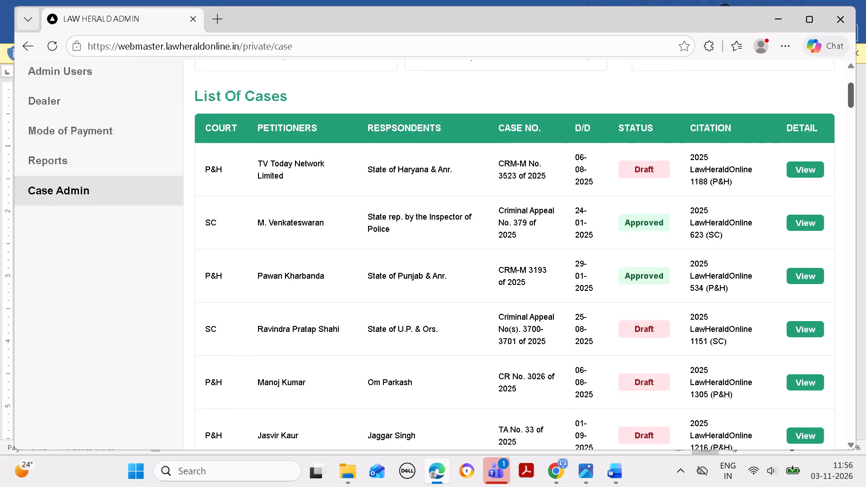
{"action": "left_click_drag", "start_coordinate": [855, 105], "coordinate": [860, 130]}
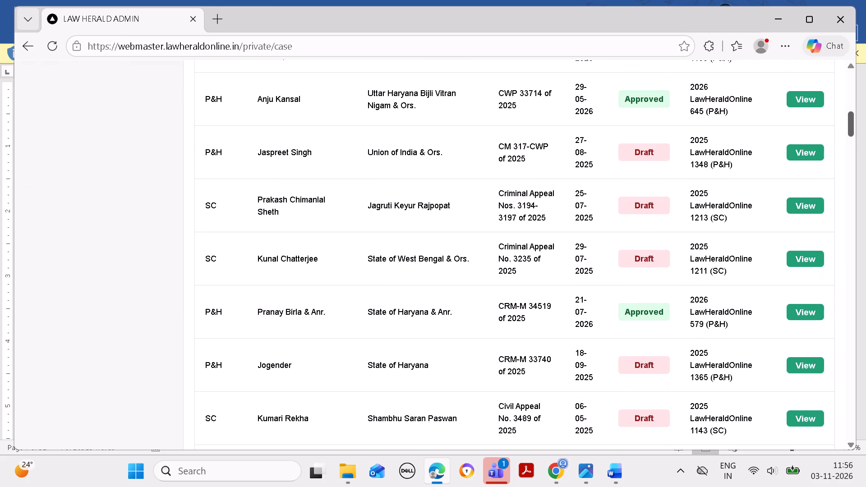
{"action": "left_click_drag", "start_coordinate": [860, 130], "coordinate": [865, 142]}
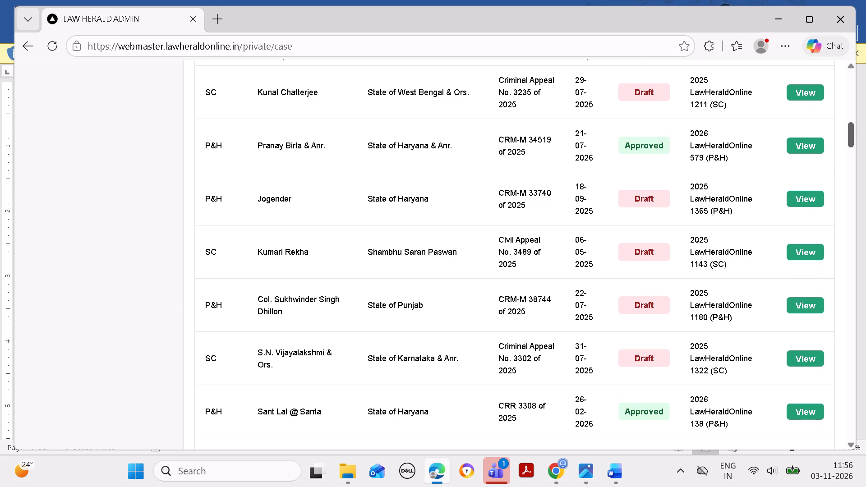
{"action": "left_click_drag", "start_coordinate": [865, 142], "coordinate": [865, 146]}
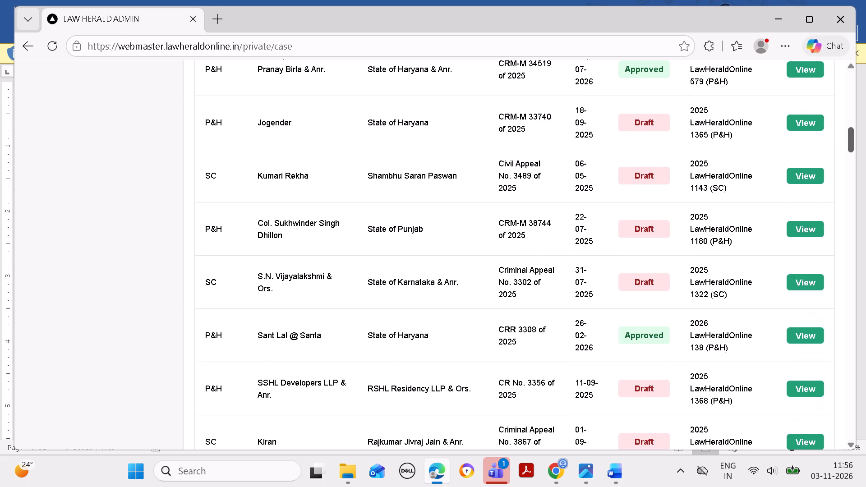
{"action": "left_click_drag", "start_coordinate": [865, 146], "coordinate": [865, 162]}
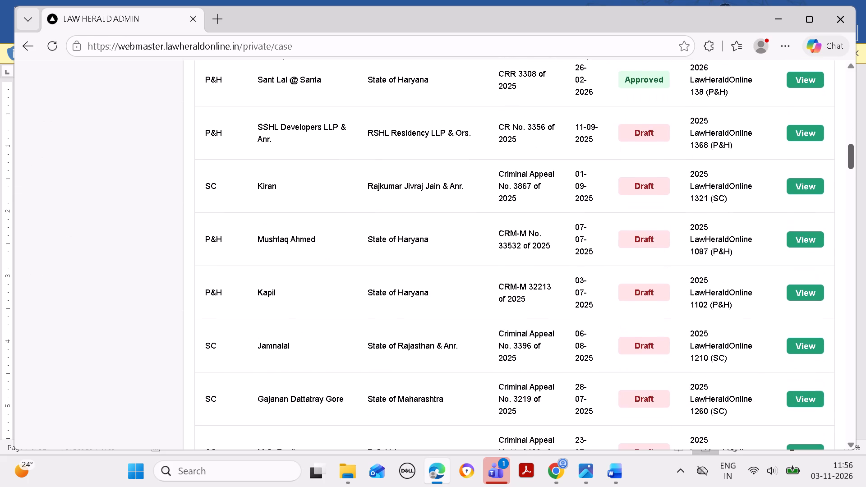
{"action": "left_click_drag", "start_coordinate": [865, 162], "coordinate": [865, 181]}
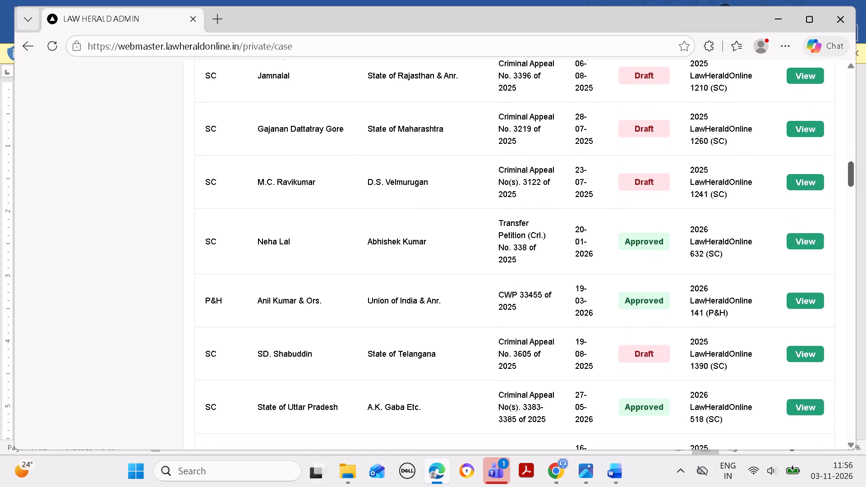
{"action": "left_click_drag", "start_coordinate": [865, 181], "coordinate": [865, 205]}
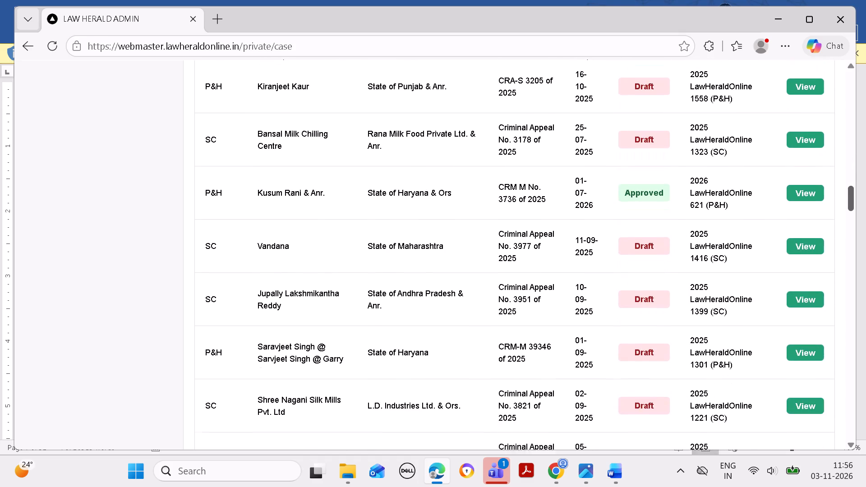
{"action": "left_click_drag", "start_coordinate": [865, 205], "coordinate": [865, 233]}
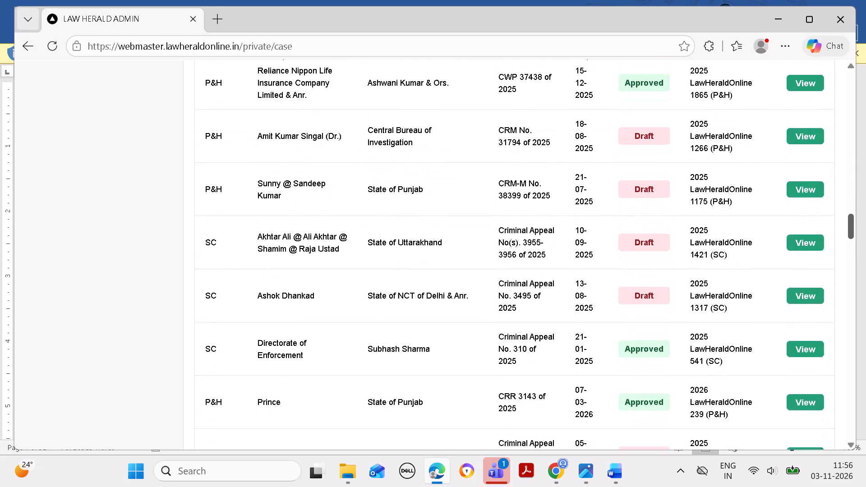
{"action": "left_click_drag", "start_coordinate": [865, 233], "coordinate": [865, 259]}
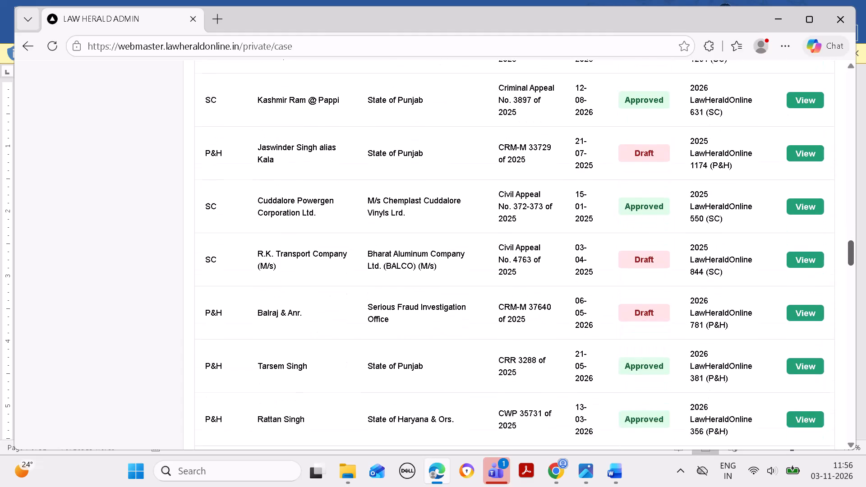
{"action": "left_click_drag", "start_coordinate": [865, 259], "coordinate": [865, 285]}
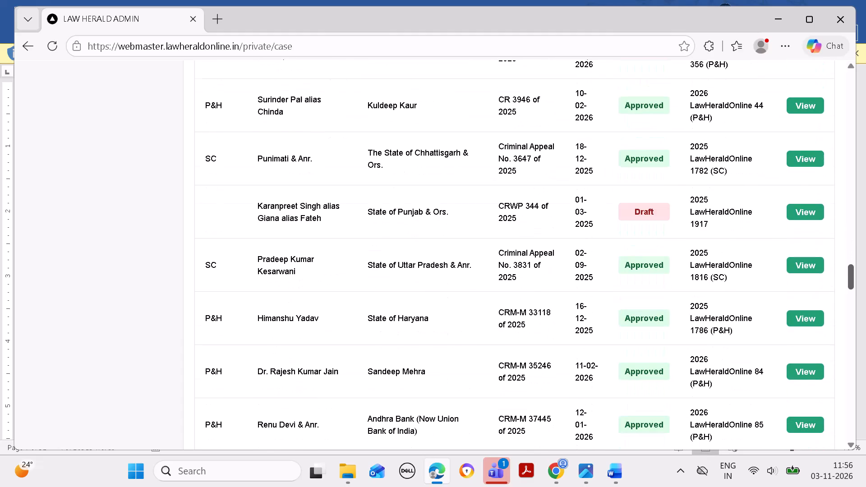
{"action": "left_click_drag", "start_coordinate": [865, 285], "coordinate": [865, 299]}
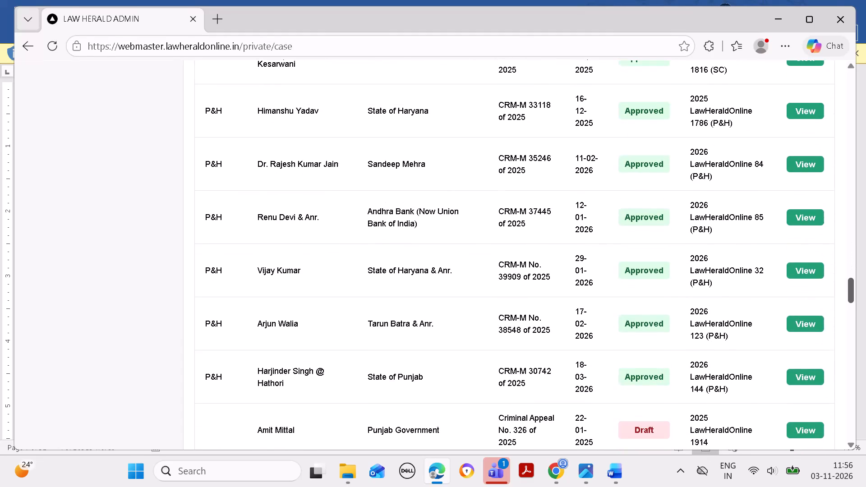
{"action": "left_click_drag", "start_coordinate": [865, 299], "coordinate": [865, 328]}
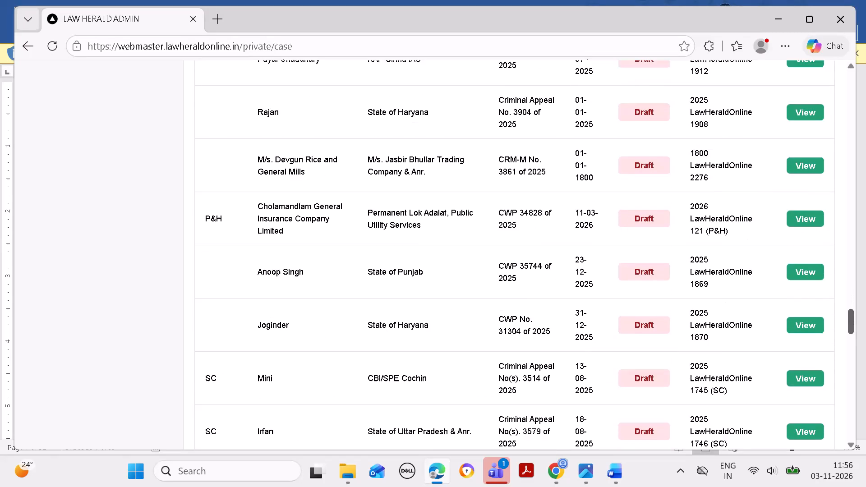
{"action": "left_click_drag", "start_coordinate": [865, 328], "coordinate": [865, 355]}
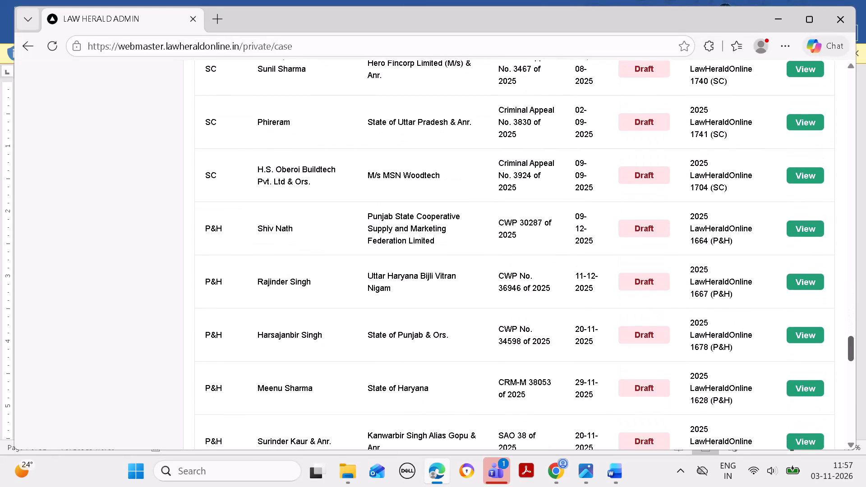
{"action": "left_click_drag", "start_coordinate": [865, 355], "coordinate": [865, 360]}
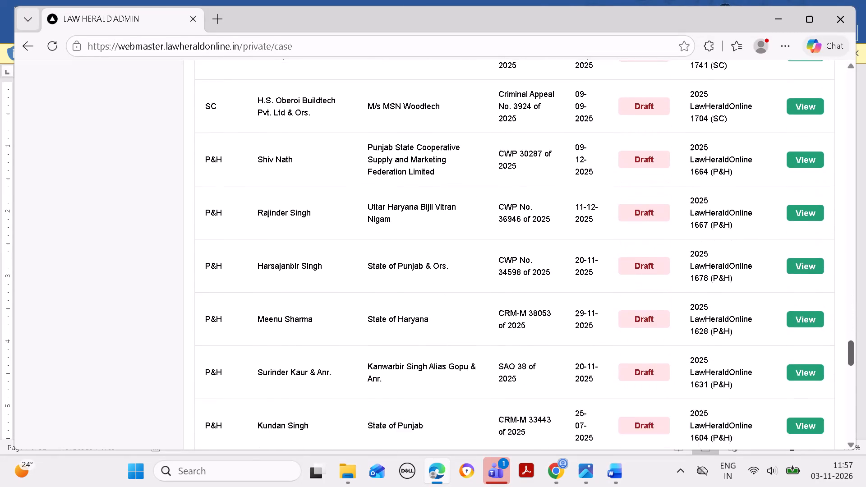
{"action": "left_click_drag", "start_coordinate": [865, 360], "coordinate": [865, 378]}
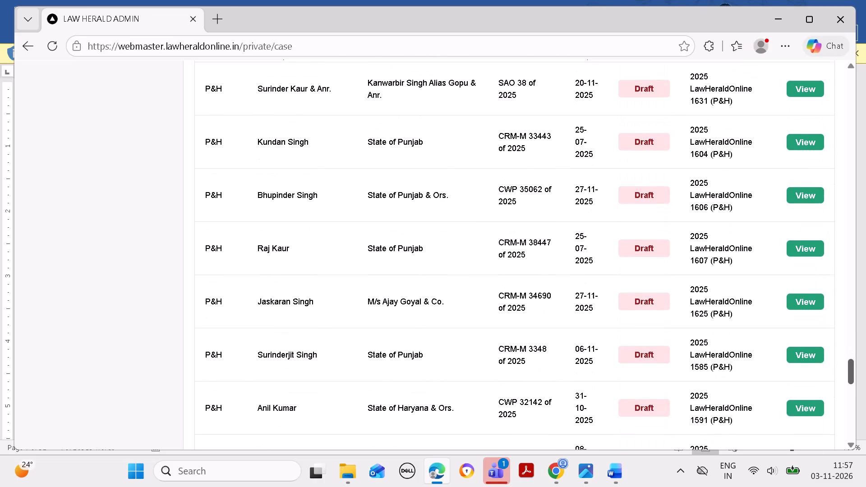
{"action": "left_click_drag", "start_coordinate": [865, 378], "coordinate": [865, 404]}
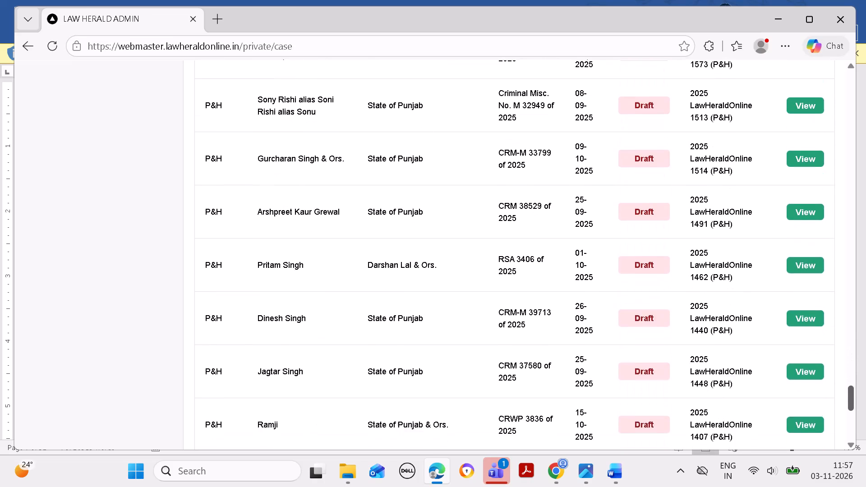
{"action": "left_click_drag", "start_coordinate": [865, 404], "coordinate": [865, 424]}
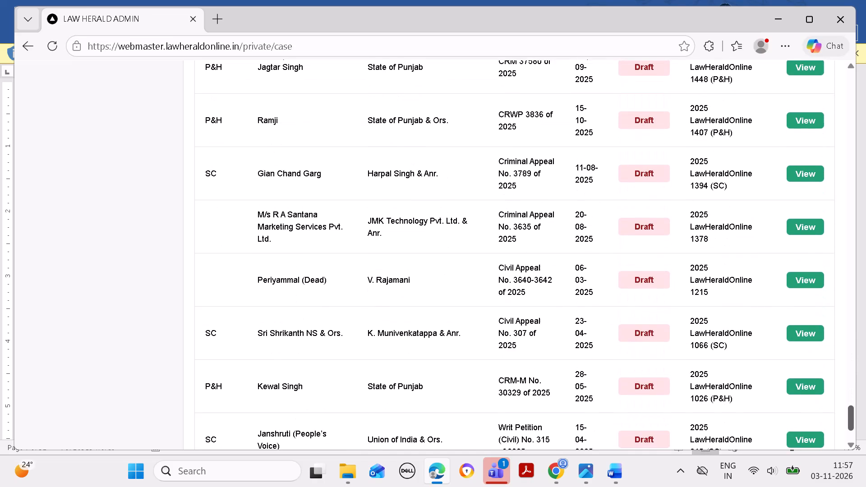
{"action": "left_click_drag", "start_coordinate": [865, 424], "coordinate": [865, 433]}
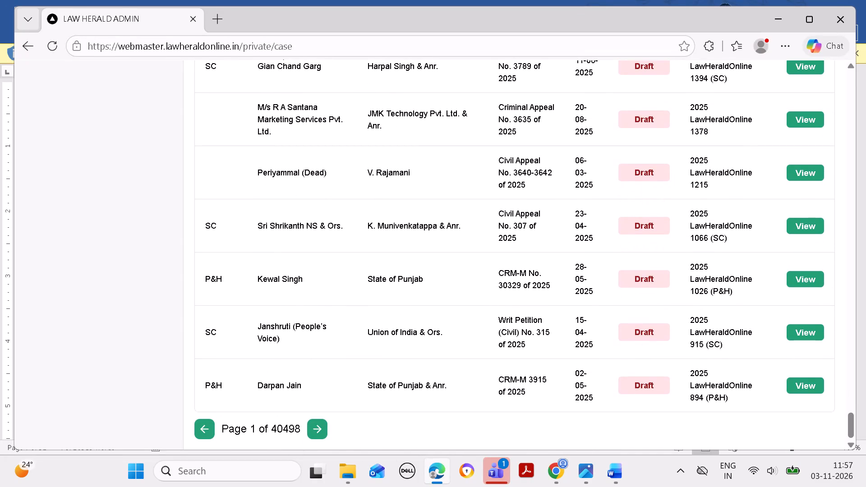
{"action": "scroll", "coordinate": [401, 417], "scroll_direction": "up", "scroll_amount": 11}
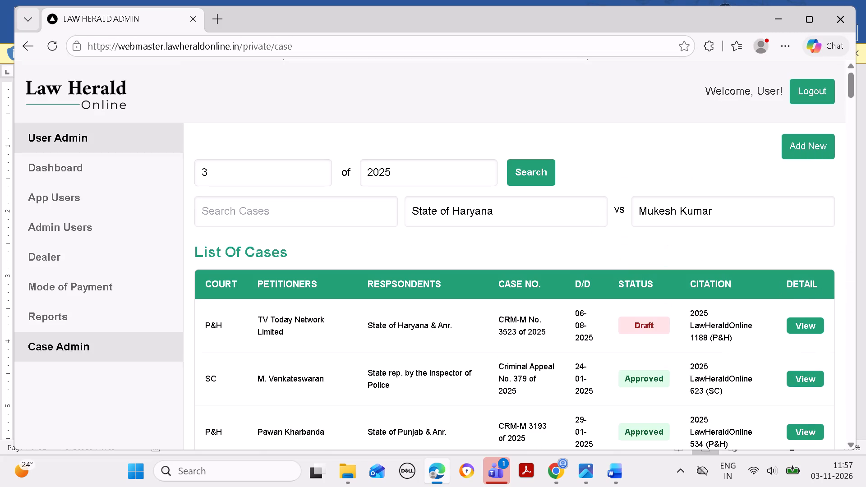
{"action": "scroll", "coordinate": [401, 402], "scroll_direction": "up", "scroll_amount": 3}
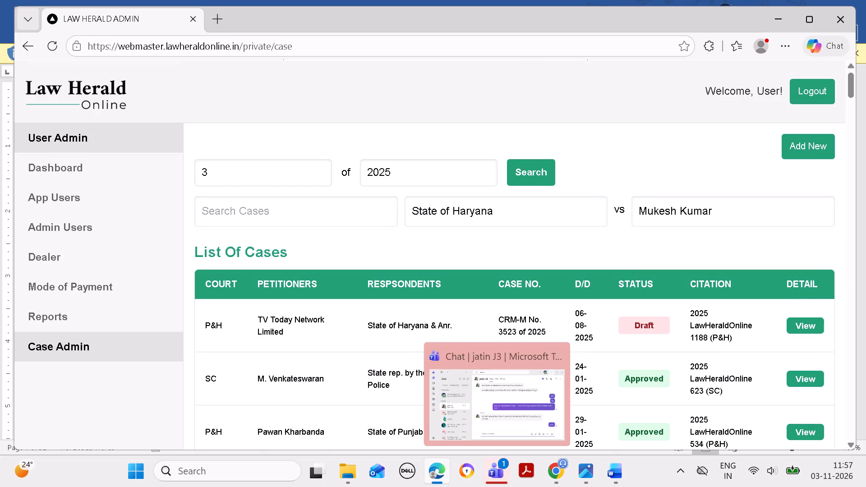
Advance the case listing to page 4 and examine its parties and case numbers for MRC-3 of 2025.
{"action": "left_click", "coordinate": [270, 182]}
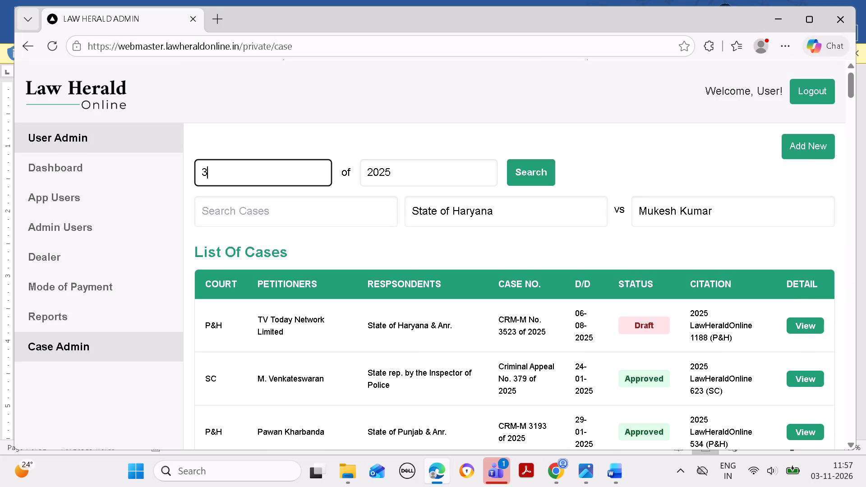
{"action": "left_click_drag", "start_coordinate": [849, 92], "coordinate": [853, 113]}
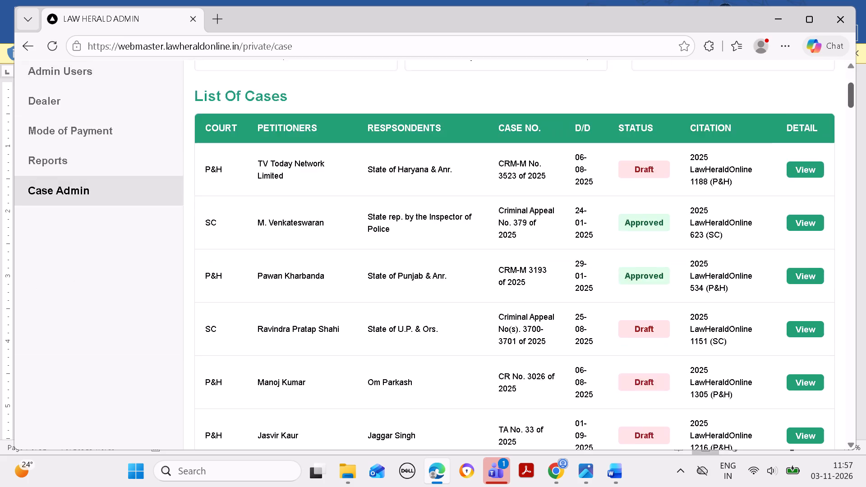
{"action": "left_click_drag", "start_coordinate": [853, 113], "coordinate": [858, 486]}
{"action": "scroll", "coordinate": [683, 388], "scroll_direction": "down", "scroll_amount": 6}
{"action": "left_click", "coordinate": [325, 438]}
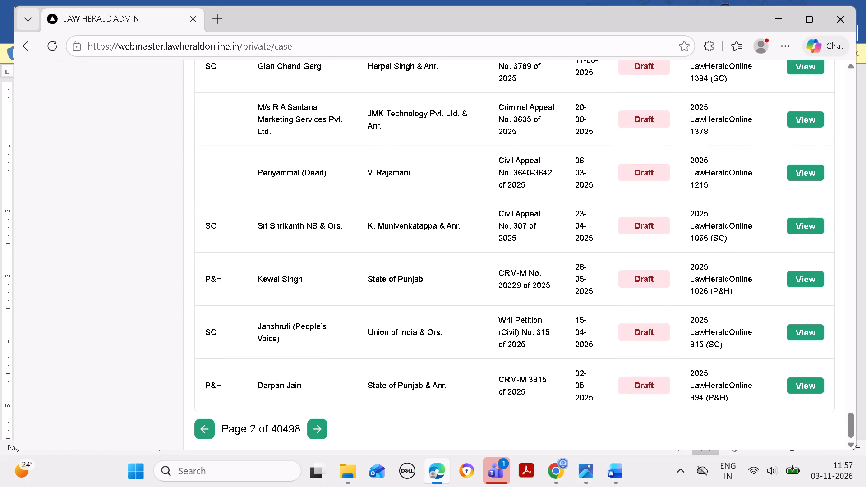
{"action": "left_click", "coordinate": [325, 436]}
{"action": "left_click", "coordinate": [325, 435]}
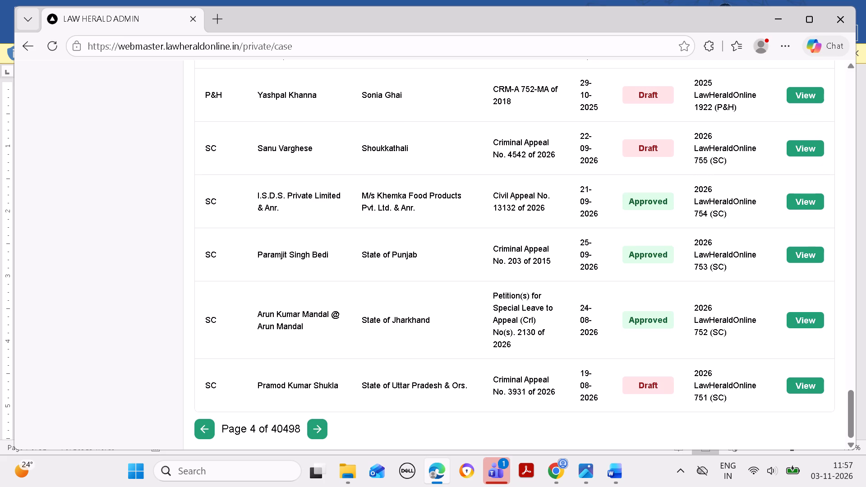
{"action": "left_click_drag", "start_coordinate": [853, 410], "coordinate": [848, 377]}
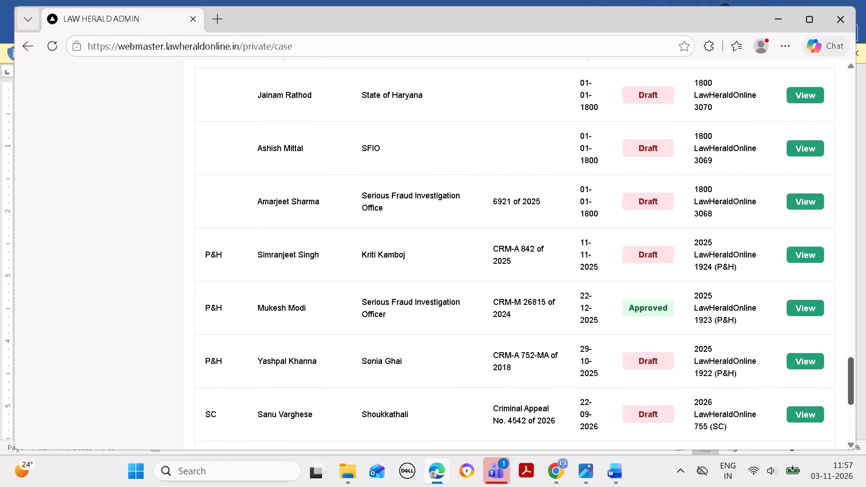
{"action": "left_click_drag", "start_coordinate": [848, 377], "coordinate": [848, 323]}
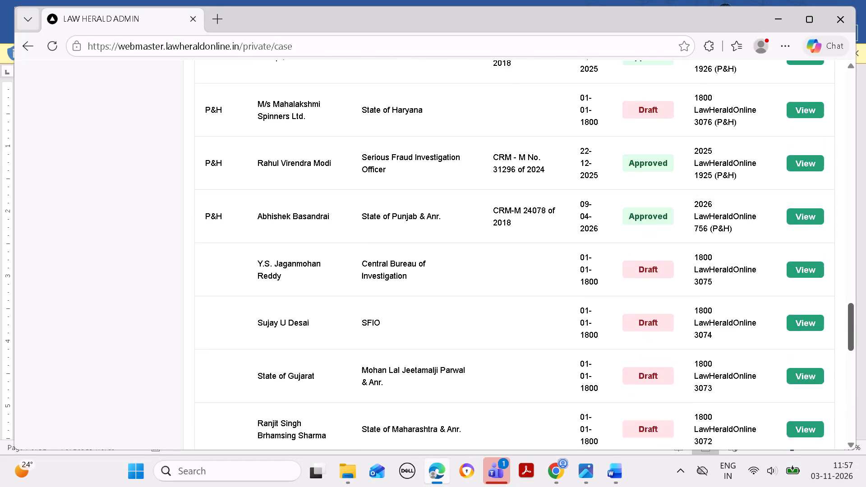
{"action": "left_click_drag", "start_coordinate": [848, 323], "coordinate": [851, 247]}
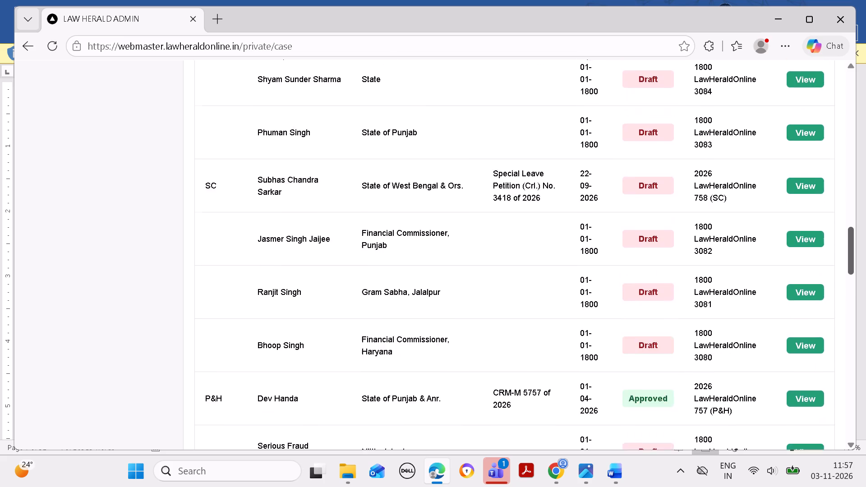
{"action": "left_click_drag", "start_coordinate": [851, 247], "coordinate": [852, 193]}
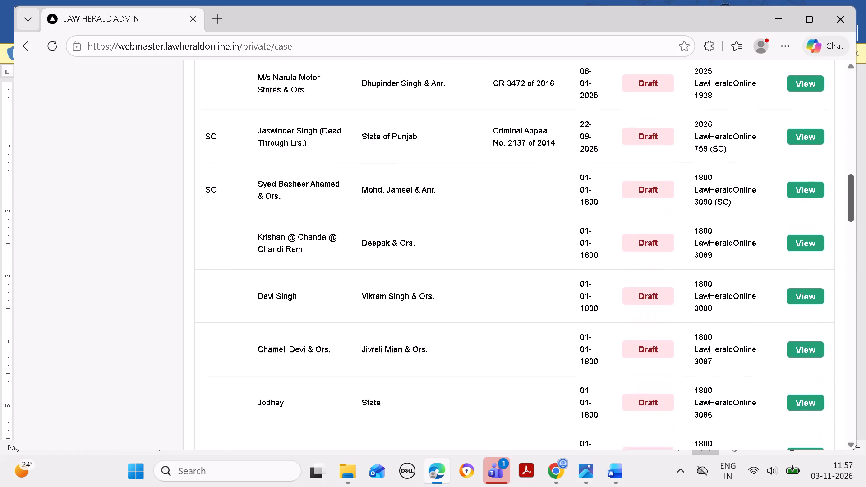
{"action": "left_click_drag", "start_coordinate": [852, 193], "coordinate": [852, 157]}
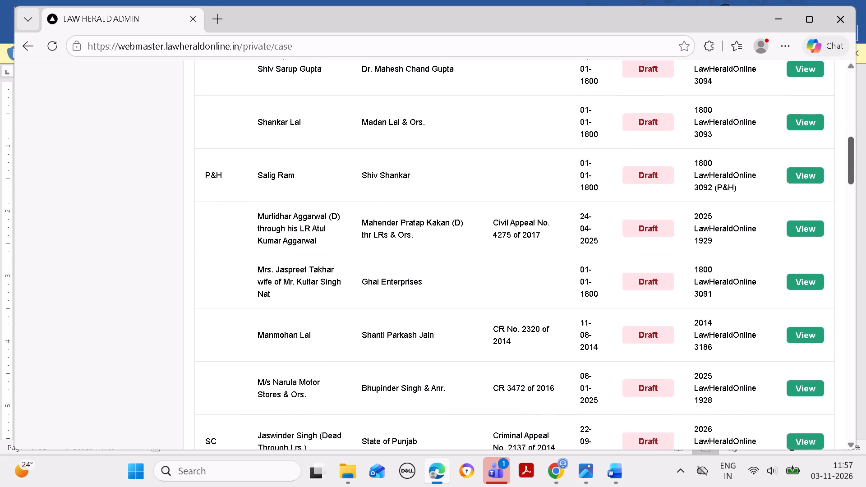
{"action": "left_click_drag", "start_coordinate": [852, 157], "coordinate": [852, 122]}
{"action": "scroll", "coordinate": [589, 244], "scroll_direction": "up", "scroll_amount": 4}
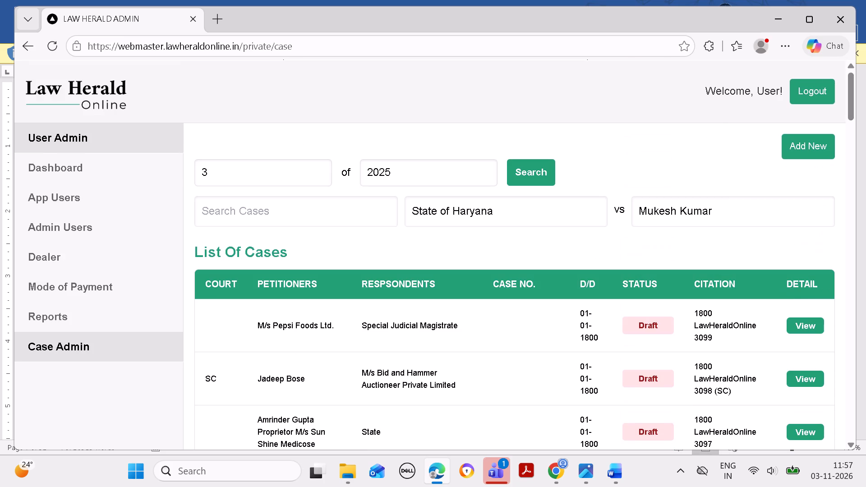
{"action": "scroll", "coordinate": [587, 247], "scroll_direction": "up", "scroll_amount": 1}
Reopen the case list from Case Admin so that all search fields are empty.
{"action": "left_click", "coordinate": [292, 170]}
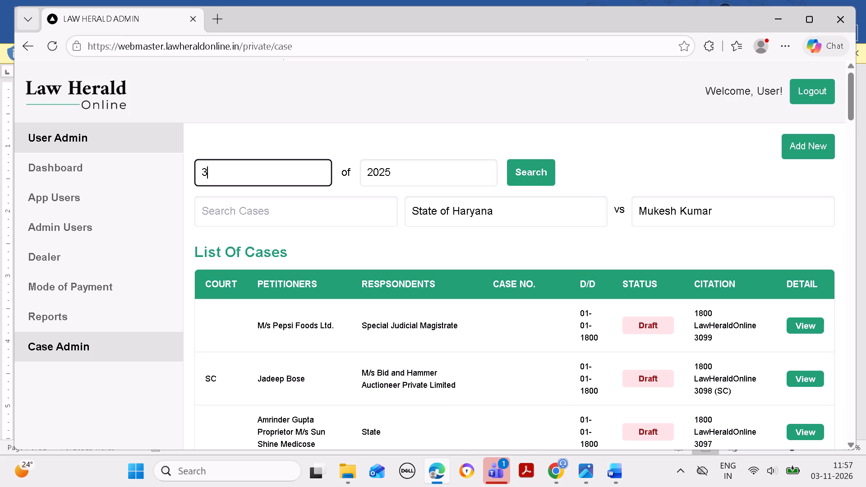
{"action": "left_click", "coordinate": [21, 45]}
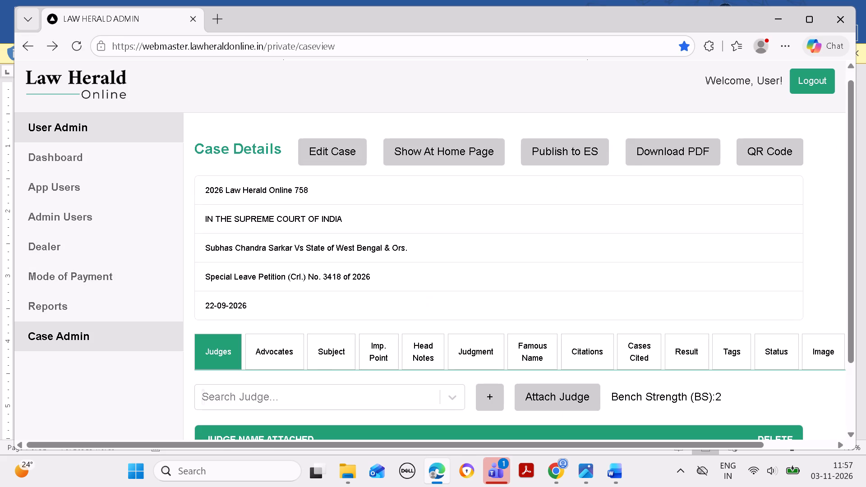
{"action": "left_click", "coordinate": [108, 340]}
{"action": "left_click", "coordinate": [82, 426]}
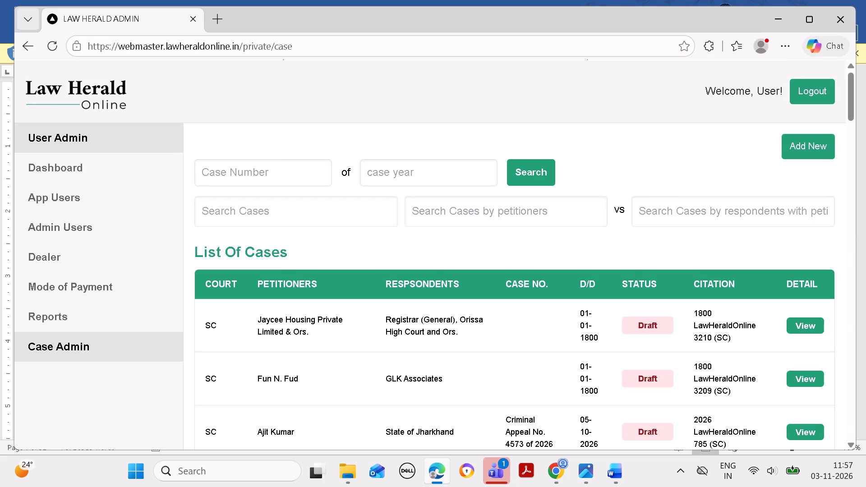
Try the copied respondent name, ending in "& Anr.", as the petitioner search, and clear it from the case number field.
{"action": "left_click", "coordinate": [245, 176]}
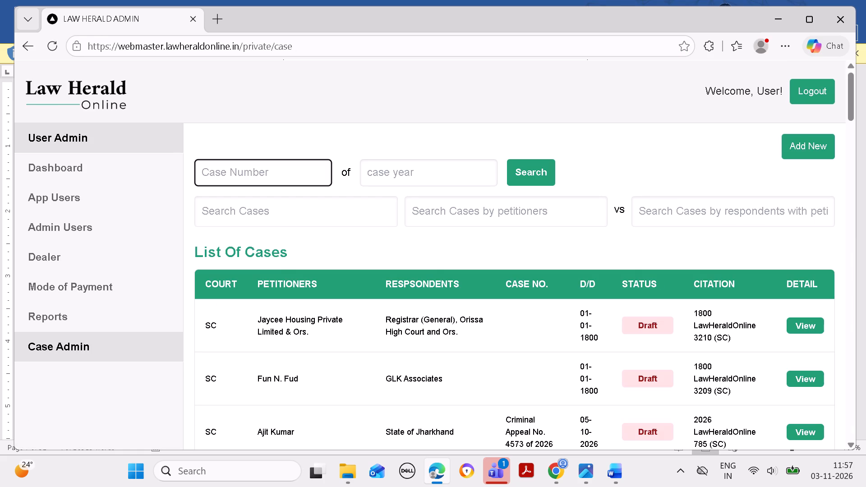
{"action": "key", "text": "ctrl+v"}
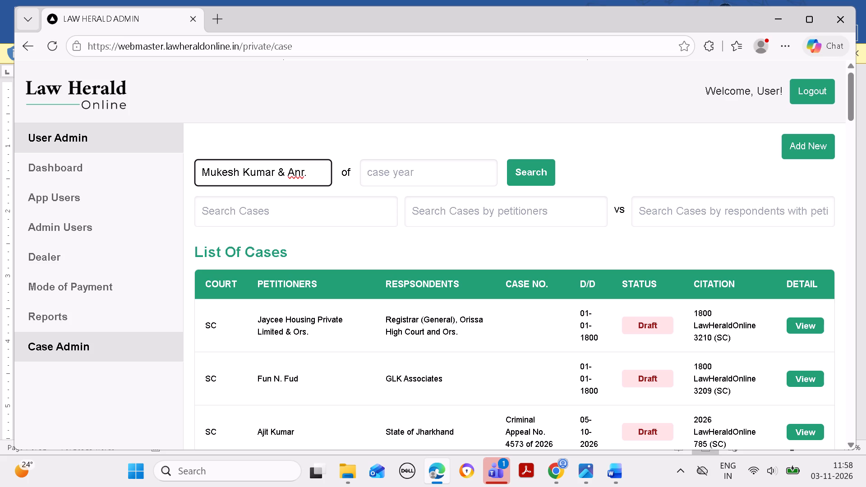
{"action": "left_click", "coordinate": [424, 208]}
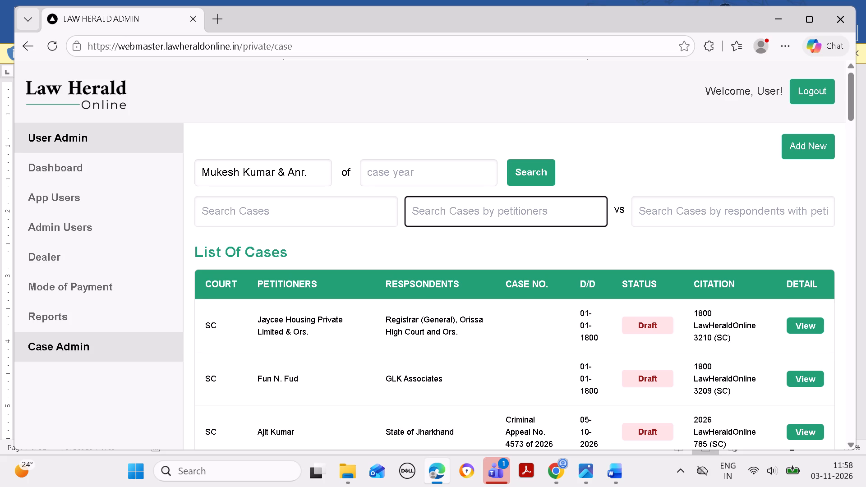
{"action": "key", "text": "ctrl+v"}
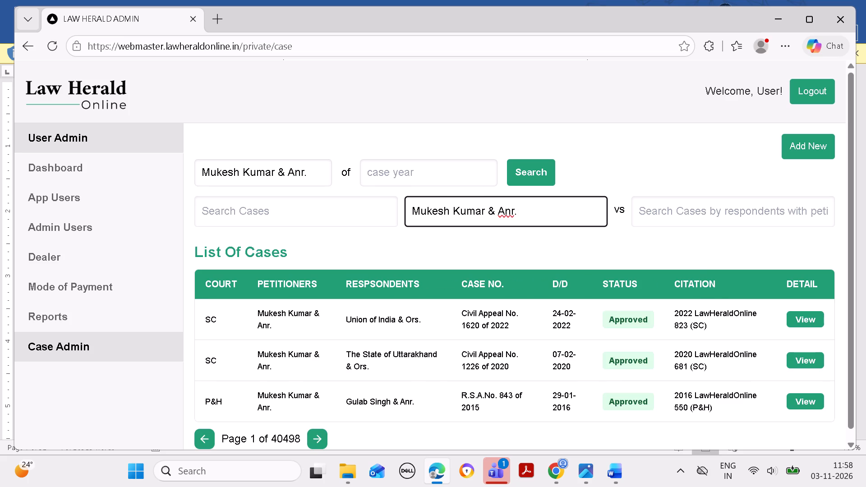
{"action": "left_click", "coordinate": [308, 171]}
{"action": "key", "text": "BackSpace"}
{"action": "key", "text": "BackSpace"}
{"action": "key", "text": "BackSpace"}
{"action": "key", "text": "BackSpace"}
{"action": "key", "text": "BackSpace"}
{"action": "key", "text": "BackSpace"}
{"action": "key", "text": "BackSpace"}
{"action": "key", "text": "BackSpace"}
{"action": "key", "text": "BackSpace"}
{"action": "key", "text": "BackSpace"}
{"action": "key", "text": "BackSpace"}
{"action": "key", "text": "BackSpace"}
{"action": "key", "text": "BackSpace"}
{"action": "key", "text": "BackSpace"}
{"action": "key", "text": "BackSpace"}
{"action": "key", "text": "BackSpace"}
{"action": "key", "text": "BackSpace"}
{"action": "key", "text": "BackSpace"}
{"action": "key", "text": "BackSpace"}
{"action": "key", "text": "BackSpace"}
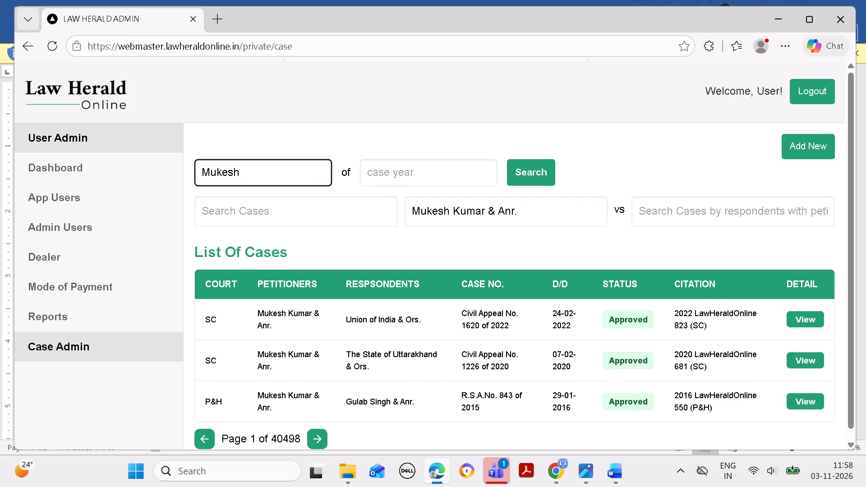
Check the parties in the Word judgment, return to Law Herald Admin in Edge, and search by the respondent's name including "& Anr.".
{"action": "left_click", "coordinate": [609, 475]}
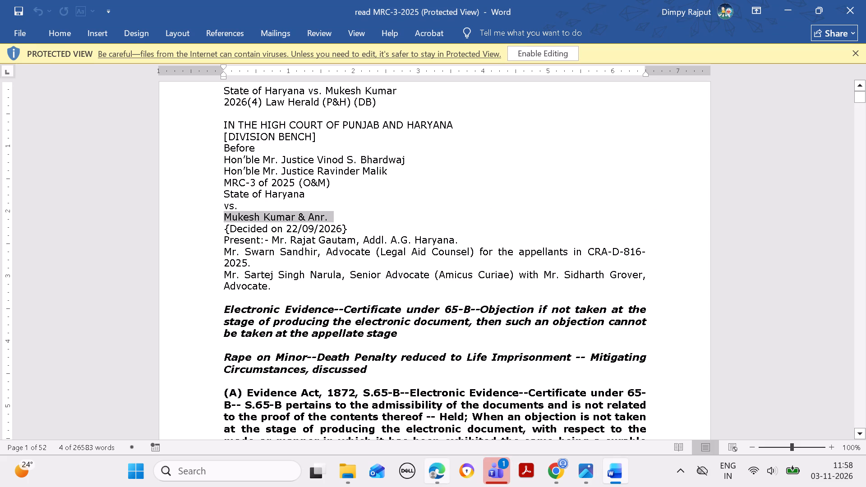
{"action": "left_click", "coordinate": [432, 473]}
{"action": "left_click", "coordinate": [698, 218], "text": "ctrl"}
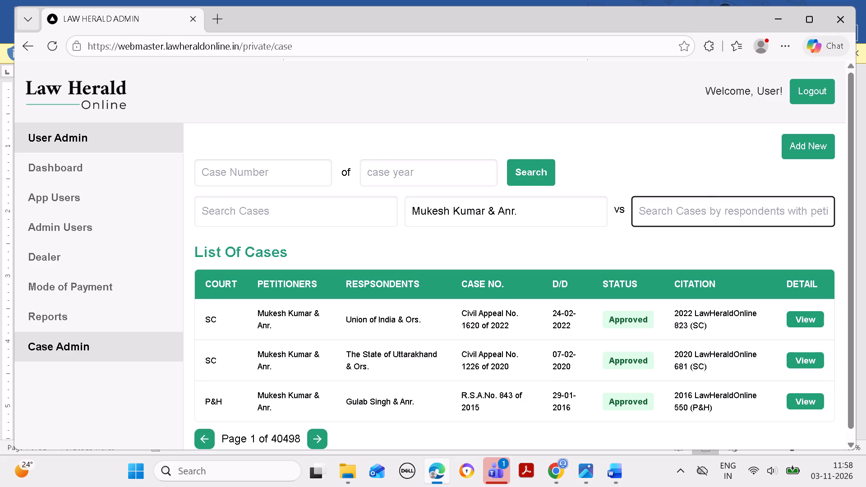
{"action": "key", "text": "ctrl+v"}
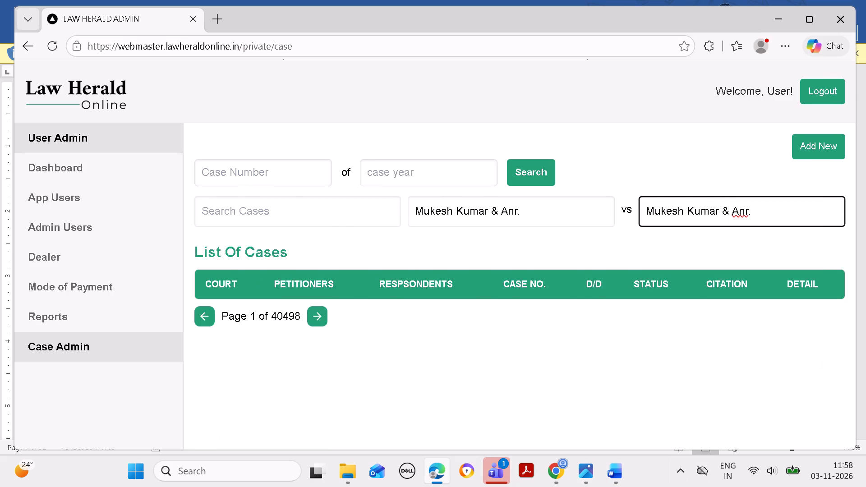
Copy "State of Haryana" from the Word judgment and replace the petitioner search in Law Herald Admin in Edge with it.
{"action": "left_click", "coordinate": [617, 469]}
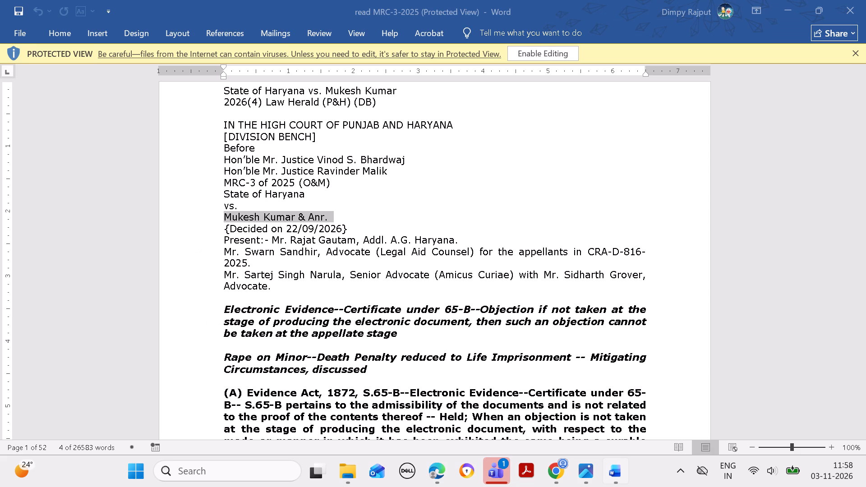
{"action": "left_click_drag", "start_coordinate": [223, 191], "coordinate": [299, 195]}
{"action": "key", "text": "ctrl+c"}
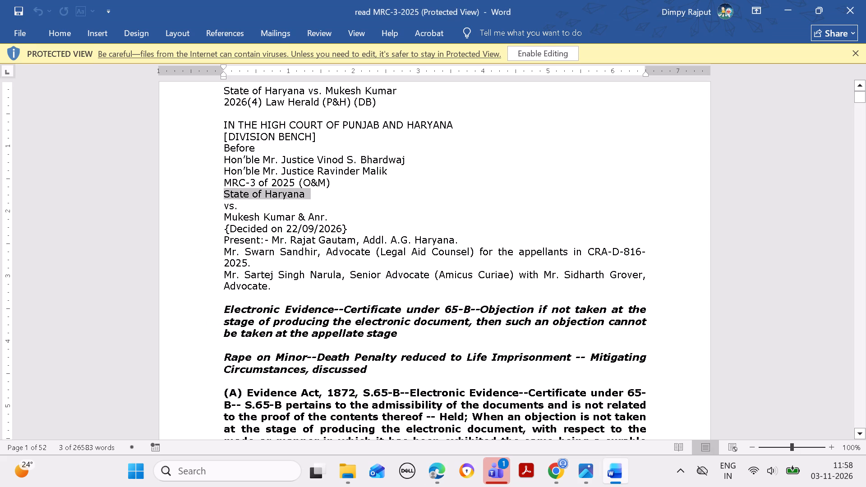
{"action": "left_click", "coordinate": [439, 479]}
{"action": "left_click", "coordinate": [435, 471]}
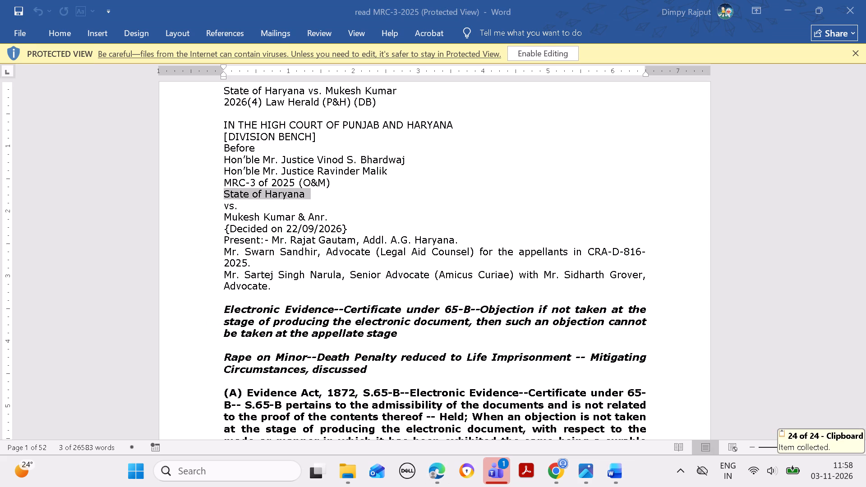
{"action": "left_click", "coordinate": [441, 472]}
{"action": "left_click_drag", "start_coordinate": [533, 207], "coordinate": [400, 216]}
{"action": "key", "text": "BackSpace"}
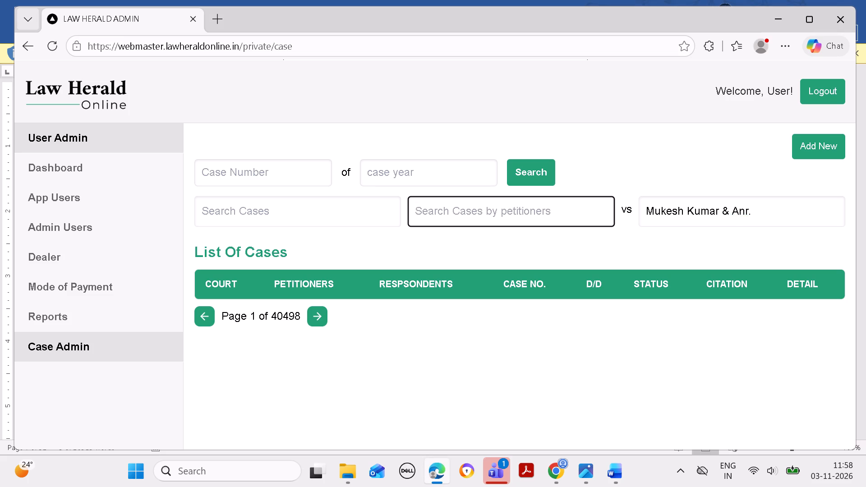
{"action": "key", "text": "ctrl+v"}
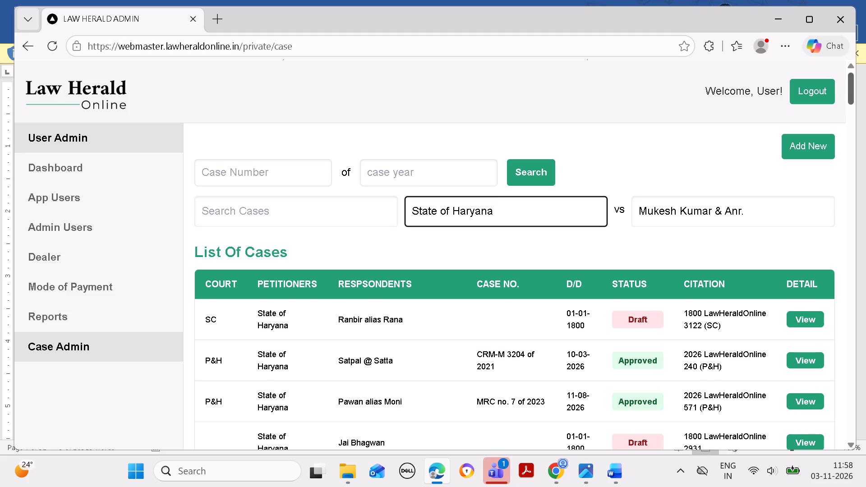
Examine the State of Haryana cases for the judgment's respondent and case number MRC-3 of 2025.
{"action": "left_click_drag", "start_coordinate": [854, 96], "coordinate": [854, 102]}
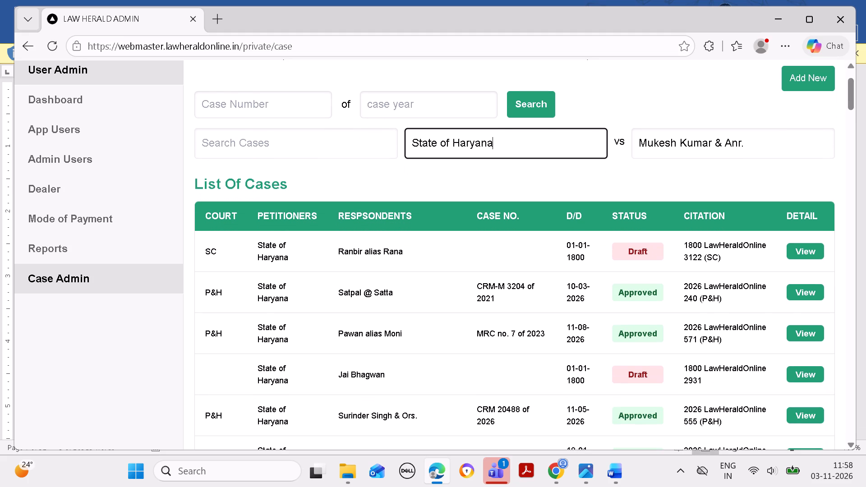
{"action": "left_click", "coordinate": [769, 147]}
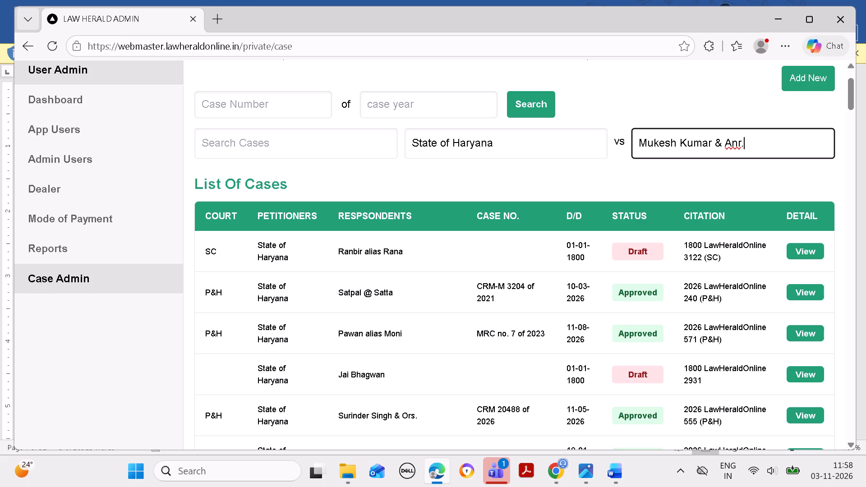
{"action": "left_click_drag", "start_coordinate": [852, 102], "coordinate": [852, 107]}
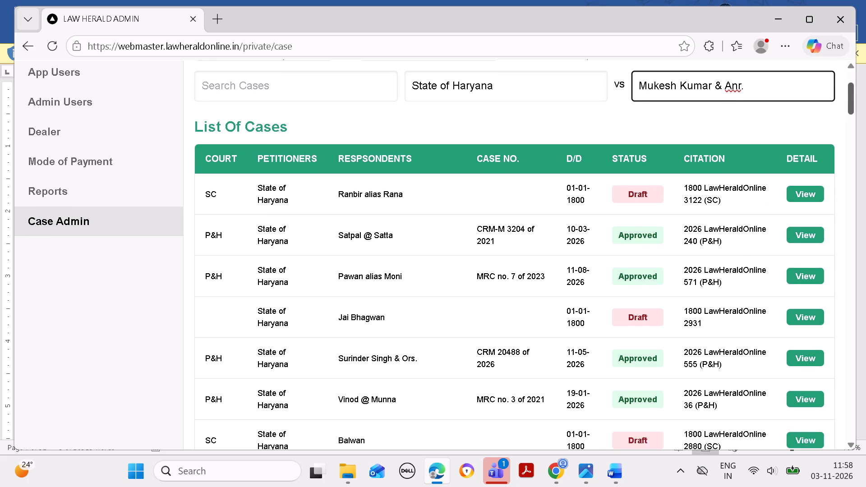
{"action": "left_click_drag", "start_coordinate": [852, 107], "coordinate": [856, 132]}
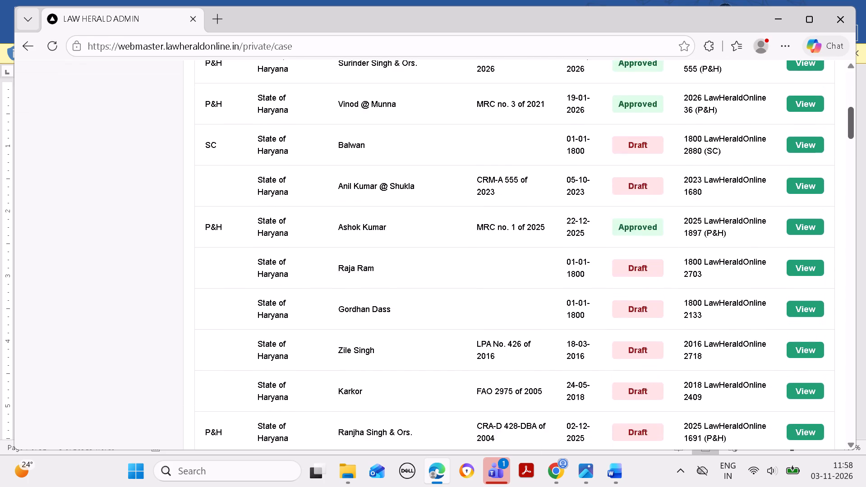
{"action": "left_click_drag", "start_coordinate": [856, 132], "coordinate": [856, 165]}
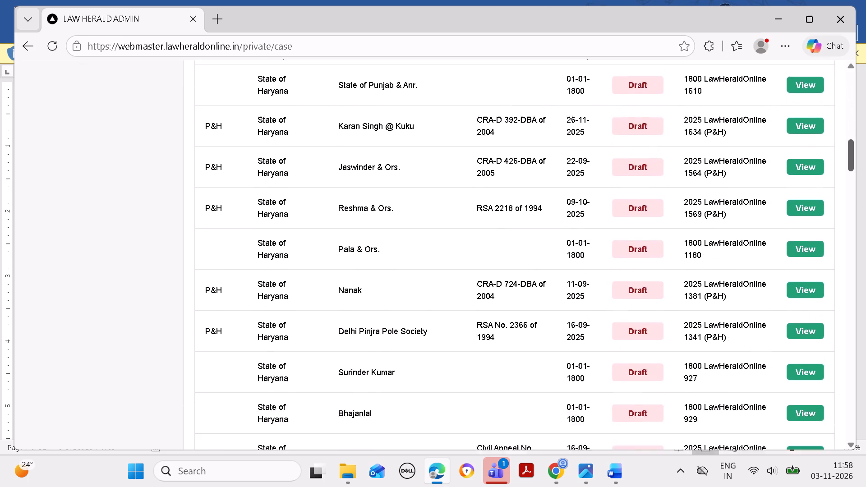
{"action": "left_click_drag", "start_coordinate": [856, 165], "coordinate": [856, 189]}
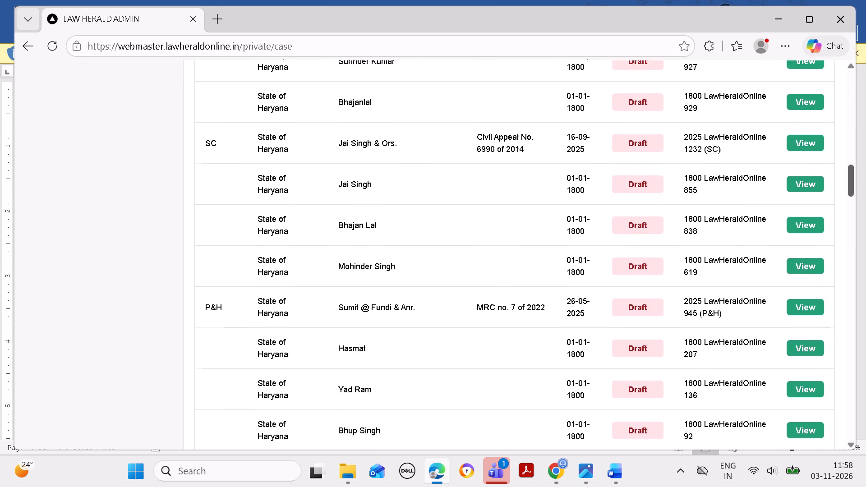
{"action": "left_click_drag", "start_coordinate": [856, 189], "coordinate": [856, 218]}
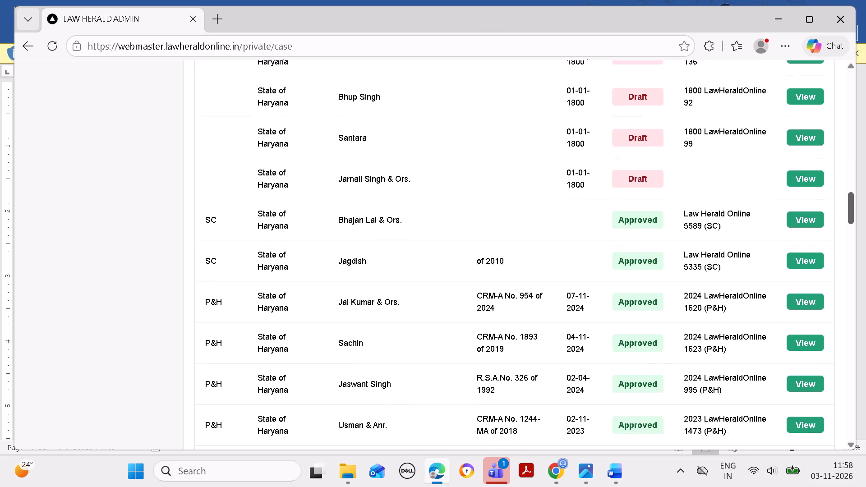
{"action": "left_click_drag", "start_coordinate": [856, 218], "coordinate": [857, 253]}
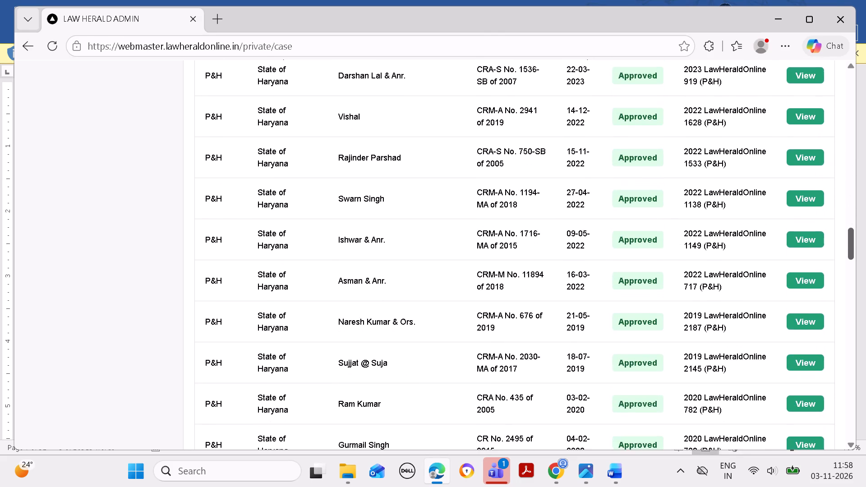
{"action": "left_click_drag", "start_coordinate": [857, 253], "coordinate": [858, 256]}
Switch to the Word judgment, recheck its case heading and parties, and minimize the document.
{"action": "left_click", "coordinate": [619, 473]}
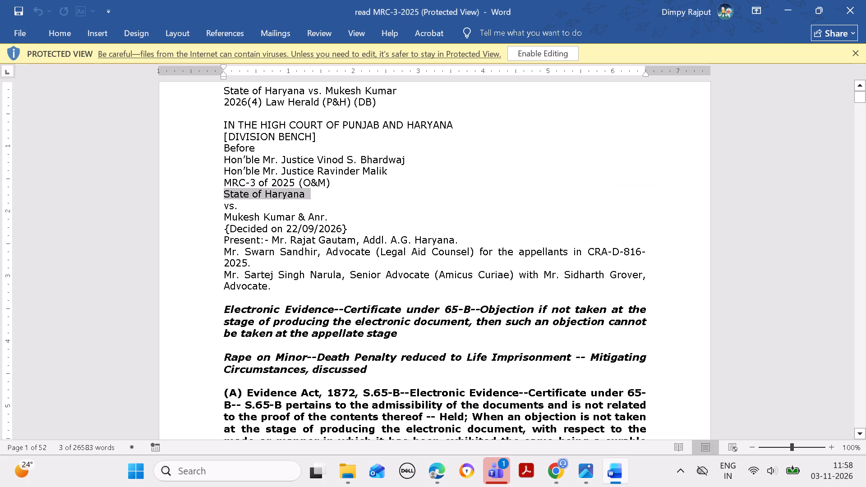
{"action": "scroll", "coordinate": [629, 385], "scroll_direction": "up", "scroll_amount": 3}
{"action": "left_click", "coordinate": [786, 9]}
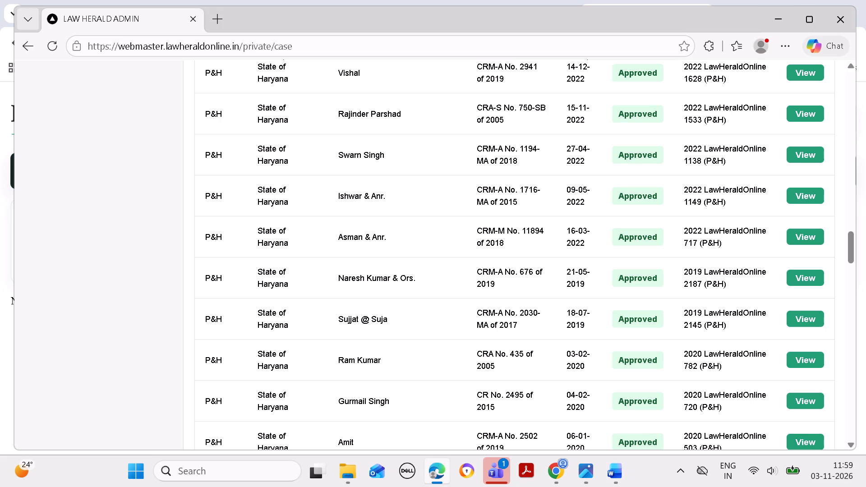
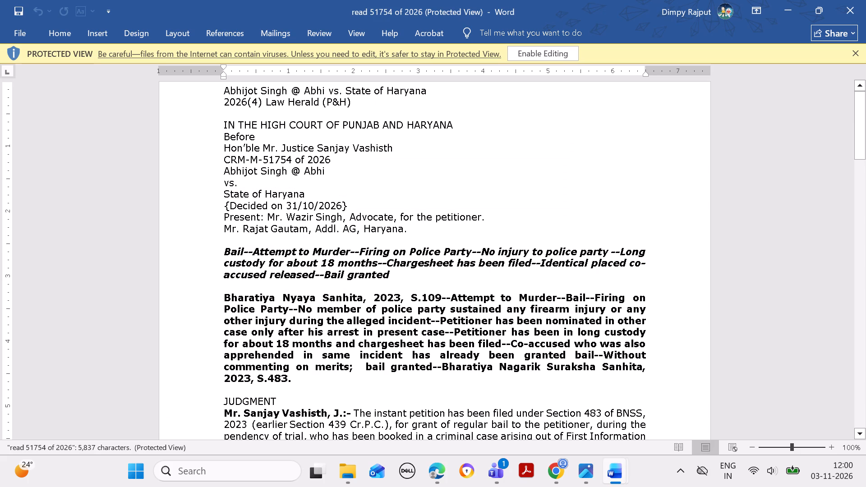
Copy "51754 of 2026" from the Word judgment and search Law Herald Admin in Edge for case number 51754, year 2026.
{"action": "left_click_drag", "start_coordinate": [264, 158], "coordinate": [316, 161]}
{"action": "key", "text": "ctrl+c"}
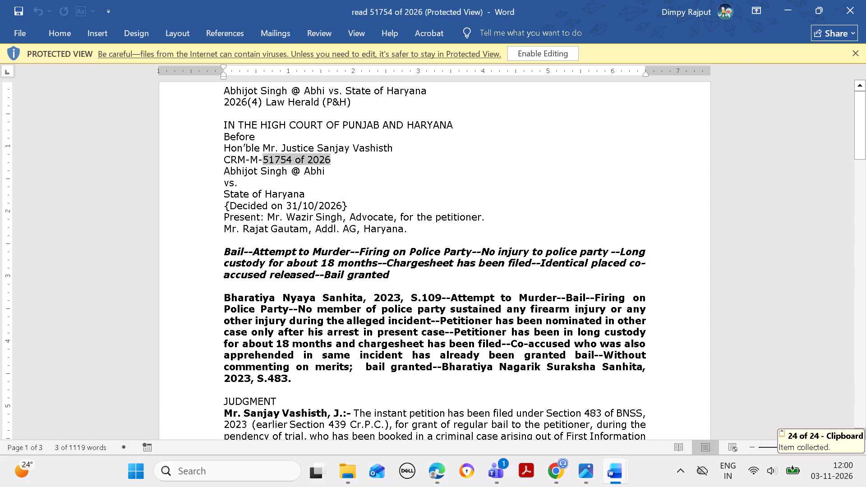
{"action": "left_click", "coordinate": [436, 476]}
{"action": "scroll", "coordinate": [284, 229], "scroll_direction": "up", "scroll_amount": 4}
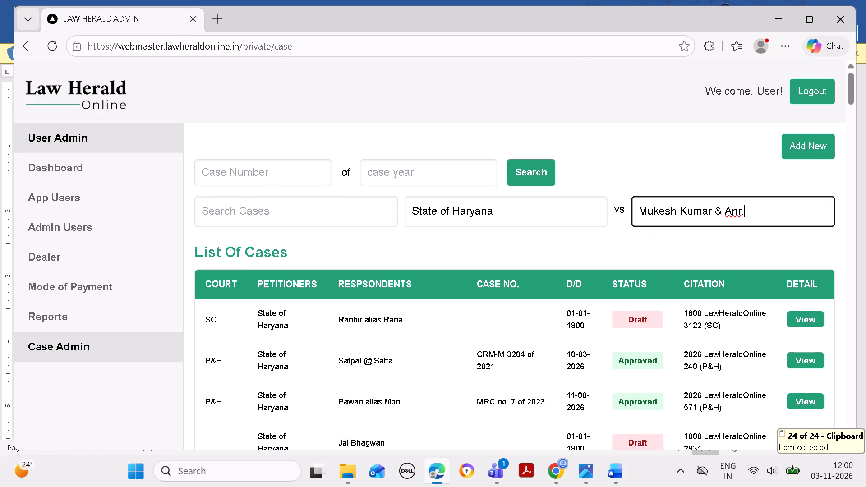
{"action": "left_click", "coordinate": [268, 174]}
{"action": "key", "text": "ctrl+v"}
{"action": "left_click", "coordinate": [440, 175]}
{"action": "key", "text": "ctrl+v"}
{"action": "left_click", "coordinate": [413, 178]}
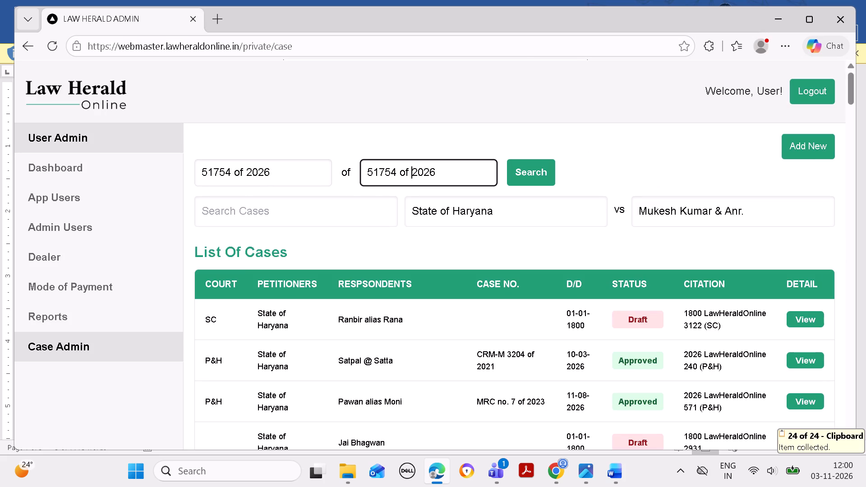
{"action": "key", "text": "BackSpace"}
{"action": "key", "text": "BackSpace"}
{"action": "key", "text": "BackSpace"}
{"action": "key", "text": "BackSpace"}
{"action": "key", "text": "BackSpace"}
{"action": "key", "text": "BackSpace"}
{"action": "key", "text": "BackSpace"}
{"action": "key", "text": "BackSpace"}
{"action": "key", "text": "BackSpace"}
{"action": "key", "text": "BackSpace"}
{"action": "key", "text": "BackSpace"}
{"action": "key", "text": "BackSpace"}
{"action": "key", "text": "BackSpace"}
{"action": "key", "text": "BackSpace"}
{"action": "left_click", "coordinate": [306, 171]}
{"action": "key", "text": "BackSpace"}
{"action": "key", "text": "BackSpace"}
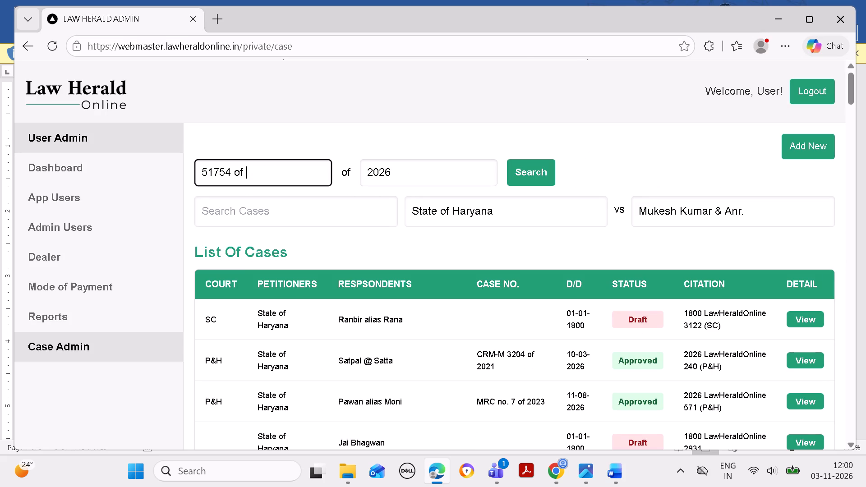
{"action": "key", "text": "BackSpace"}
{"action": "key", "text": "BackSpace"}
{"action": "key", "text": "BackSpace"}
{"action": "key", "text": "BackSpace"}
{"action": "left_click", "coordinate": [549, 167]}
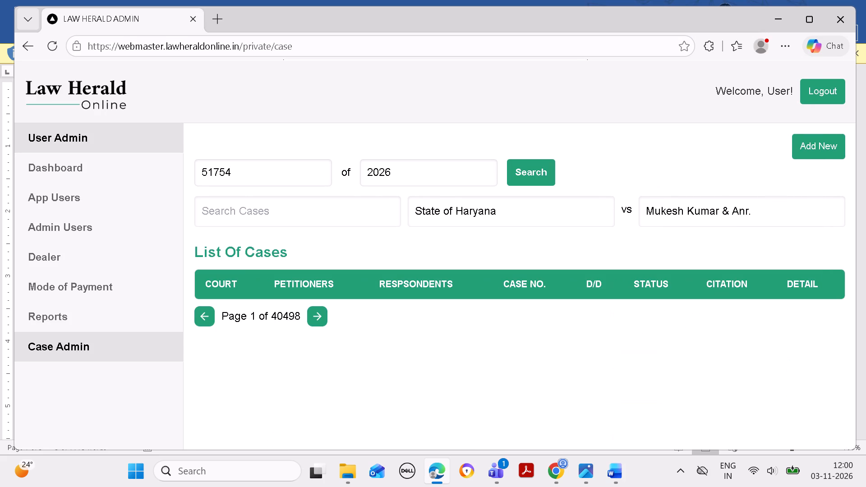
{"action": "left_click", "coordinate": [304, 176]}
{"action": "left_click", "coordinate": [408, 174]}
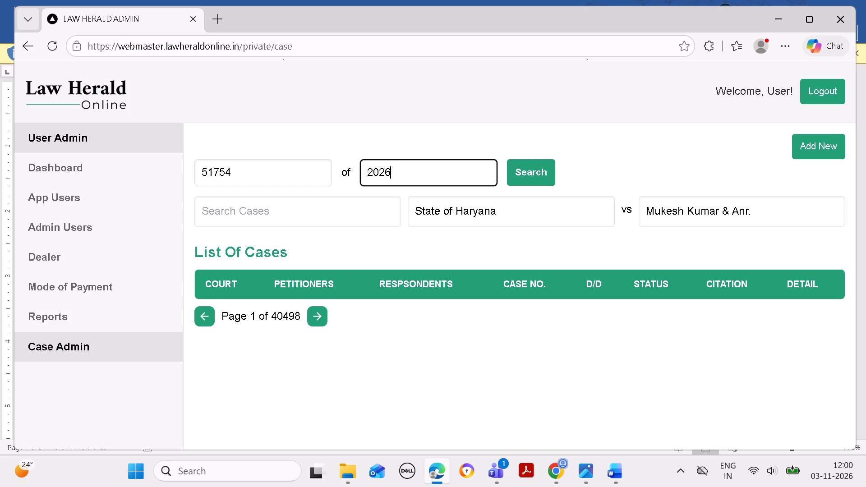
Review and minimize the 51754 of 2026 judgment in Word, and recheck the heading of the MRC-3-2025 judgment.
{"action": "left_click", "coordinate": [616, 474]}
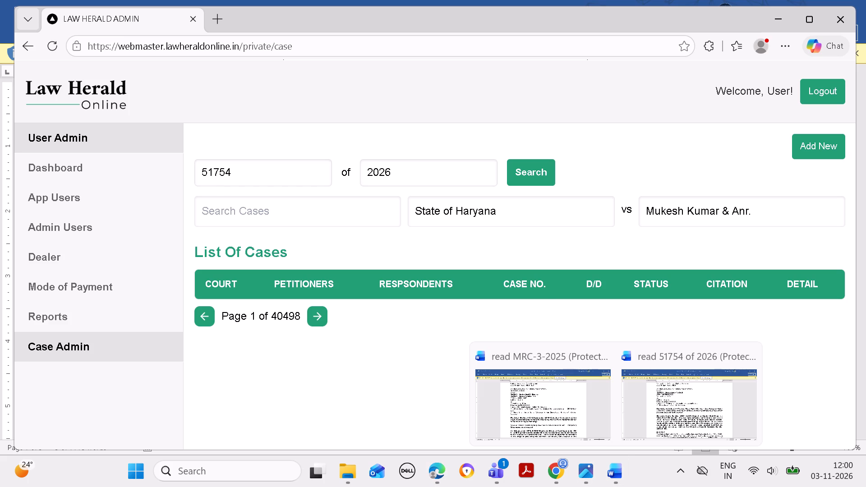
{"action": "left_click", "coordinate": [642, 411]}
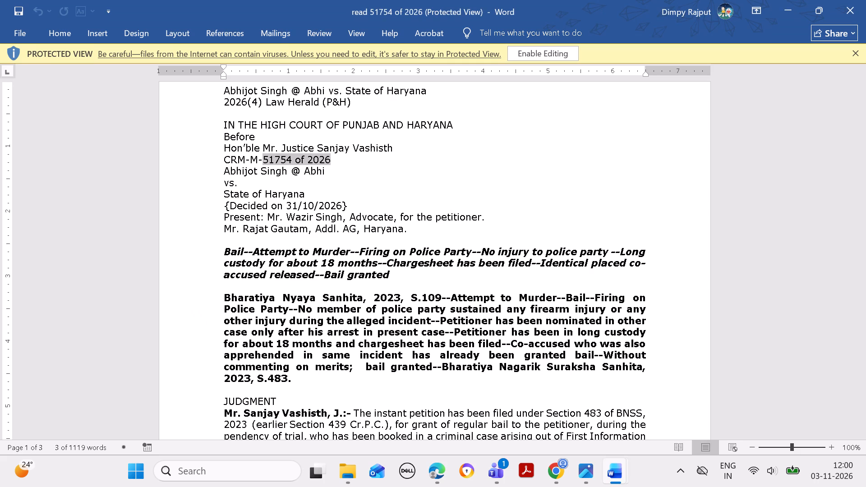
{"action": "left_click", "coordinate": [782, 6]}
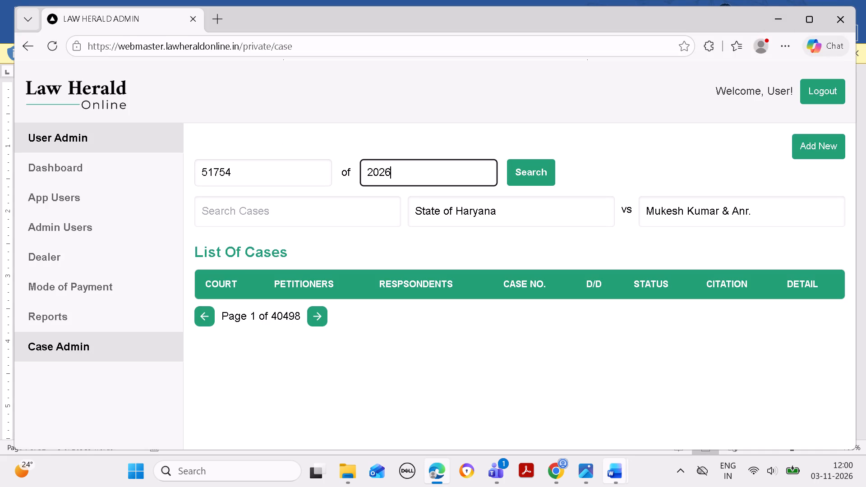
{"action": "left_click", "coordinate": [613, 466]}
{"action": "left_click", "coordinate": [549, 397]}
{"action": "scroll", "coordinate": [373, 285], "scroll_direction": "up", "scroll_amount": 2}
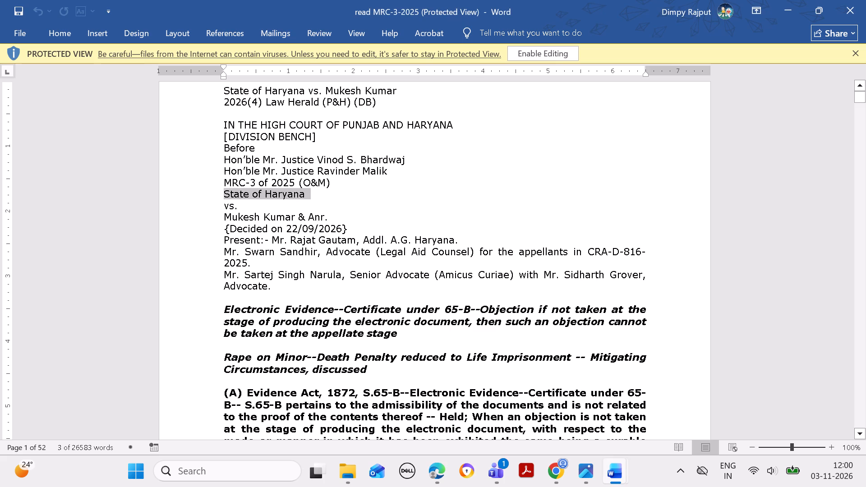
{"action": "scroll", "coordinate": [373, 285], "scroll_direction": "up", "scroll_amount": 2}
{"action": "left_click", "coordinate": [435, 163]}
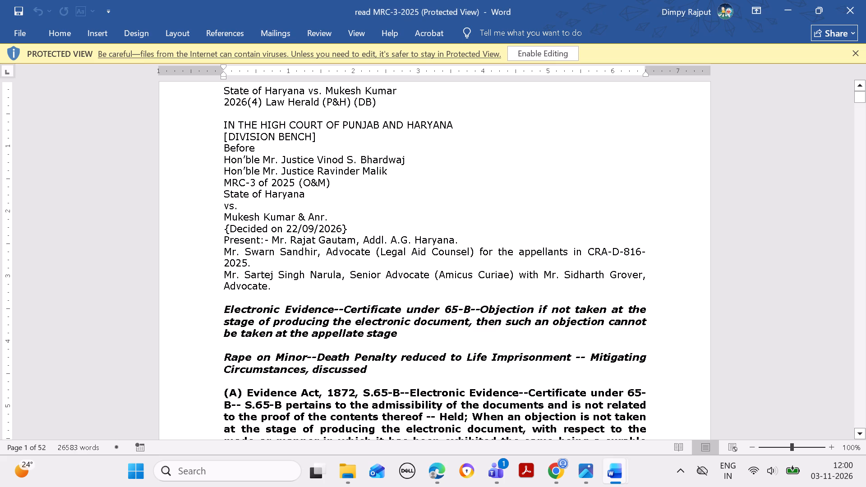
Start a new case in Law Herald Admin in Edge with the High Court of Punjab and Haryana as its court.
{"action": "left_click", "coordinate": [438, 471]}
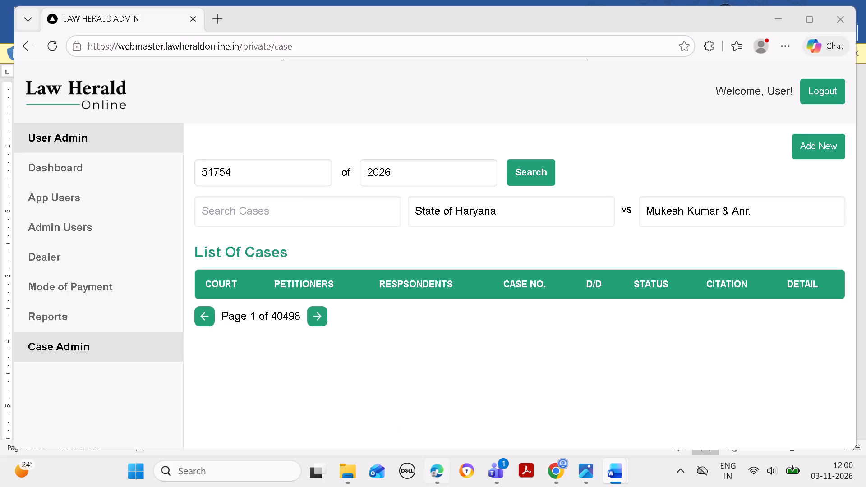
{"action": "left_click", "coordinate": [811, 139]}
{"action": "left_click", "coordinate": [296, 205]}
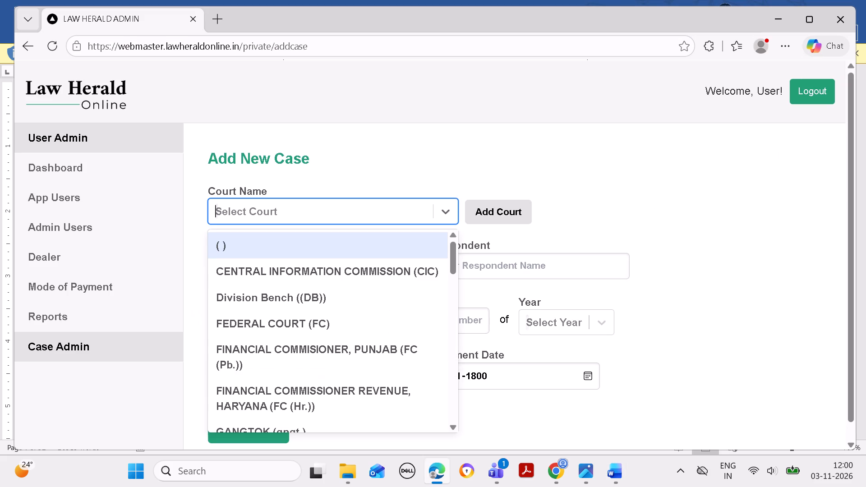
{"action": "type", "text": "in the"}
{"action": "left_click", "coordinate": [295, 245]}
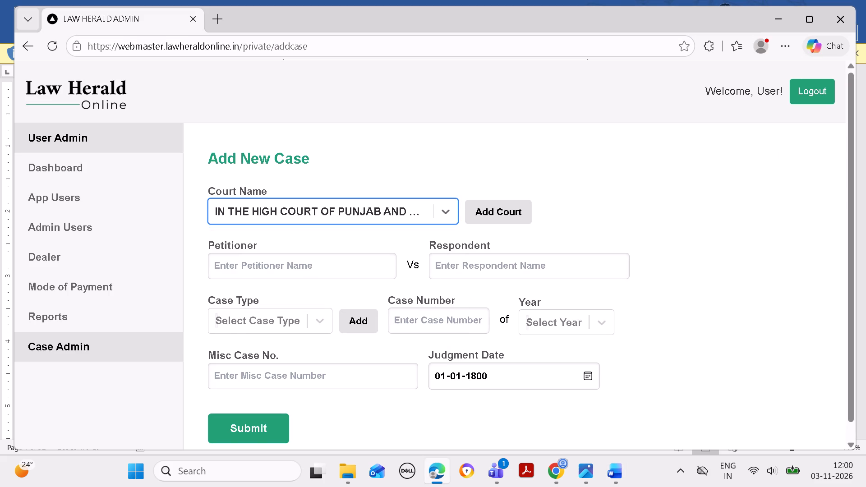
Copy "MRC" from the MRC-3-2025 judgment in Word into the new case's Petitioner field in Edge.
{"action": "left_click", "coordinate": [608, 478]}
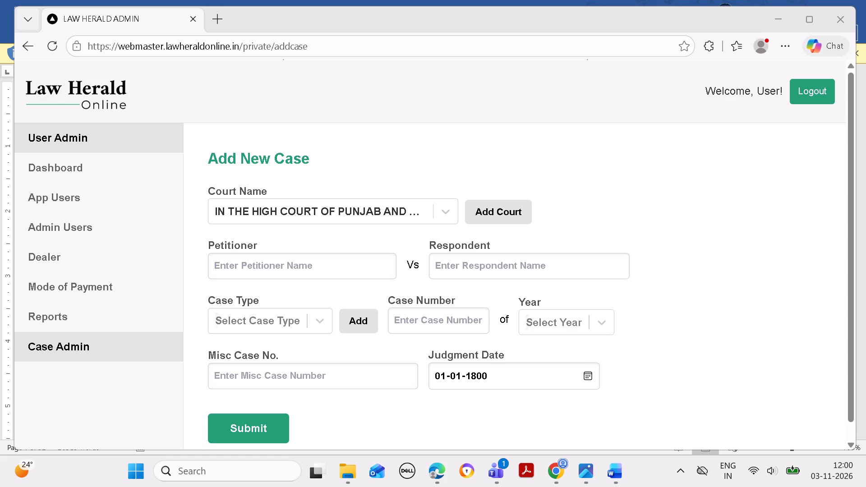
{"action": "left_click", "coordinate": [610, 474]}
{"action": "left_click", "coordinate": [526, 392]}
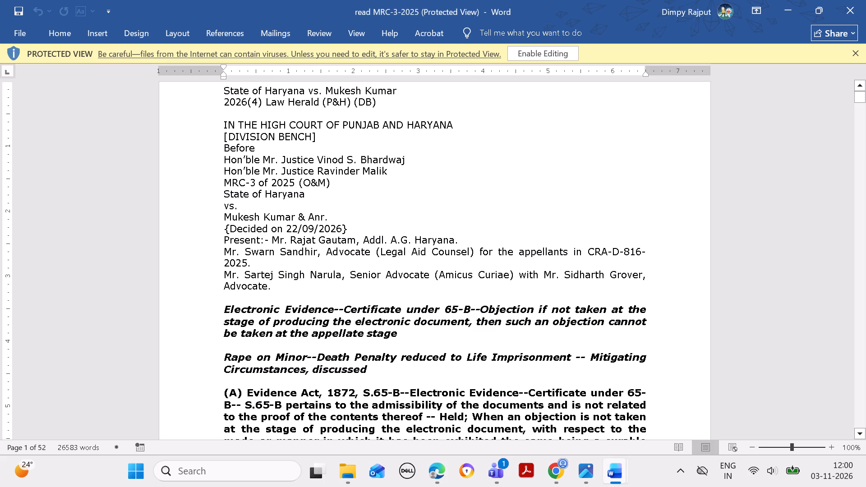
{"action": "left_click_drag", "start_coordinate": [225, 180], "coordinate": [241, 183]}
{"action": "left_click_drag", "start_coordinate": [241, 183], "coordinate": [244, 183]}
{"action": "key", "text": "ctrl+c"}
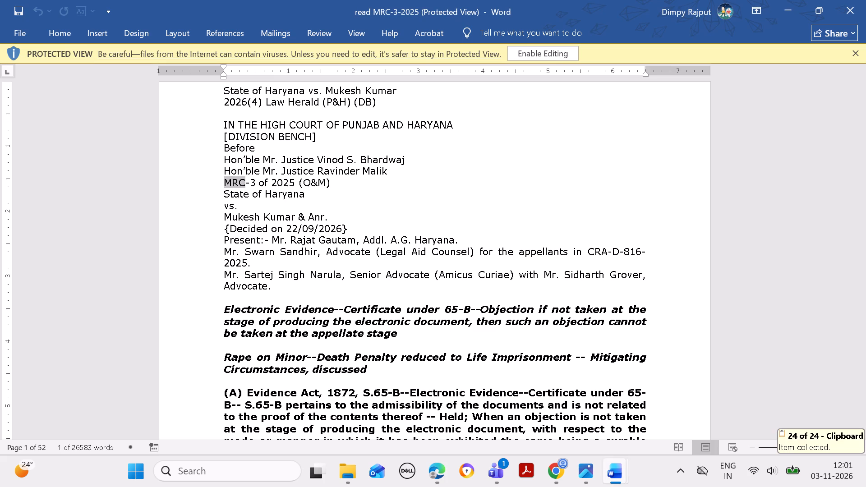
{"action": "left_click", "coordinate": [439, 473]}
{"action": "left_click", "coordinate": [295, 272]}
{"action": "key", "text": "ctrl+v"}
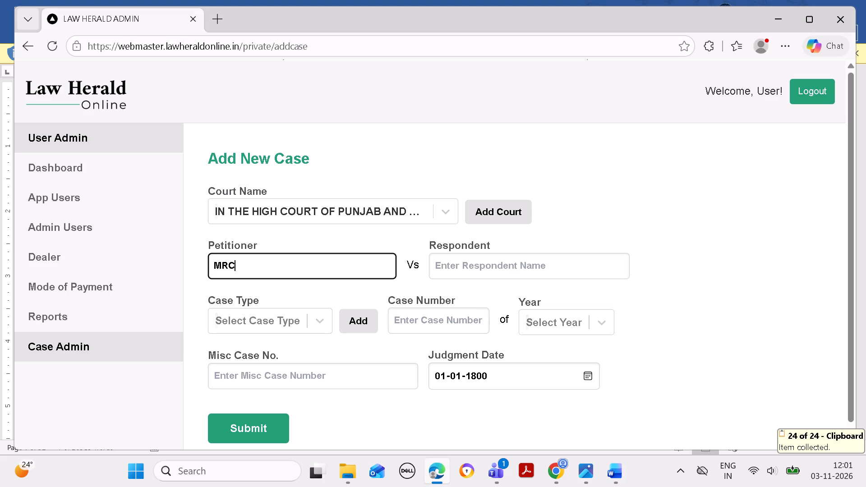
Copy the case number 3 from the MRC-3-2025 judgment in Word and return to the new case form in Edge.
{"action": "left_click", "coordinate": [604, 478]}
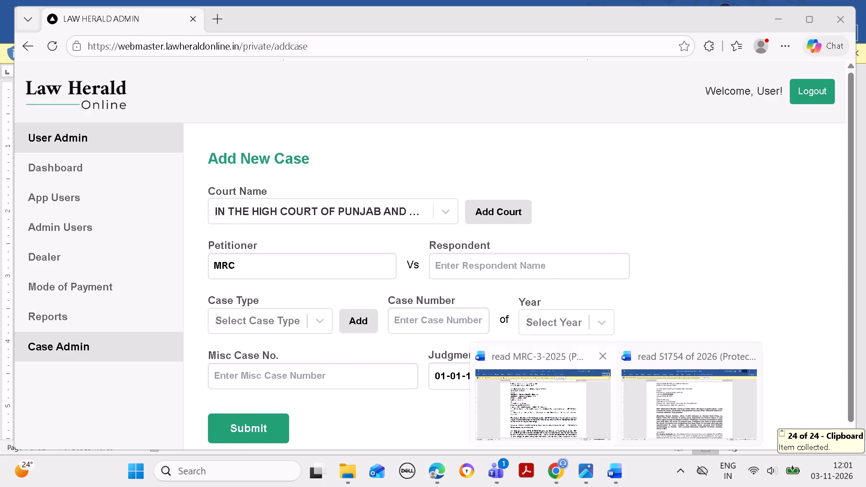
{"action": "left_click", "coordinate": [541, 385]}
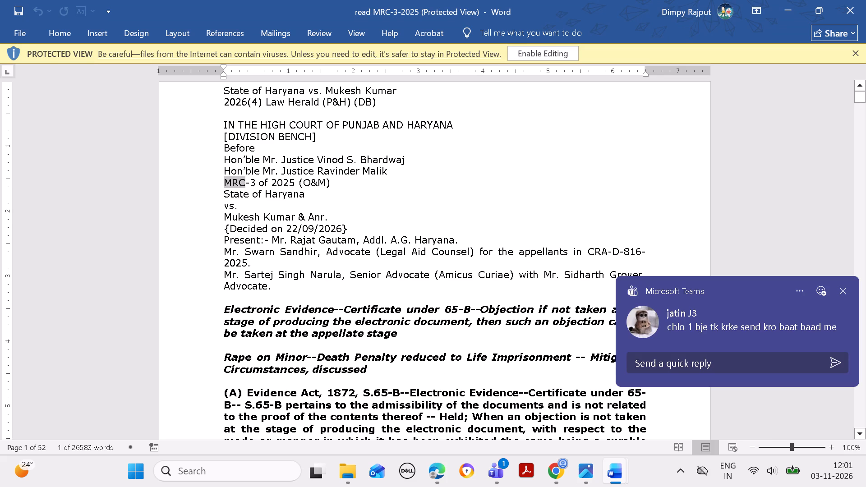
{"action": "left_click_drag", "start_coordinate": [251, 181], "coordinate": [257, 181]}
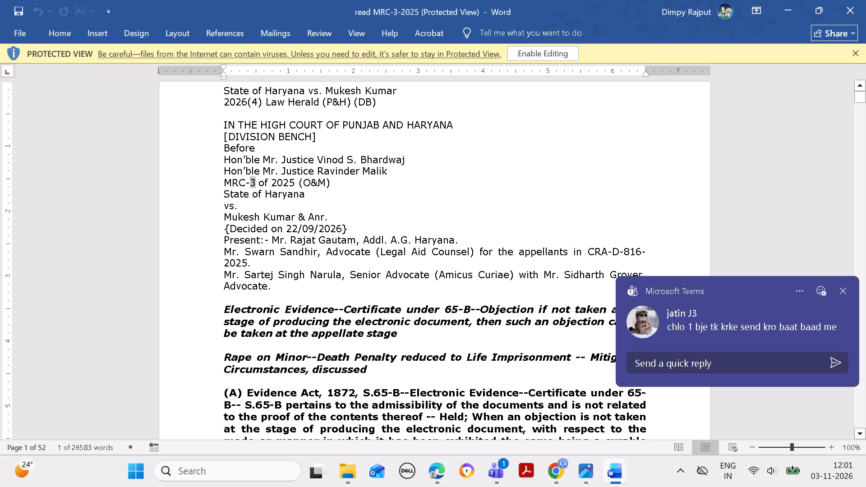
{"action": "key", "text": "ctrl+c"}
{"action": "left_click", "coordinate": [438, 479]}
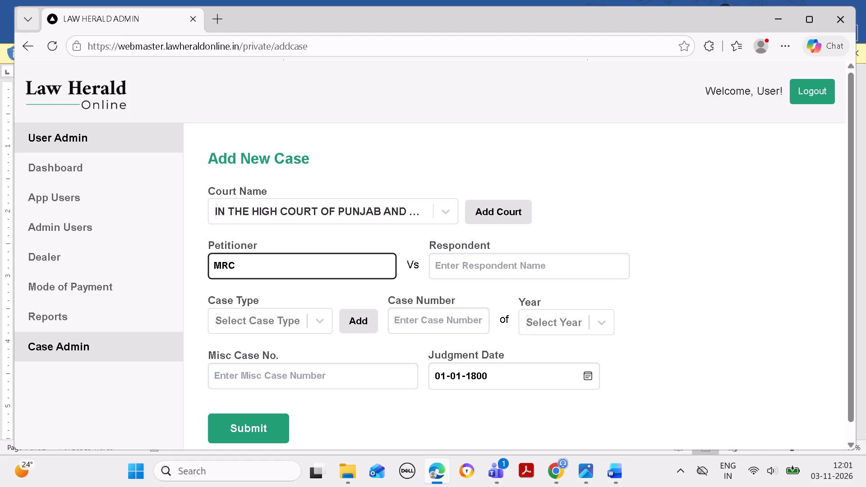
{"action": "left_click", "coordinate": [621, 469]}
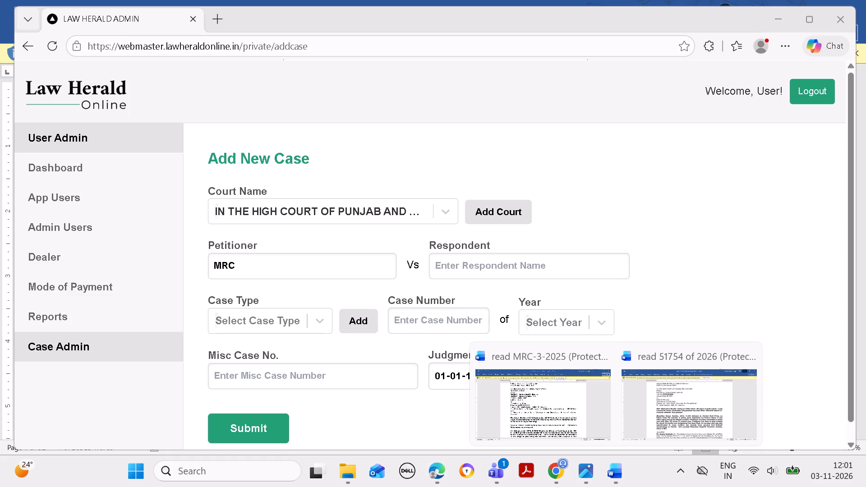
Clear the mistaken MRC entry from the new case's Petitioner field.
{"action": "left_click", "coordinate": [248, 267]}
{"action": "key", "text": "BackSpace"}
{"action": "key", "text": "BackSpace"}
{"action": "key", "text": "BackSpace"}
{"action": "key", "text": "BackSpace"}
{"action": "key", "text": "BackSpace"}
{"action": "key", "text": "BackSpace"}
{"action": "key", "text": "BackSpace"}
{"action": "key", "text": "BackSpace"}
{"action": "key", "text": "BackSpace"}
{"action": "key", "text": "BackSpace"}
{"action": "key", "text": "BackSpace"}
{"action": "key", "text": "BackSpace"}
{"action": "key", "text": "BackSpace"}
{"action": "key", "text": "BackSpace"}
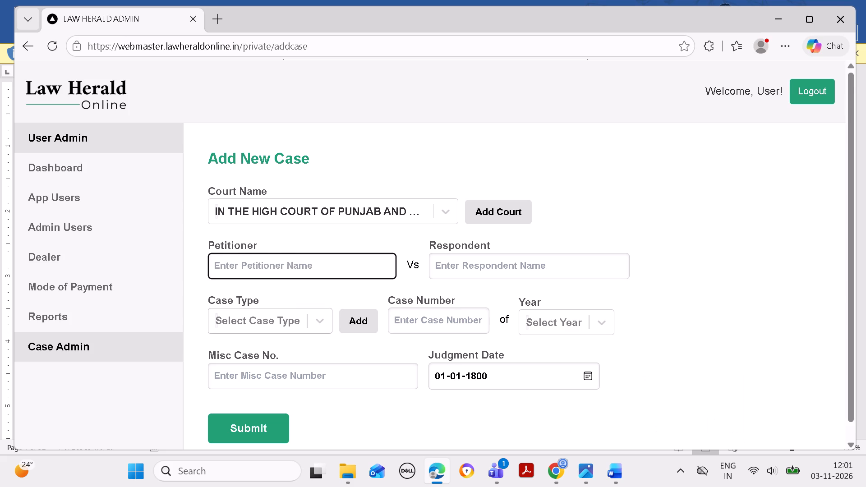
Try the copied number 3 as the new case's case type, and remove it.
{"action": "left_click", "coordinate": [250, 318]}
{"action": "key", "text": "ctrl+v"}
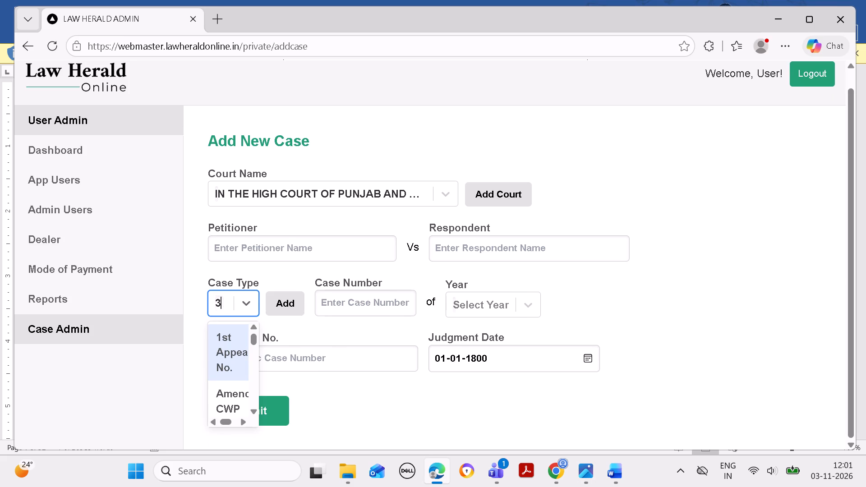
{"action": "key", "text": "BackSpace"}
Copy "MRC" from the MRC-3-2025 judgment in Word and search the new case form's case types for it in Edge.
{"action": "left_click", "coordinate": [617, 473]}
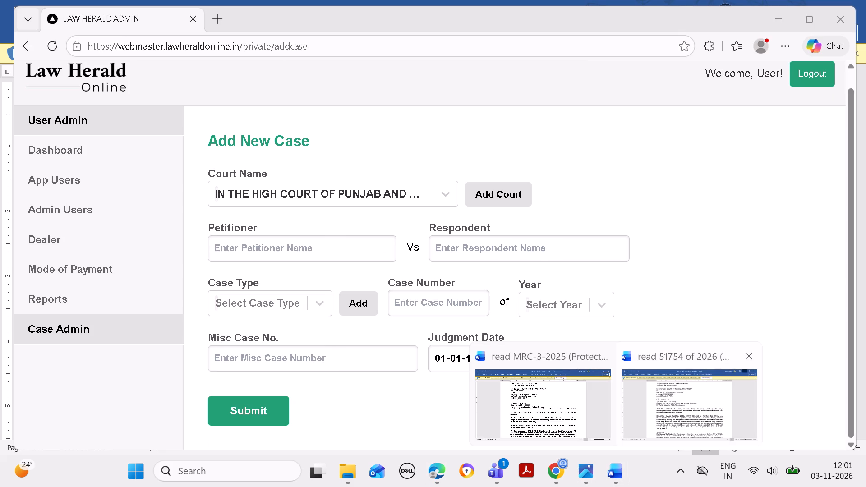
{"action": "left_click", "coordinate": [510, 407]}
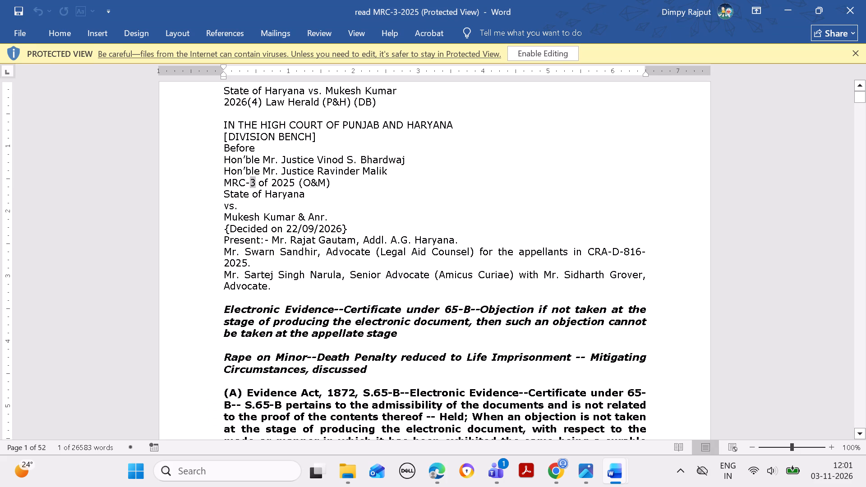
{"action": "left_click_drag", "start_coordinate": [224, 182], "coordinate": [245, 181]}
{"action": "key", "text": "ctrl+c"}
{"action": "left_click", "coordinate": [435, 474]}
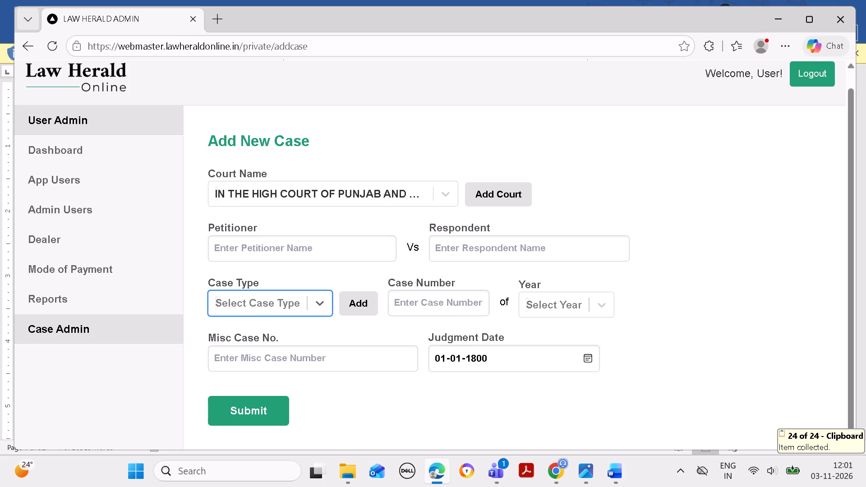
{"action": "left_click", "coordinate": [279, 303]}
{"action": "key", "text": "ctrl+v"}
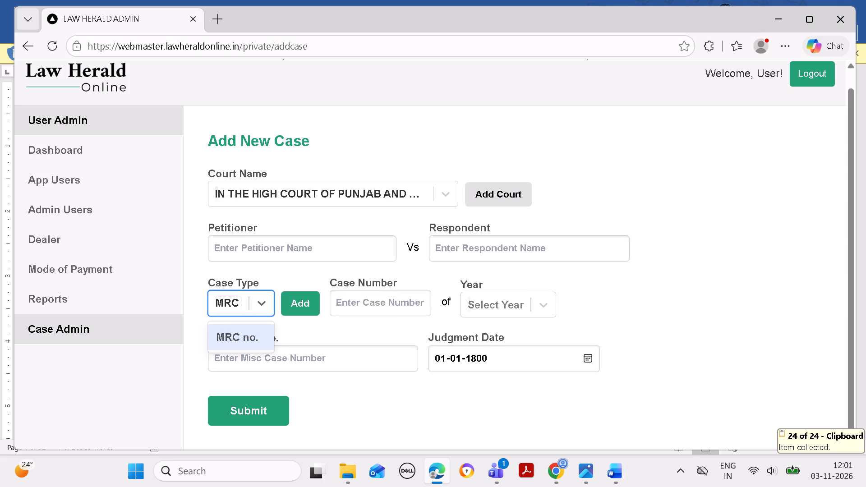
Add "MRC" as a new case type and save it.
{"action": "left_click", "coordinate": [296, 305]}
{"action": "left_click", "coordinate": [352, 305]}
{"action": "left_click", "coordinate": [351, 266]}
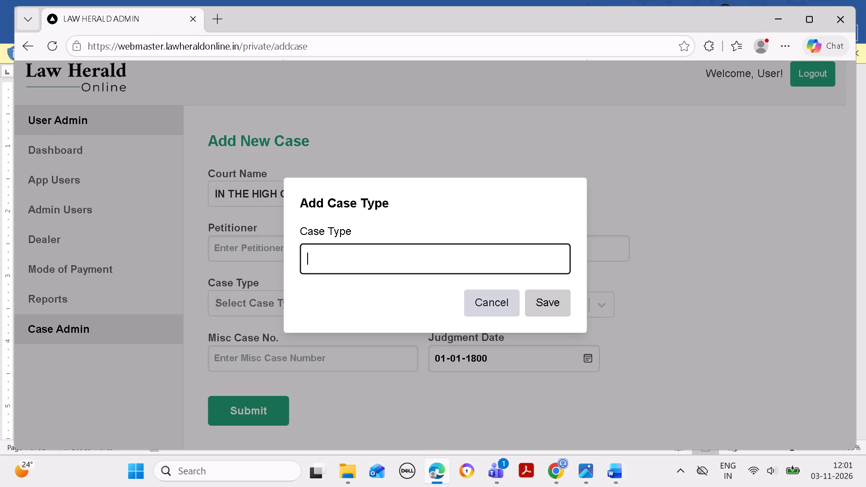
{"action": "key", "text": "ctrl+b"}
{"action": "key", "text": "ctrl+v"}
{"action": "left_click", "coordinate": [535, 309]}
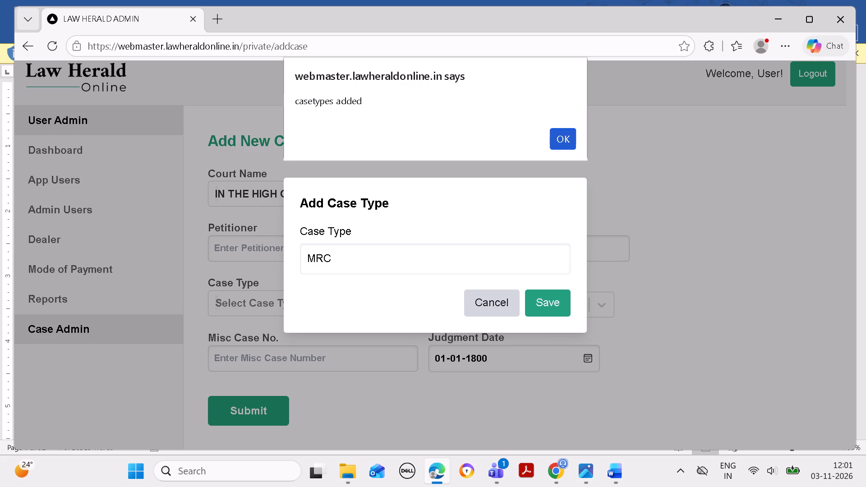
{"action": "left_click", "coordinate": [562, 141]}
Set the new case's case type to the newly added "MRC".
{"action": "left_click", "coordinate": [283, 302]}
{"action": "key", "text": "ctrl+v"}
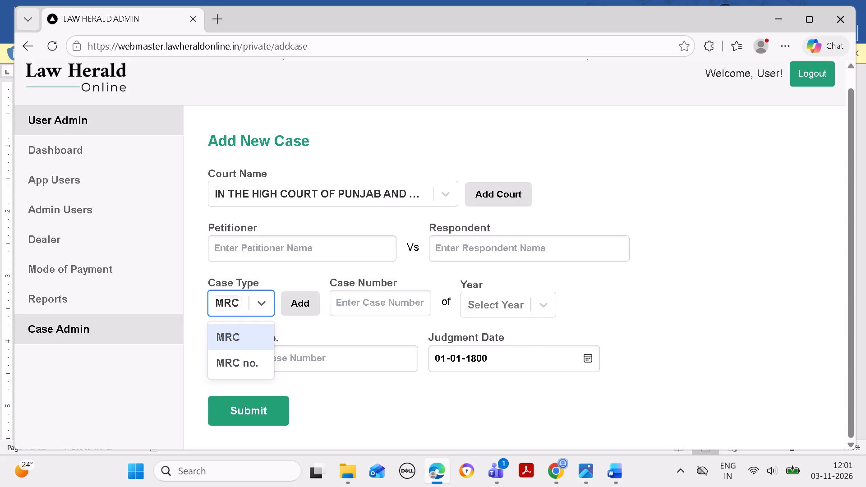
{"action": "left_click", "coordinate": [258, 331]}
Copy the case number 3 from the MRC-3-2025 judgment in Word into the new case's Case Number in Edge.
{"action": "left_click", "coordinate": [624, 477]}
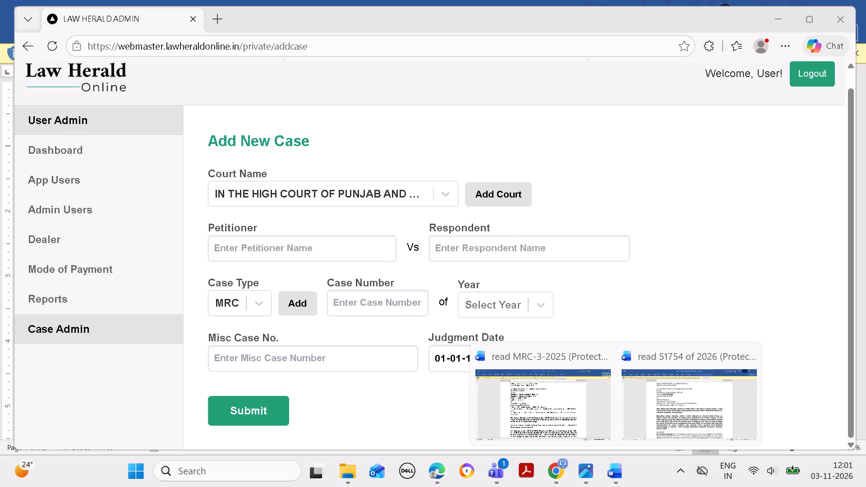
{"action": "left_click", "coordinate": [531, 386]}
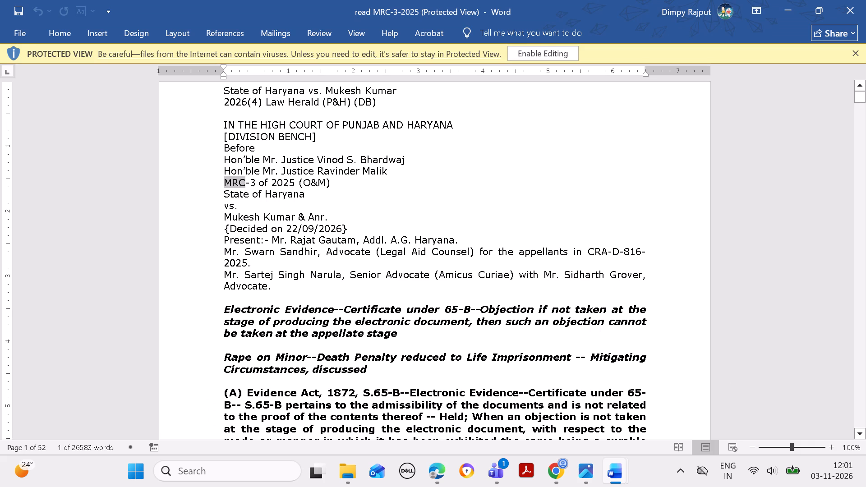
{"action": "left_click_drag", "start_coordinate": [251, 180], "coordinate": [256, 181]}
{"action": "key", "text": "ctrl+c"}
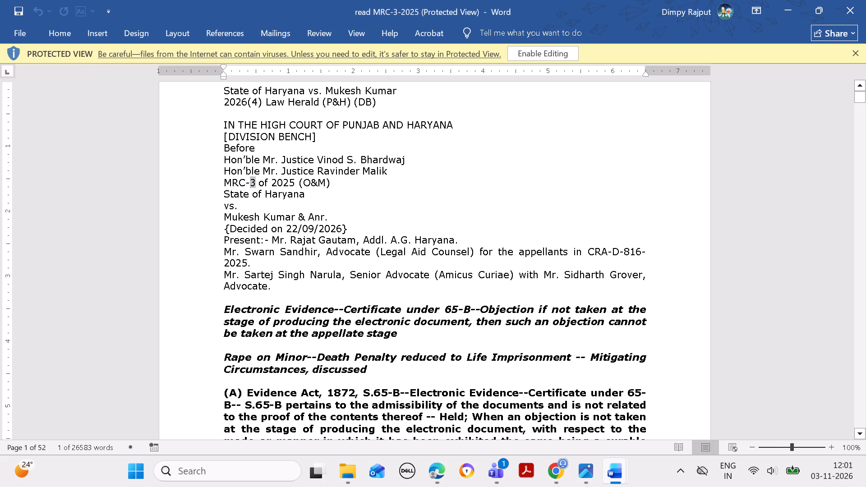
{"action": "left_click", "coordinate": [444, 464]}
{"action": "left_click", "coordinate": [388, 307]}
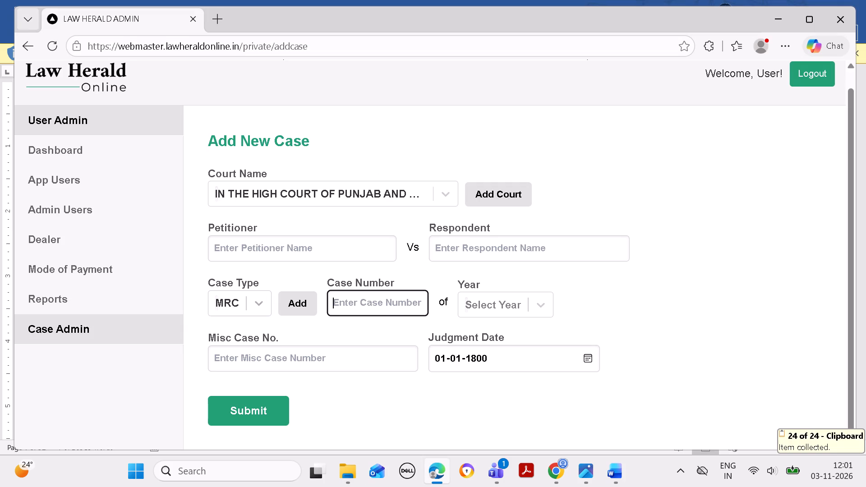
{"action": "key", "text": "ctrl+v"}
Copy the year 2025 from the MRC-3-2025 judgment in Word and select it as the new case's year in Edge.
{"action": "left_click", "coordinate": [615, 472]}
{"action": "left_click", "coordinate": [545, 384]}
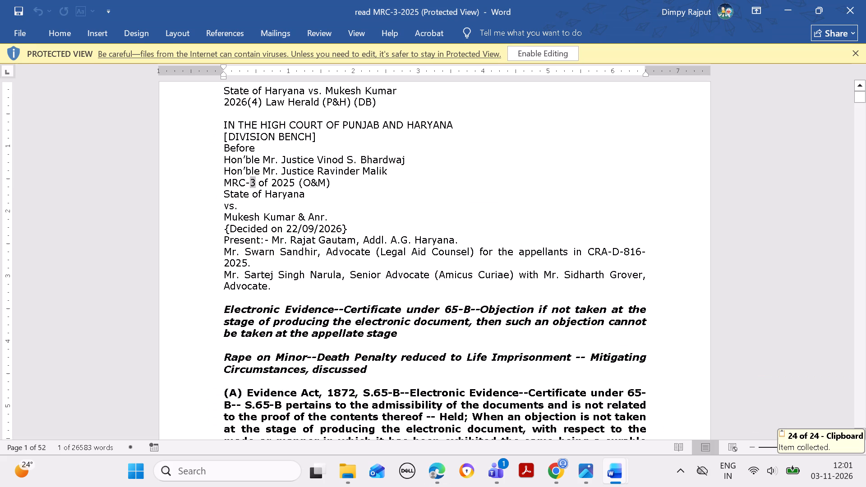
{"action": "left_click_drag", "start_coordinate": [271, 182], "coordinate": [272, 181]}
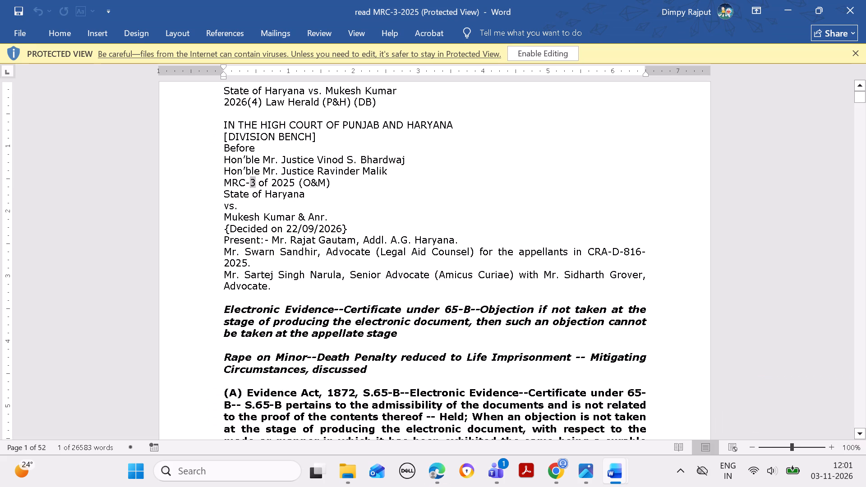
{"action": "left_click_drag", "start_coordinate": [272, 181], "coordinate": [293, 183]}
{"action": "key", "text": "ctrl+c"}
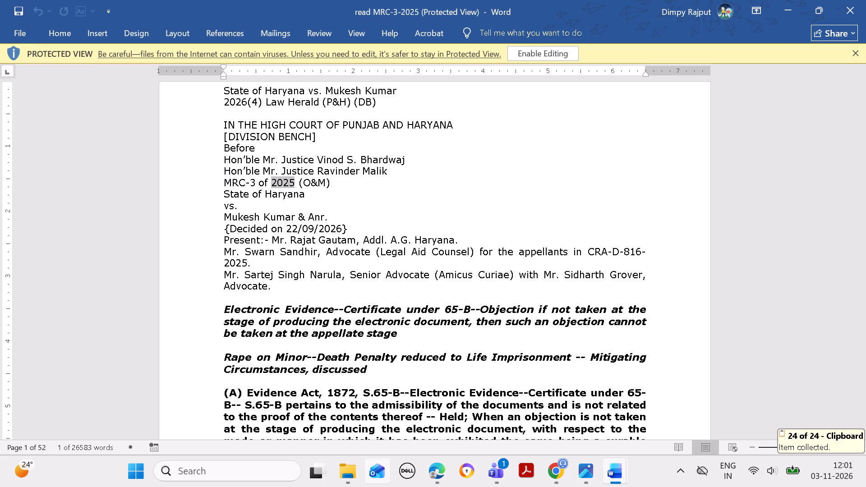
{"action": "left_click", "coordinate": [433, 470]}
{"action": "left_click", "coordinate": [484, 306]}
{"action": "key", "text": "ctrl+v"}
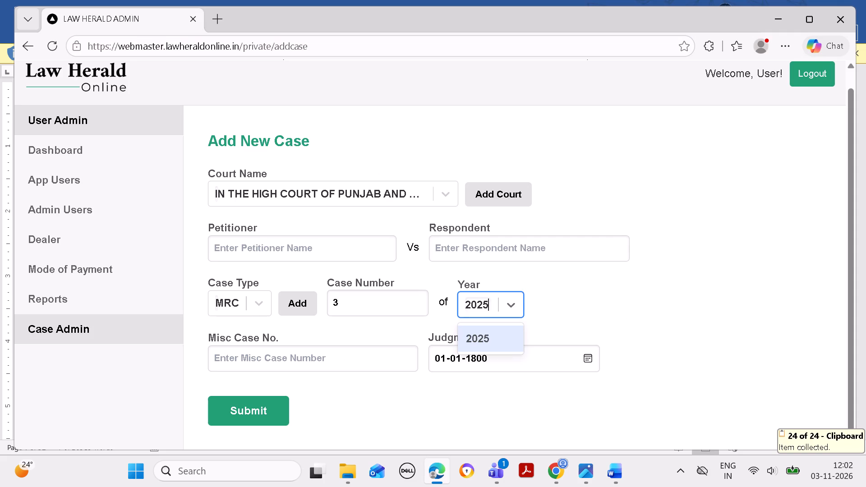
{"action": "left_click", "coordinate": [491, 338]}
Check the decision date in the Word judgment and set the new case's judgment date to 22-09-2026 in Edge.
{"action": "left_click", "coordinate": [609, 473]}
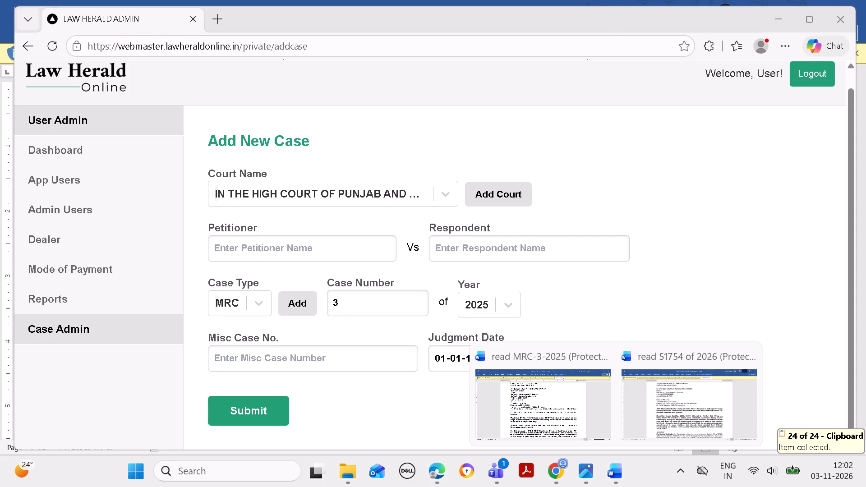
{"action": "left_click", "coordinate": [562, 418]}
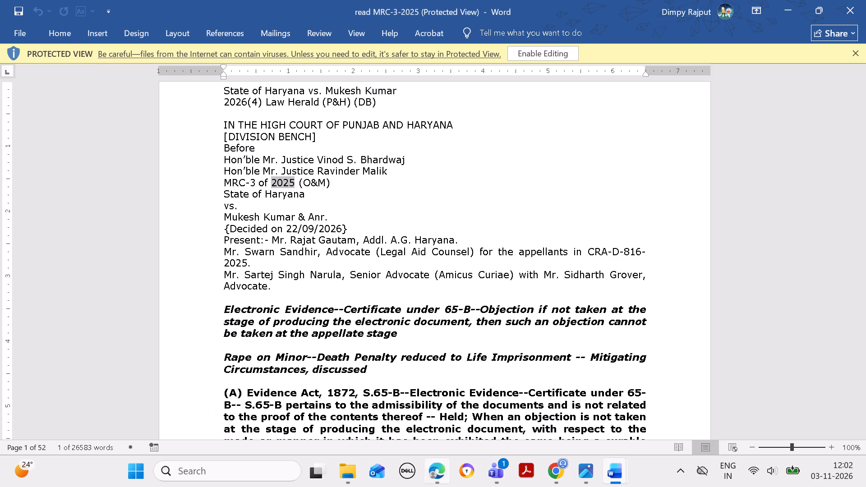
{"action": "left_click", "coordinate": [437, 471]}
{"action": "left_click", "coordinate": [442, 362]}
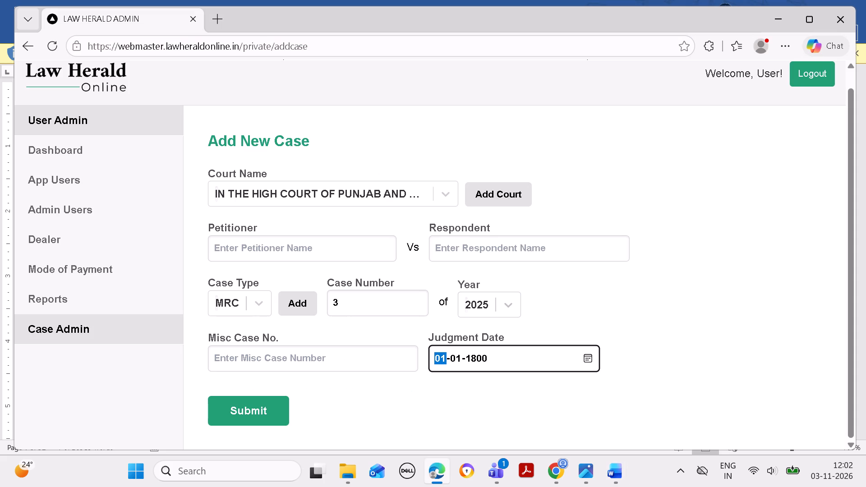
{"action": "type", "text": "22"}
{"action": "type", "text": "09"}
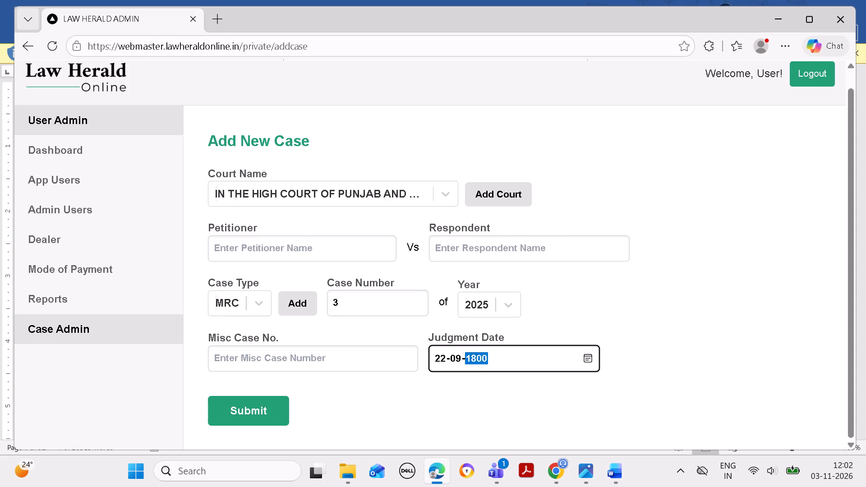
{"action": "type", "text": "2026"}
{"action": "left_click", "coordinate": [461, 399]}
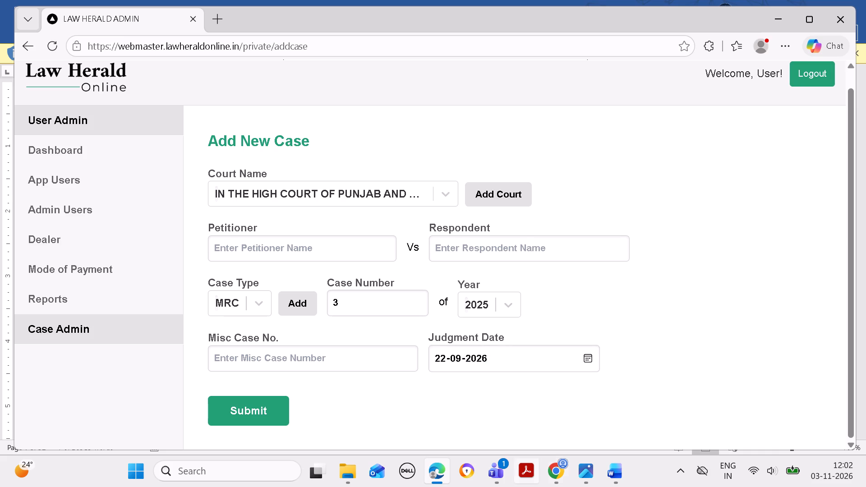
Copy "State of Haryana" from the MRC-3-2025 judgment in Word into the new case's Petitioner field in Edge.
{"action": "left_click", "coordinate": [618, 472]}
{"action": "left_click", "coordinate": [540, 412]}
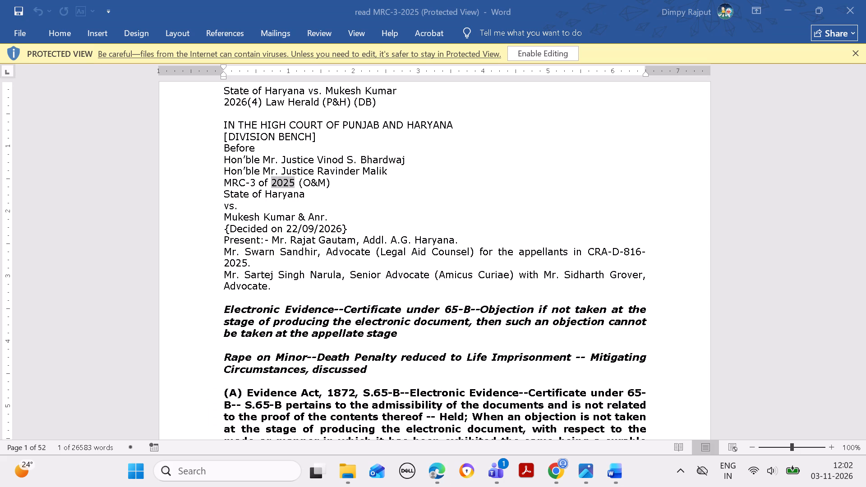
{"action": "left_click_drag", "start_coordinate": [224, 192], "coordinate": [282, 195]}
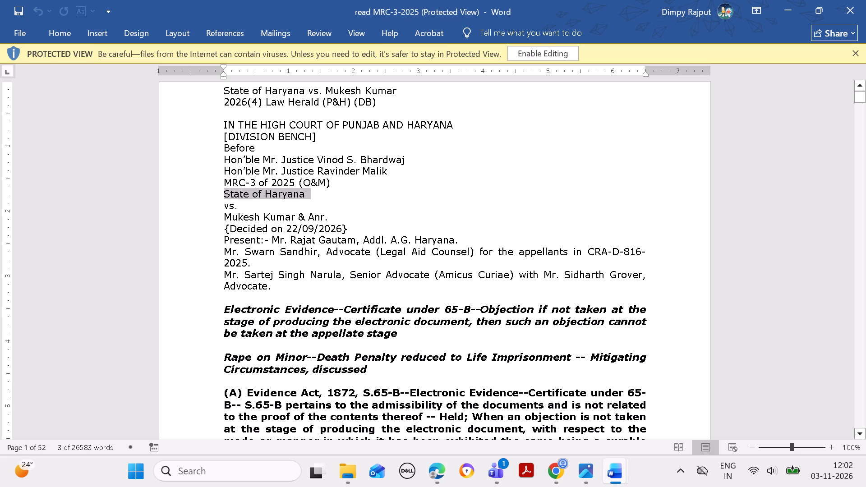
{"action": "key", "text": "ctrl+c"}
{"action": "left_click", "coordinate": [437, 466]}
{"action": "left_click", "coordinate": [286, 242]}
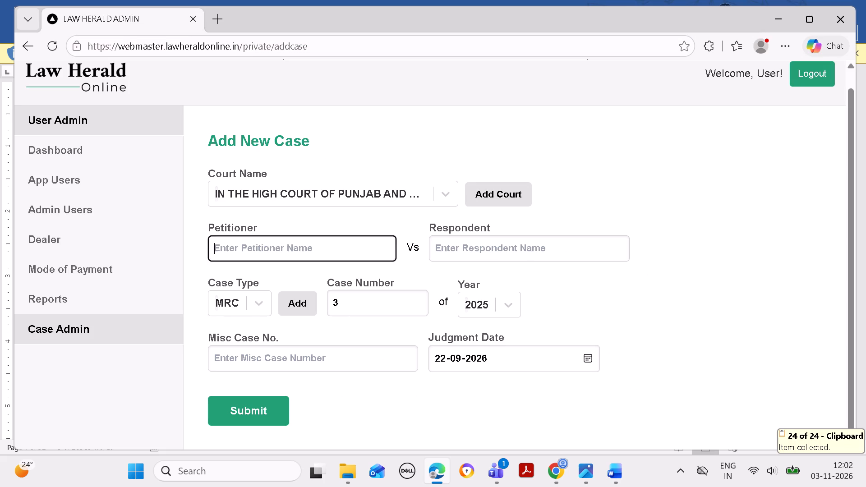
{"action": "key", "text": "ctrl+v"}
Switch to Teams to check the chats.
{"action": "left_click", "coordinate": [493, 475]}
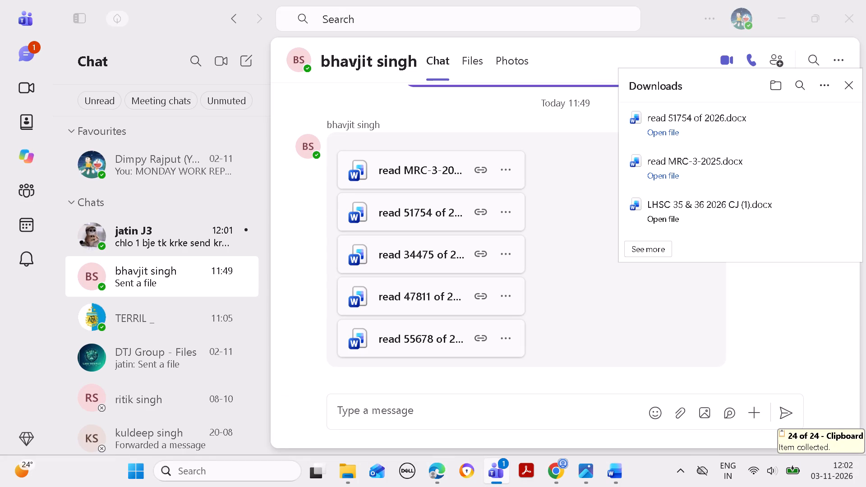
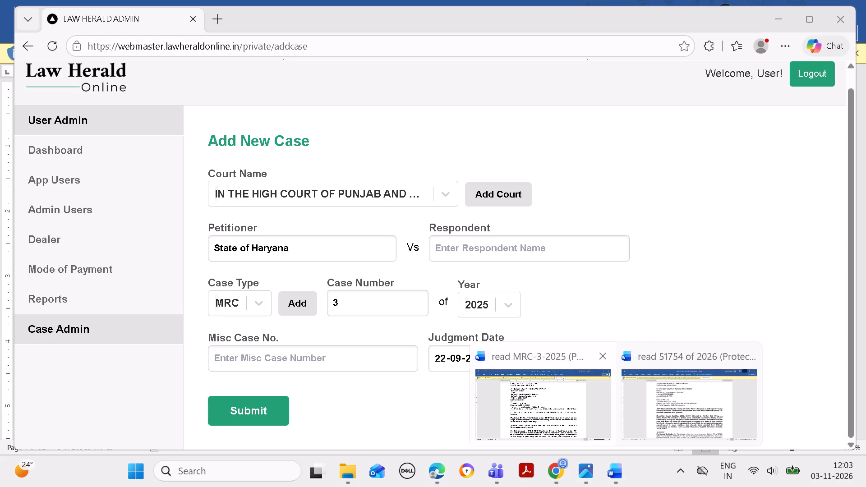
Copy the respondent's name from the MRC-3-2025 judgment in Word into the new case's Respondent field in Edge.
{"action": "left_click", "coordinate": [566, 406]}
{"action": "left_click_drag", "start_coordinate": [223, 216], "coordinate": [240, 216]}
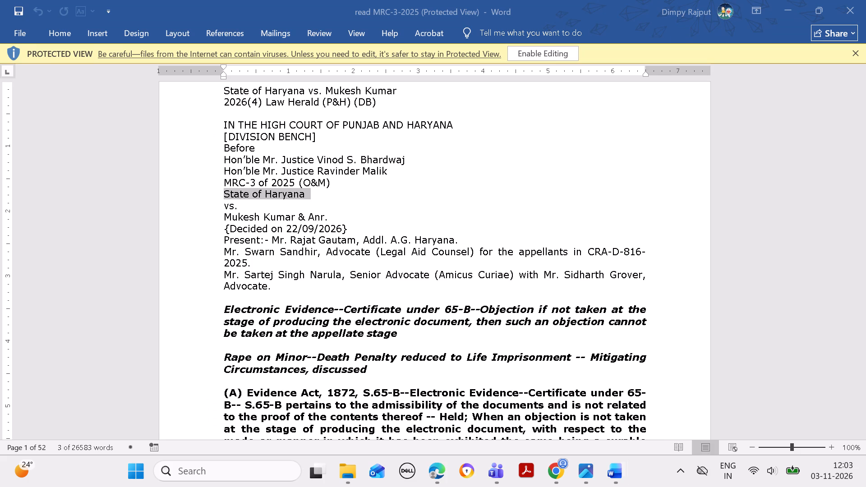
{"action": "left_click_drag", "start_coordinate": [240, 216], "coordinate": [327, 218]}
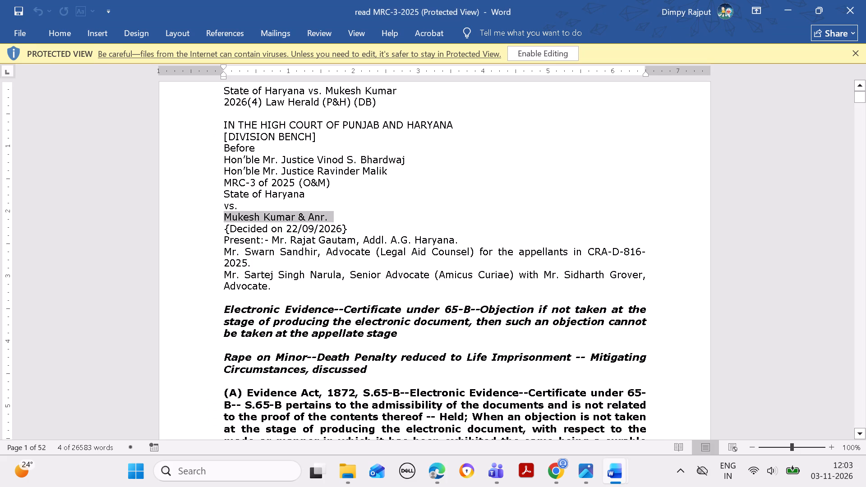
{"action": "key", "text": "ctrl+c"}
{"action": "left_click", "coordinate": [441, 470]}
{"action": "left_click", "coordinate": [511, 246]}
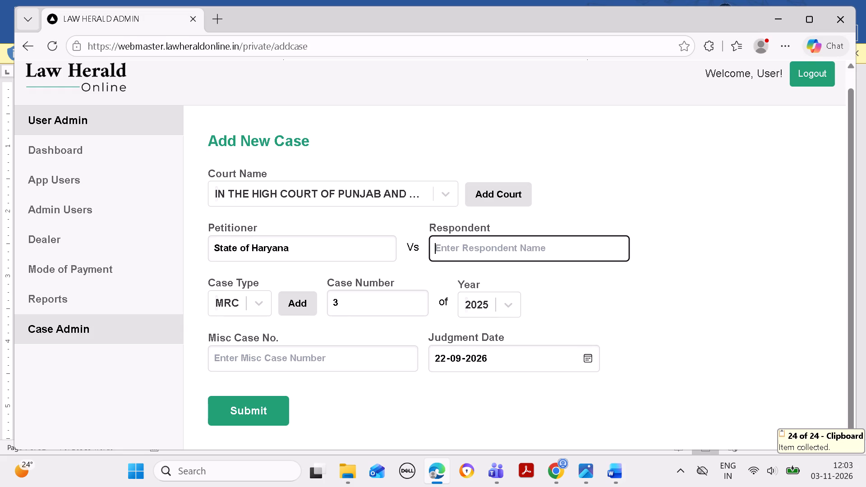
{"action": "key", "text": "ctrl+v"}
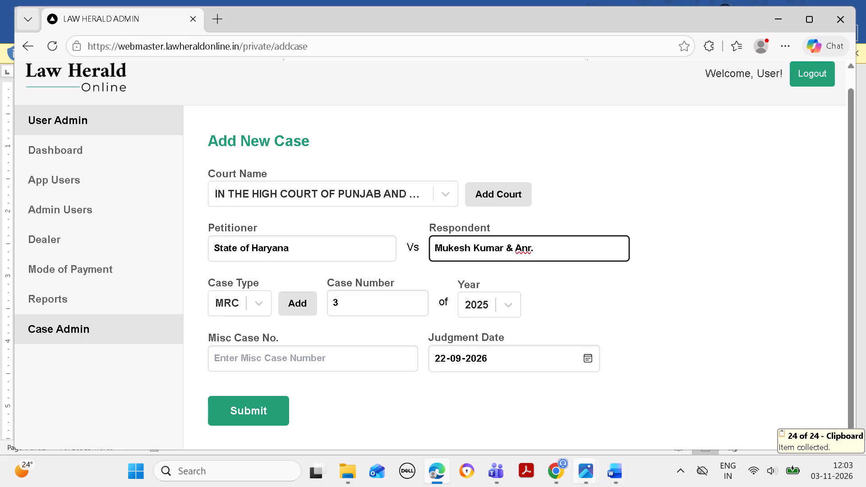
Check the details against the MRC-3-2025 judgment in Word and submit the new case in Edge.
{"action": "left_click", "coordinate": [609, 471]}
{"action": "left_click", "coordinate": [565, 408]}
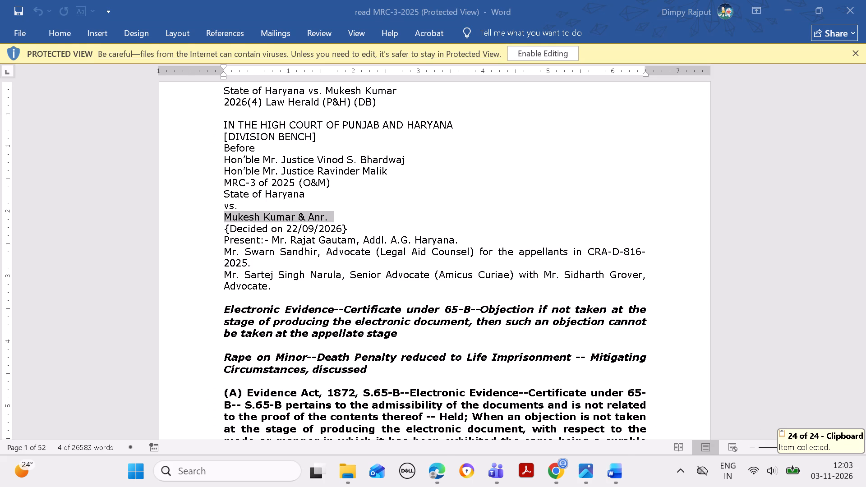
{"action": "left_click", "coordinate": [431, 466]}
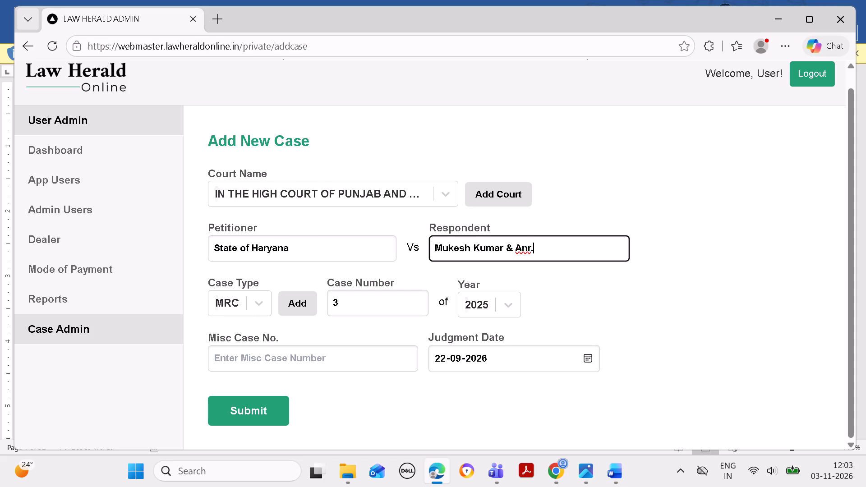
{"action": "left_click", "coordinate": [270, 415]}
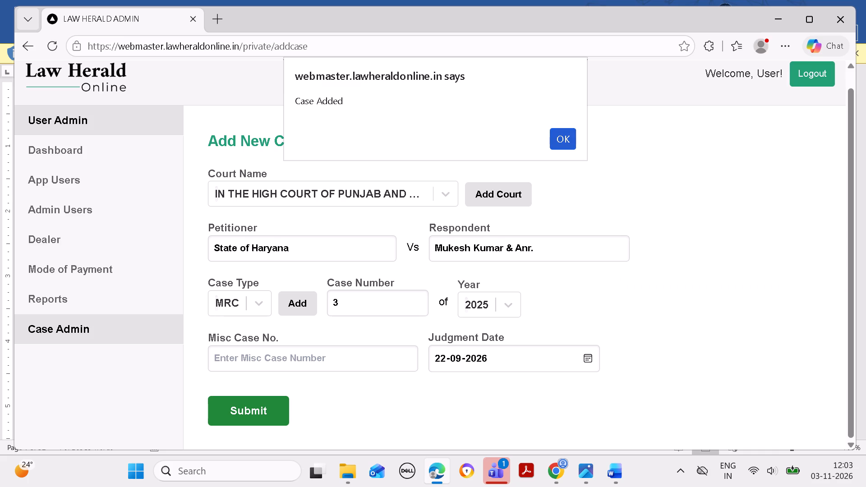
{"action": "left_click", "coordinate": [564, 140]}
Copy the first judge's name from the MRC-3-2025 judgment in Word and attach Vinod S. Bharadwaj as the case's judge in Edge.
{"action": "scroll", "coordinate": [432, 260], "scroll_direction": "down", "scroll_amount": 4}
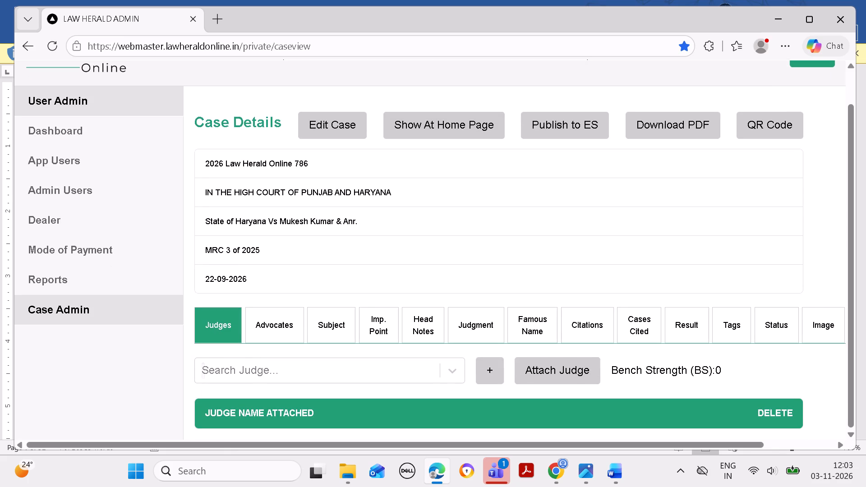
{"action": "left_click", "coordinate": [609, 477]}
{"action": "left_click", "coordinate": [565, 415]}
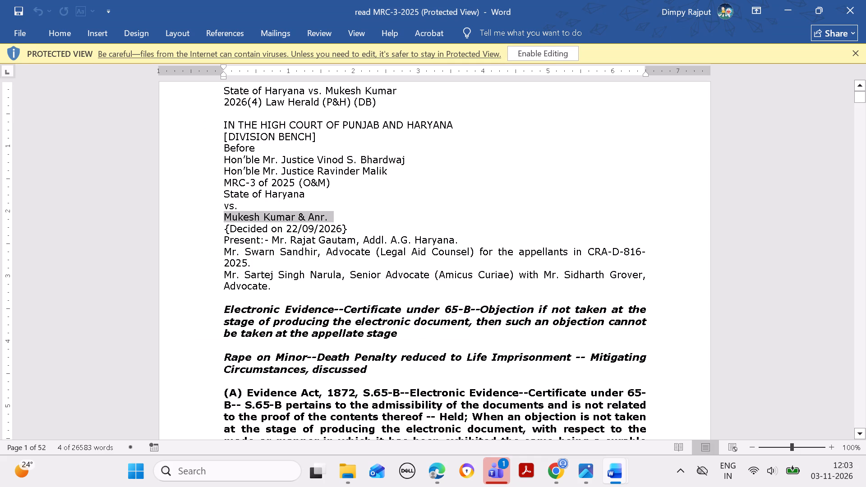
{"action": "left_click", "coordinate": [434, 473]}
{"action": "left_click", "coordinate": [632, 478]}
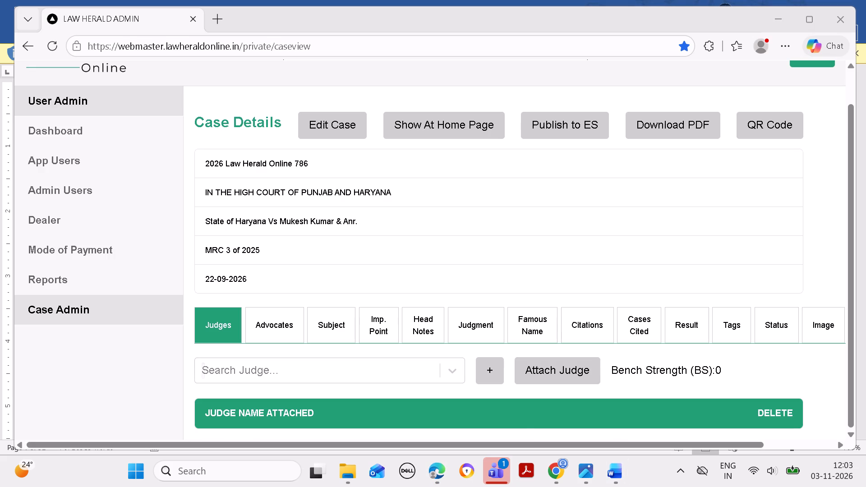
{"action": "left_click", "coordinate": [605, 473]}
{"action": "left_click", "coordinate": [567, 412]}
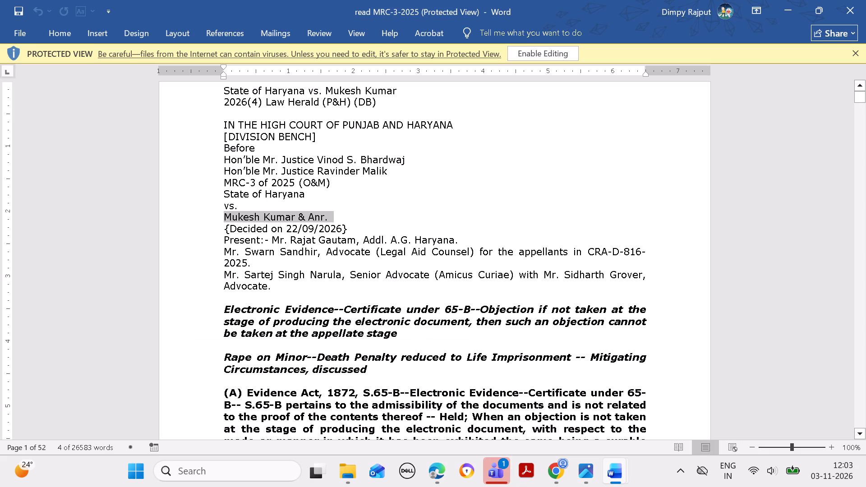
{"action": "left_click_drag", "start_coordinate": [317, 156], "coordinate": [383, 158]}
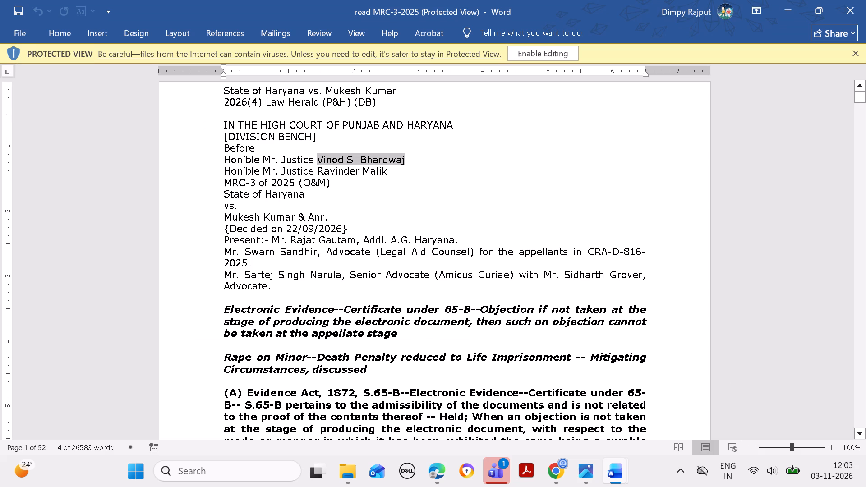
{"action": "left_click_drag", "start_coordinate": [383, 158], "coordinate": [383, 157]}
{"action": "key", "text": "ctrl+c"}
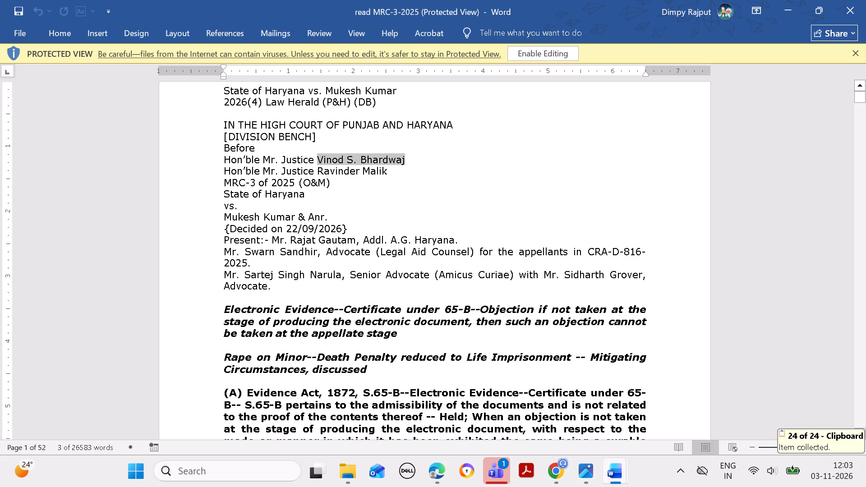
{"action": "left_click", "coordinate": [433, 469]}
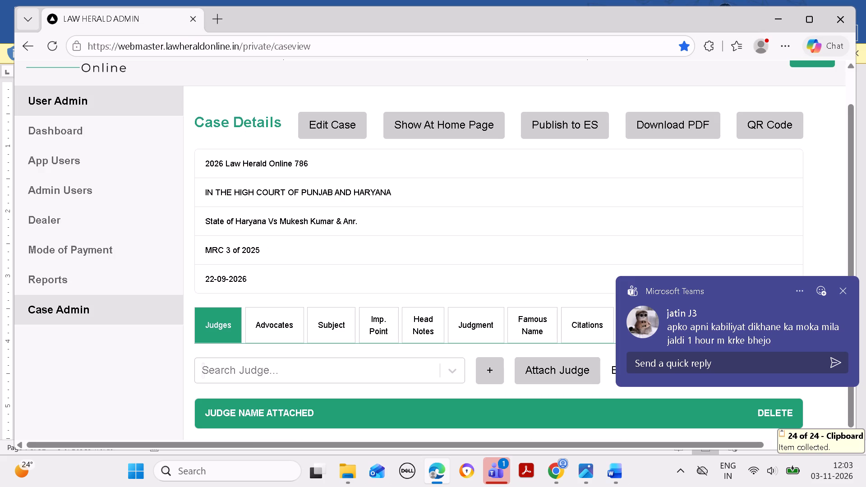
{"action": "left_click", "coordinate": [281, 368]}
{"action": "key", "text": "ctrl+v"}
{"action": "left_click", "coordinate": [307, 400]}
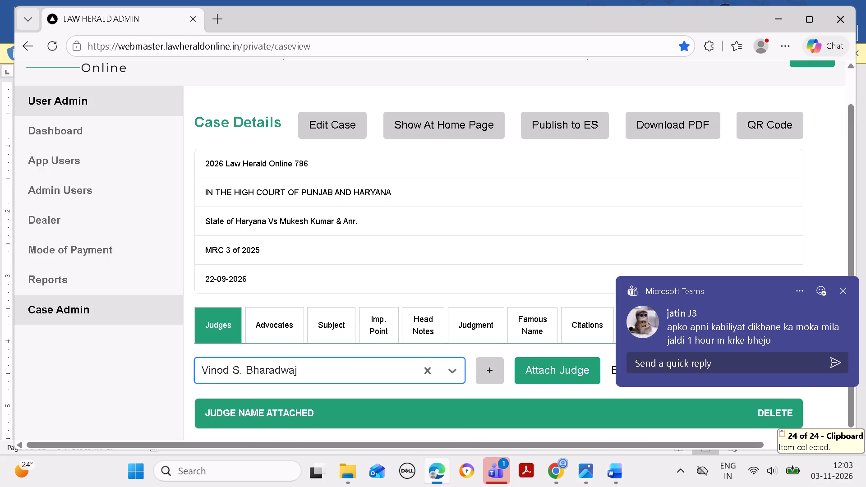
{"action": "left_click", "coordinate": [552, 368]}
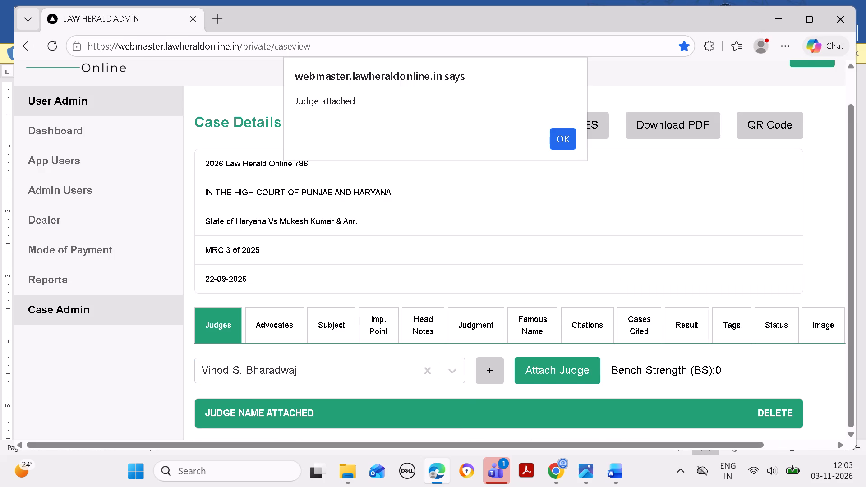
{"action": "left_click", "coordinate": [556, 142]}
Copy the second judge's name, Ravinder Malik, from the MRC-3-2025 judgment in Word and switch to the case in Edge.
{"action": "scroll", "coordinate": [517, 264], "scroll_direction": "down", "scroll_amount": 12}
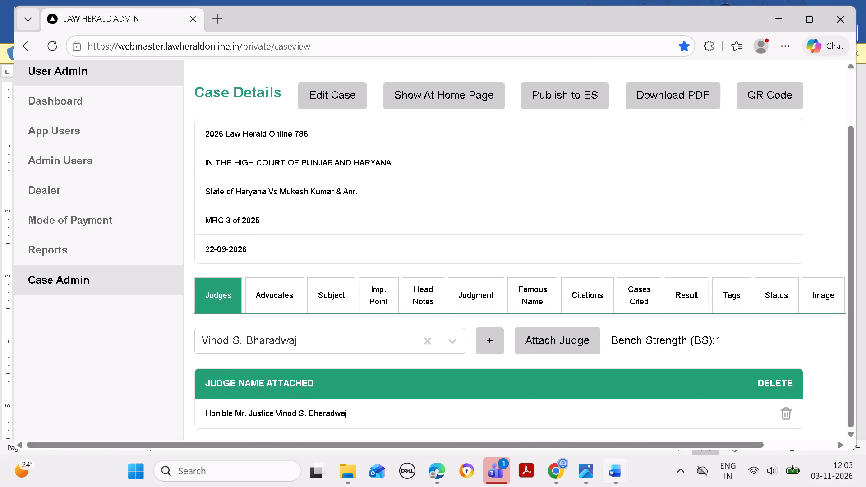
{"action": "left_click", "coordinate": [617, 473]}
{"action": "left_click", "coordinate": [526, 399]}
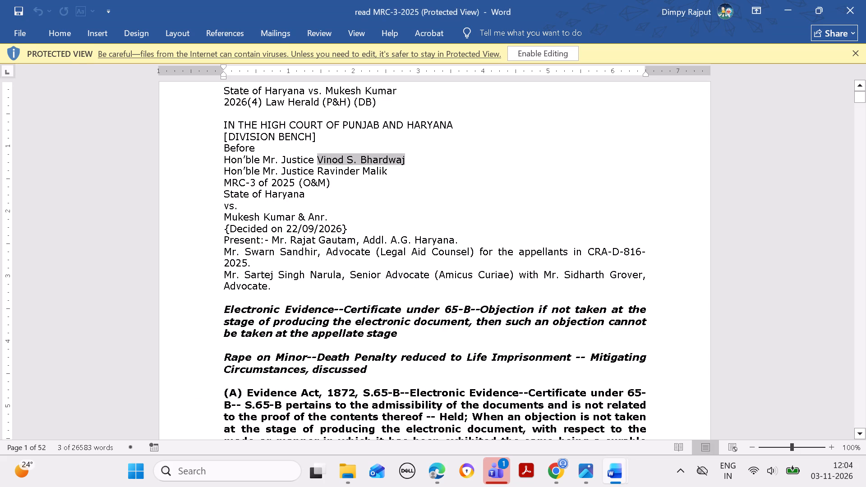
{"action": "left_click_drag", "start_coordinate": [318, 172], "coordinate": [378, 169]}
{"action": "key", "text": "ctrl+c"}
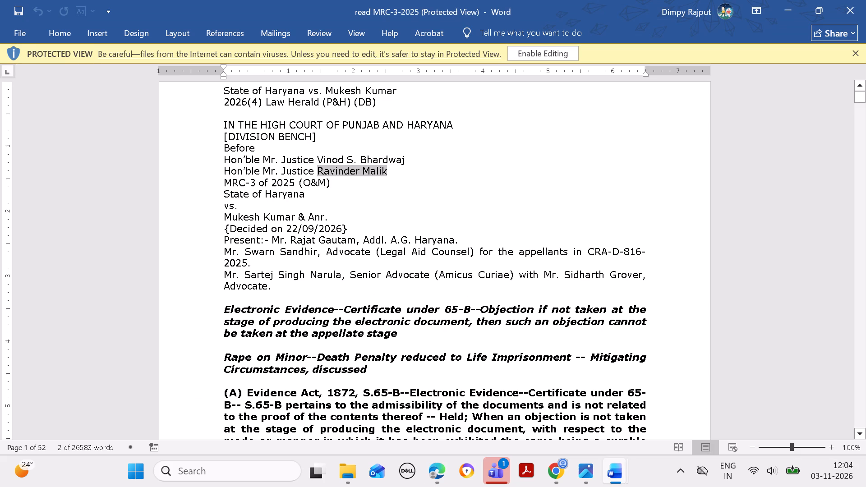
{"action": "left_click", "coordinate": [438, 468]}
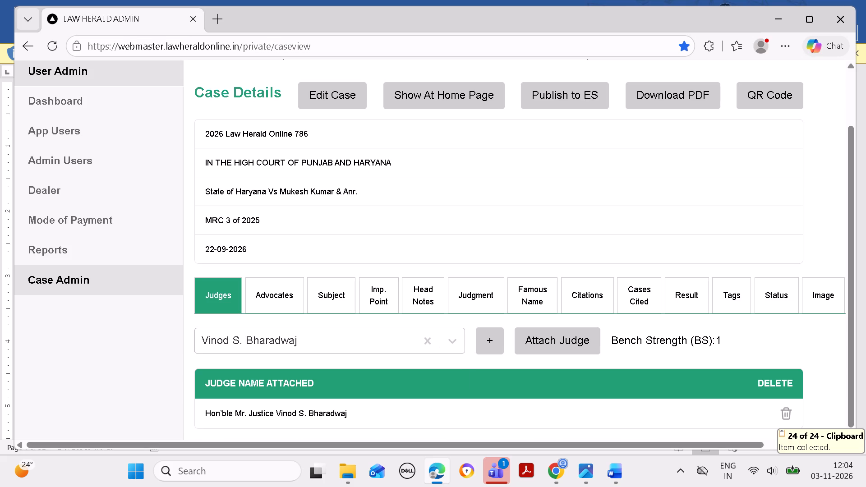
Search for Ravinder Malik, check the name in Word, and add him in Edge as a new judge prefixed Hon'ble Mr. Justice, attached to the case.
{"action": "left_click", "coordinate": [387, 338]}
{"action": "key", "text": "ctrl+v"}
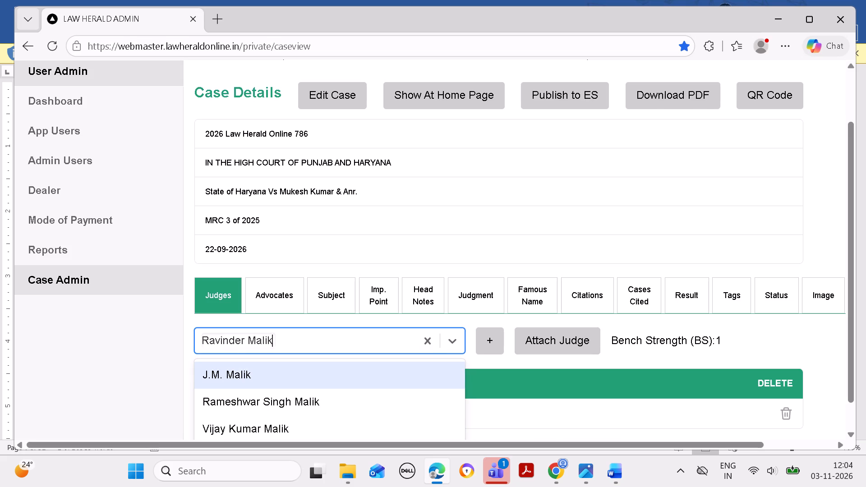
{"action": "left_click", "coordinate": [608, 474]}
{"action": "left_click", "coordinate": [525, 390]}
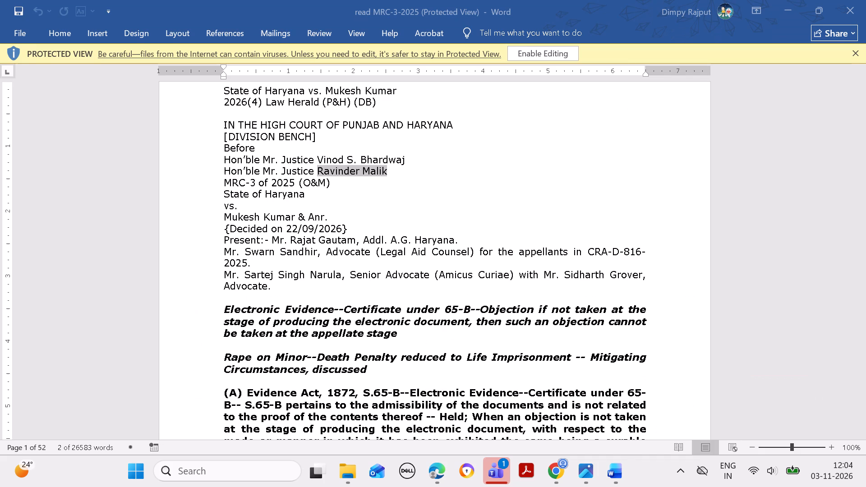
{"action": "left_click", "coordinate": [444, 471]}
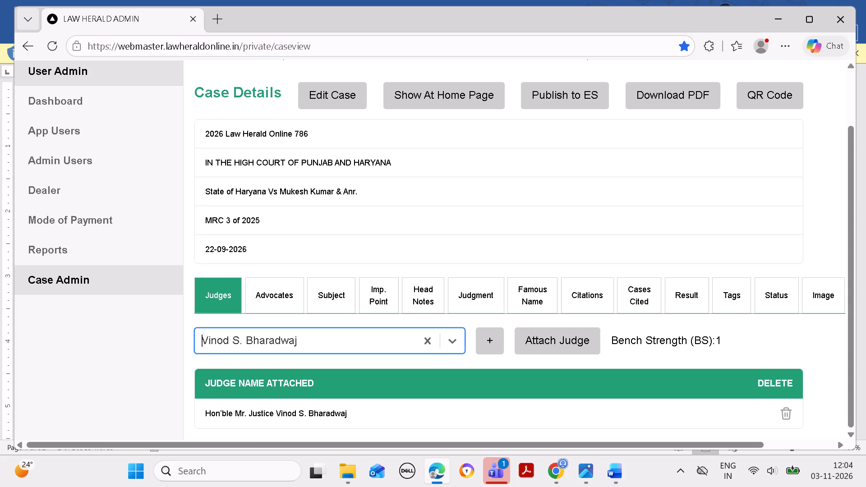
{"action": "left_click", "coordinate": [482, 343]}
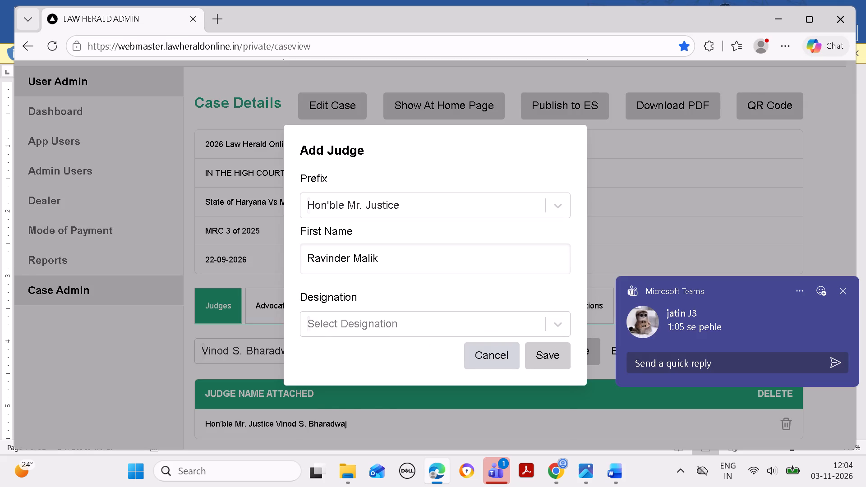
{"action": "left_click", "coordinate": [489, 198]}
{"action": "left_click", "coordinate": [424, 376]}
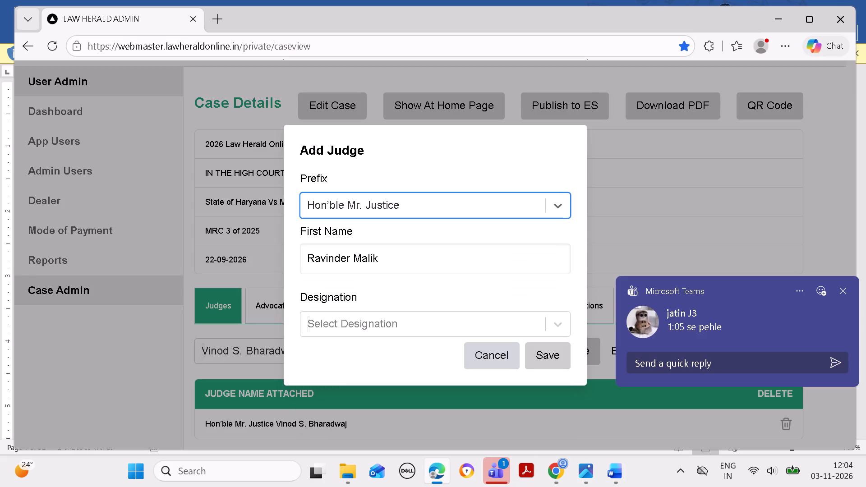
{"action": "left_click", "coordinate": [537, 357]}
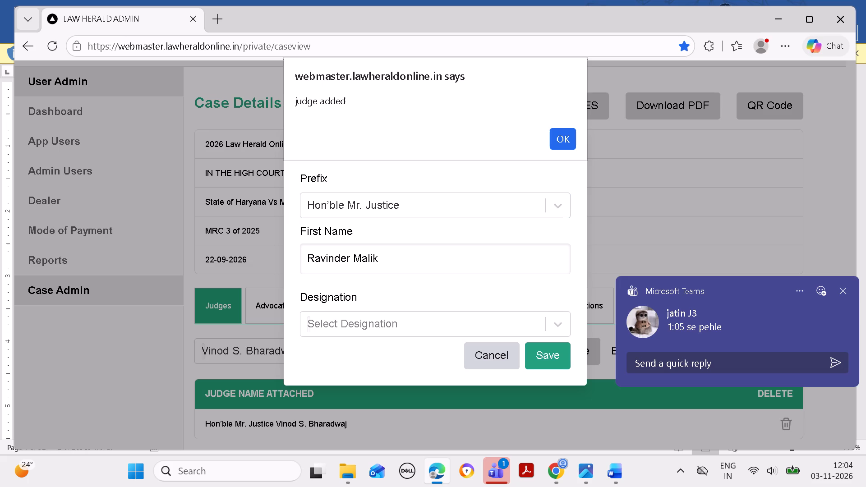
{"action": "left_click", "coordinate": [560, 144]}
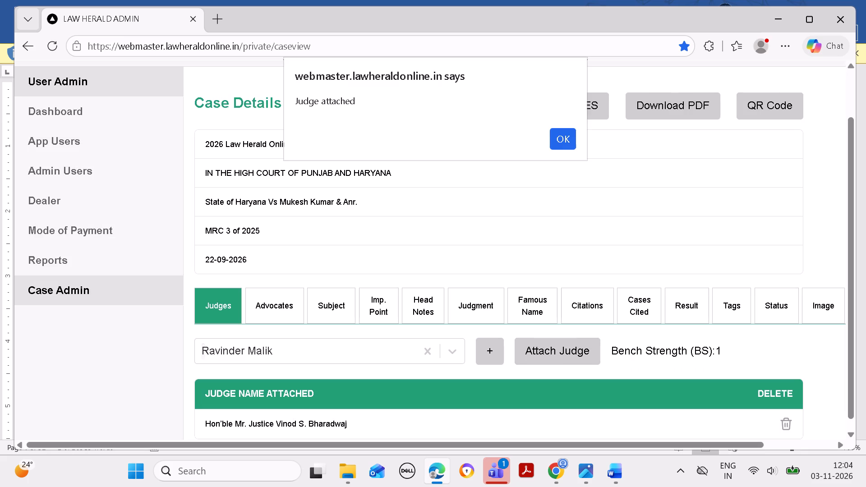
{"action": "left_click", "coordinate": [563, 142]}
{"action": "scroll", "coordinate": [482, 253], "scroll_direction": "down", "scroll_amount": 8}
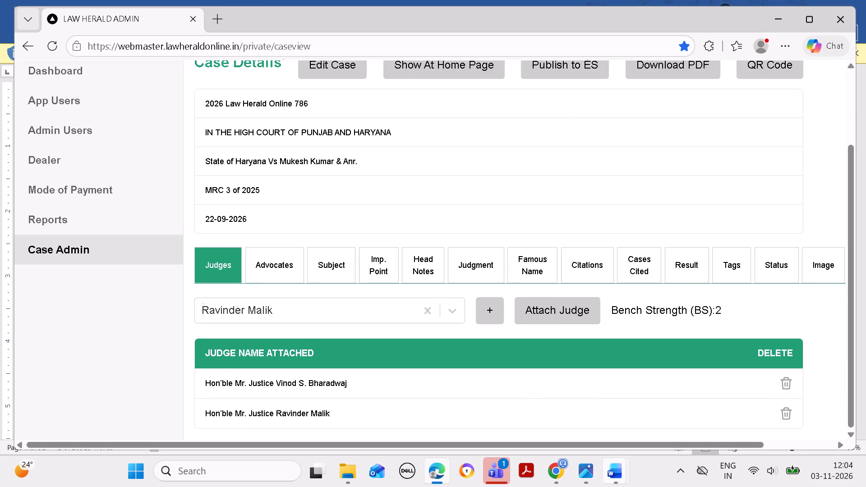
Check the advocates in the Word judgment, set Appearing For to Present: in the case's Advocates section in Edge, and return to Word.
{"action": "left_click", "coordinate": [617, 472]}
{"action": "left_click", "coordinate": [551, 400]}
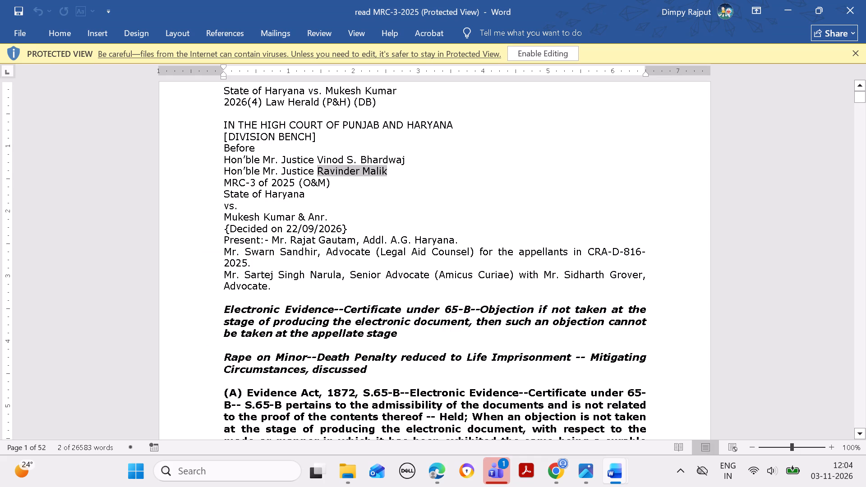
{"action": "left_click", "coordinate": [440, 476]}
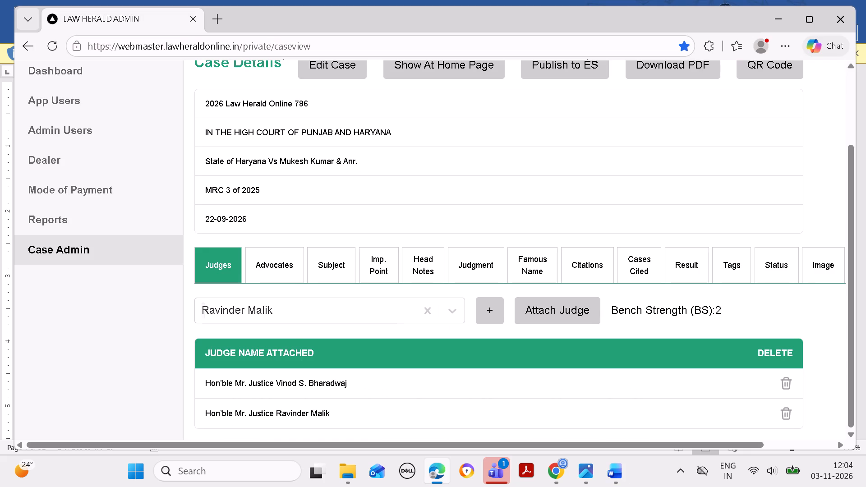
{"action": "left_click", "coordinate": [280, 268]}
{"action": "scroll", "coordinate": [276, 274], "scroll_direction": "down", "scroll_amount": 4}
{"action": "left_click", "coordinate": [290, 372]}
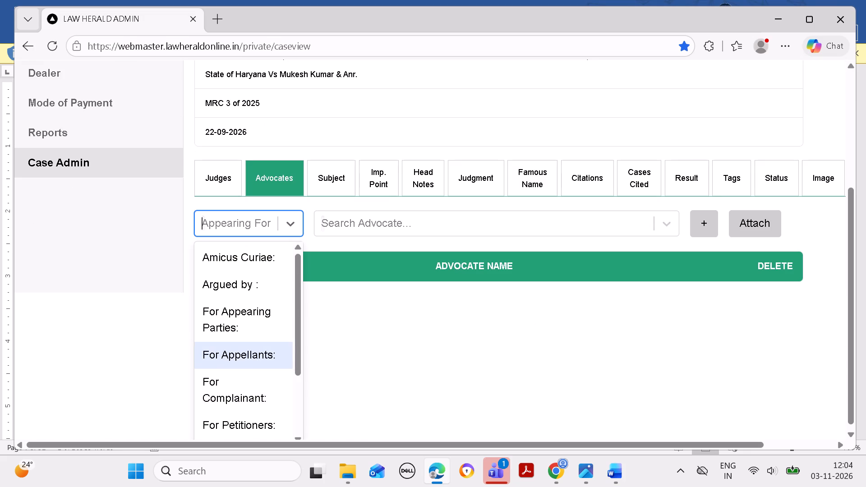
{"action": "scroll", "coordinate": [269, 371], "scroll_direction": "down", "scroll_amount": 6}
{"action": "left_click", "coordinate": [262, 427]}
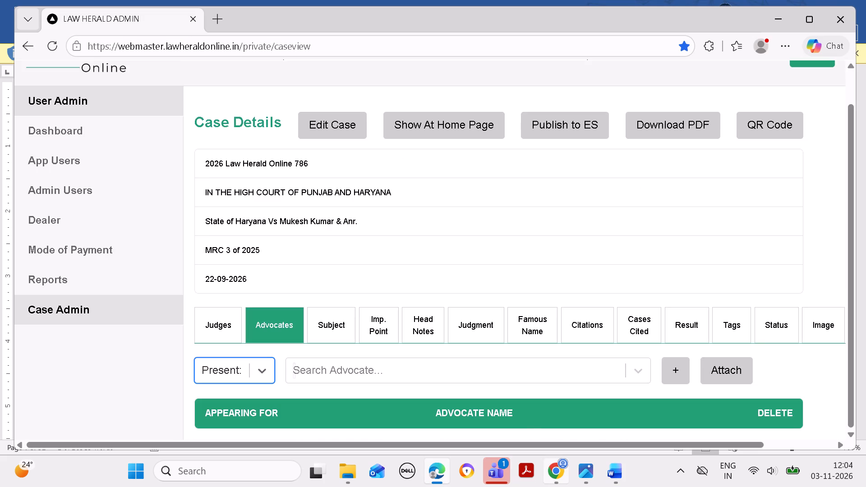
{"action": "left_click", "coordinate": [620, 473]}
{"action": "left_click", "coordinate": [520, 417]}
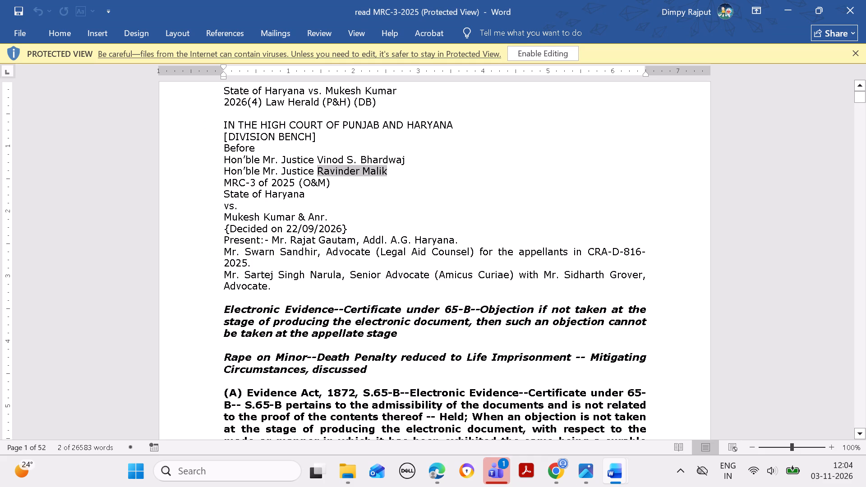
Copy the Addl. A.G. Haryana's name from the judgment's appearances in Word and switch to the case's advocates in Edge.
{"action": "left_click_drag", "start_coordinate": [290, 237], "coordinate": [336, 239]}
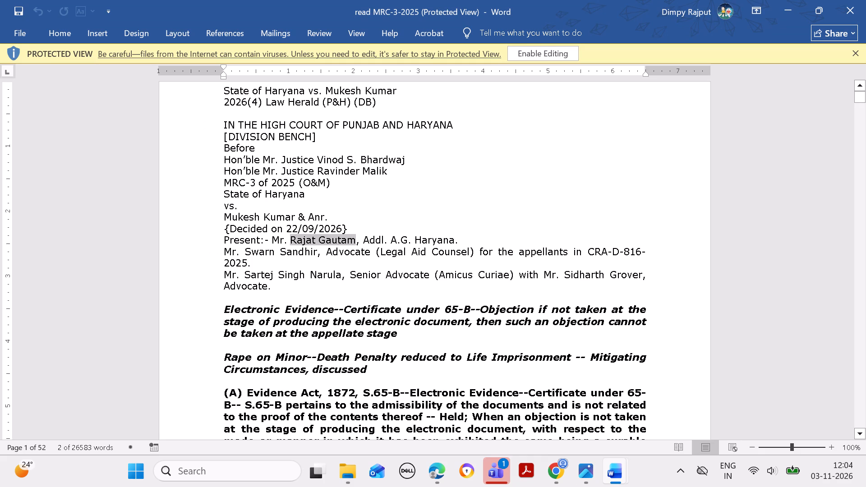
{"action": "key", "text": "ctrl+c"}
{"action": "left_click", "coordinate": [440, 472]}
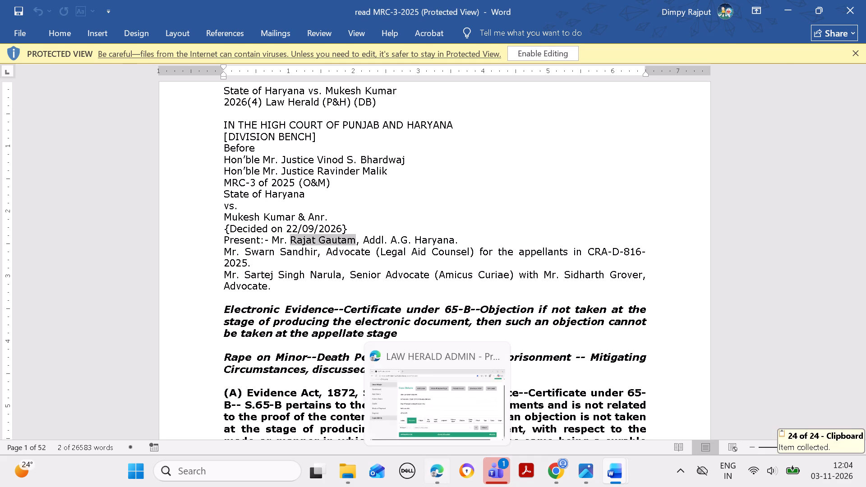
Enter the Addl. A.G. Haryana's copied name as a new advocate with prefix Mr. and designation Addl. AG, Haryana.
{"action": "left_click", "coordinate": [404, 374]}
{"action": "key", "text": "ctrl+v"}
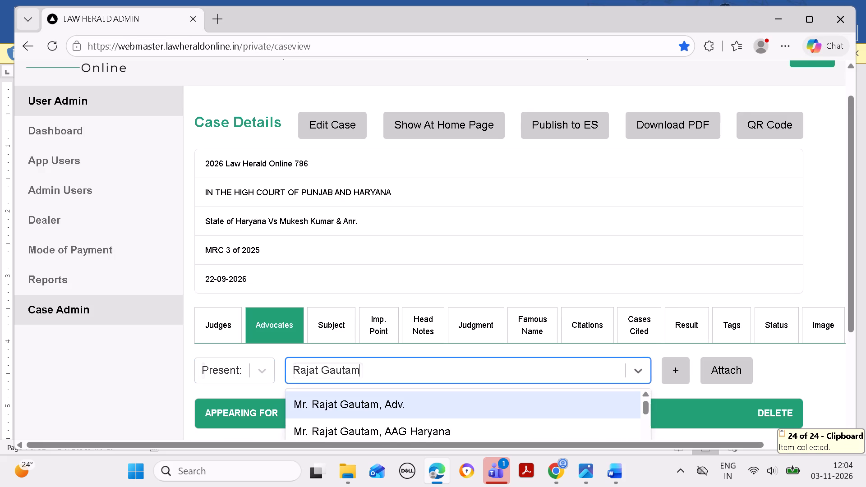
{"action": "left_click", "coordinate": [667, 366]}
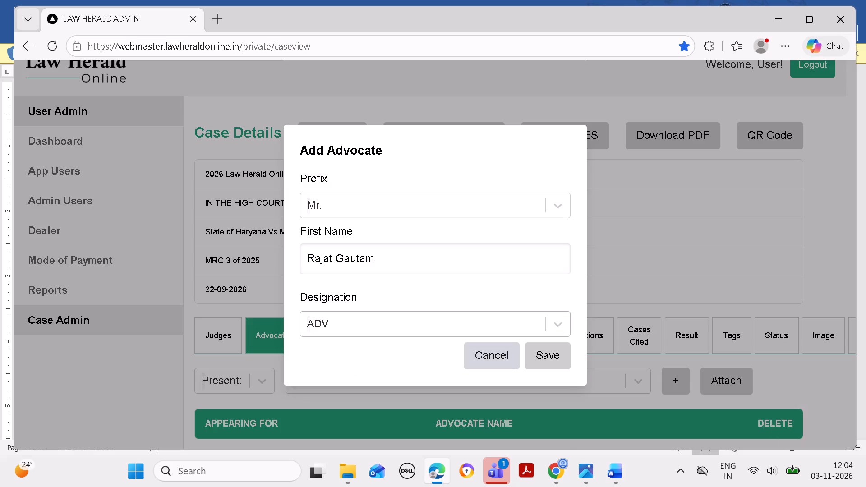
{"action": "left_click", "coordinate": [426, 328]}
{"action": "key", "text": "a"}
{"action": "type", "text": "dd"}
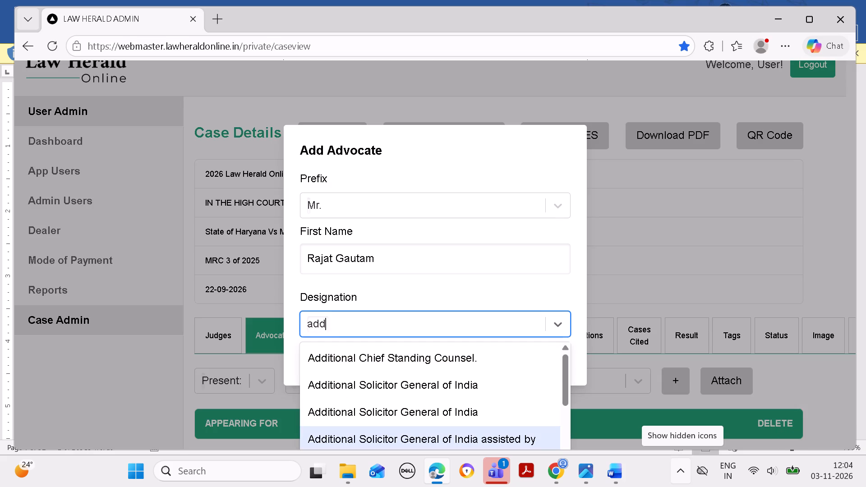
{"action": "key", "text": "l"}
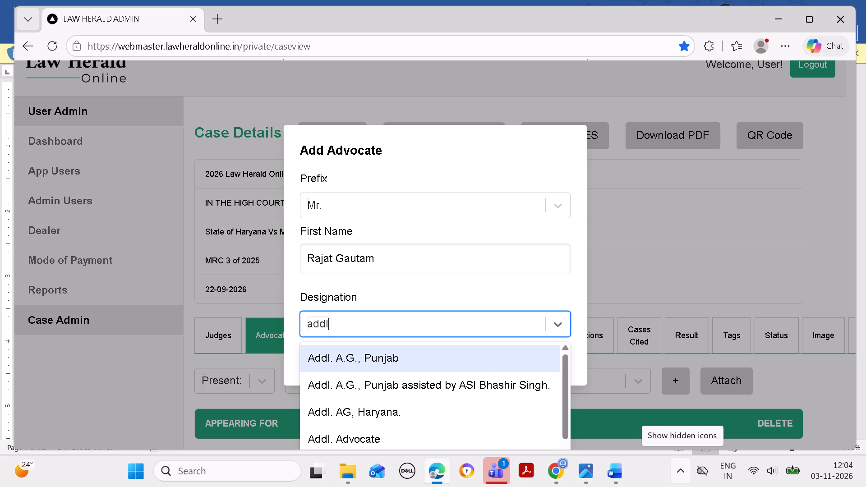
{"action": "left_click", "coordinate": [401, 410]}
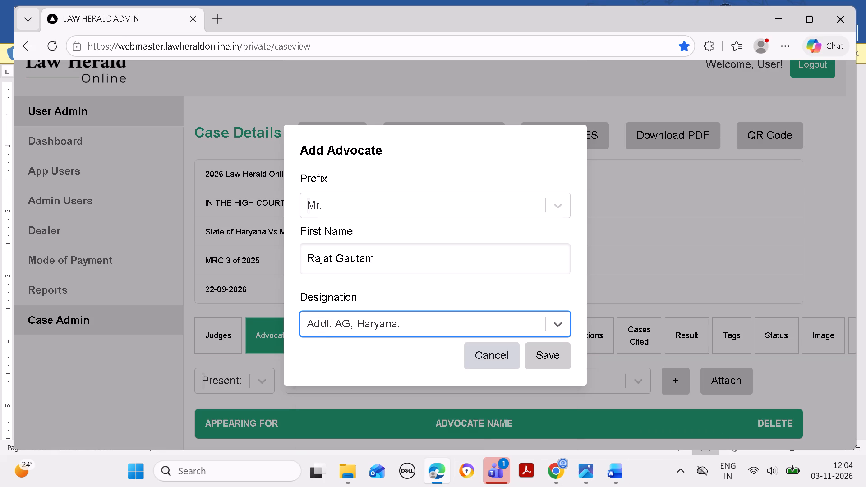
{"action": "left_click", "coordinate": [551, 358]}
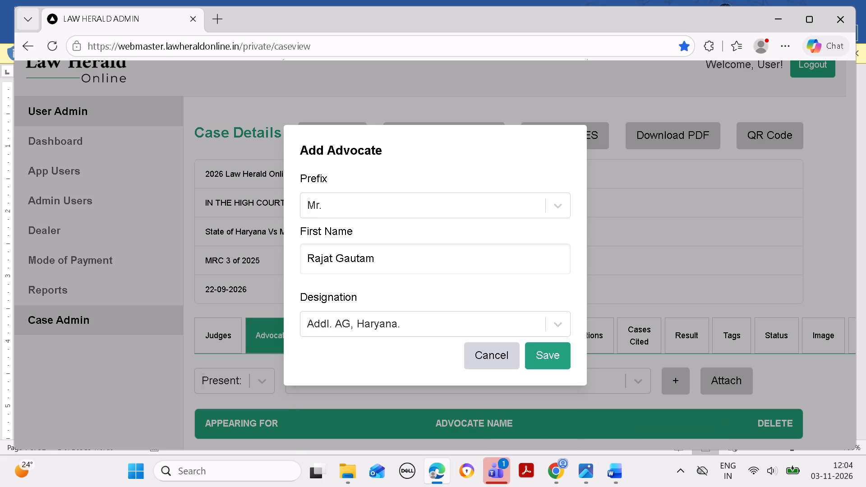
{"action": "left_click", "coordinate": [559, 143]}
{"action": "left_click", "coordinate": [502, 354]}
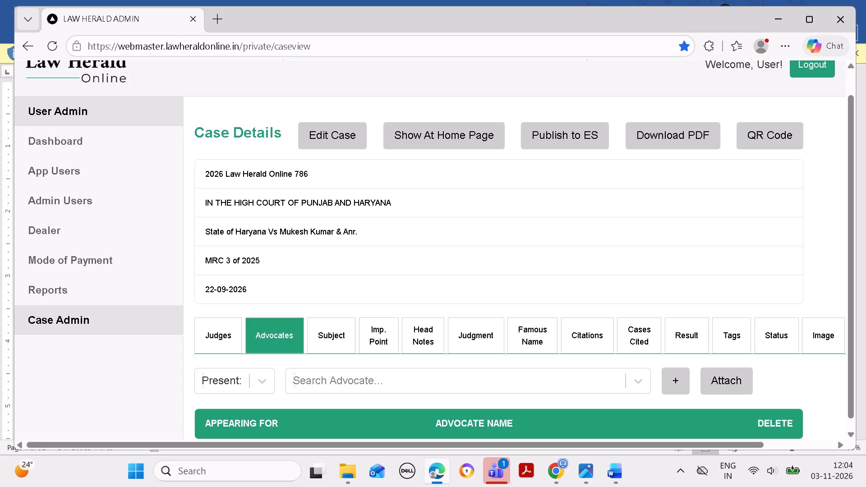
Find the advocate entry with designation Addl. AG, Haryana for the copied name and attach it to the case under Present.
{"action": "left_click", "coordinate": [547, 379]}
{"action": "key", "text": "ctrl+v"}
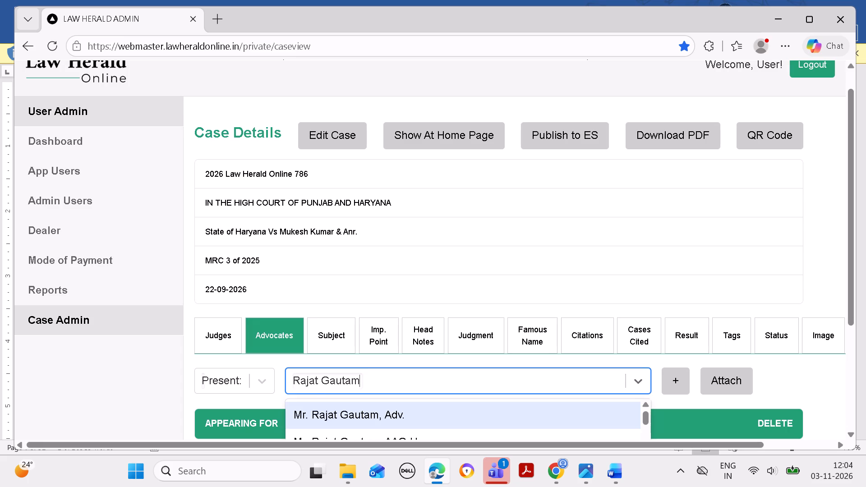
{"action": "left_click_drag", "start_coordinate": [848, 239], "coordinate": [865, 307]}
{"action": "left_click", "coordinate": [534, 365]}
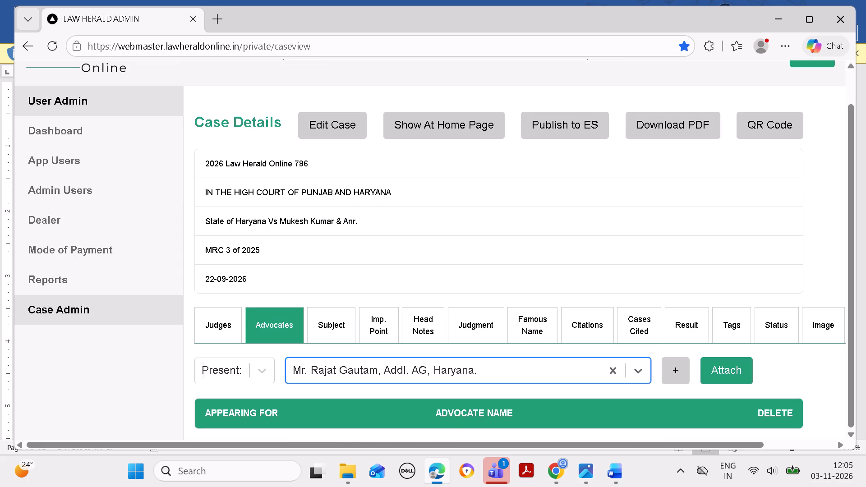
{"action": "left_click", "coordinate": [715, 368]}
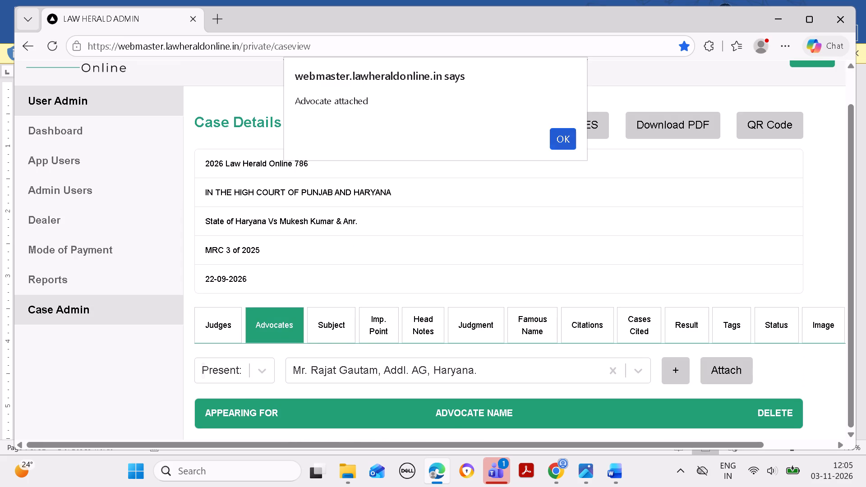
{"action": "left_click", "coordinate": [564, 144]}
{"action": "scroll", "coordinate": [558, 165], "scroll_direction": "down", "scroll_amount": 12}
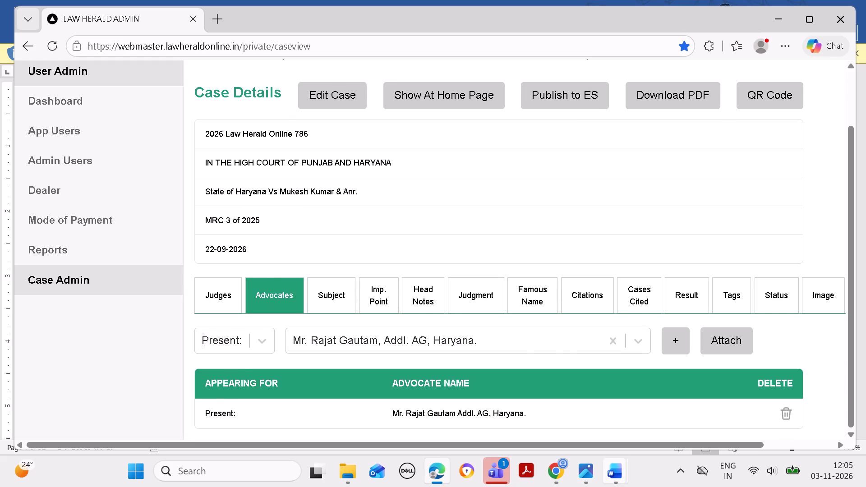
Copy the Legal Aid Counsel's name from the judgment's appearances in Word and search for it in the case's advocates in Edge.
{"action": "left_click", "coordinate": [624, 473]}
{"action": "left_click", "coordinate": [567, 409]}
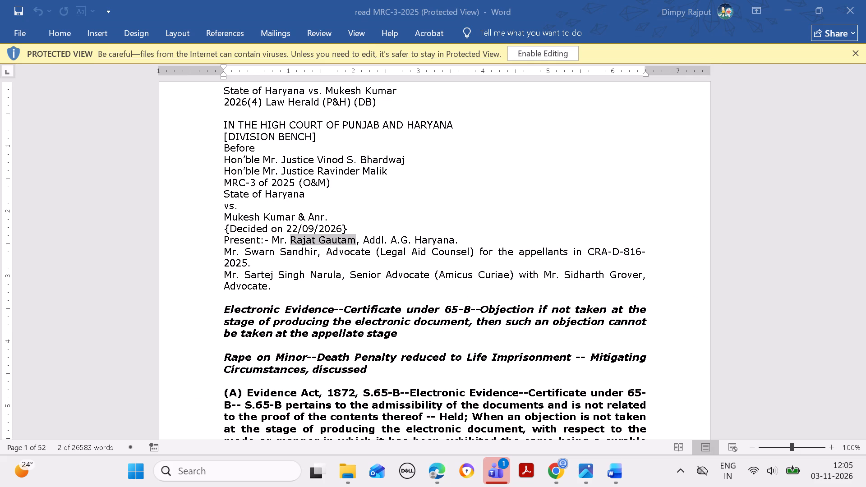
{"action": "left_click_drag", "start_coordinate": [244, 248], "coordinate": [304, 248]}
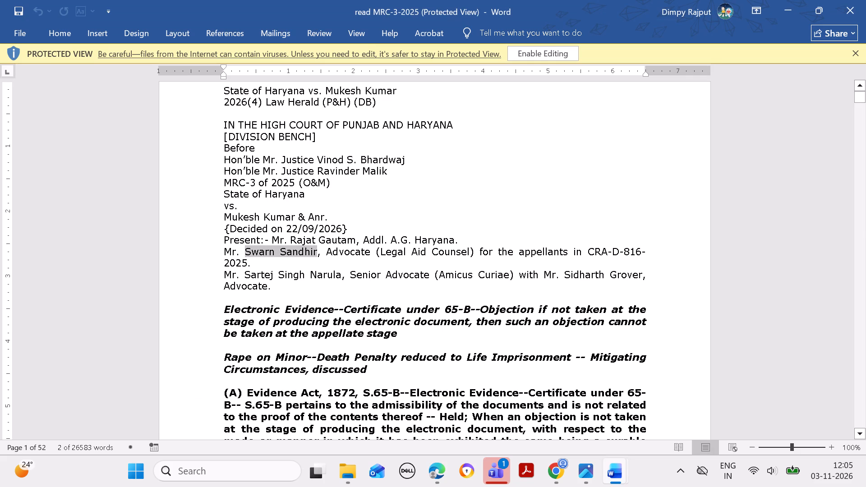
{"action": "left_click_drag", "start_coordinate": [304, 248], "coordinate": [304, 249]}
{"action": "key", "text": "ctrl+c"}
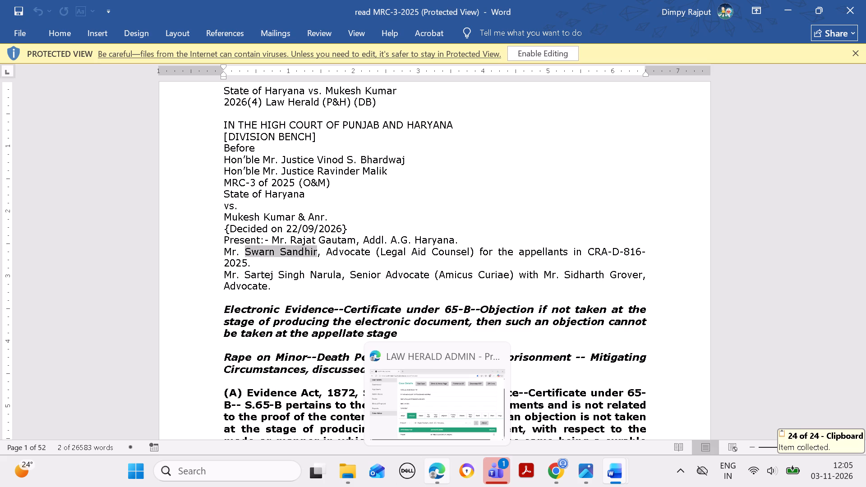
{"action": "left_click", "coordinate": [431, 474]}
{"action": "left_click", "coordinate": [600, 335]}
{"action": "key", "text": "ctrl+v"}
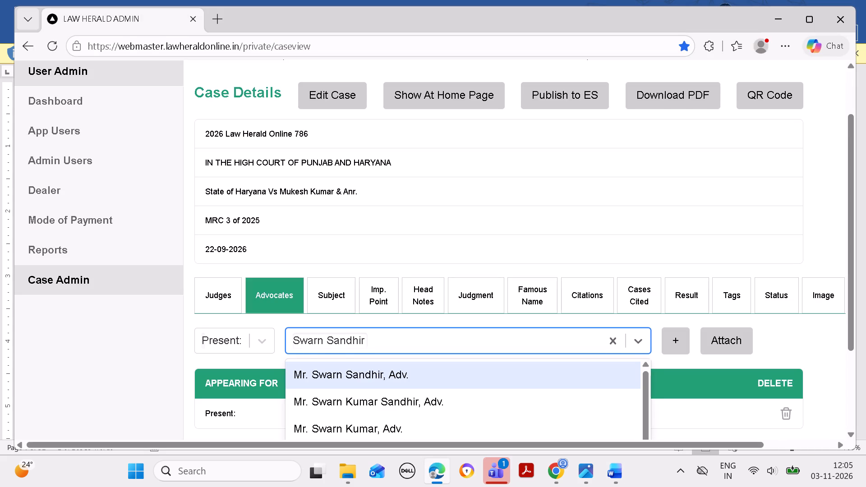
Start a new advocate entry for the legal aid counsel with designation Advocate (Legal Aid Counsel), and check the judgment in Word.
{"action": "left_click", "coordinate": [671, 340]}
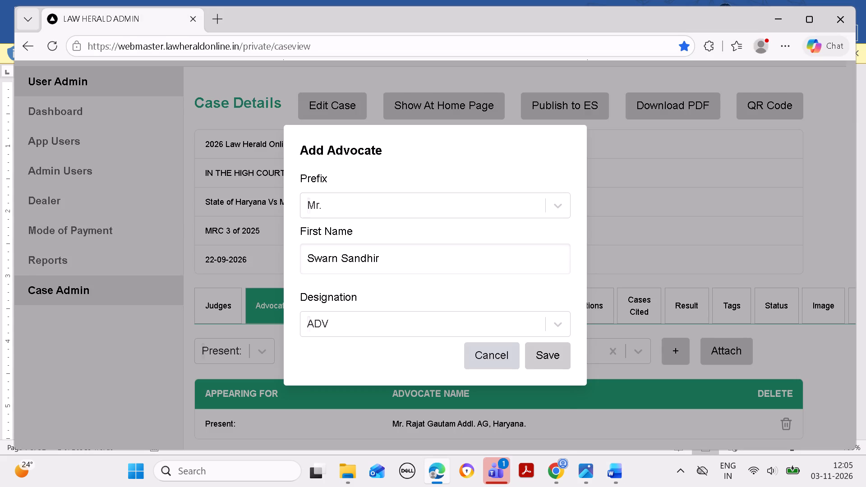
{"action": "left_click", "coordinate": [451, 332]}
{"action": "type", "text": "ad"}
{"action": "key", "text": "v"}
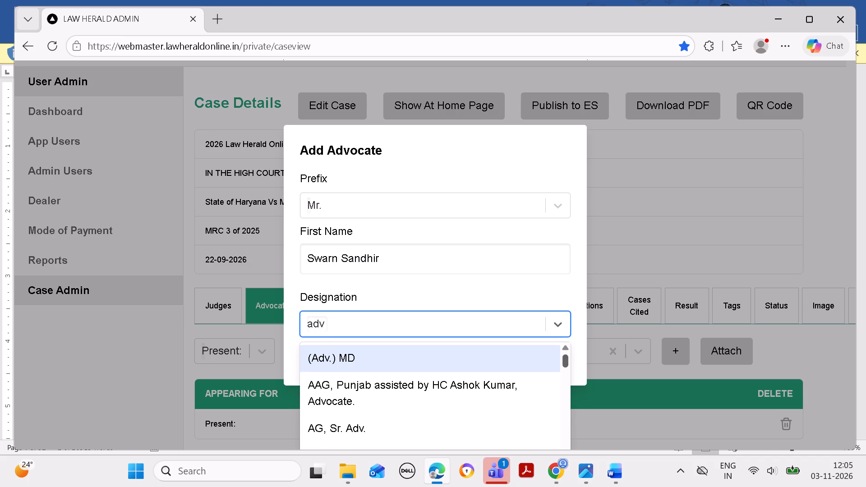
{"action": "left_click_drag", "start_coordinate": [568, 359], "coordinate": [568, 373]}
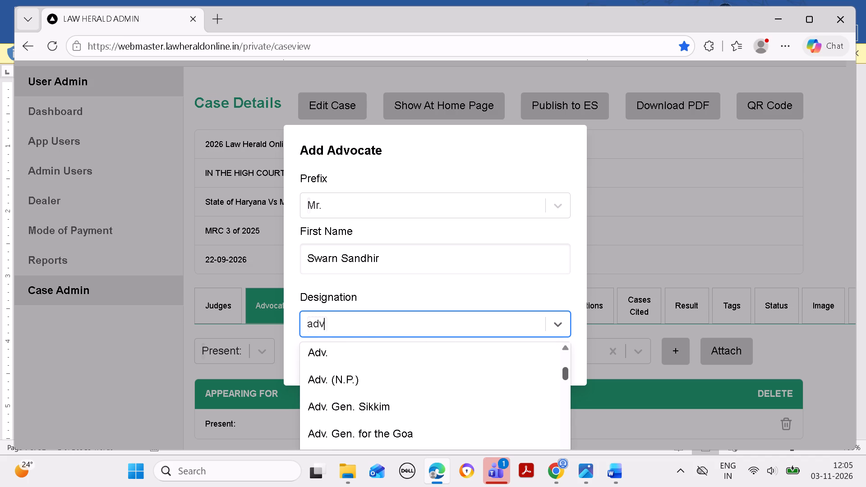
{"action": "left_click_drag", "start_coordinate": [568, 373], "coordinate": [570, 386]}
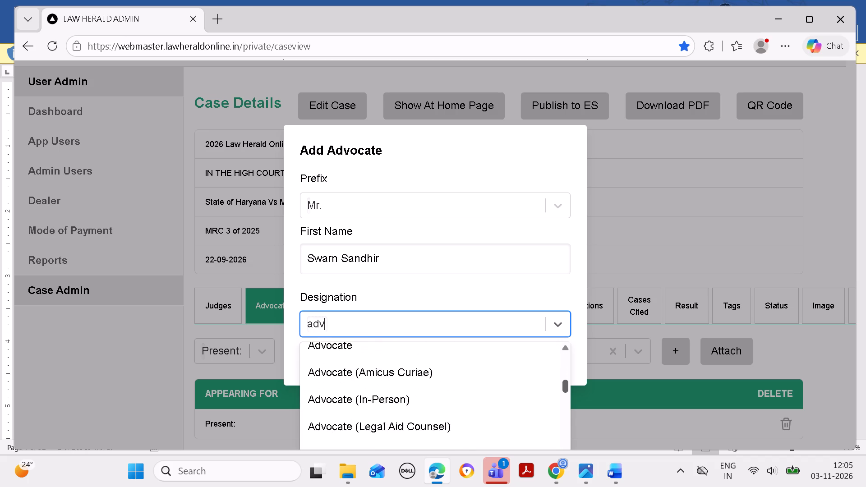
{"action": "left_click_drag", "start_coordinate": [570, 386], "coordinate": [570, 388]}
{"action": "left_click", "coordinate": [499, 396]}
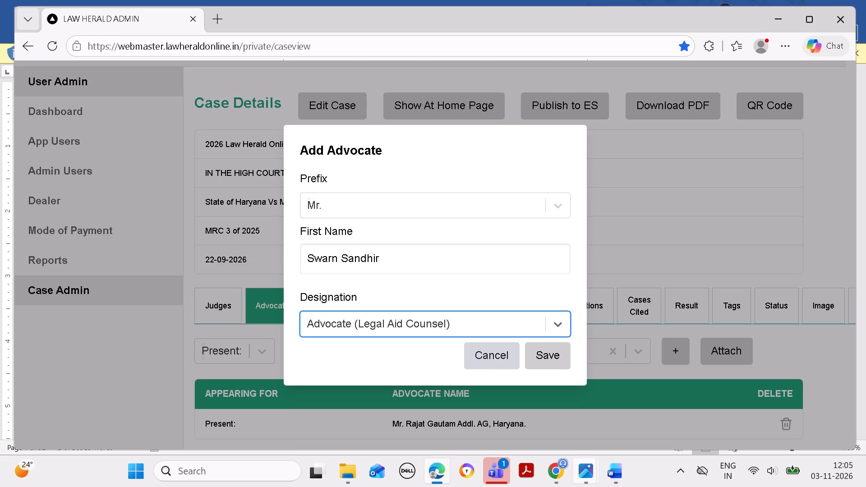
{"action": "left_click", "coordinate": [608, 467]}
{"action": "left_click", "coordinate": [564, 409]}
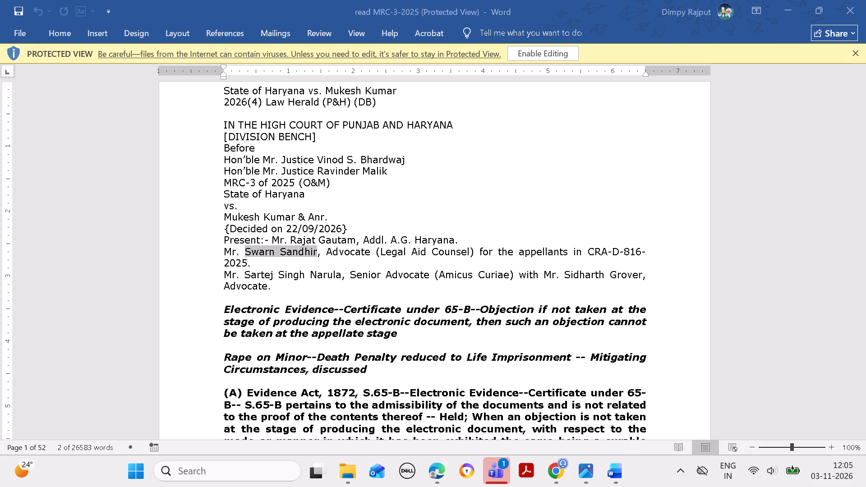
Return to the case in Edge, save the legal aid counsel's new advocate entry and attach it to the case.
{"action": "left_click", "coordinate": [438, 475]}
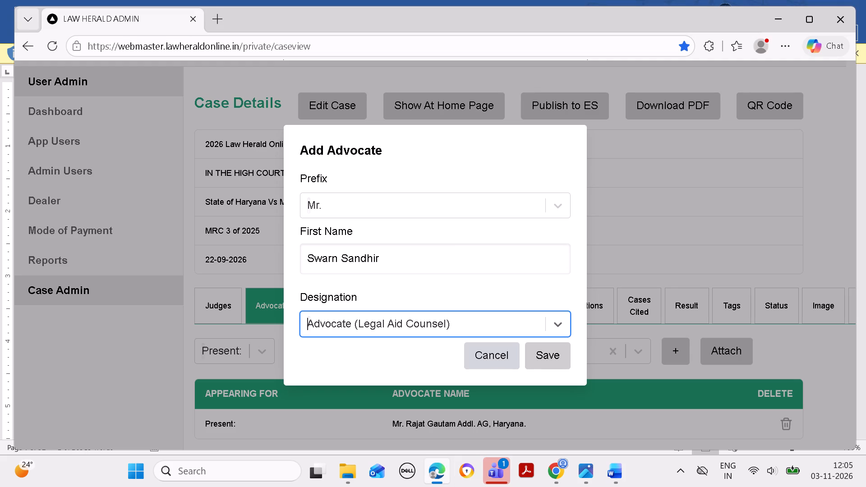
{"action": "left_click", "coordinate": [555, 370]}
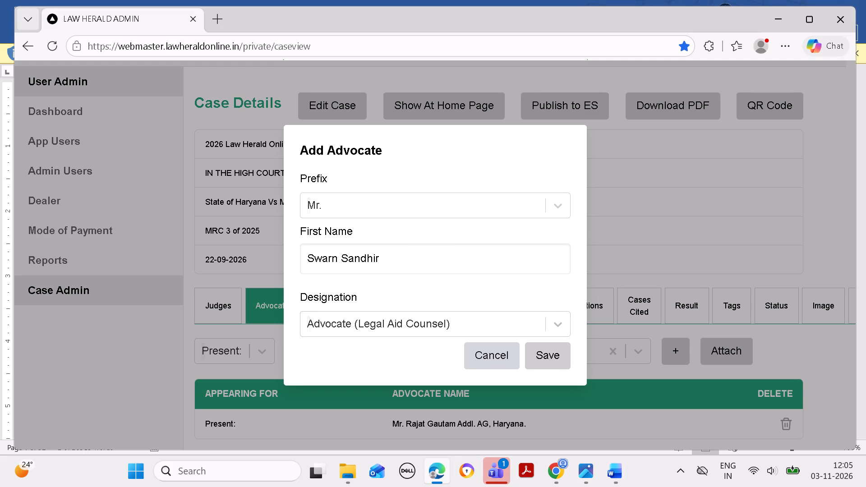
{"action": "left_click", "coordinate": [543, 355]}
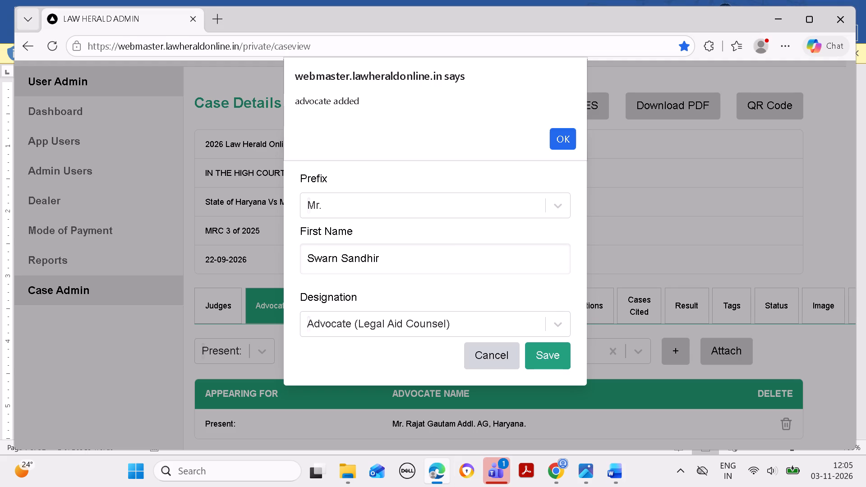
{"action": "left_click", "coordinate": [558, 142]}
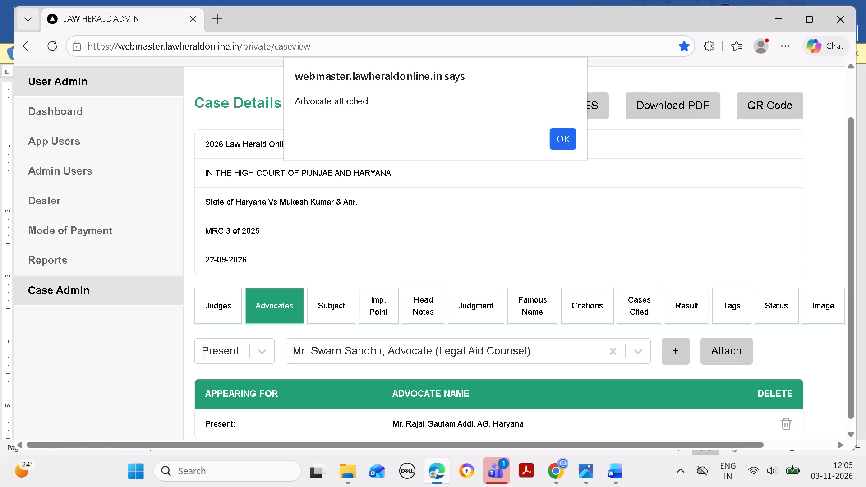
{"action": "left_click", "coordinate": [563, 143]}
{"action": "scroll", "coordinate": [542, 231], "scroll_direction": "down", "scroll_amount": 11}
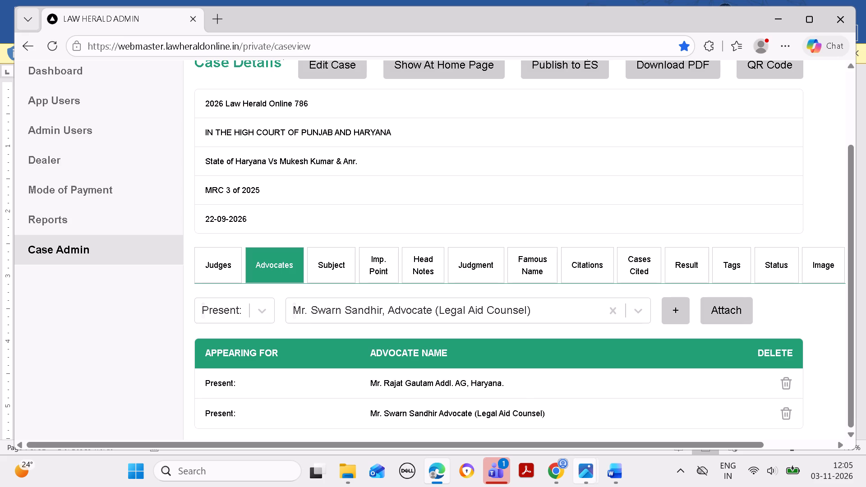
Copy the Senior Advocate (Amicus Curiae)'s name from the MRC-3-2025 judgment in Word and start a new advocate entry with it in Edge.
{"action": "left_click", "coordinate": [610, 473]}
{"action": "left_click", "coordinate": [579, 431]}
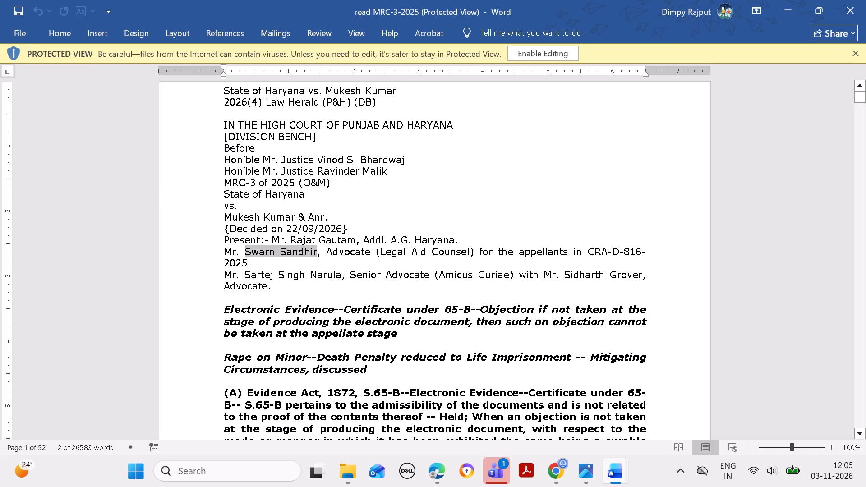
{"action": "left_click_drag", "start_coordinate": [245, 272], "coordinate": [326, 272]}
{"action": "key", "text": "ctrl+c"}
{"action": "left_click", "coordinate": [429, 480]}
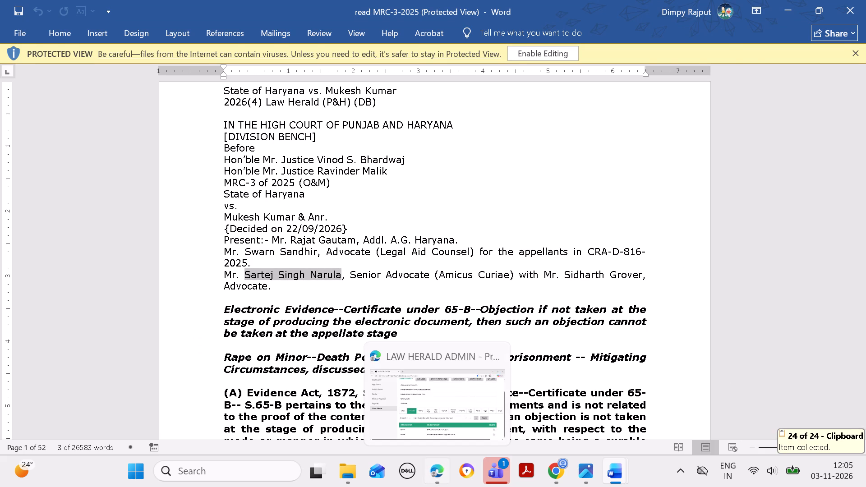
{"action": "left_click", "coordinate": [609, 307]}
{"action": "key", "text": "ctrl+v"}
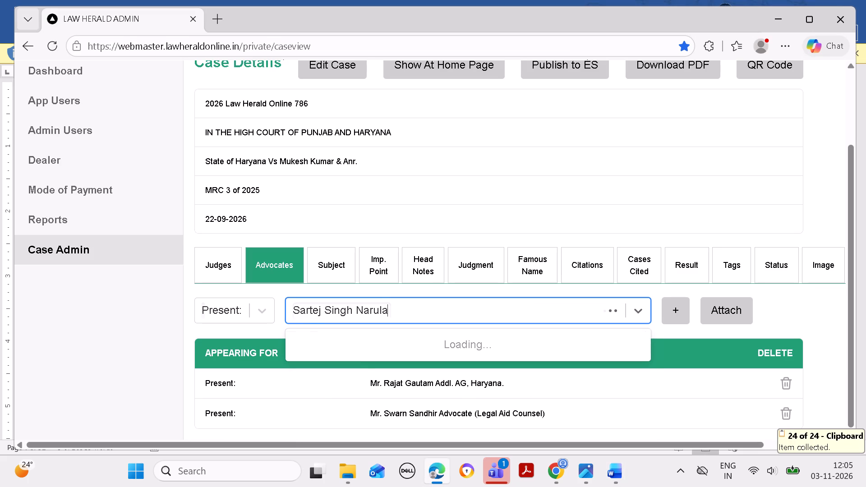
{"action": "left_click", "coordinate": [669, 309]}
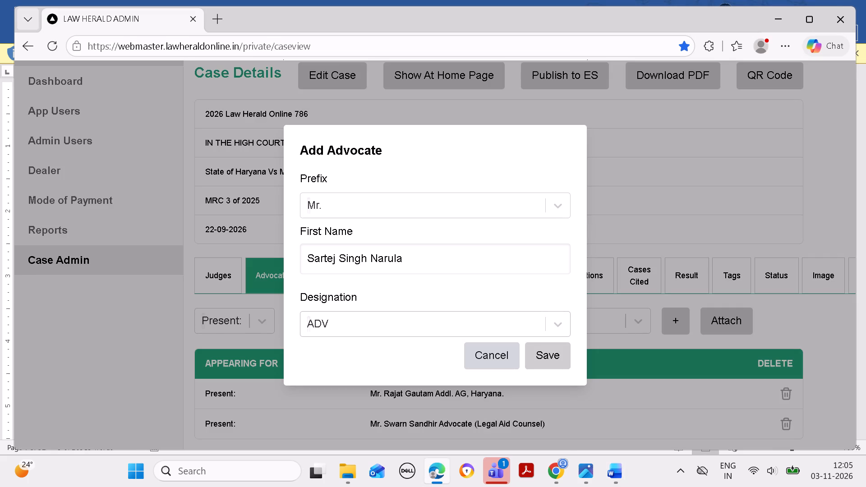
Search the designation options for "se" to find a match for the amicus curiae, and check the designation in the Word judgment.
{"action": "left_click", "coordinate": [481, 319]}
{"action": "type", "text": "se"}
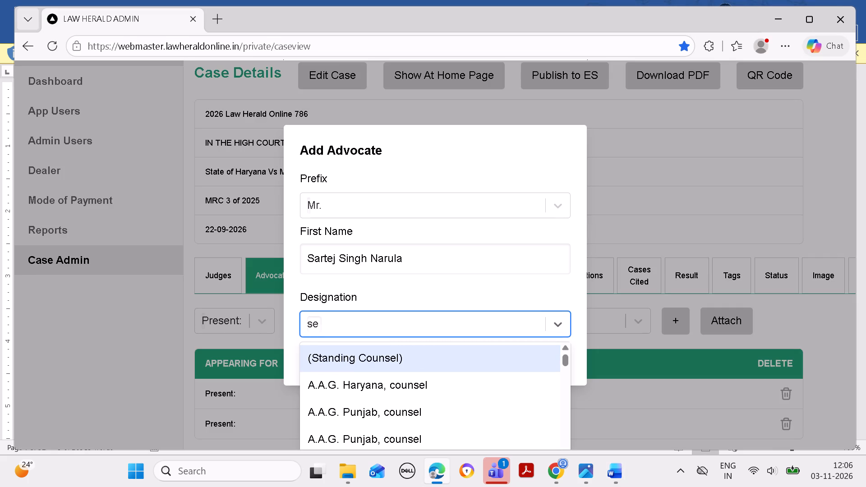
{"action": "left_click_drag", "start_coordinate": [565, 361], "coordinate": [567, 381]}
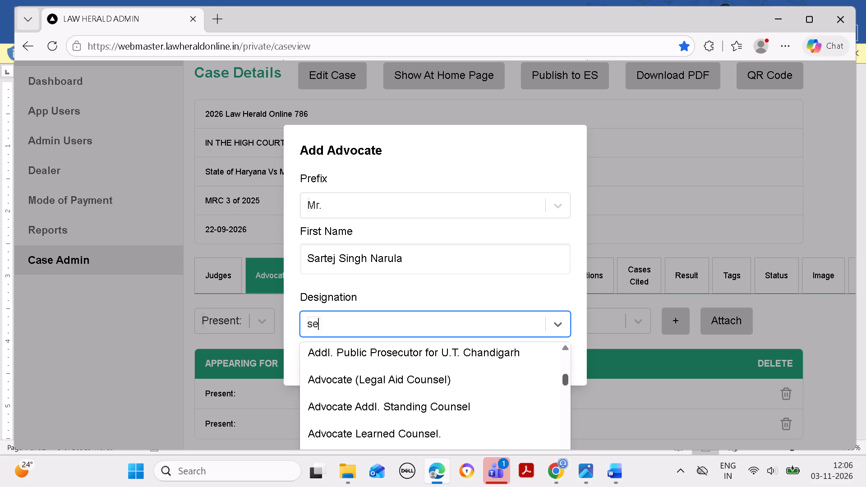
{"action": "left_click_drag", "start_coordinate": [567, 381], "coordinate": [567, 415]}
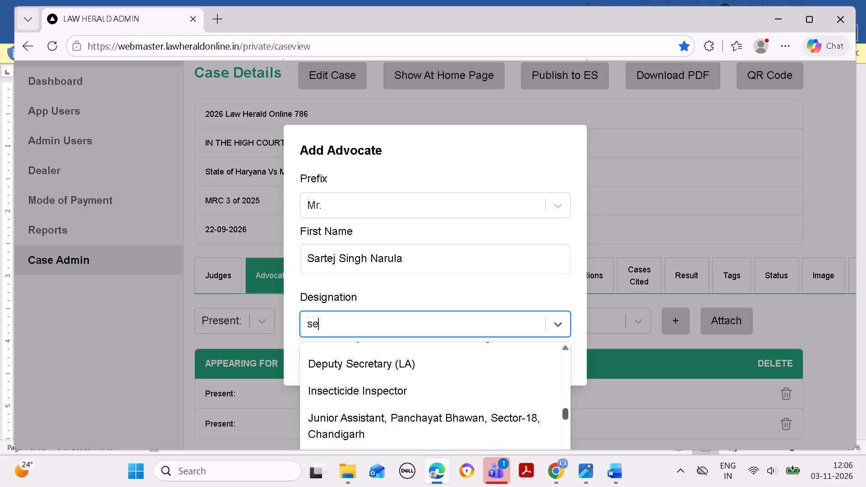
{"action": "left_click_drag", "start_coordinate": [567, 415], "coordinate": [567, 446]}
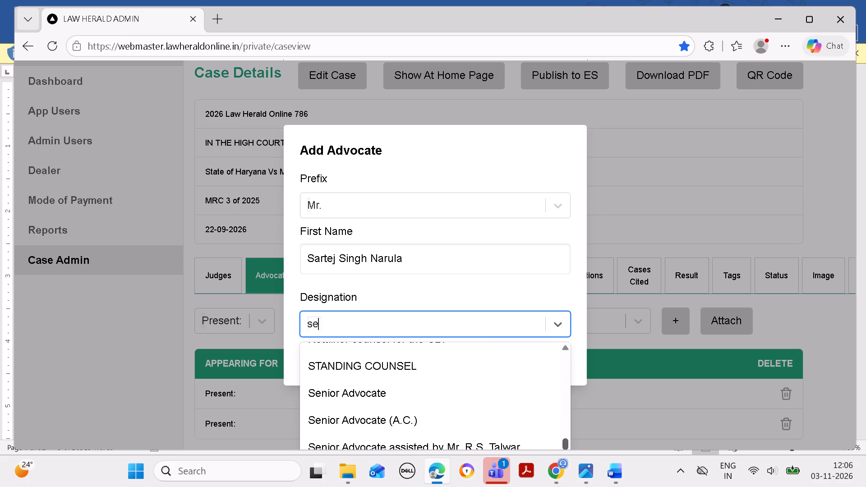
{"action": "left_click_drag", "start_coordinate": [567, 446], "coordinate": [567, 444]}
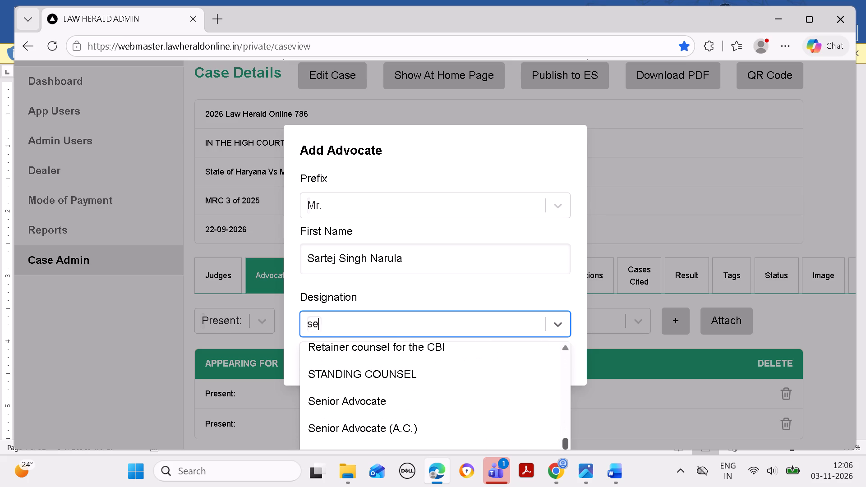
{"action": "left_click_drag", "start_coordinate": [567, 444], "coordinate": [570, 451]}
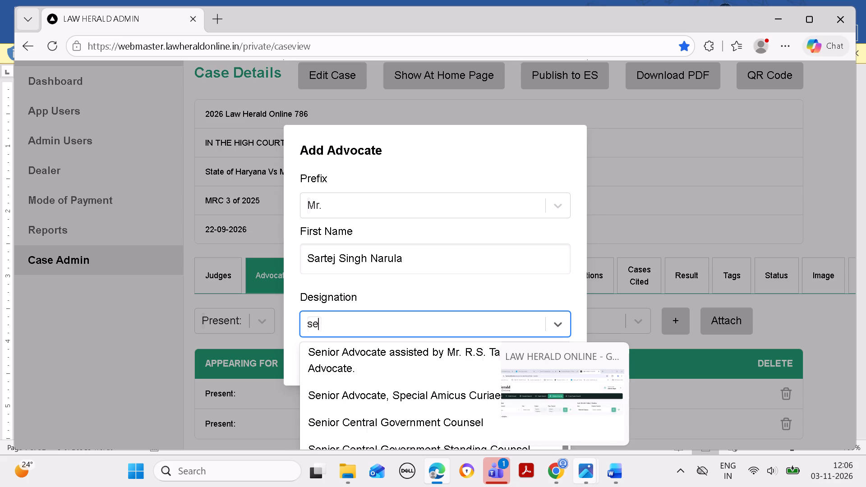
{"action": "left_click", "coordinate": [611, 468]}
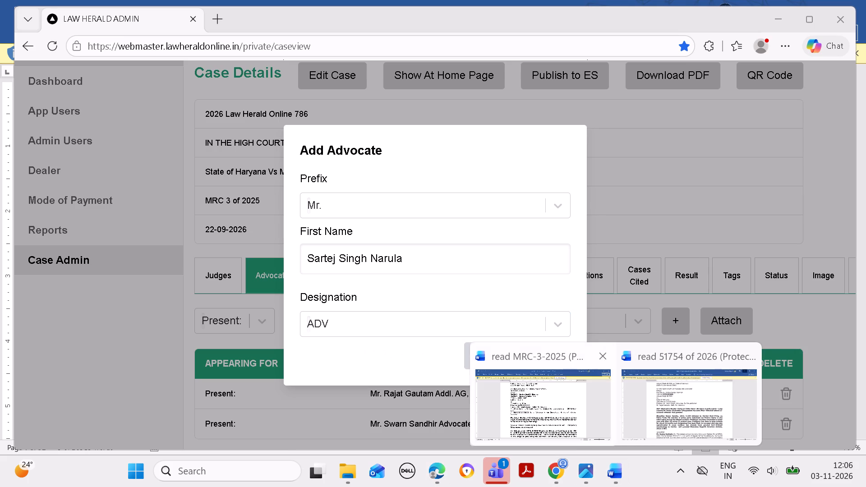
{"action": "left_click", "coordinate": [748, 352]}
{"action": "left_click", "coordinate": [614, 401]}
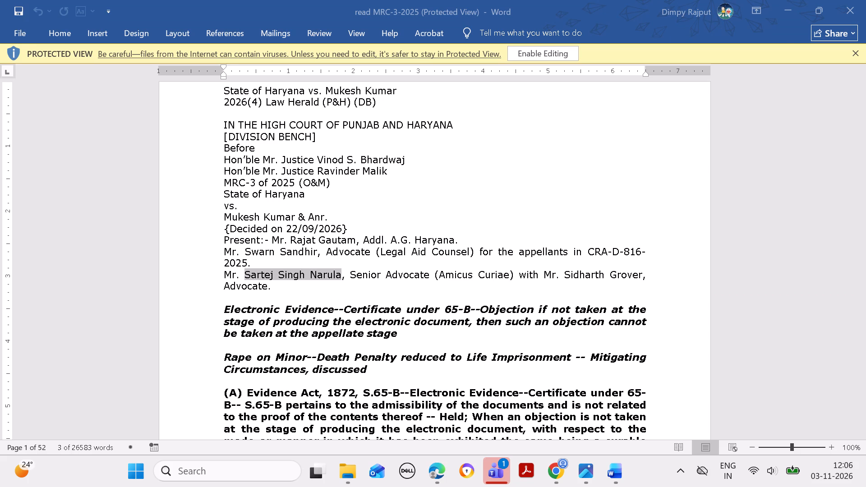
{"action": "left_click", "coordinate": [445, 469]}
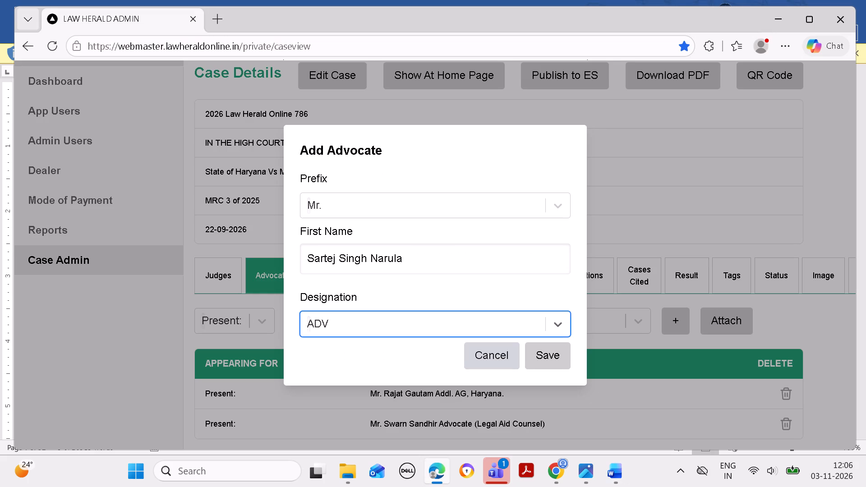
Search the new advocate's designations for "senior" and look for one matching Senior Advocate (Amicus Curiae).
{"action": "left_click", "coordinate": [426, 326]}
{"action": "type", "text": "senior"}
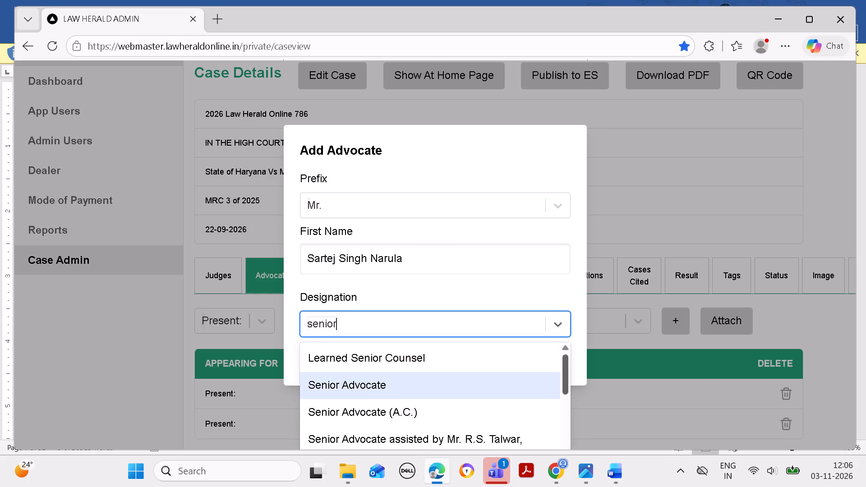
{"action": "left_click_drag", "start_coordinate": [563, 380], "coordinate": [565, 400]}
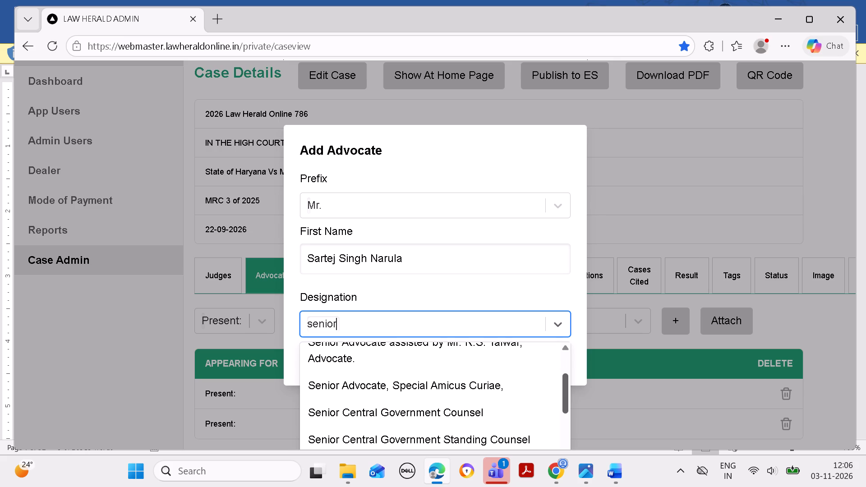
{"action": "left_click_drag", "start_coordinate": [565, 400], "coordinate": [565, 411]}
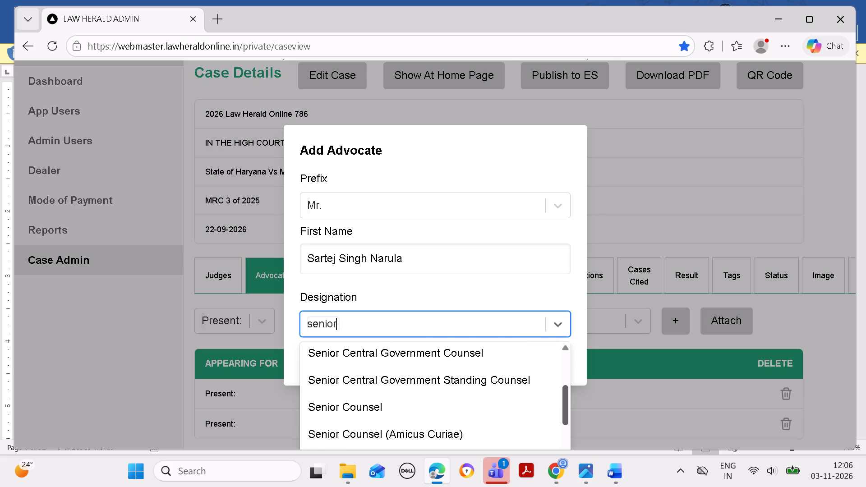
{"action": "left_click_drag", "start_coordinate": [565, 411], "coordinate": [565, 424]}
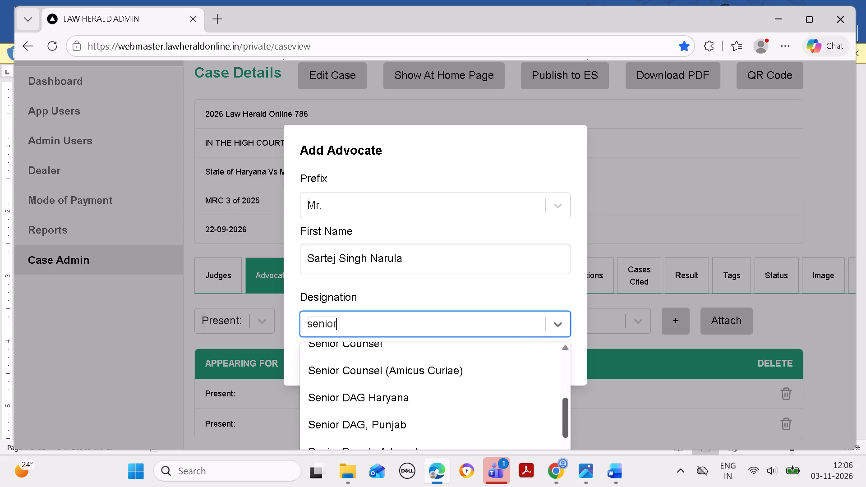
{"action": "left_click_drag", "start_coordinate": [565, 424], "coordinate": [562, 452]}
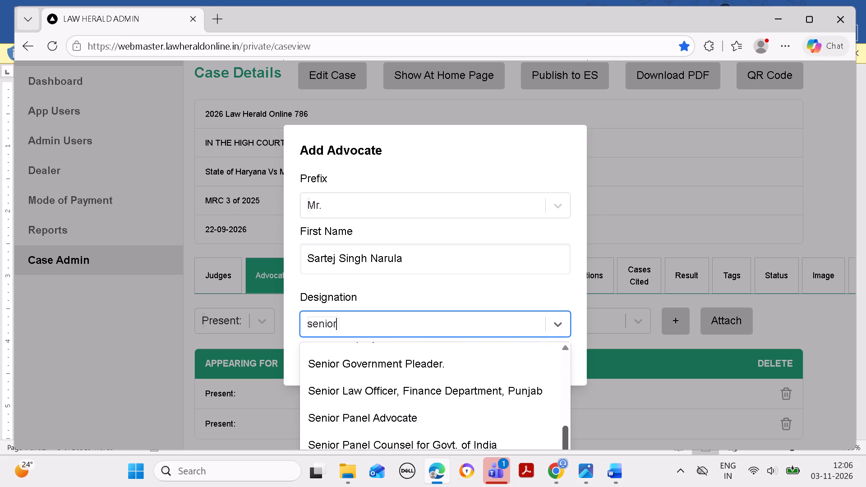
{"action": "left_click_drag", "start_coordinate": [562, 452], "coordinate": [557, 464]}
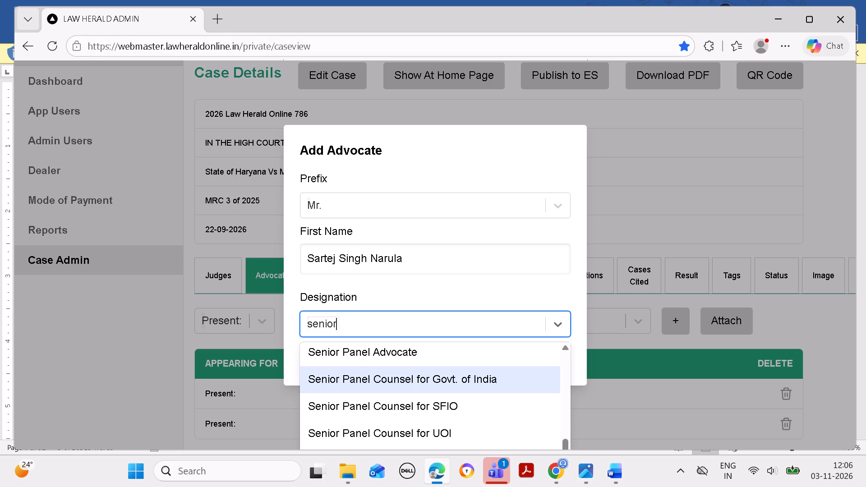
Open Law Herald Admin in a second browser tab and go to its Designation list.
{"action": "left_click", "coordinate": [222, 25]}
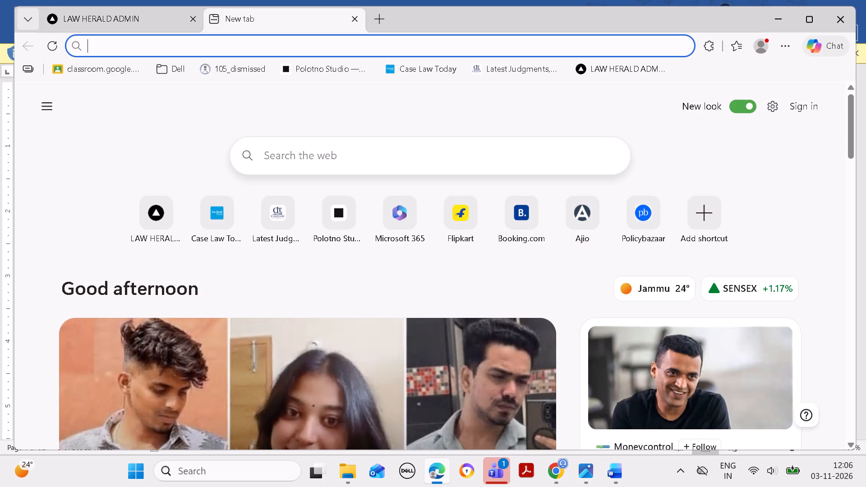
{"action": "left_click", "coordinate": [735, 48]}
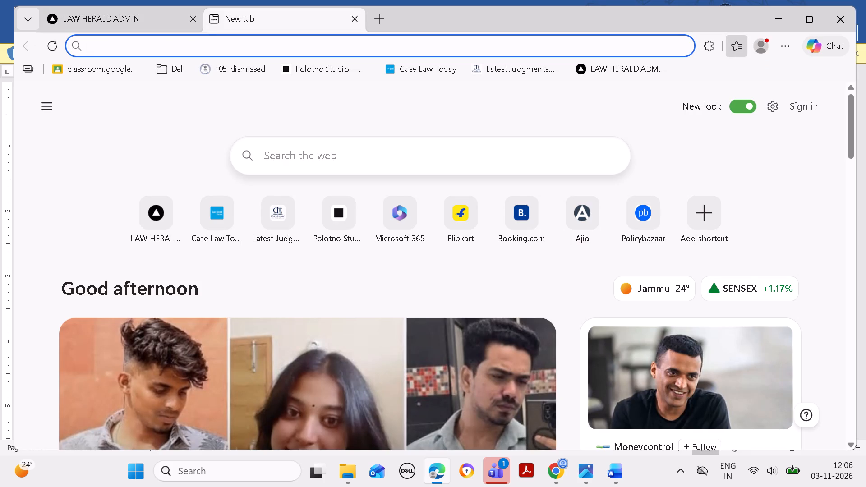
{"action": "left_click", "coordinate": [593, 256]}
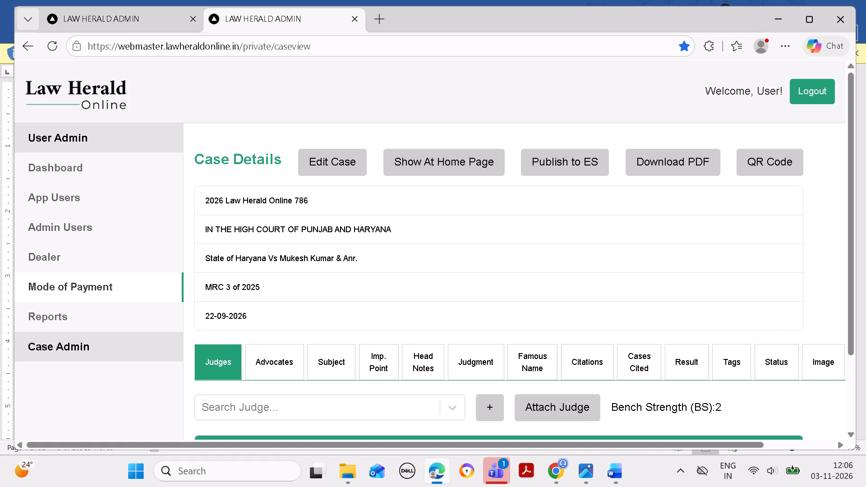
{"action": "left_click_drag", "start_coordinate": [181, 286], "coordinate": [181, 317]}
{"action": "scroll", "coordinate": [149, 300], "scroll_direction": "down", "scroll_amount": 6}
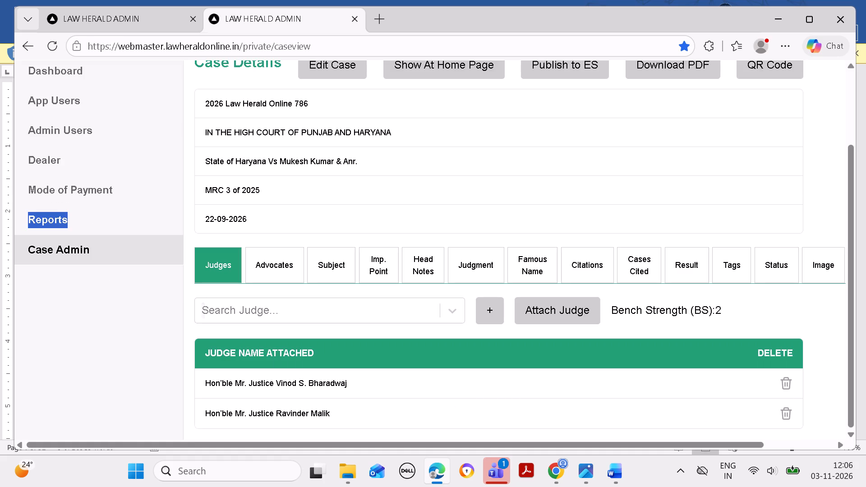
{"action": "left_click", "coordinate": [114, 256]}
{"action": "scroll", "coordinate": [111, 289], "scroll_direction": "down", "scroll_amount": 5}
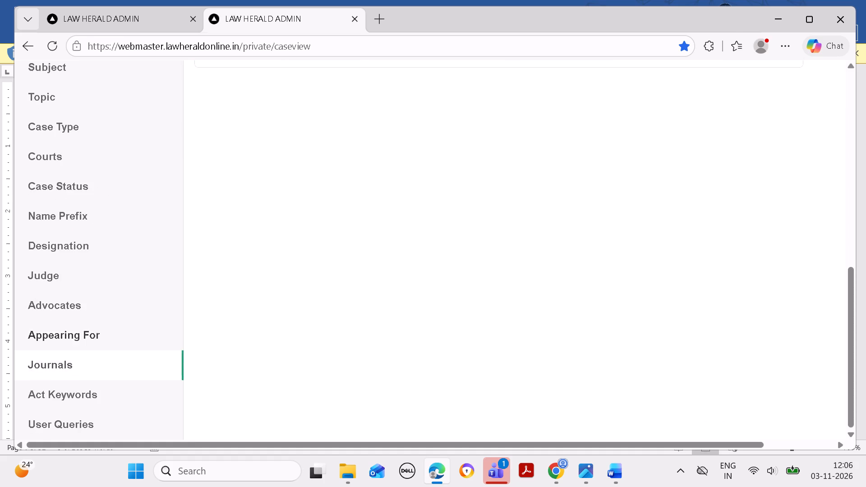
{"action": "left_click", "coordinate": [82, 242]}
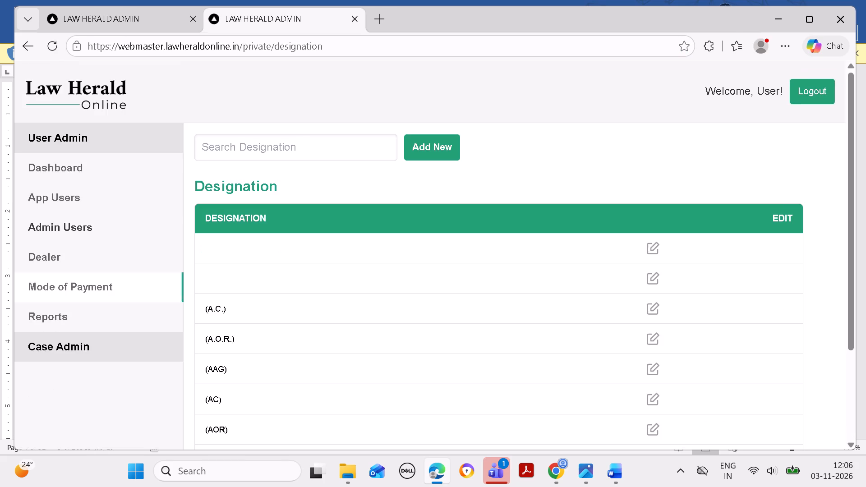
Copy the designation Senior Advocate (Amicus Curiae) from the judgment in Word and search the designation list for it in Edge.
{"action": "left_click", "coordinate": [619, 478]}
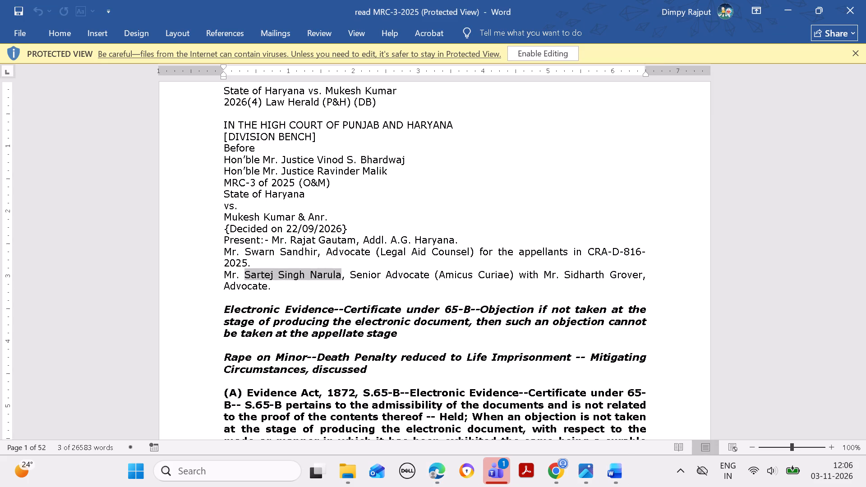
{"action": "left_click", "coordinate": [367, 282]}
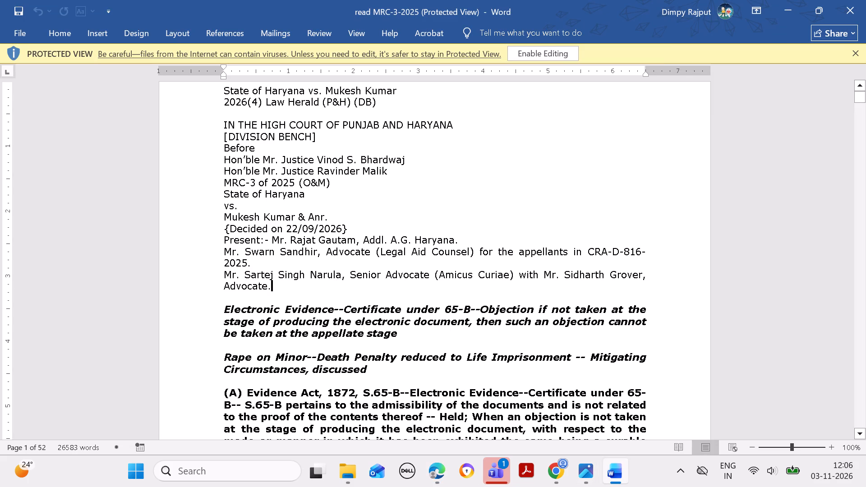
{"action": "left_click_drag", "start_coordinate": [351, 272], "coordinate": [515, 277]}
{"action": "key", "text": "ctrl+c"}
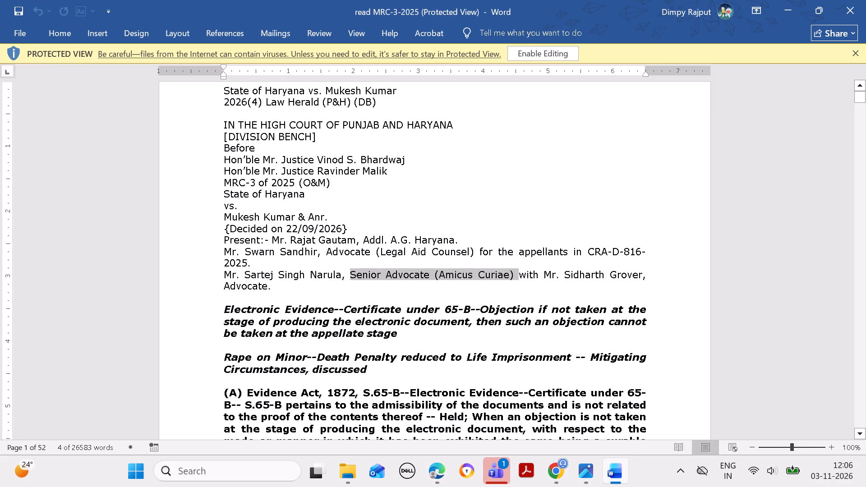
{"action": "left_click", "coordinate": [433, 469]}
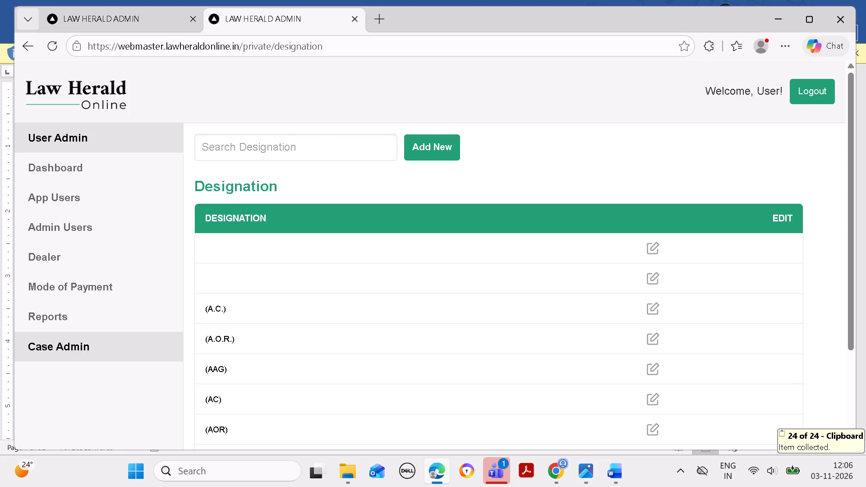
{"action": "left_click", "coordinate": [313, 147]}
{"action": "key", "text": "ctrl+v"}
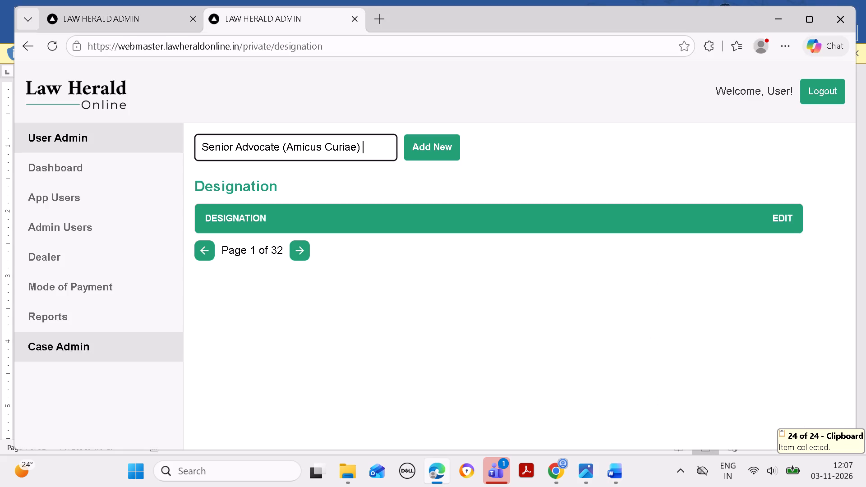
{"action": "key", "text": "Delete"}
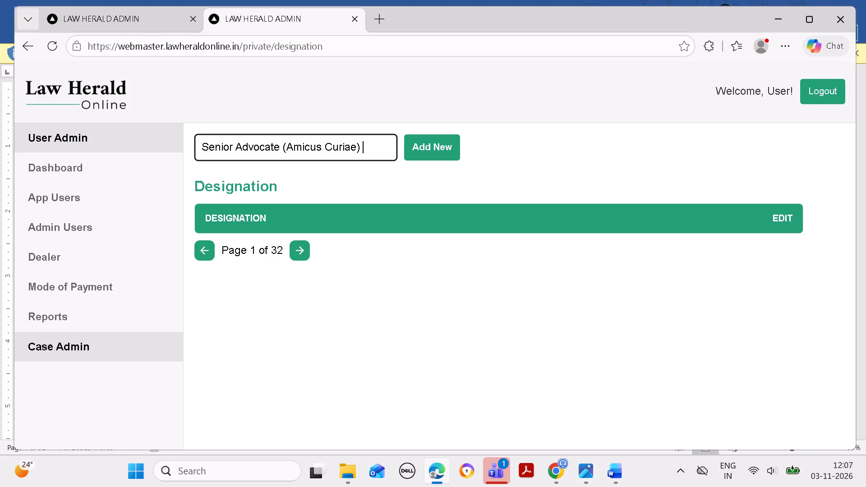
{"action": "key", "text": "Delete"}
{"action": "key", "text": "BackSpace"}
Add the new designation Senior Advocate (Amicus Curiae) to the designation list and save it.
{"action": "left_click", "coordinate": [440, 148]}
{"action": "left_click", "coordinate": [419, 255]}
{"action": "key", "text": "ctrl+c"}
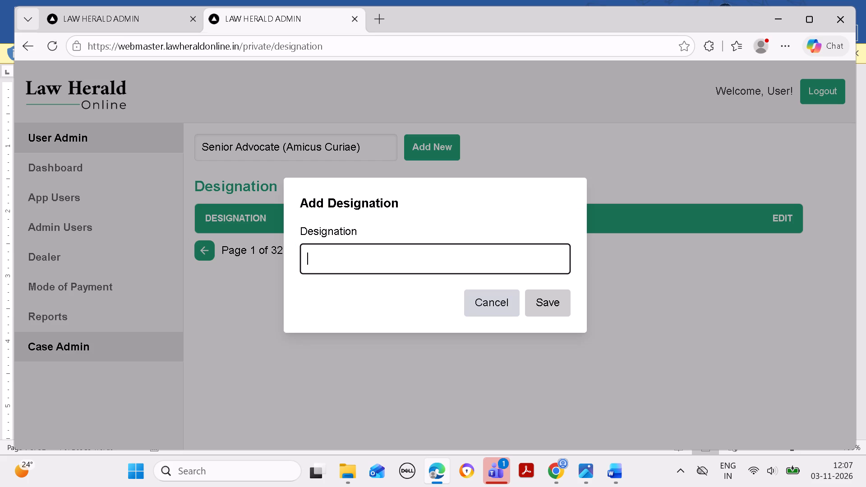
{"action": "key", "text": "ctrl+v"}
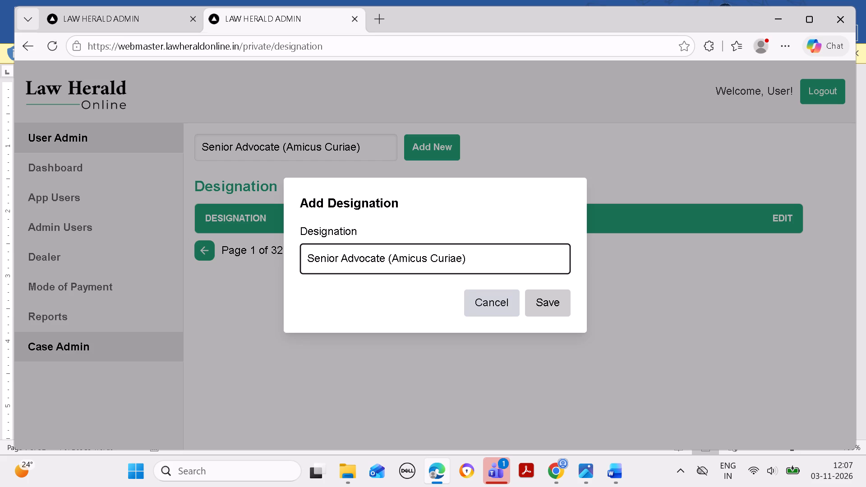
{"action": "key", "text": "BackSpace"}
{"action": "left_click", "coordinate": [548, 303]}
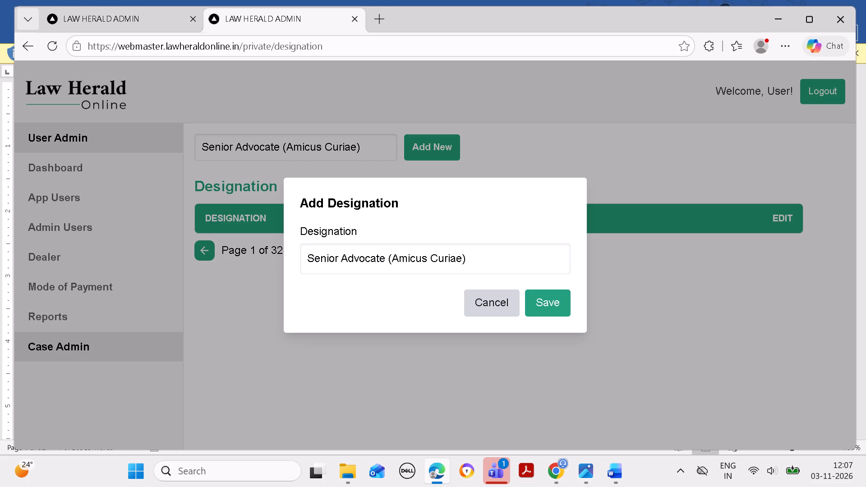
{"action": "left_click", "coordinate": [559, 139]}
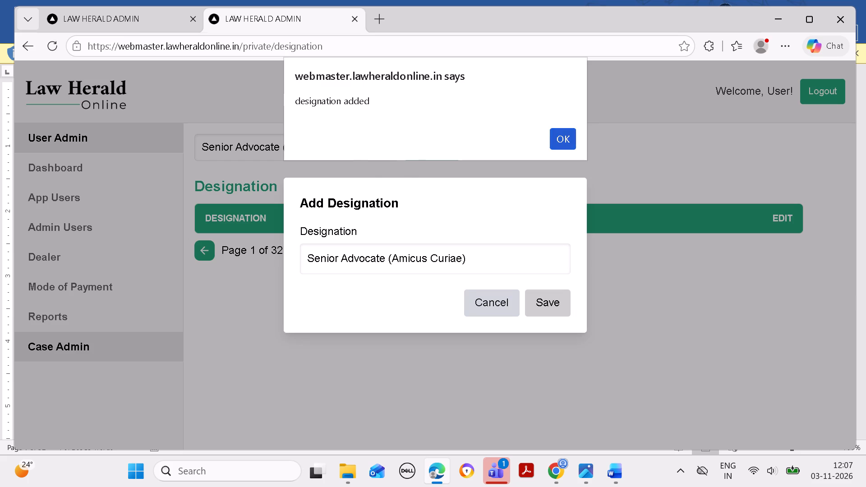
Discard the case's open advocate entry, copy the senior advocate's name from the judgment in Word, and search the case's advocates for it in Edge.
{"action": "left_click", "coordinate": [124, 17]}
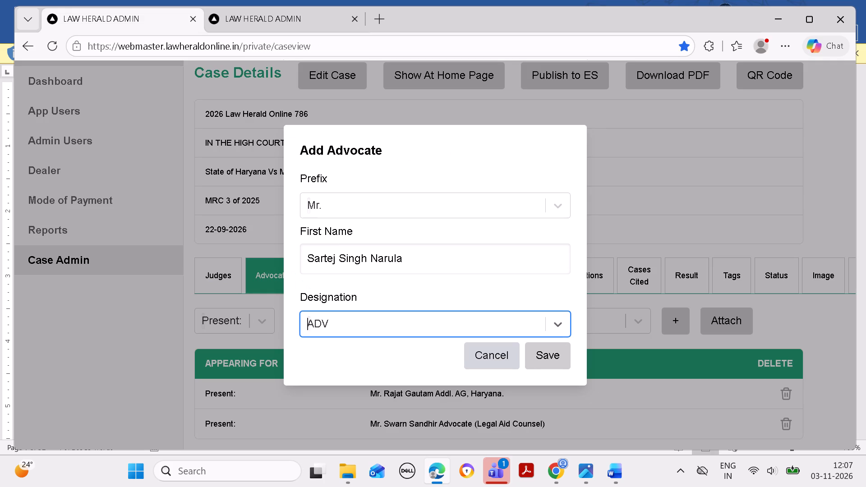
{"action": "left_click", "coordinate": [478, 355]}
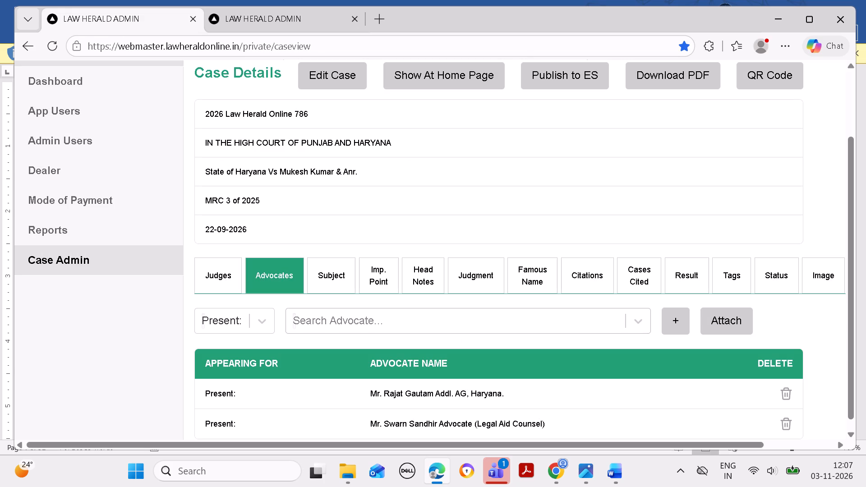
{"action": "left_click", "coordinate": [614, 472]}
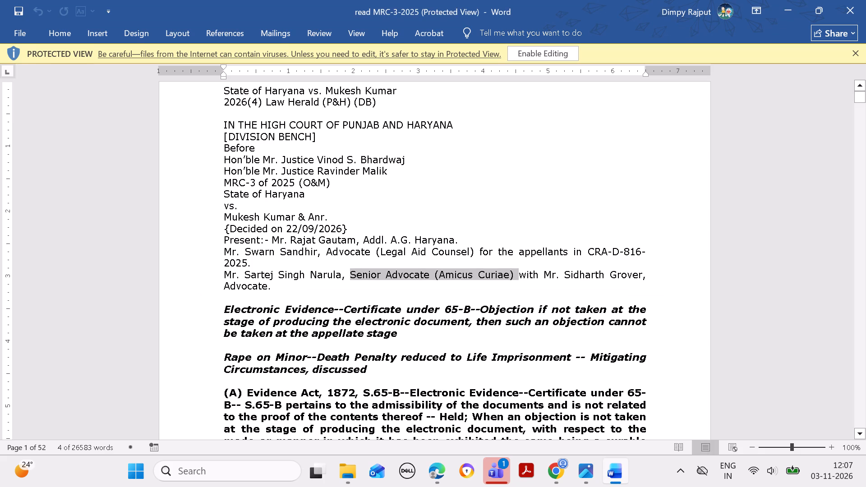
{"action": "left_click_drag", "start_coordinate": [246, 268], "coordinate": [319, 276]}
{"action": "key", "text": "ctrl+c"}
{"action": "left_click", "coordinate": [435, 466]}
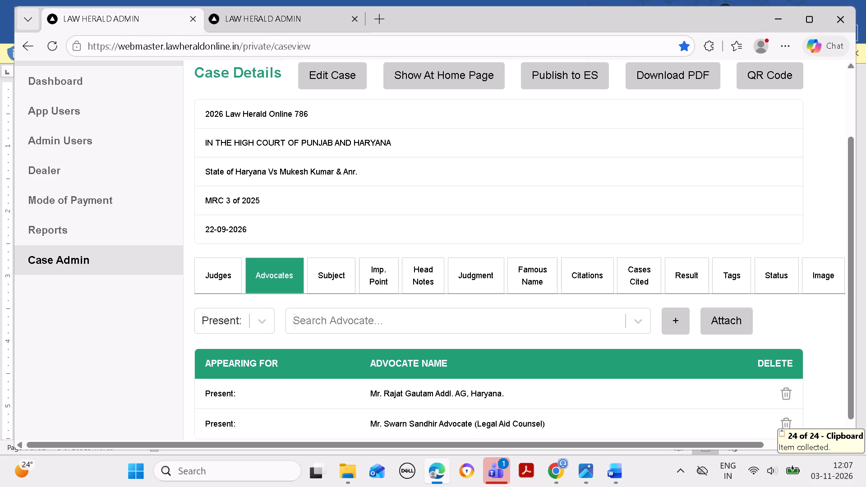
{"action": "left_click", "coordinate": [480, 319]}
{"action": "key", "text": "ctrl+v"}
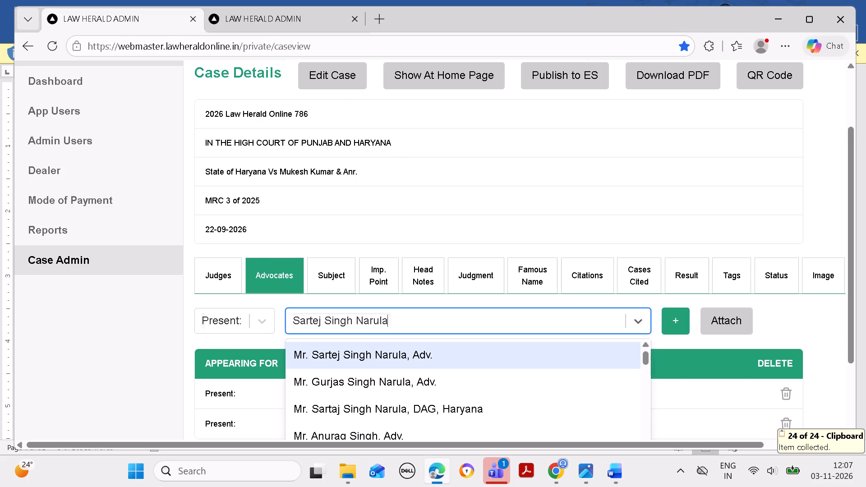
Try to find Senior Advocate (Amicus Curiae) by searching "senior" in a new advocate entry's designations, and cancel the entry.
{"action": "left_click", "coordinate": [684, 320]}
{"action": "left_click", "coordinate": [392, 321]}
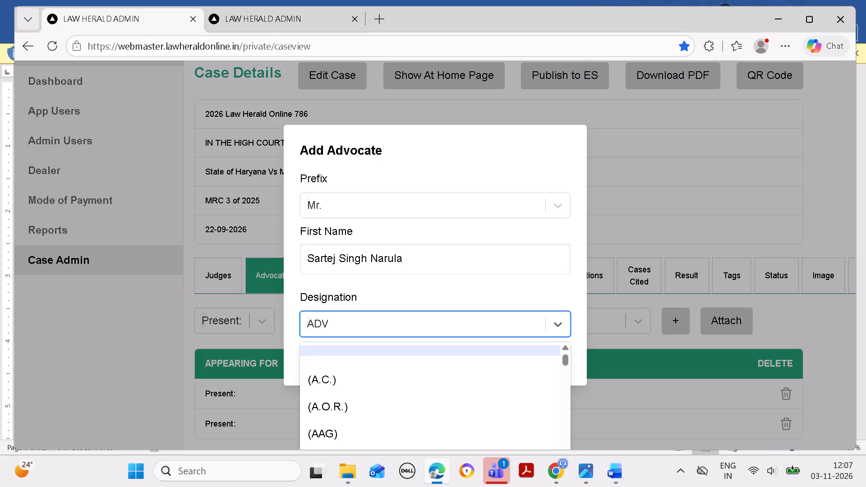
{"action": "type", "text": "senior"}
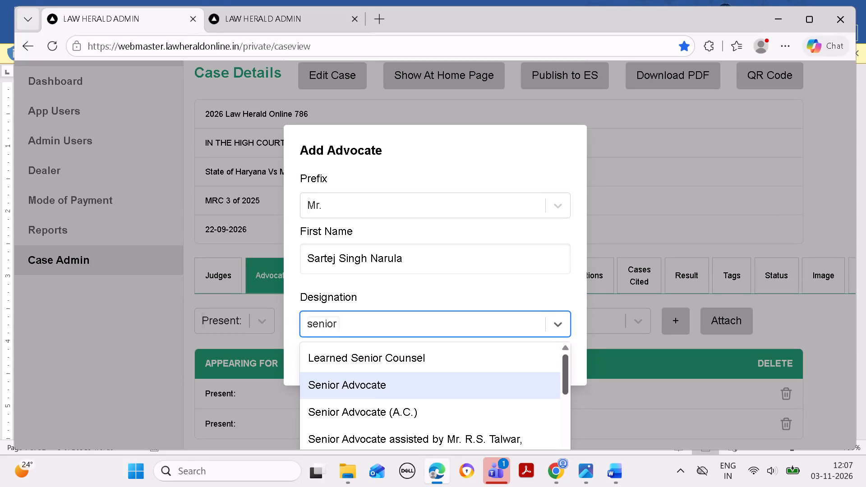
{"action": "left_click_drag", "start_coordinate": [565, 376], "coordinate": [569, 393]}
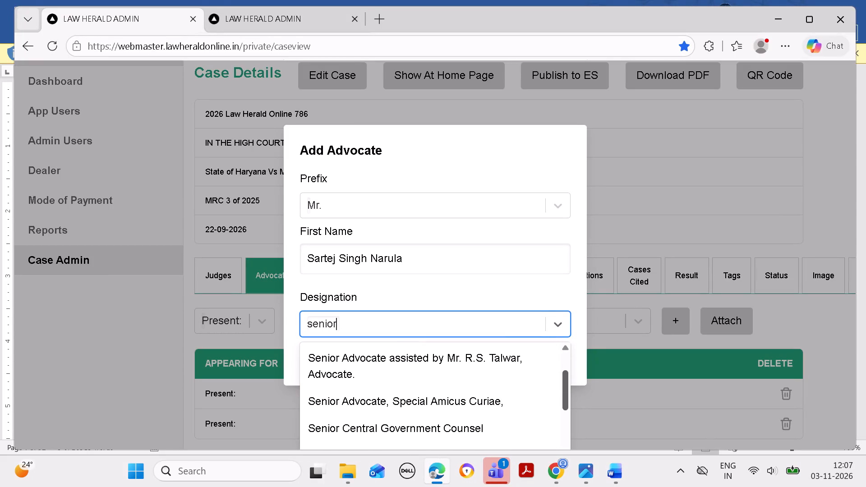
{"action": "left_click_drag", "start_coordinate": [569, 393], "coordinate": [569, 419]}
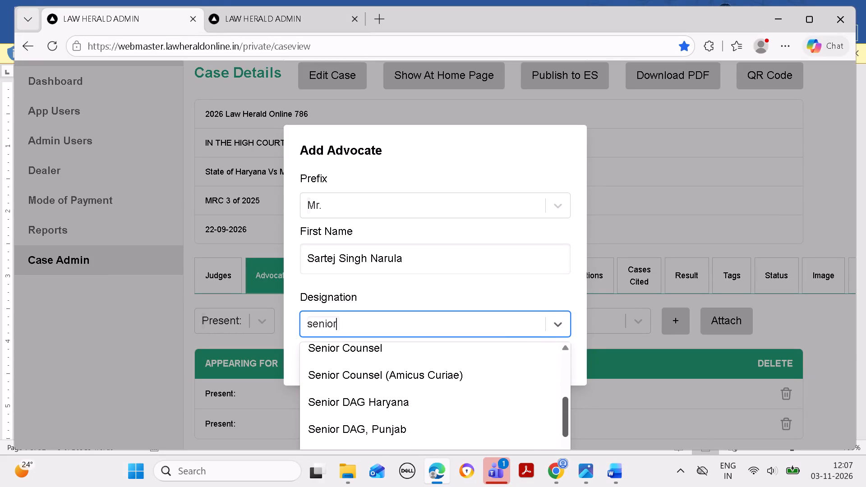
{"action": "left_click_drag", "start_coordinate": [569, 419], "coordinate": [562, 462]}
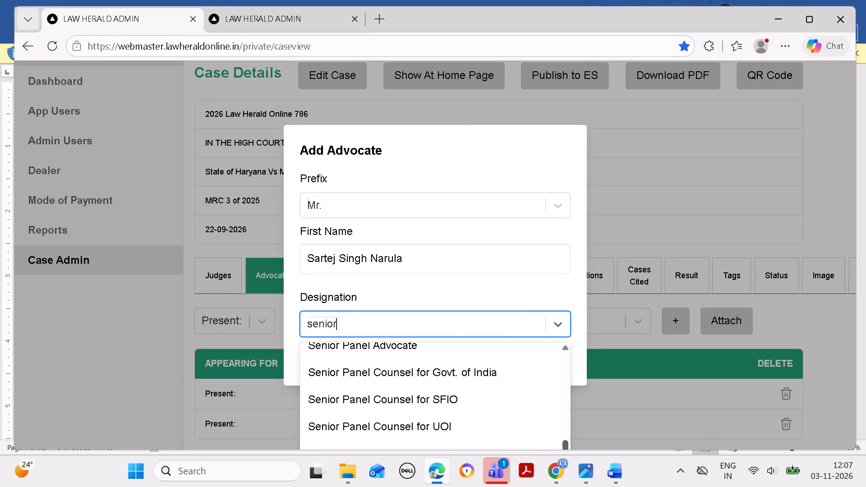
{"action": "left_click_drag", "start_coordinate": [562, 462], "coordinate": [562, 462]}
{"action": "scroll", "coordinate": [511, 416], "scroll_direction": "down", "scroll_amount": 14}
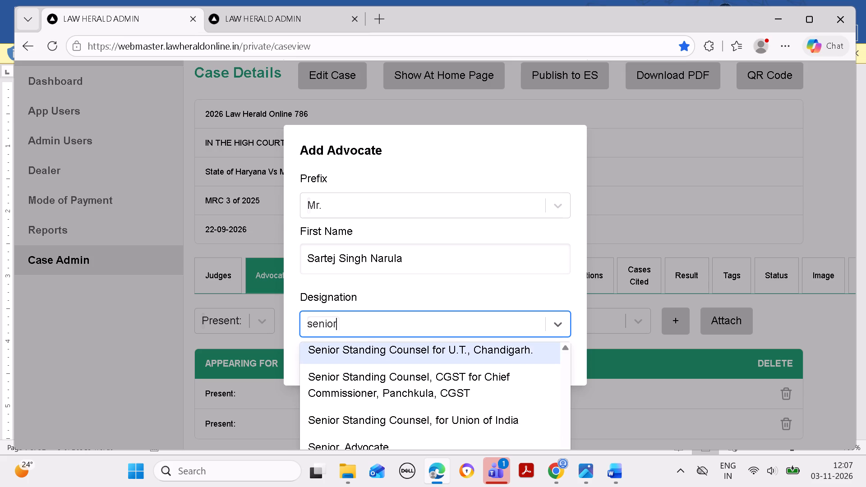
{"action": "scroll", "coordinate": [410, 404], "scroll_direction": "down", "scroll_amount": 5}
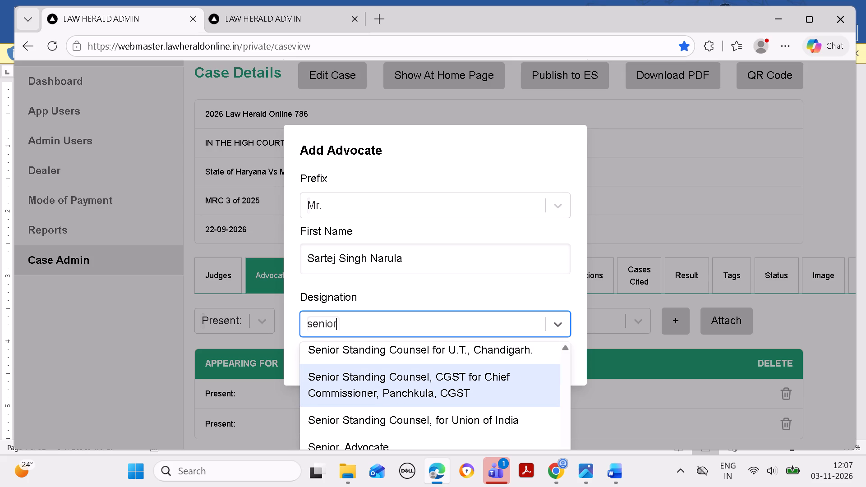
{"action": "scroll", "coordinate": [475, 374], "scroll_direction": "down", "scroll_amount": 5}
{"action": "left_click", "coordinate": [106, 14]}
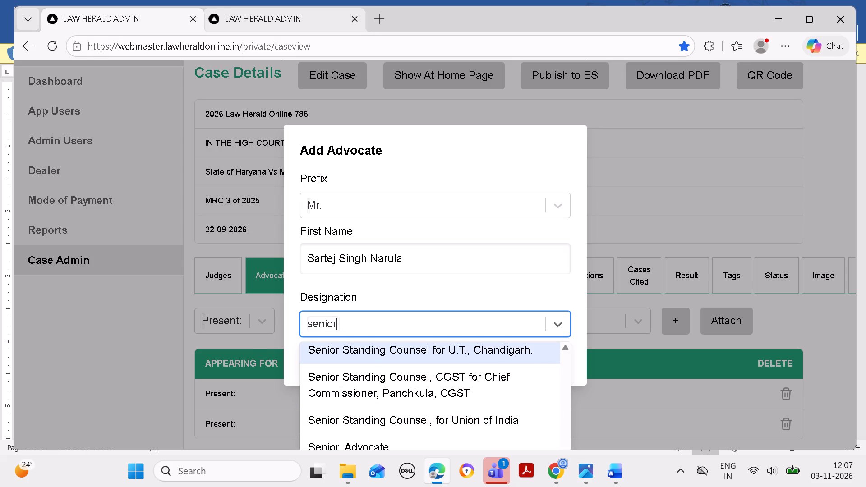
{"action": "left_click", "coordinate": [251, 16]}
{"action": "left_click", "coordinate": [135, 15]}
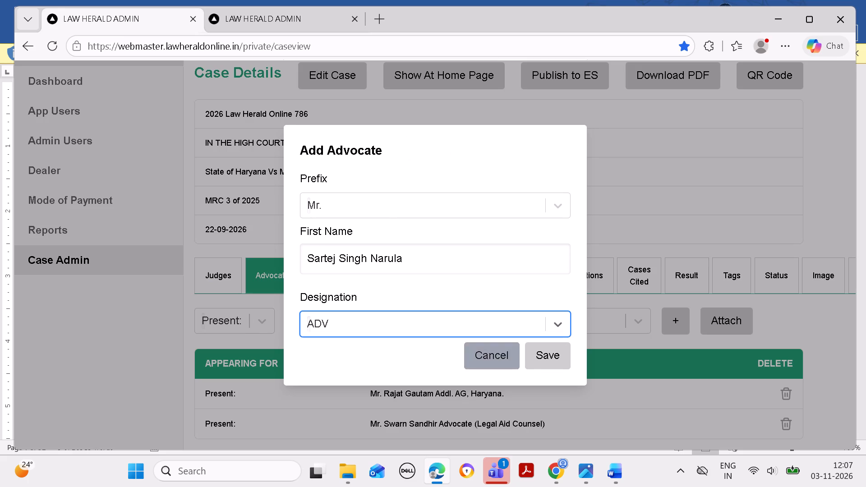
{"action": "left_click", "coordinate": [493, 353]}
Copy the case number 3 of 2025 from the case details.
{"action": "left_click_drag", "start_coordinate": [226, 197], "coordinate": [236, 198]}
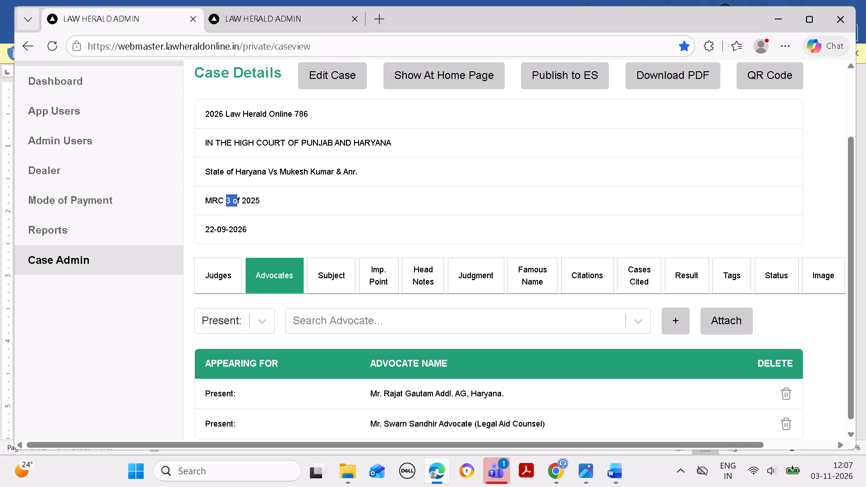
{"action": "left_click_drag", "start_coordinate": [236, 198], "coordinate": [268, 200]}
{"action": "key", "text": "ctrl+c"}
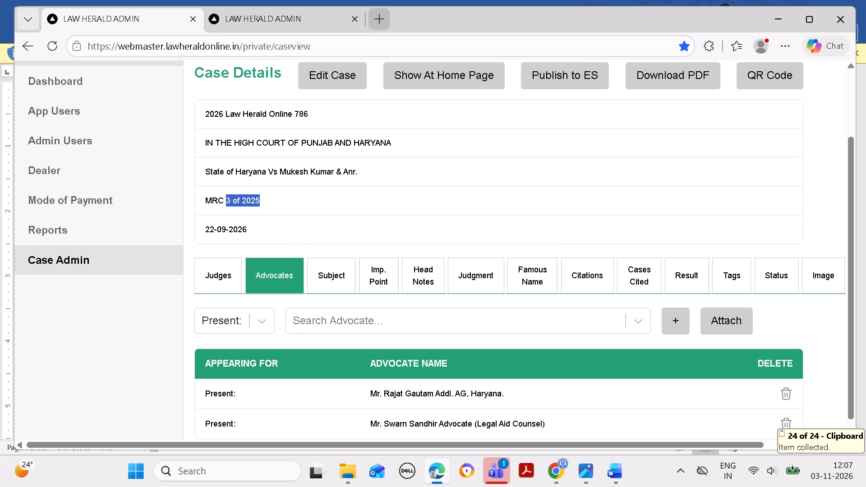
Close the case details tab and open the case list from Case Admin in the designation page's tab.
{"action": "left_click", "coordinate": [195, 16]}
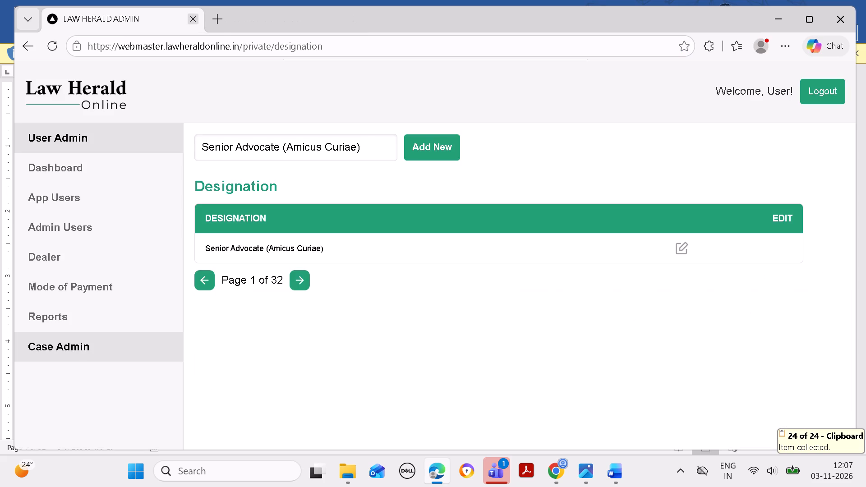
{"action": "left_click", "coordinate": [216, 19]}
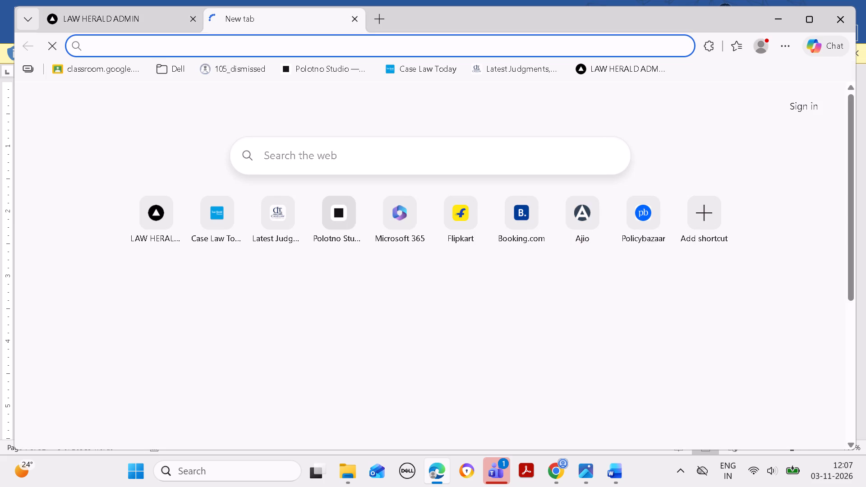
{"action": "left_click", "coordinate": [115, 15]}
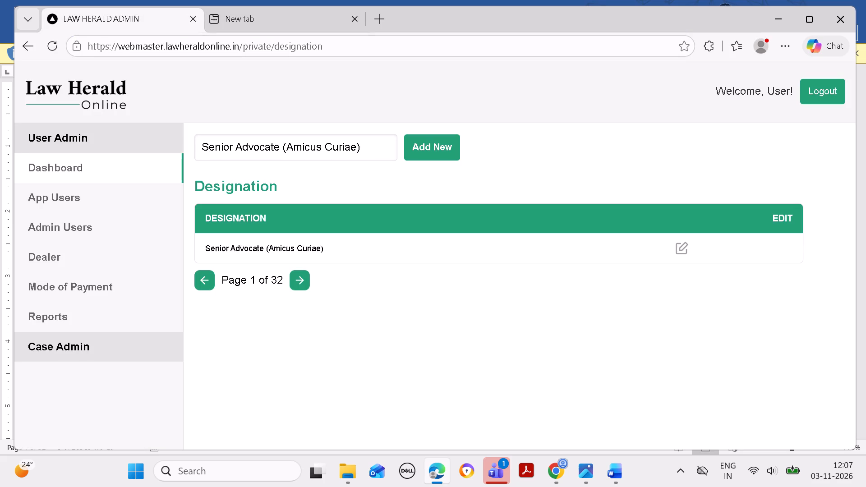
{"action": "left_click", "coordinate": [62, 342]}
{"action": "scroll", "coordinate": [74, 370], "scroll_direction": "down", "scroll_amount": 3}
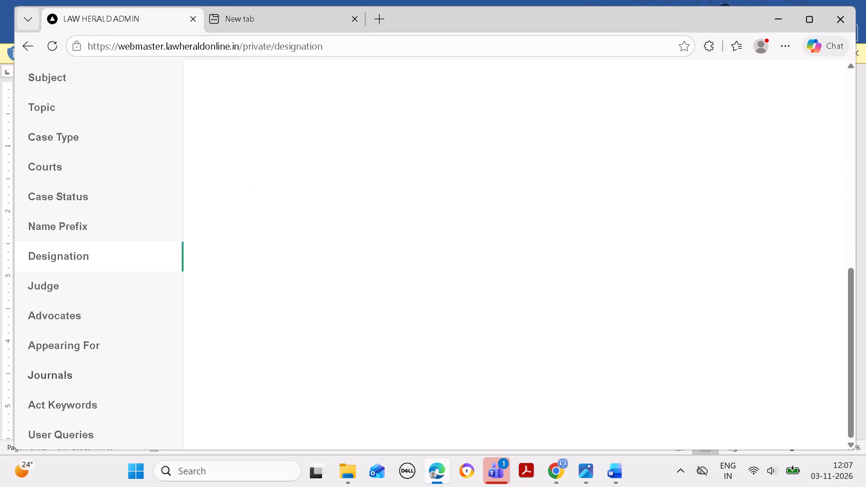
{"action": "scroll", "coordinate": [79, 211], "scroll_direction": "up", "scroll_amount": 3}
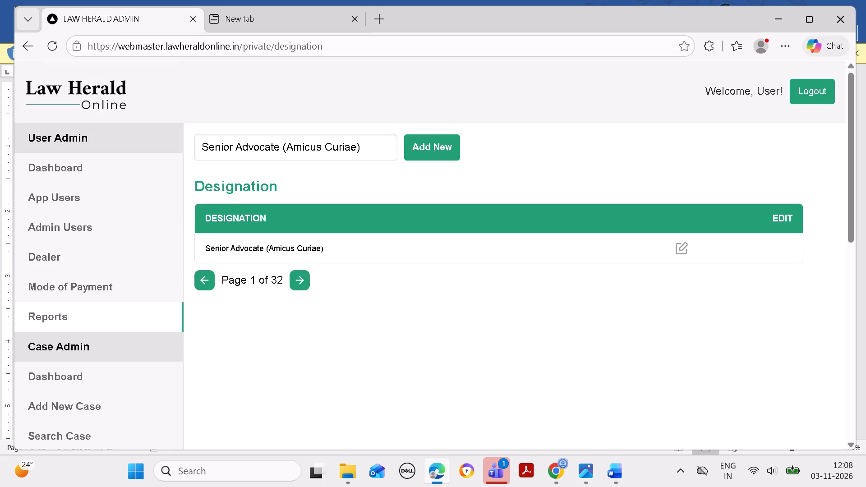
{"action": "left_click", "coordinate": [74, 432]}
Search the case list for case number 3 of case year 2025.
{"action": "left_click", "coordinate": [271, 172]}
{"action": "key", "text": "ctrl+v"}
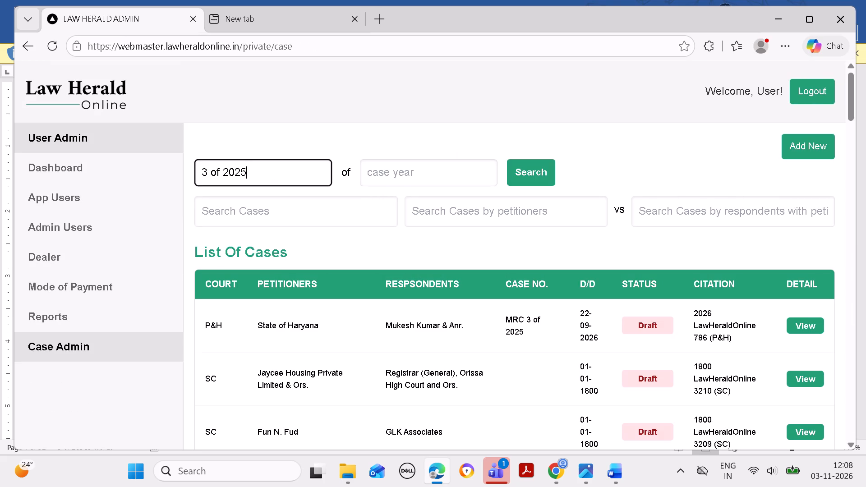
{"action": "left_click", "coordinate": [414, 183]}
{"action": "key", "text": "ctrl+v"}
{"action": "left_click", "coordinate": [386, 183]}
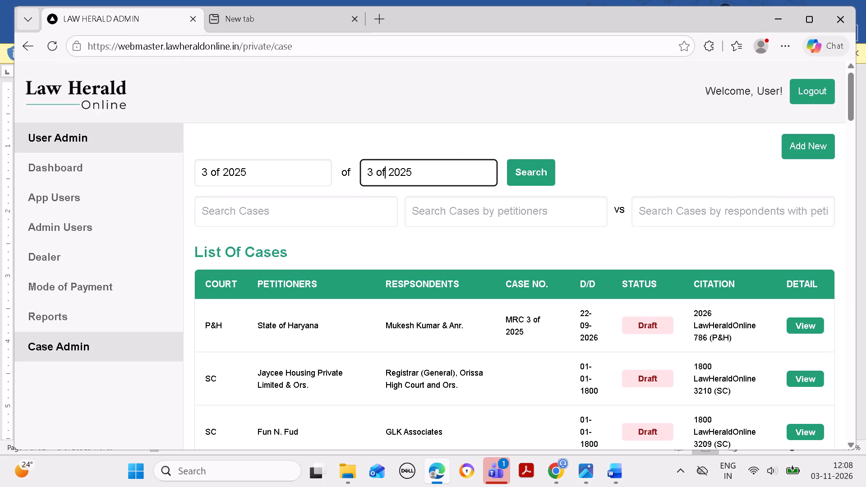
{"action": "key", "text": "BackSpace"}
{"action": "key", "text": "BackSpace"}
{"action": "key", "text": "BackSpace"}
{"action": "key", "text": "BackSpace"}
{"action": "key", "text": "BackSpace"}
{"action": "key", "text": "BackSpace"}
{"action": "key", "text": "BackSpace"}
{"action": "key", "text": "BackSpace"}
{"action": "key", "text": "BackSpace"}
{"action": "key", "text": "BackSpace"}
{"action": "key", "text": "BackSpace"}
{"action": "key", "text": "BackSpace"}
{"action": "left_click", "coordinate": [284, 171]}
{"action": "key", "text": "BackSpace"}
{"action": "key", "text": "BackSpace"}
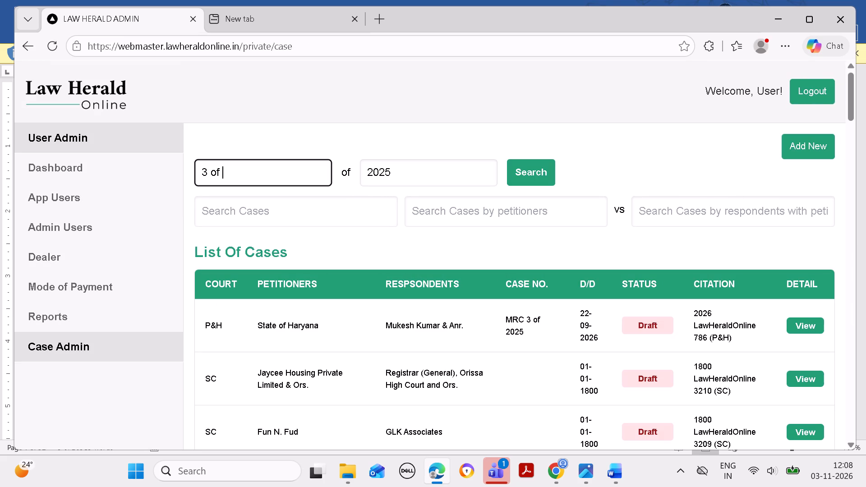
{"action": "key", "text": "BackSpace"}
{"action": "key", "text": "BackSpace"}
{"action": "key", "text": "BackSpace"}
{"action": "key", "text": "BackSpace"}
{"action": "left_click", "coordinate": [534, 177]}
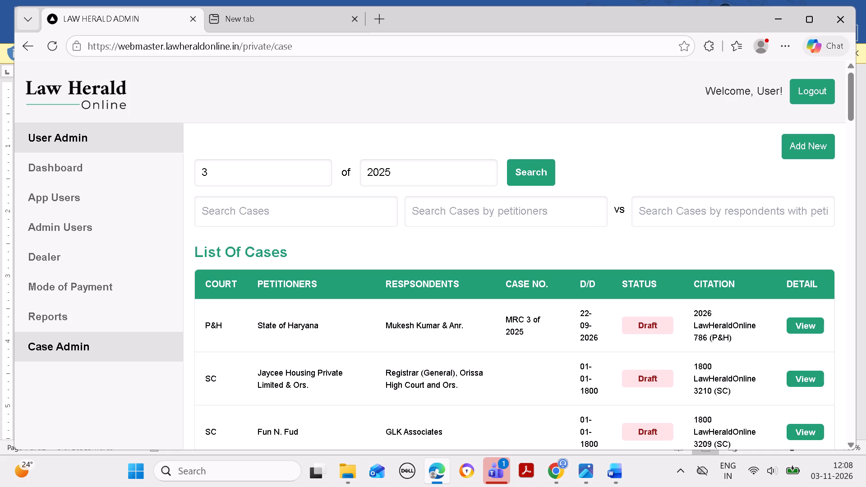
{"action": "left_click", "coordinate": [519, 177]}
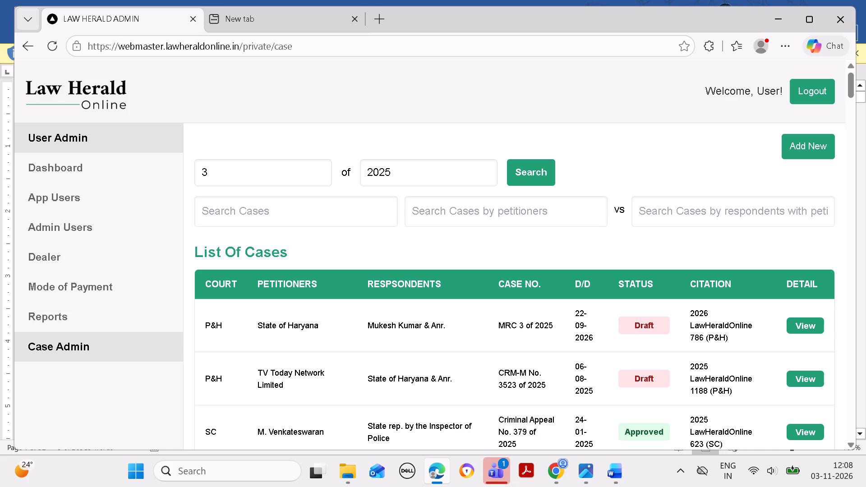
Look through the matching cases and open the advocates of MRC 3 of 2025.
{"action": "left_click_drag", "start_coordinate": [850, 91], "coordinate": [865, 170]}
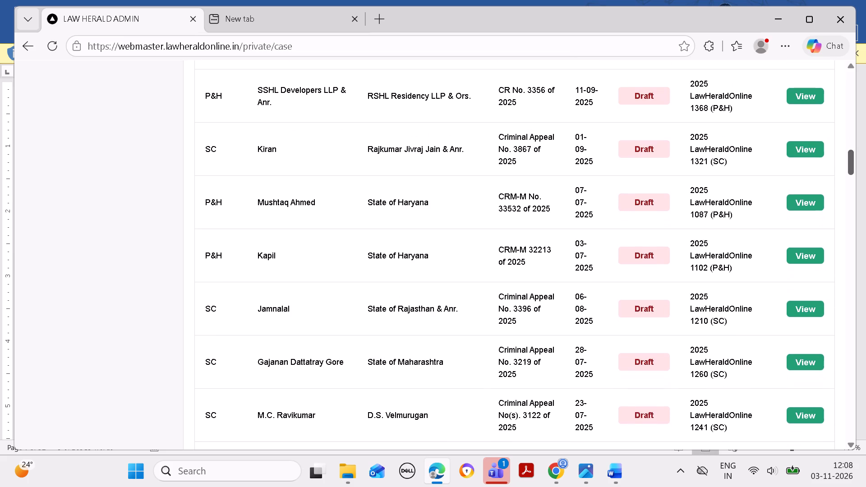
{"action": "left_click_drag", "start_coordinate": [865, 170], "coordinate": [865, 191]}
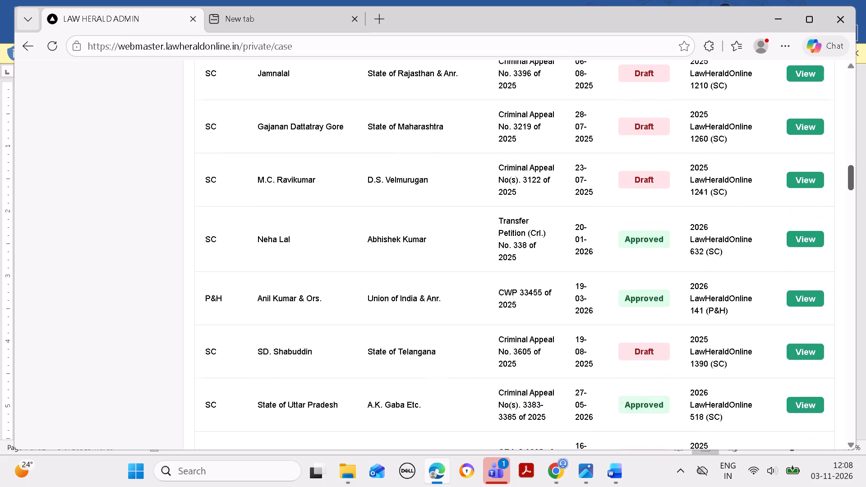
{"action": "left_click_drag", "start_coordinate": [865, 191], "coordinate": [865, 285]}
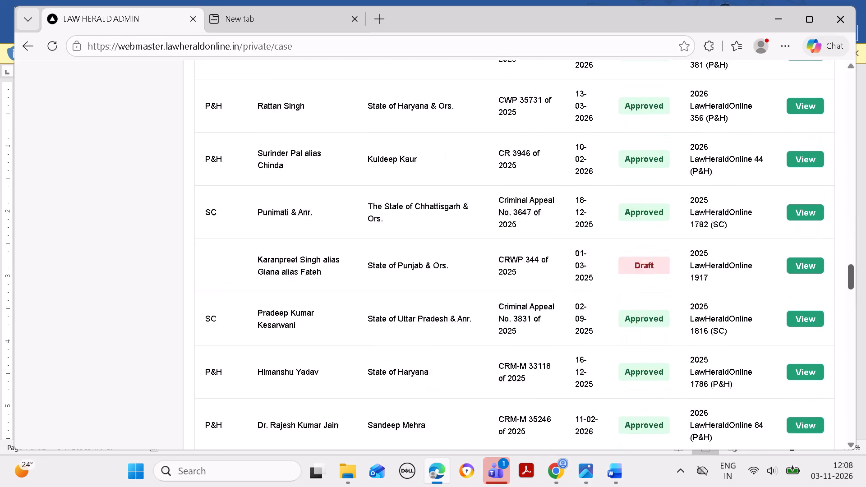
{"action": "left_click_drag", "start_coordinate": [865, 285], "coordinate": [862, 33]}
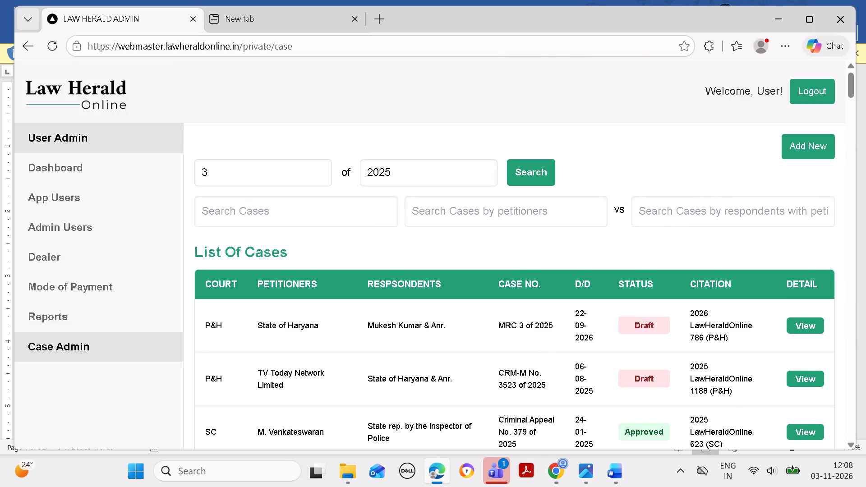
{"action": "left_click", "coordinate": [799, 328]}
{"action": "scroll", "coordinate": [464, 311], "scroll_direction": "down", "scroll_amount": 4}
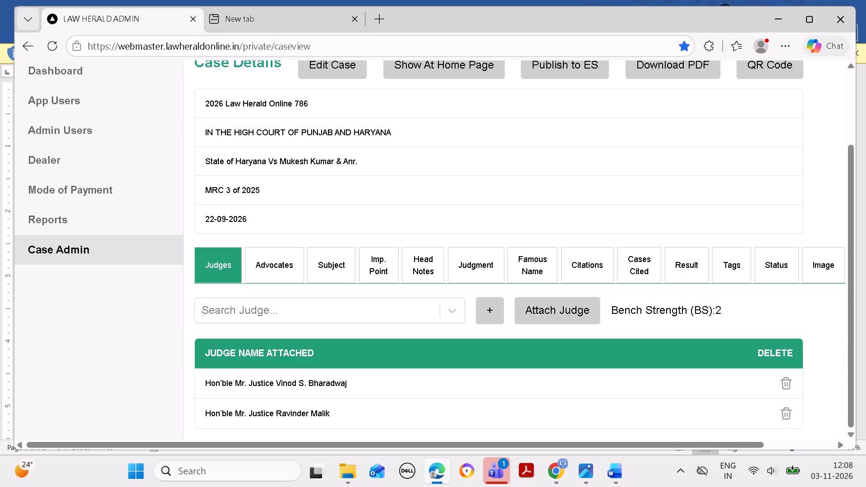
{"action": "left_click", "coordinate": [277, 277]}
{"action": "scroll", "coordinate": [277, 275], "scroll_direction": "down", "scroll_amount": 6}
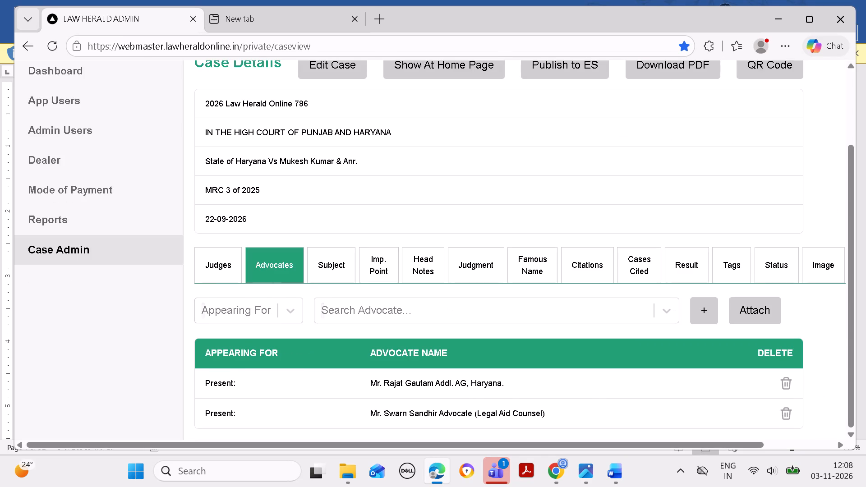
Copy the senior advocate's name from the judgment in Word, set Appearing For to Present: in Edge, and search the advocates for that name.
{"action": "left_click", "coordinate": [616, 462]}
{"action": "key", "text": "ctrl+c"}
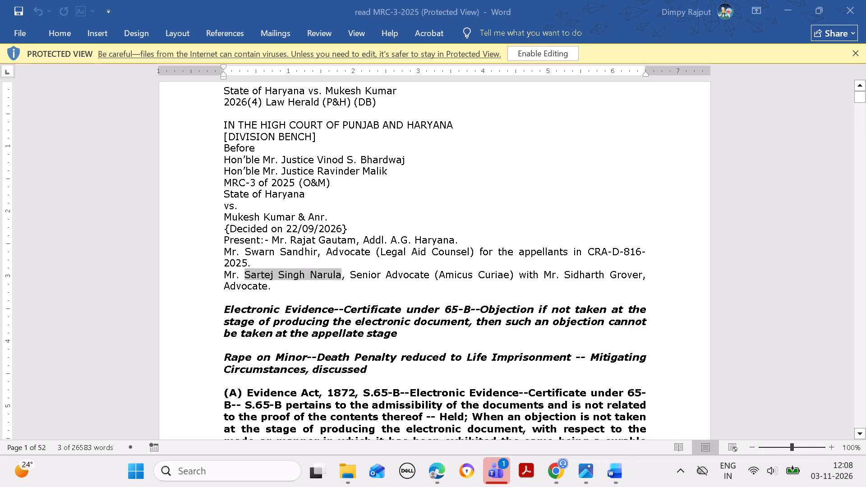
{"action": "left_click", "coordinate": [433, 469]}
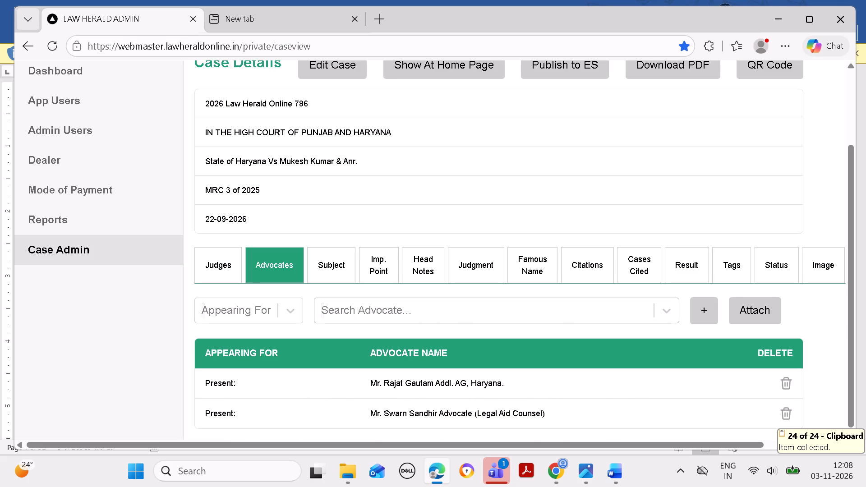
{"action": "left_click", "coordinate": [287, 305]}
{"action": "scroll", "coordinate": [260, 343], "scroll_direction": "down", "scroll_amount": 5}
{"action": "left_click", "coordinate": [266, 427]}
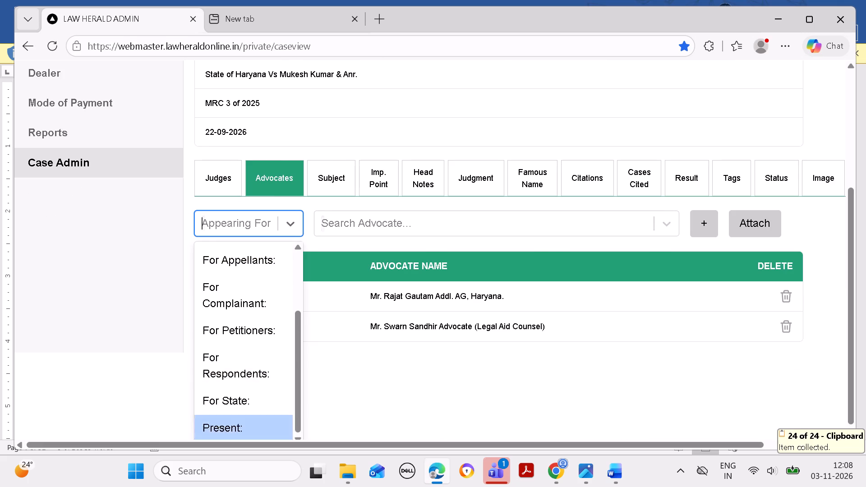
{"action": "left_click", "coordinate": [389, 309]}
{"action": "key", "text": "ctrl+v"}
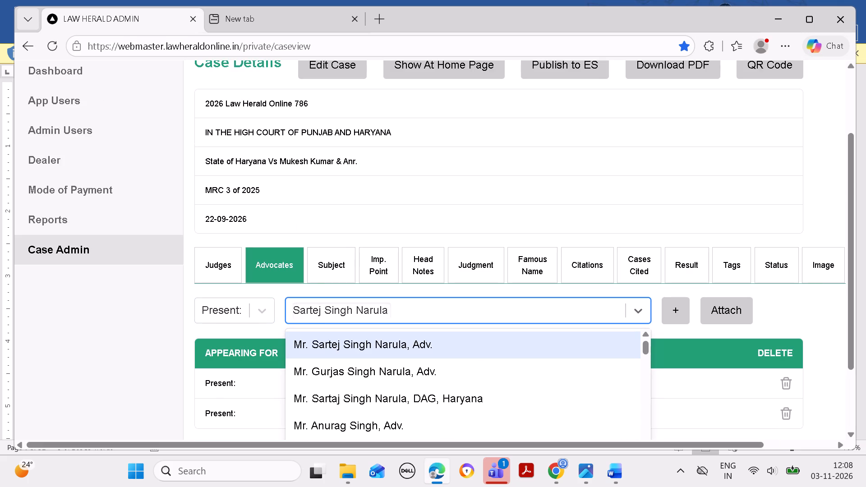
Add the senior advocate as a new advocate with designation Senior Advocate (Amicus Curiae), save the entry and attach it to the case.
{"action": "left_click", "coordinate": [666, 311]}
{"action": "left_click", "coordinate": [370, 319]}
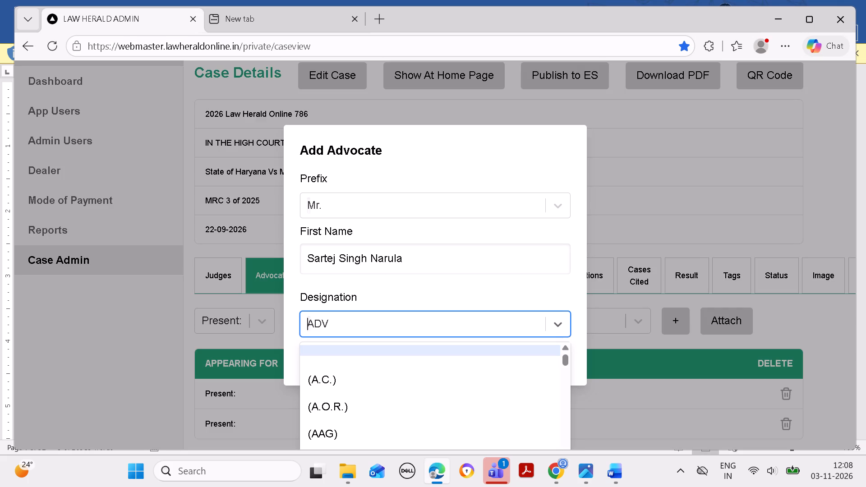
{"action": "type", "text": "senior"}
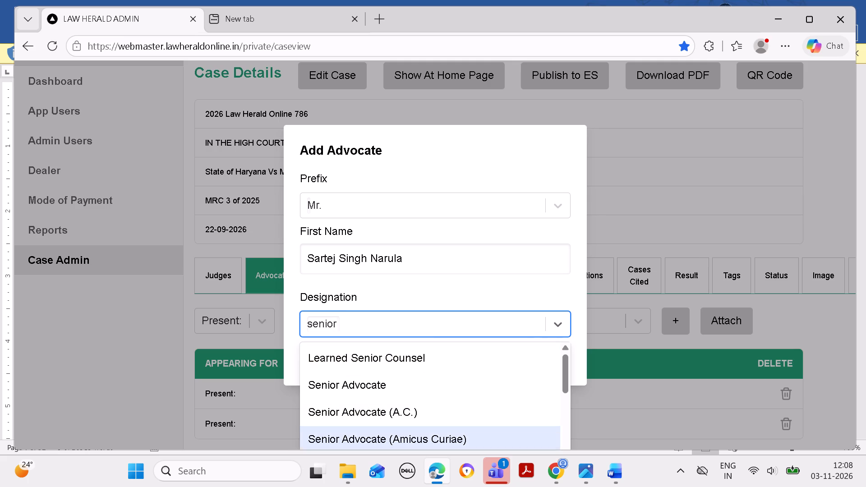
{"action": "left_click", "coordinate": [418, 438]}
{"action": "left_click", "coordinate": [548, 348]}
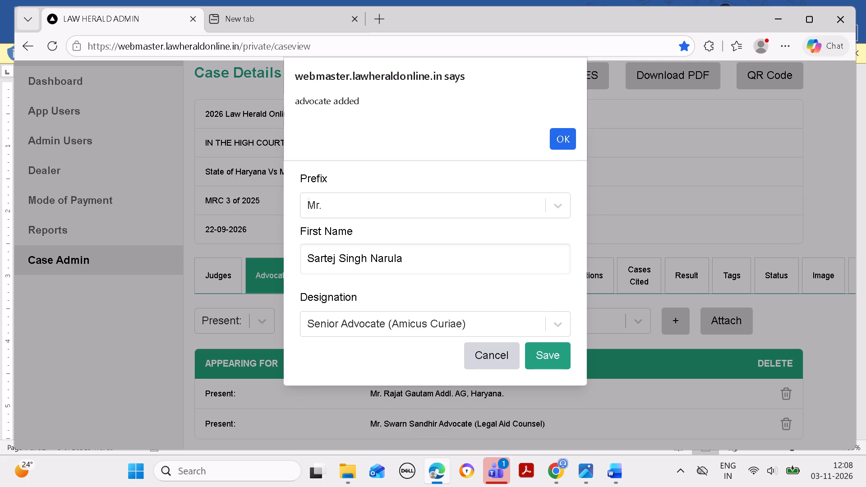
{"action": "left_click", "coordinate": [562, 136]}
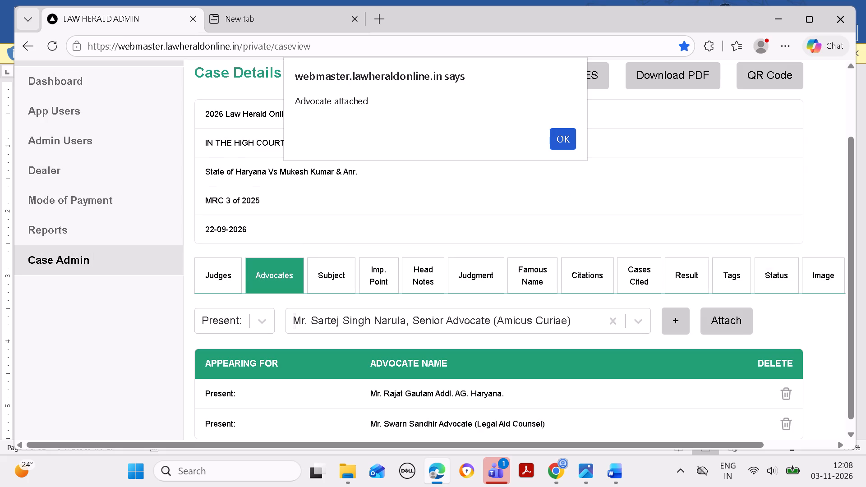
{"action": "left_click", "coordinate": [564, 139]}
{"action": "left_click", "coordinate": [554, 146]}
{"action": "scroll", "coordinate": [543, 197], "scroll_direction": "down", "scroll_amount": 12}
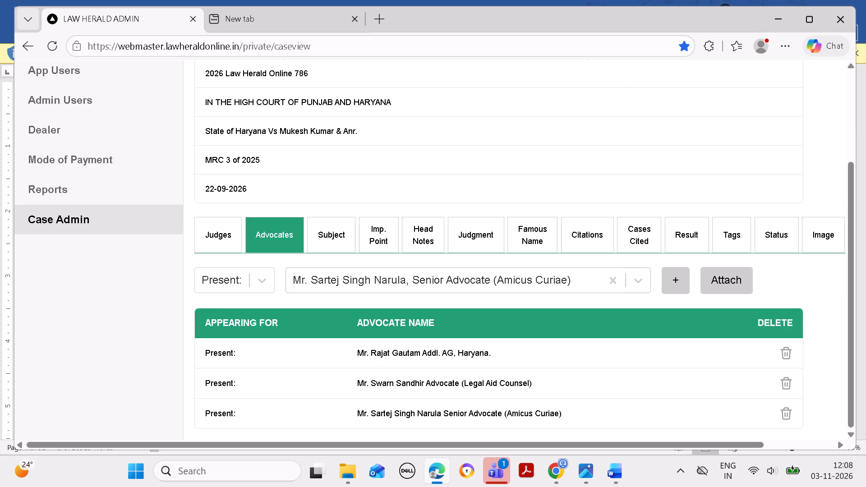
Copy the assisting advocate's name from the judgment in Word and attach the matching Adv. entry to the case in Edge as Present:.
{"action": "left_click", "coordinate": [610, 475]}
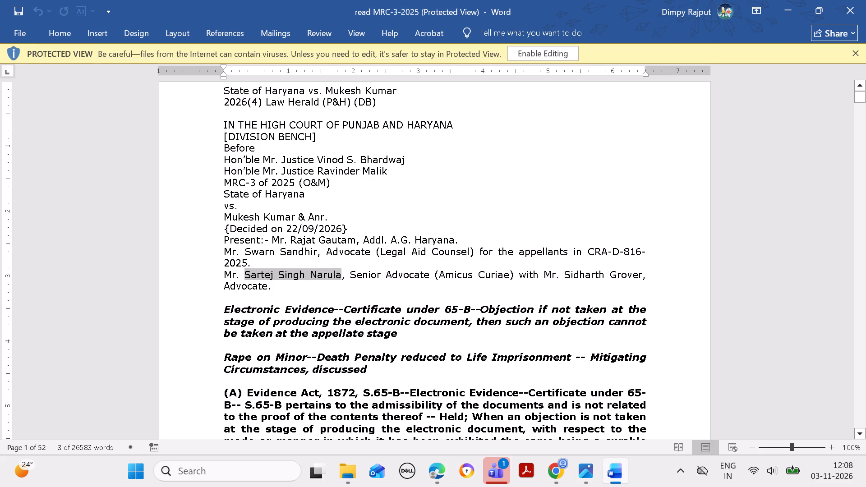
{"action": "left_click_drag", "start_coordinate": [563, 273], "coordinate": [626, 274]}
{"action": "key", "text": "ctrl+c"}
{"action": "left_click", "coordinate": [433, 471]}
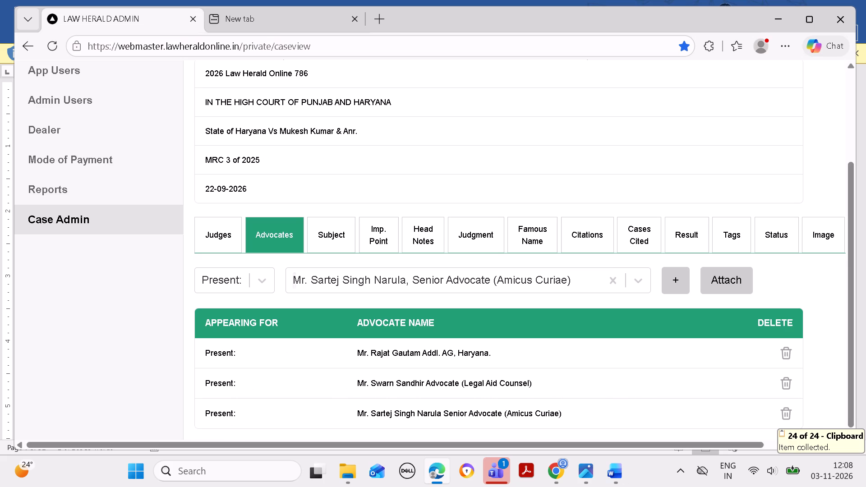
{"action": "left_click", "coordinate": [612, 277]}
{"action": "key", "text": "ctrl+v"}
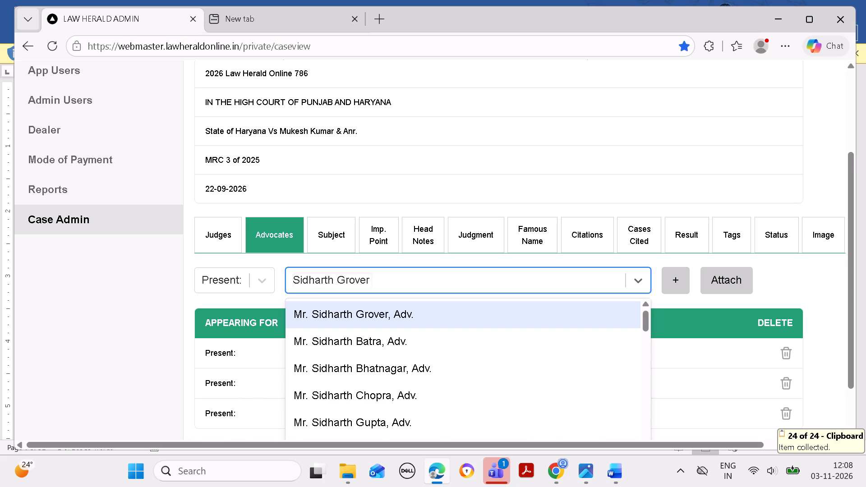
{"action": "left_click", "coordinate": [479, 315]}
{"action": "left_click", "coordinate": [719, 280]}
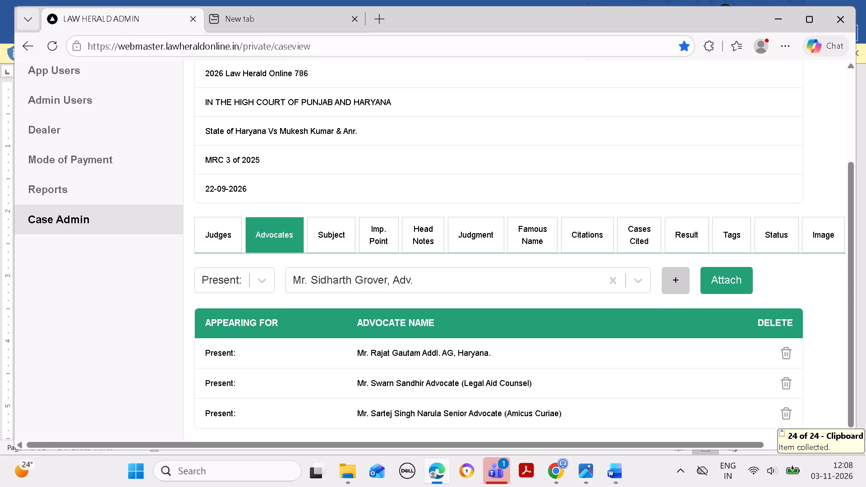
{"action": "left_click", "coordinate": [560, 139]}
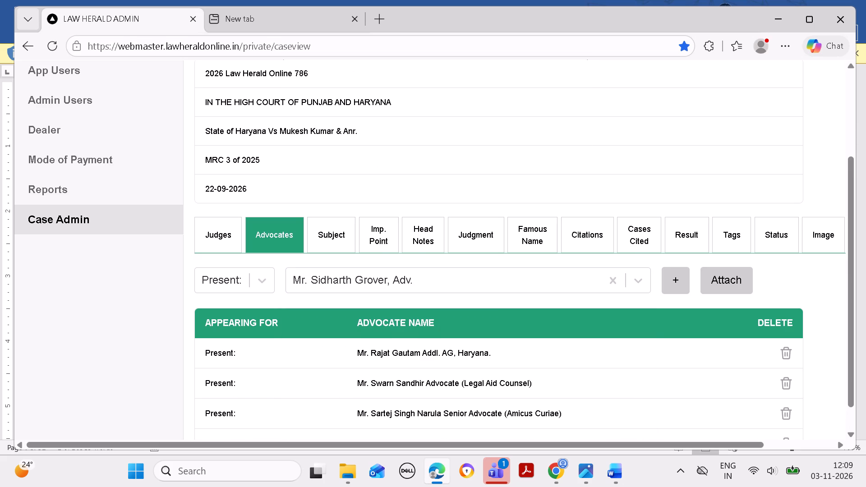
{"action": "scroll", "coordinate": [563, 163], "scroll_direction": "down", "scroll_amount": 12}
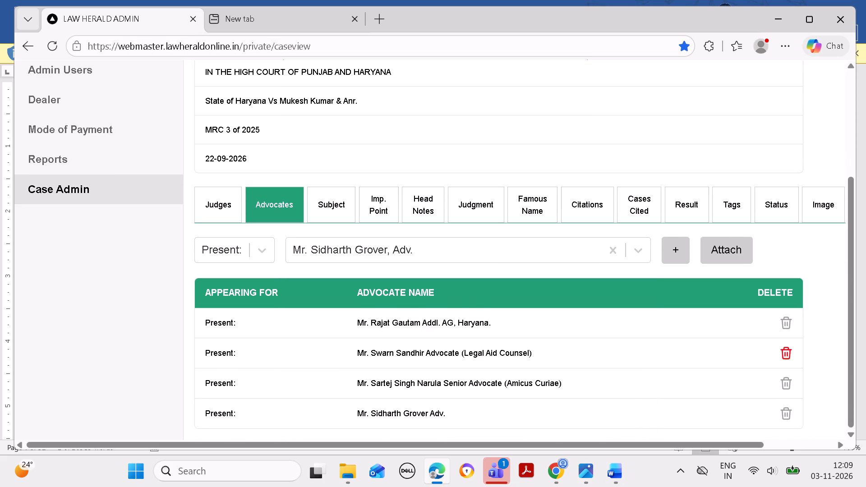
Attach Criminal Law as the subject of MRC 3 of 2025.
{"action": "left_click", "coordinate": [330, 210]}
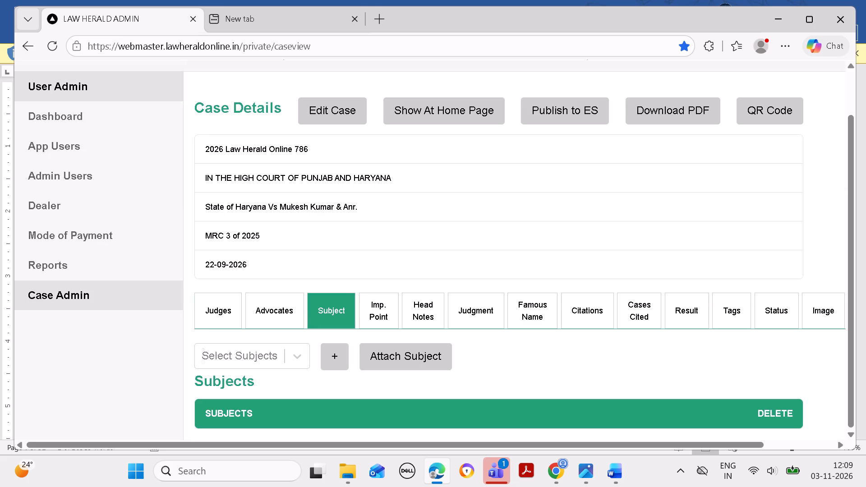
{"action": "scroll", "coordinate": [321, 251], "scroll_direction": "down", "scroll_amount": 5}
{"action": "left_click", "coordinate": [293, 352]}
{"action": "scroll", "coordinate": [293, 349], "scroll_direction": "down", "scroll_amount": 6}
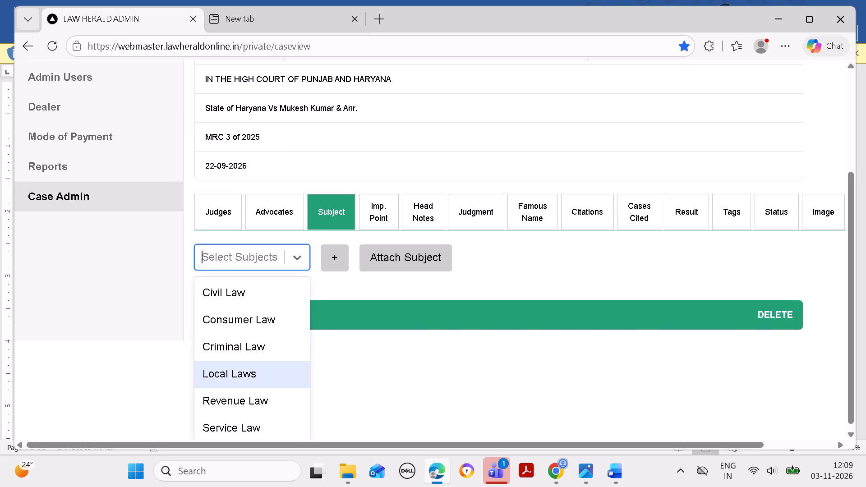
{"action": "left_click", "coordinate": [615, 470]}
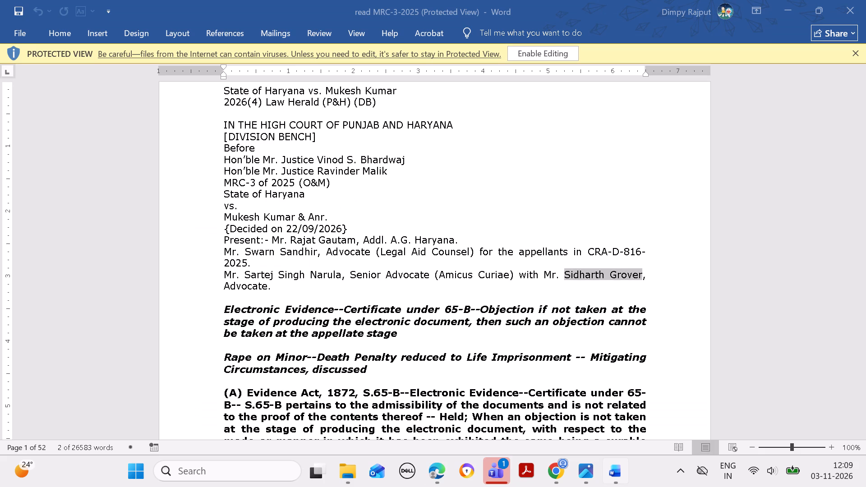
{"action": "left_click", "coordinate": [432, 471]}
{"action": "left_click", "coordinate": [296, 353]}
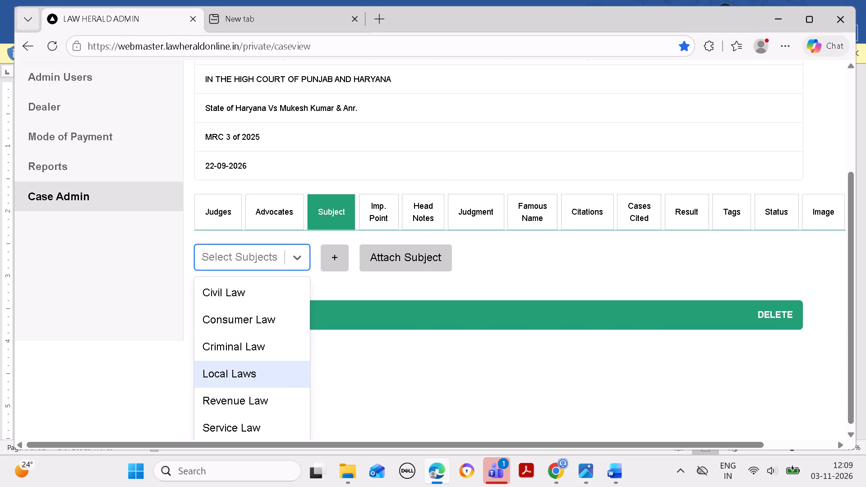
{"action": "left_click", "coordinate": [268, 350]}
{"action": "left_click", "coordinate": [402, 352]}
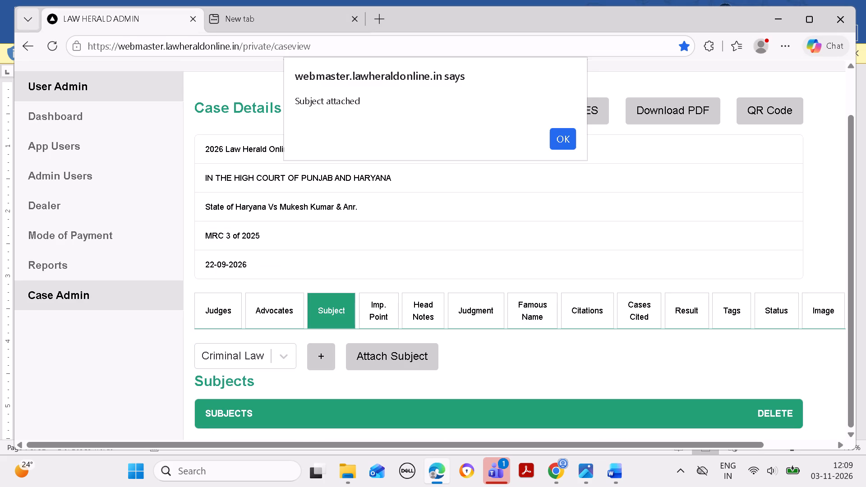
{"action": "left_click", "coordinate": [562, 147]}
{"action": "scroll", "coordinate": [501, 270], "scroll_direction": "down", "scroll_amount": 12}
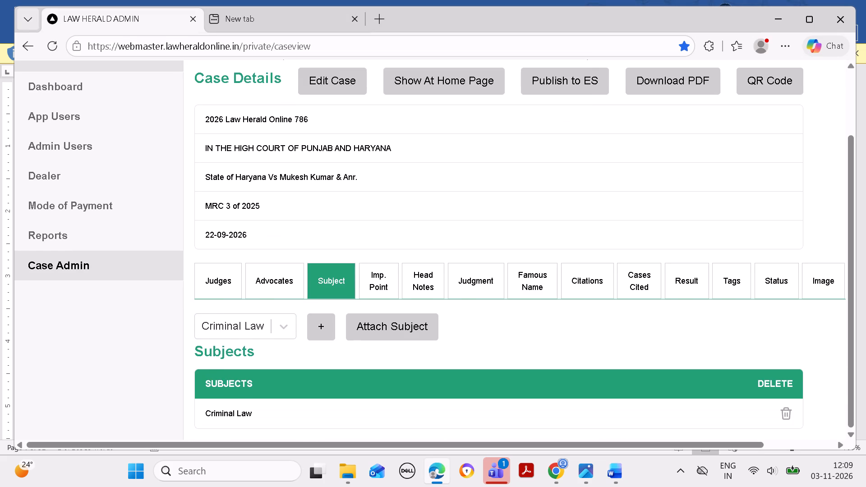
Copy the phrase "Electronic Evidence--Certificate under 65-B" from the first bold italic heading of the judgment in Word.
{"action": "left_click", "coordinate": [616, 475]}
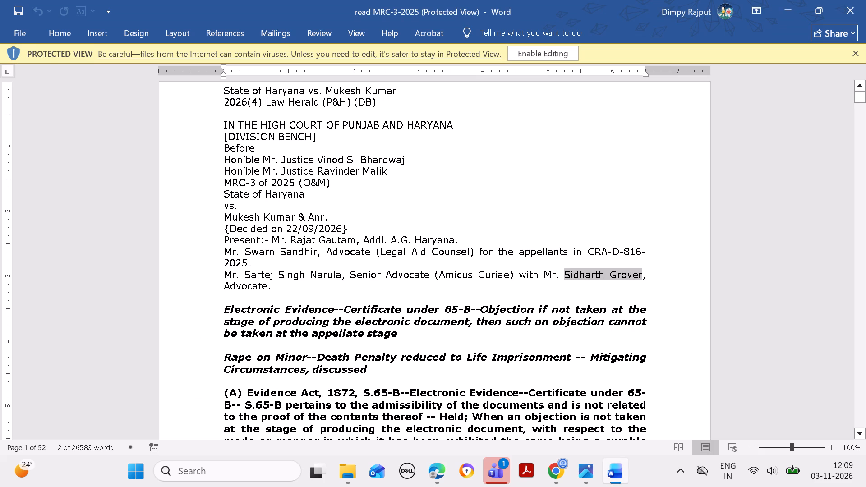
{"action": "left_click_drag", "start_coordinate": [223, 309], "coordinate": [356, 311]}
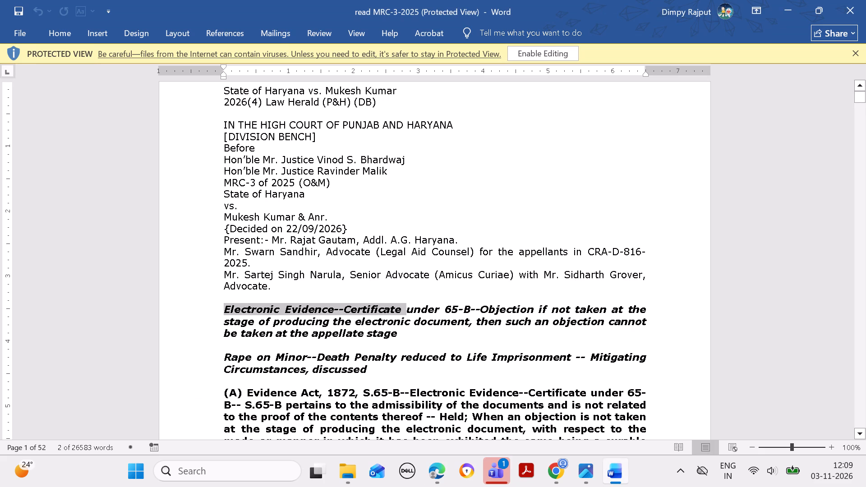
{"action": "left_click_drag", "start_coordinate": [356, 311], "coordinate": [472, 312]}
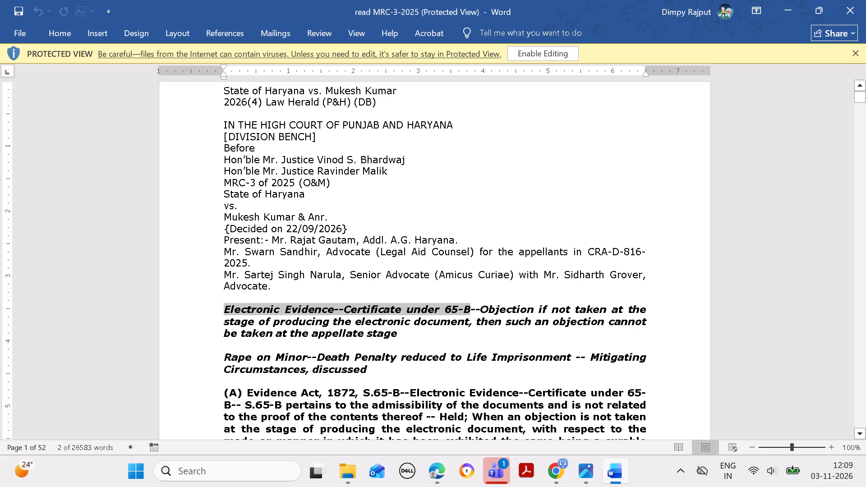
{"action": "left_click_drag", "start_coordinate": [472, 312], "coordinate": [471, 313]}
{"action": "key", "text": "ctrl+c"}
Start a new important point for the case in Edge and save the copied phrase as a new topic.
{"action": "left_click", "coordinate": [438, 476]}
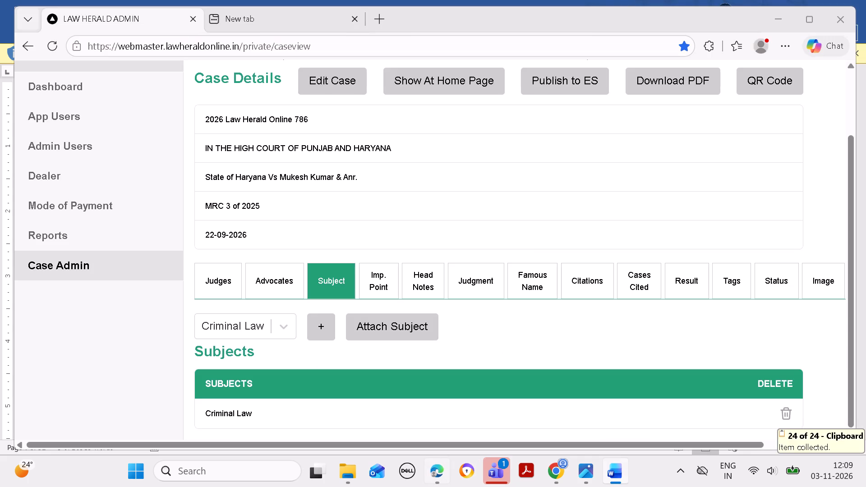
{"action": "left_click", "coordinate": [384, 280]}
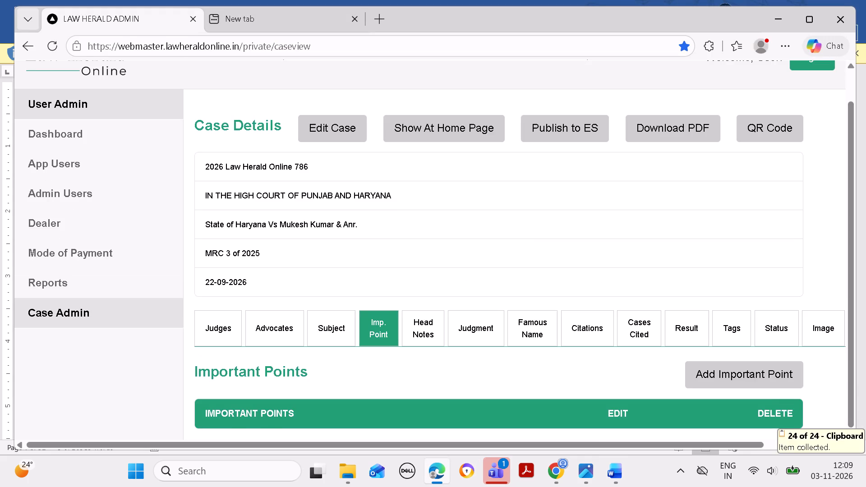
{"action": "scroll", "coordinate": [384, 280], "scroll_direction": "down", "scroll_amount": 6}
{"action": "left_click", "coordinate": [682, 369]}
{"action": "left_click", "coordinate": [691, 370]}
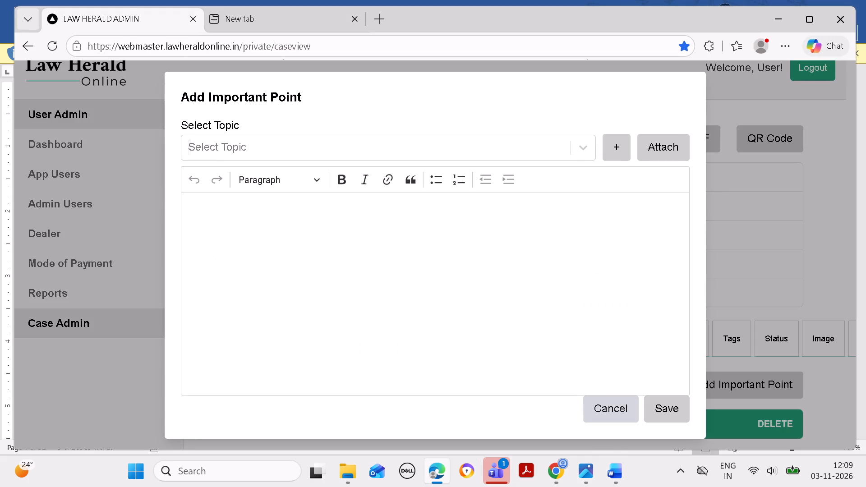
{"action": "left_click", "coordinate": [619, 148]}
{"action": "left_click", "coordinate": [477, 260]}
{"action": "key", "text": "ctrl+v"}
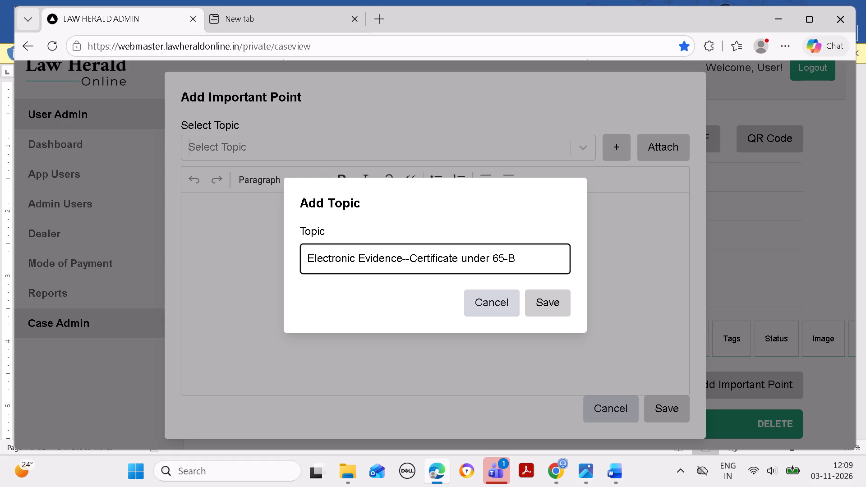
{"action": "left_click", "coordinate": [552, 306]}
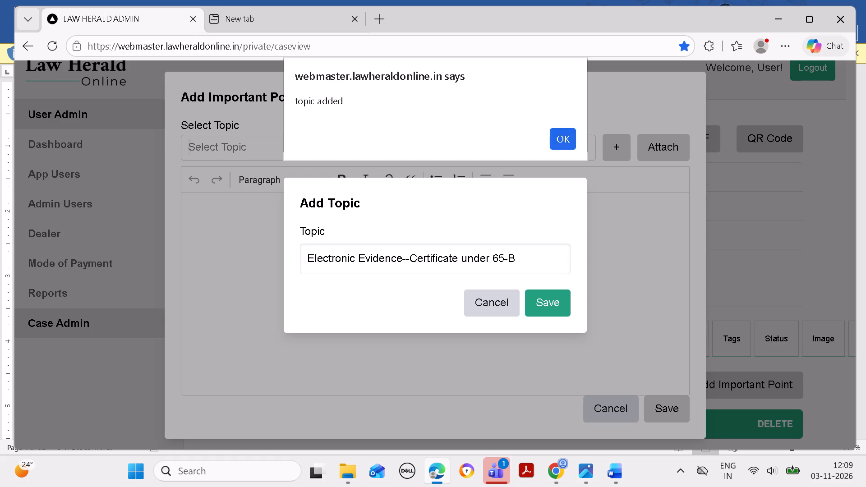
{"action": "left_click", "coordinate": [562, 138]}
Add another topic with spaces around the dashes, reading "Electronic Evidence -- Certificate under 65-B", and save it.
{"action": "left_click", "coordinate": [610, 149]}
{"action": "key", "text": "ctrl+v"}
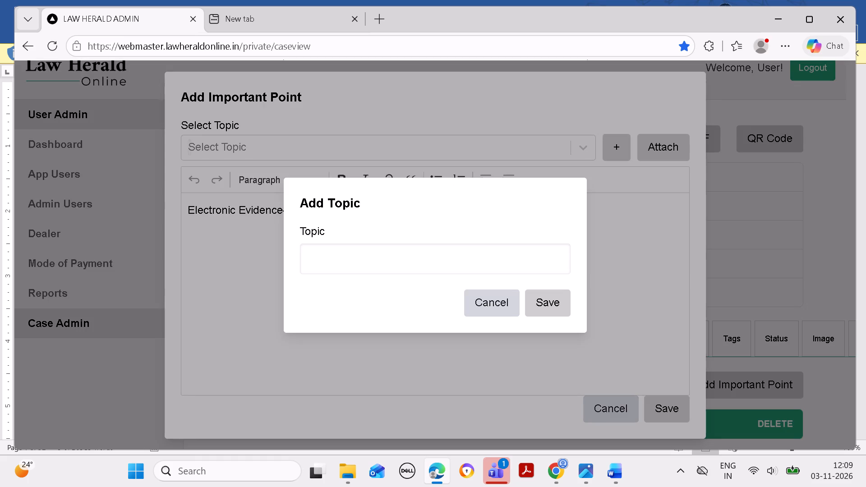
{"action": "left_click", "coordinate": [451, 260]}
{"action": "key", "text": "ctrl+v"}
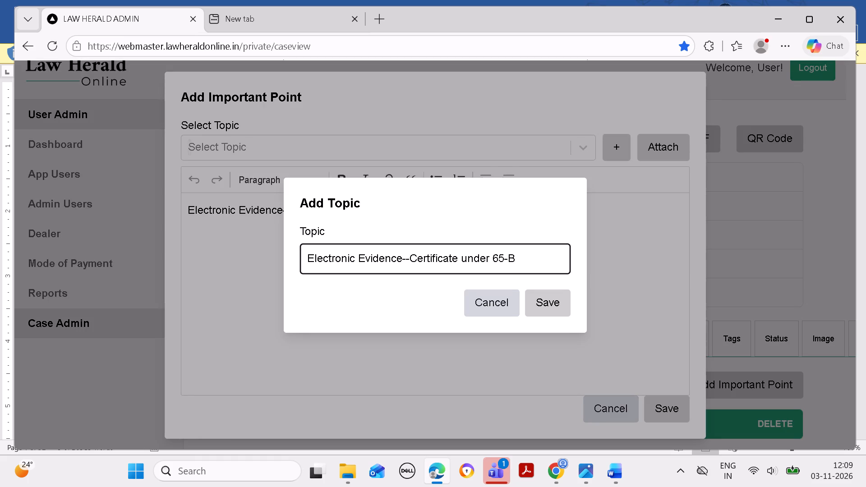
{"action": "left_click", "coordinate": [403, 264]}
{"action": "key", "text": "space"}
{"action": "left_click", "coordinate": [413, 266]}
{"action": "key", "text": "space"}
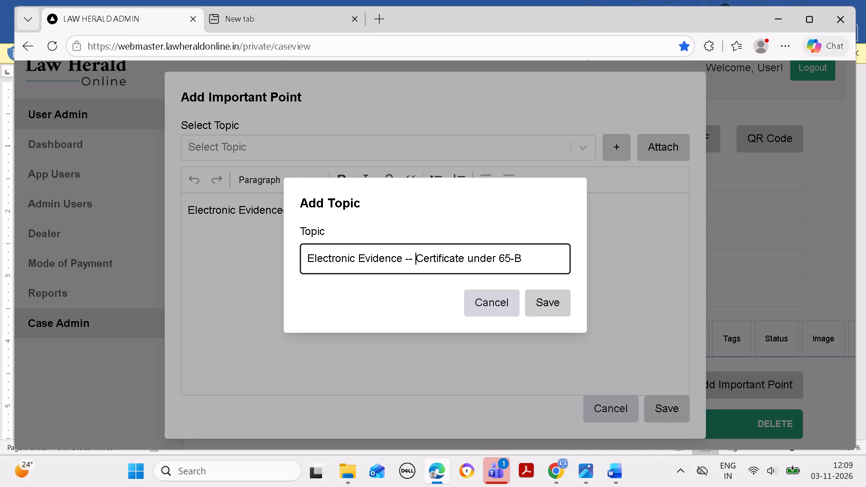
{"action": "left_click", "coordinate": [551, 308]}
{"action": "left_click", "coordinate": [560, 135]}
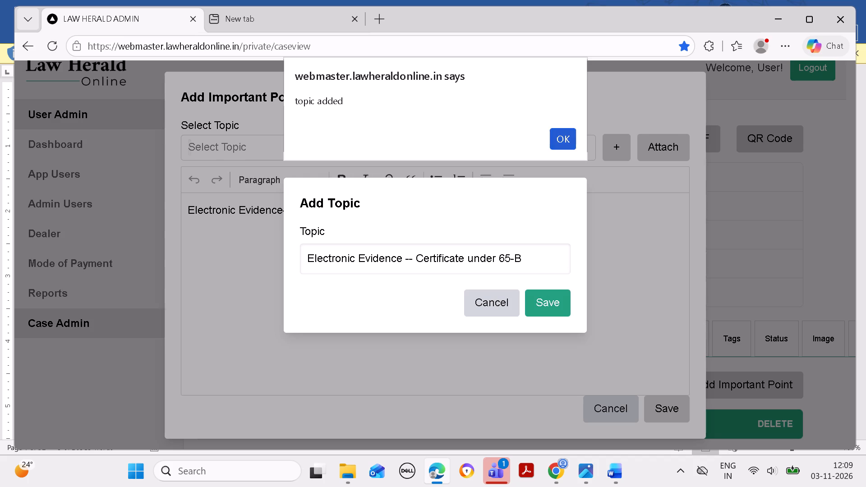
Clean up the important point's text so it is a single line reading "Electronic Evidence -- Certificate under 65-B --".
{"action": "left_click_drag", "start_coordinate": [411, 212], "coordinate": [188, 216]}
{"action": "key", "text": "BackSpace"}
{"action": "left_click", "coordinate": [182, 238]}
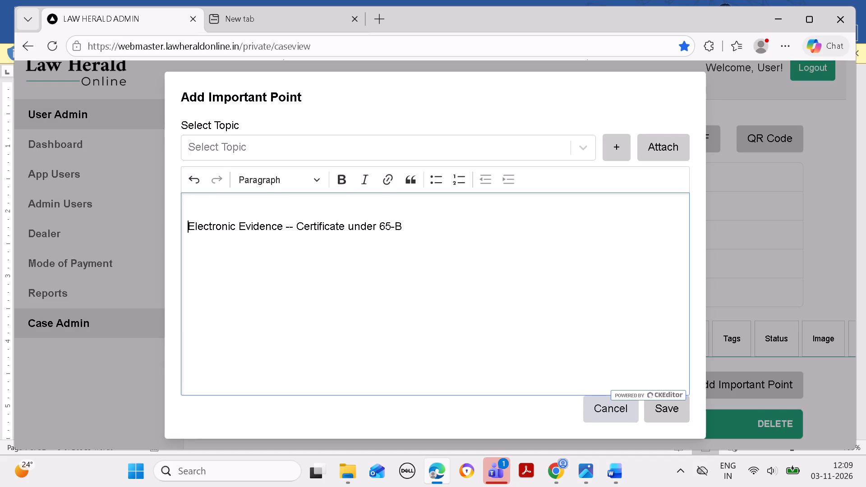
{"action": "key", "text": "BackSpace"}
{"action": "key", "text": "BackSpace"}
{"action": "left_click", "coordinate": [434, 237]}
{"action": "key", "text": "space"}
{"action": "type", "text": "--"}
{"action": "key", "text": "space"}
{"action": "key", "text": "BackSpace"}
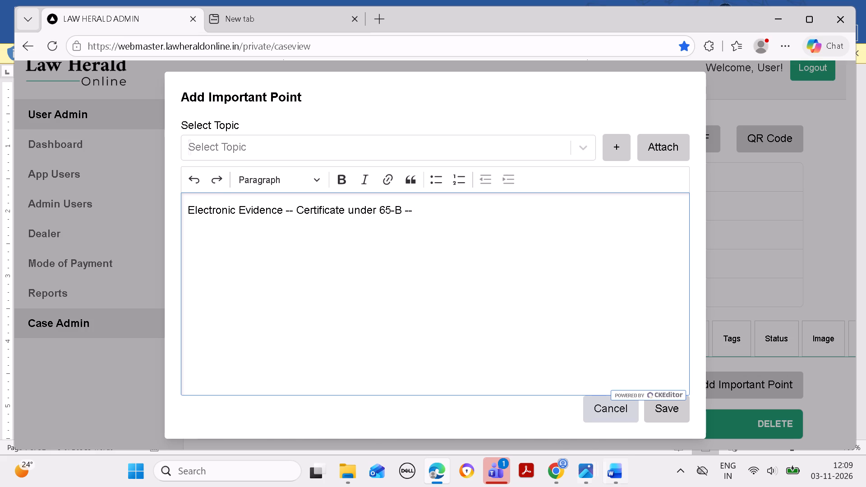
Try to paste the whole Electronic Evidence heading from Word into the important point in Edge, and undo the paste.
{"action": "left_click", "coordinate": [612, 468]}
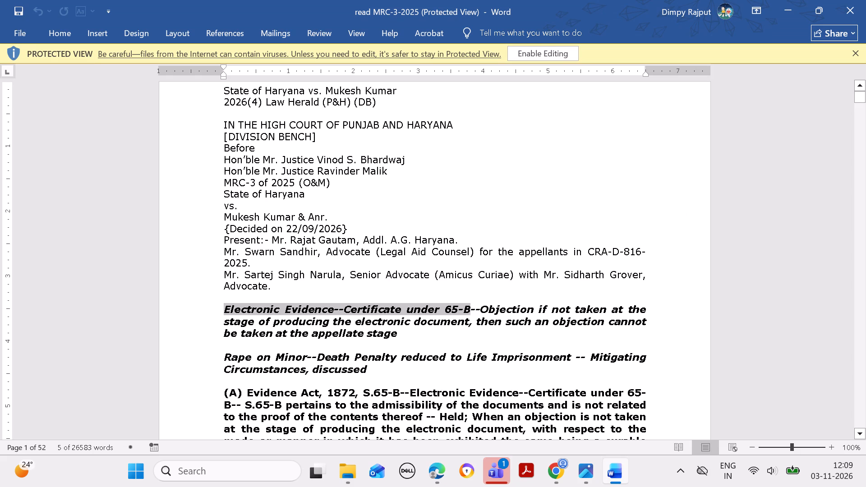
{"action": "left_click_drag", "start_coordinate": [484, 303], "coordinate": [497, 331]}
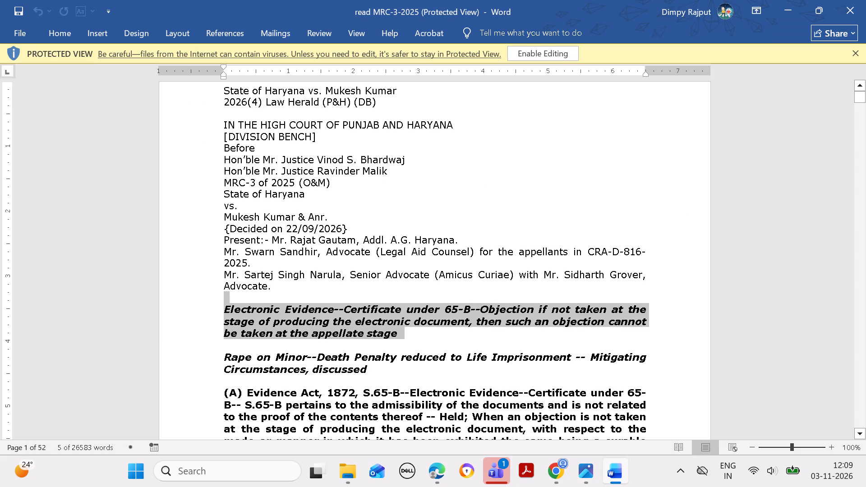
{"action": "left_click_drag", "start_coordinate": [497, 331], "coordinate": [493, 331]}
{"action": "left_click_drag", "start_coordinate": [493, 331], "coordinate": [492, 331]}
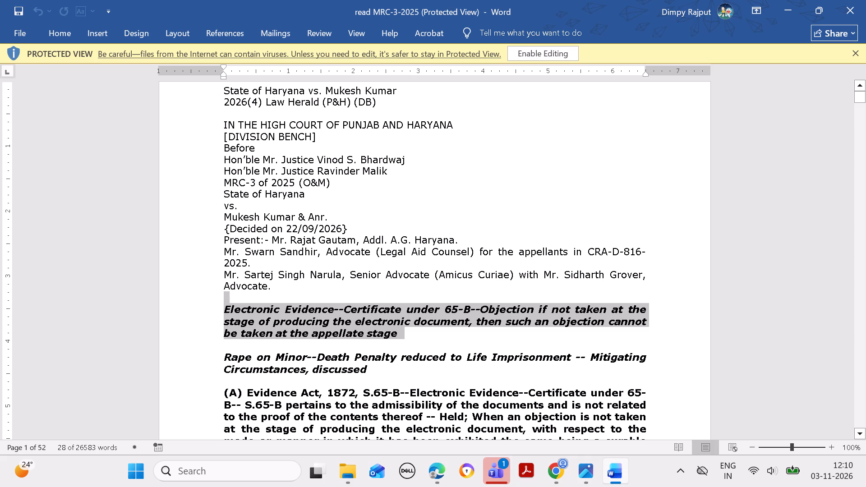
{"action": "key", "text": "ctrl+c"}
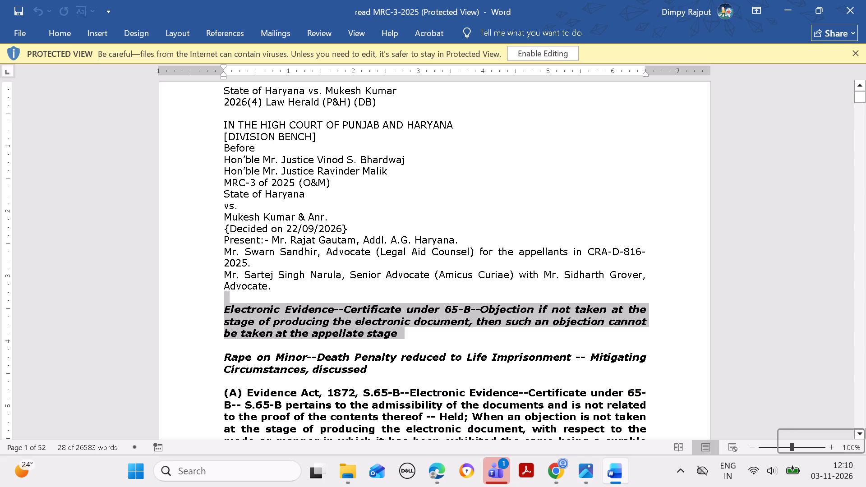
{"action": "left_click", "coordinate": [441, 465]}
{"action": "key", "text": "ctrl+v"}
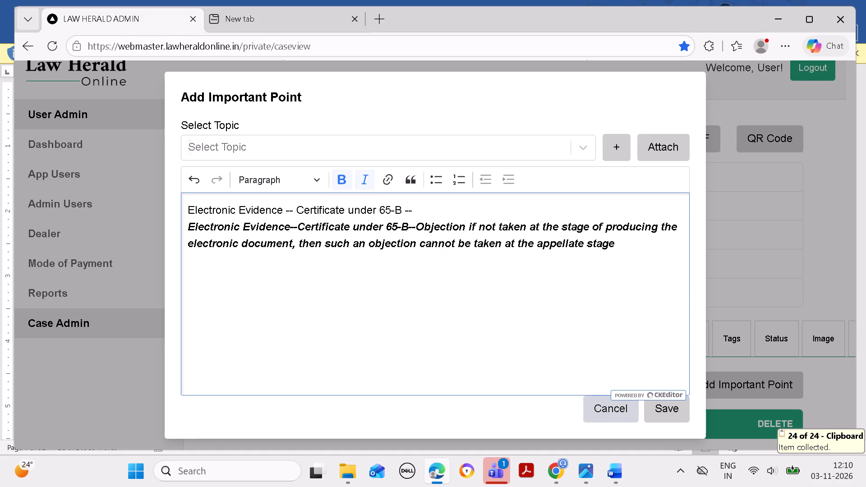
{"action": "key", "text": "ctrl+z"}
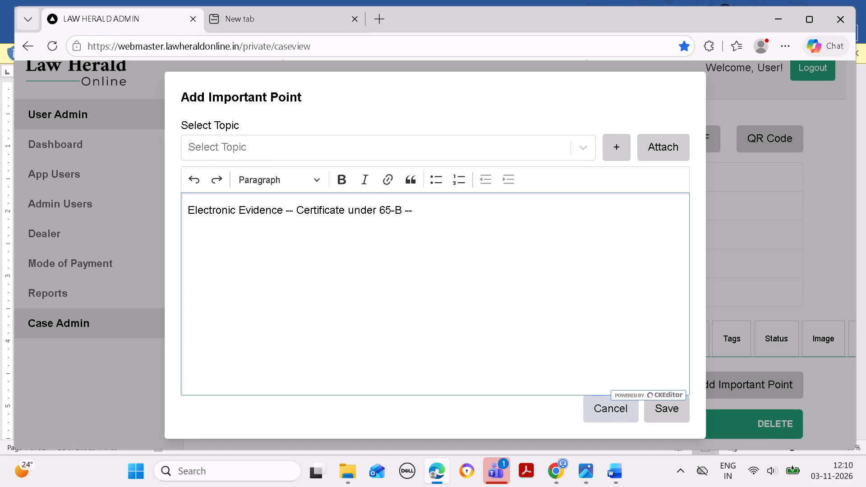
Copy the heading's remainder from "Objection if not taken" to "appellate stage" in Word and append it to the important point in Edge.
{"action": "left_click", "coordinate": [619, 474]}
{"action": "left_click", "coordinate": [473, 327]}
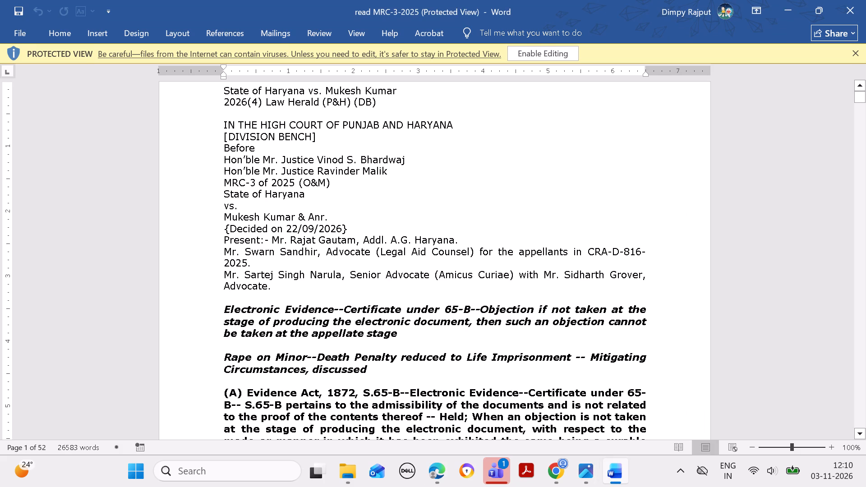
{"action": "left_click_drag", "start_coordinate": [482, 306], "coordinate": [512, 334]}
{"action": "key", "text": "ctrl+c"}
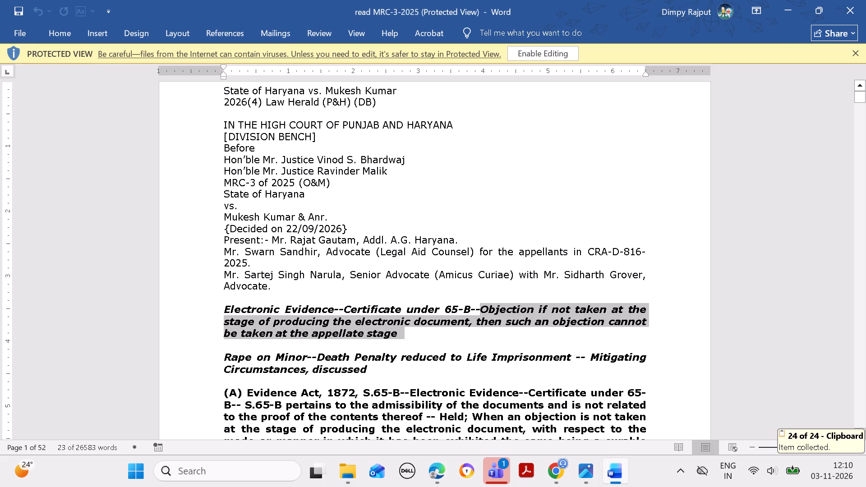
{"action": "left_click", "coordinate": [445, 471]}
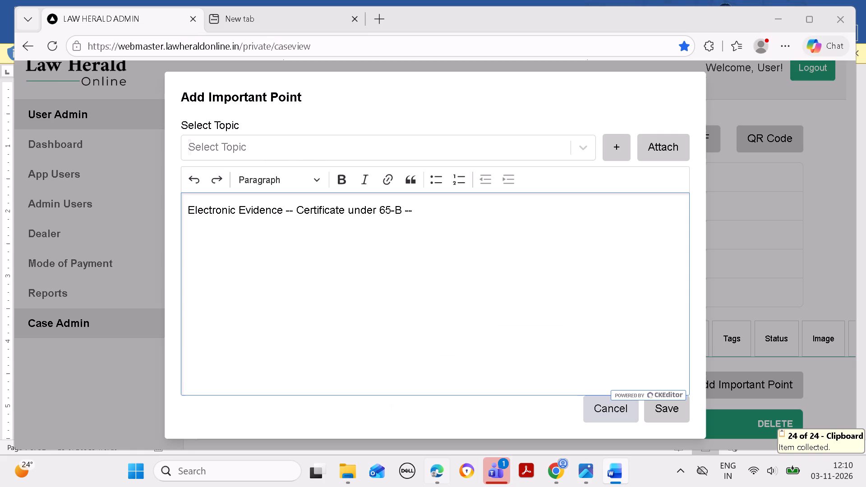
{"action": "key", "text": "ctrl+v"}
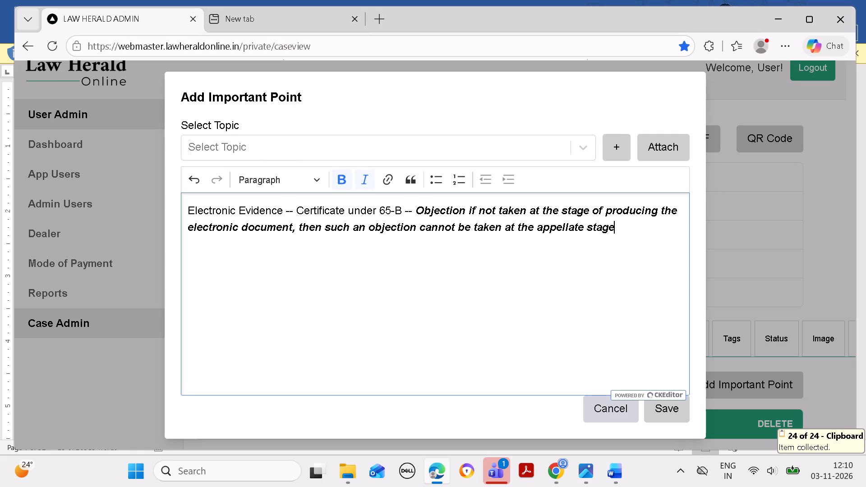
Remove the italic and bold formatting from the appended objection text in the important point.
{"action": "left_click_drag", "start_coordinate": [415, 209], "coordinate": [630, 256]}
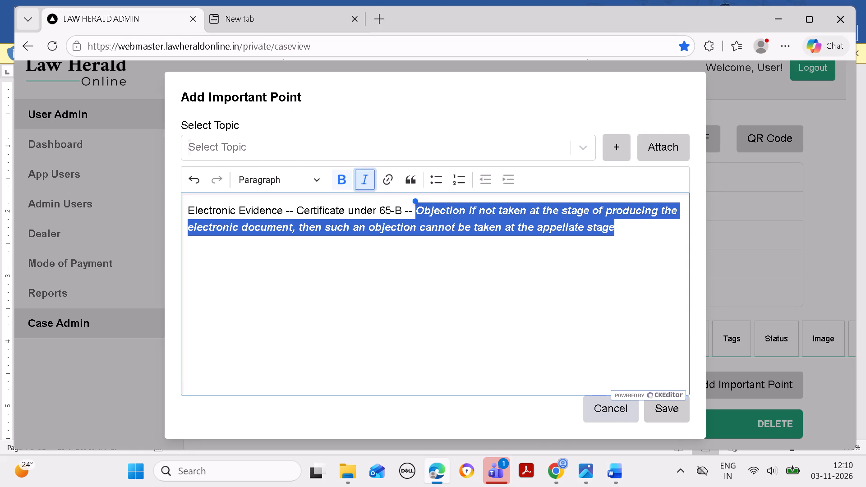
{"action": "left_click", "coordinate": [364, 178]}
{"action": "left_click", "coordinate": [346, 180]}
{"action": "left_click", "coordinate": [646, 247]}
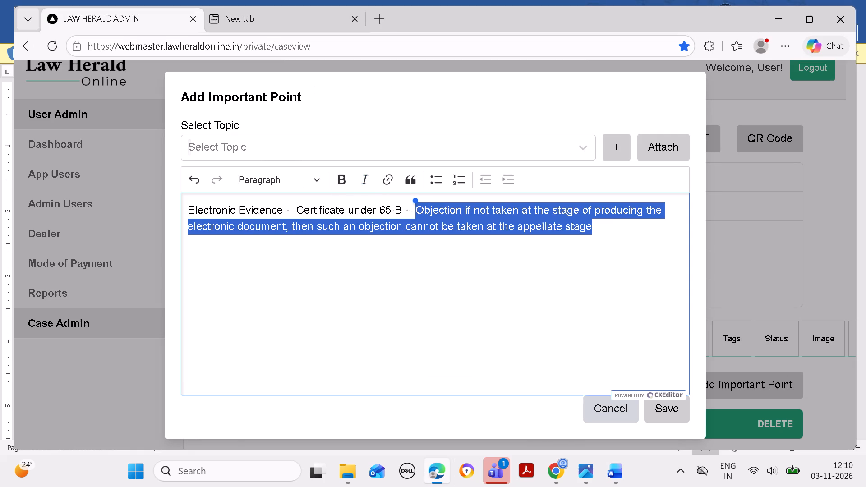
{"action": "double_click", "coordinate": [610, 258]}
{"action": "left_click", "coordinate": [618, 253]}
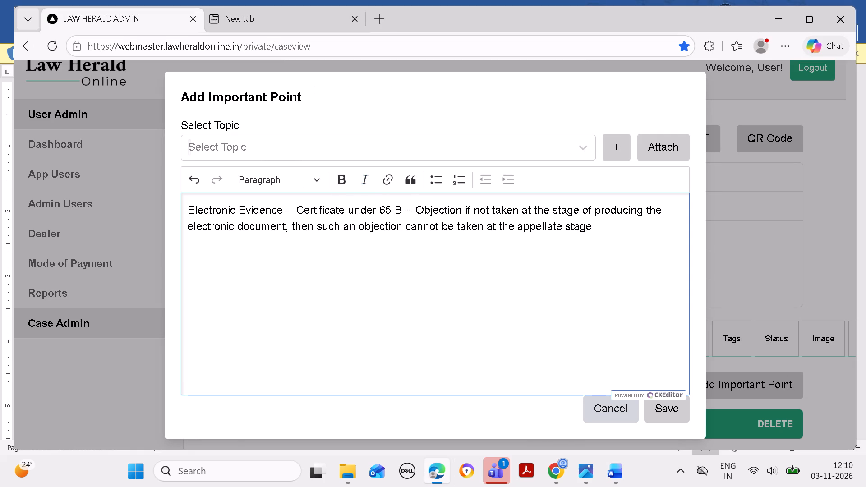
Save the Electronic Evidence important point for the case.
{"action": "left_click", "coordinate": [677, 413]}
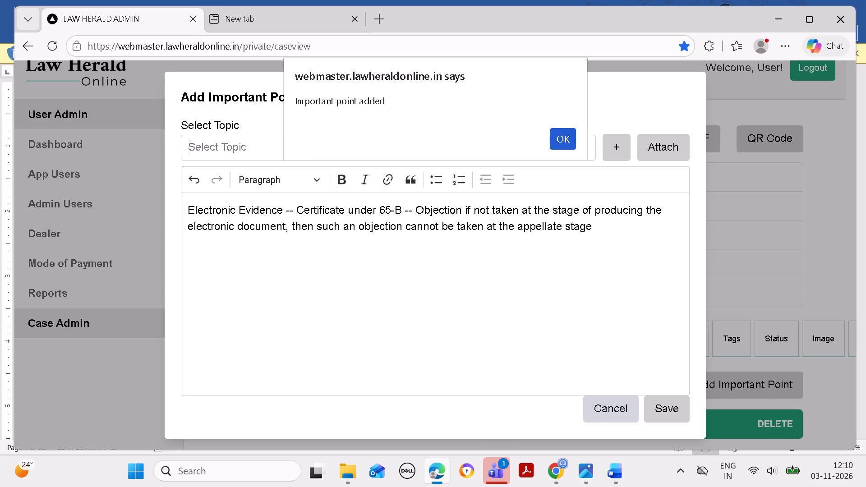
{"action": "left_click", "coordinate": [570, 148]}
In the Word judgment, copy the heading portion "Rape on Minor--Death Penalty reduced to Life Imprisonment".
{"action": "scroll", "coordinate": [544, 225], "scroll_direction": "down", "scroll_amount": 11}
{"action": "left_click", "coordinate": [600, 470]}
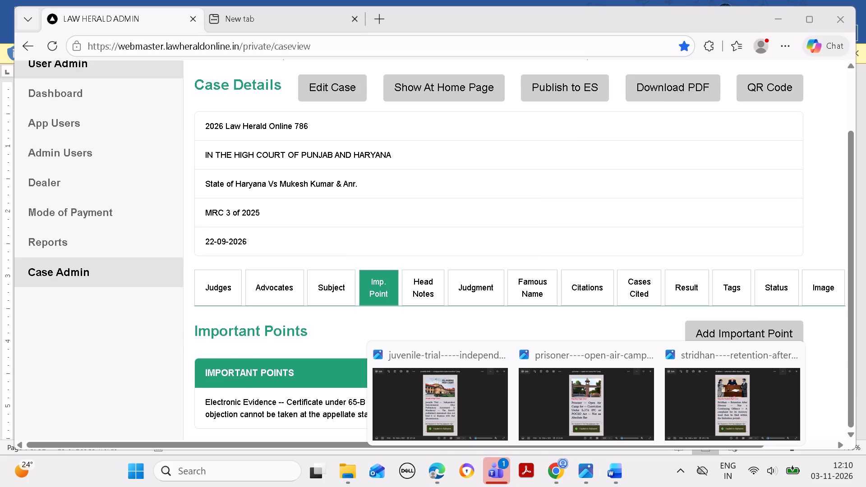
{"action": "left_click", "coordinate": [620, 470]}
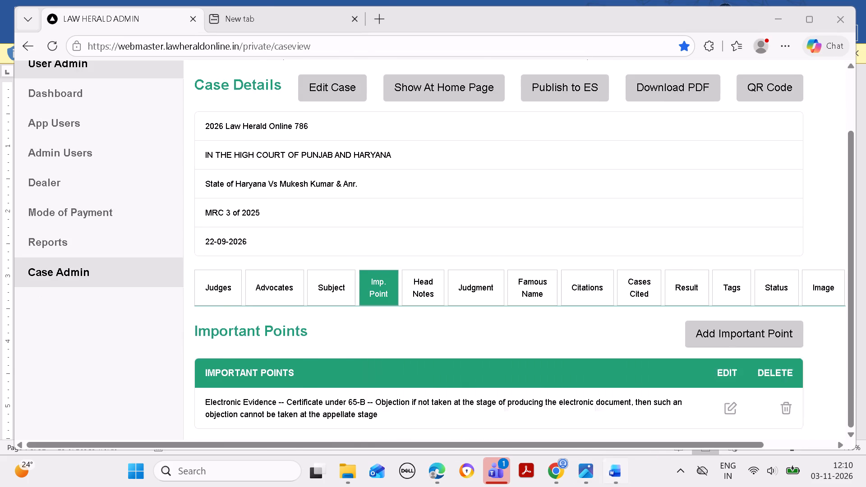
{"action": "left_click", "coordinate": [616, 471]}
{"action": "left_click", "coordinate": [598, 413]}
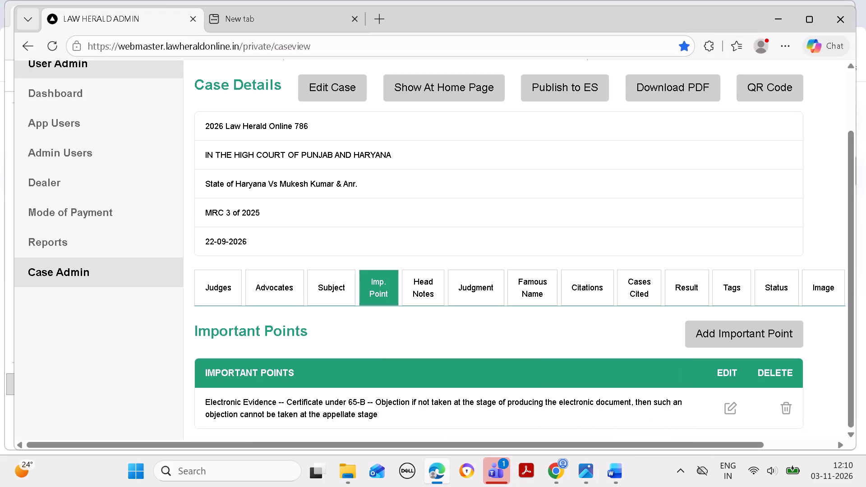
{"action": "left_click", "coordinate": [619, 479]}
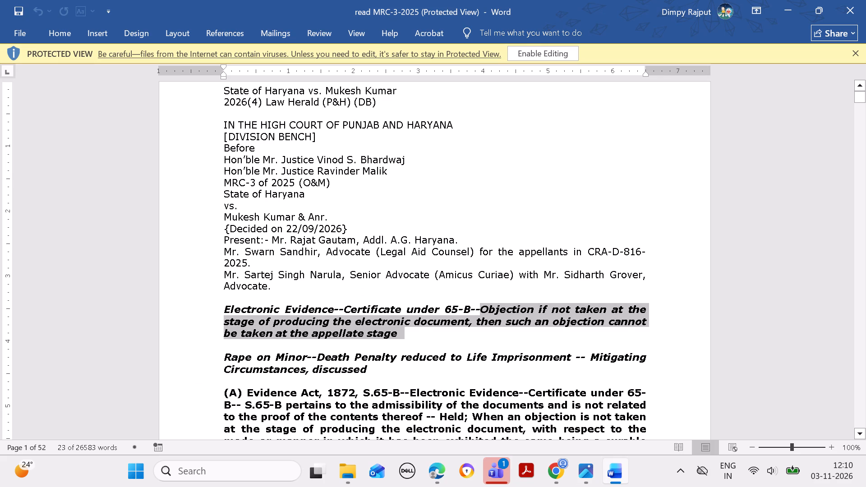
{"action": "left_click_drag", "start_coordinate": [227, 356], "coordinate": [379, 356]}
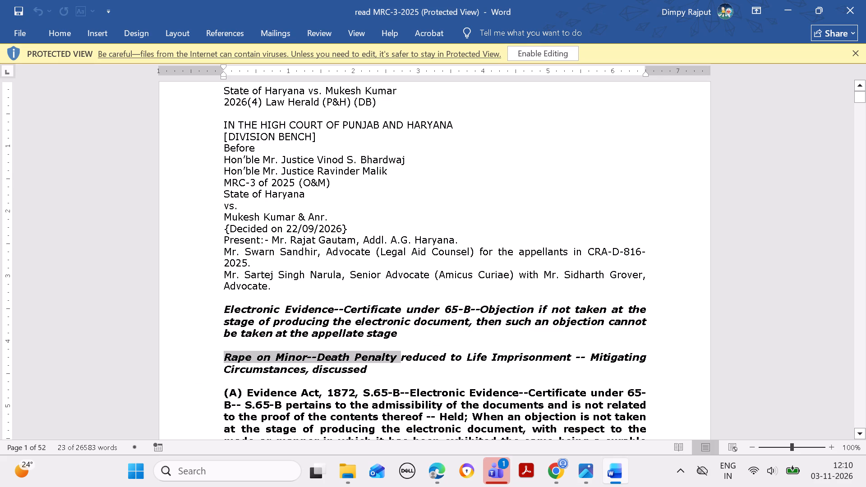
{"action": "left_click_drag", "start_coordinate": [379, 356], "coordinate": [455, 356]}
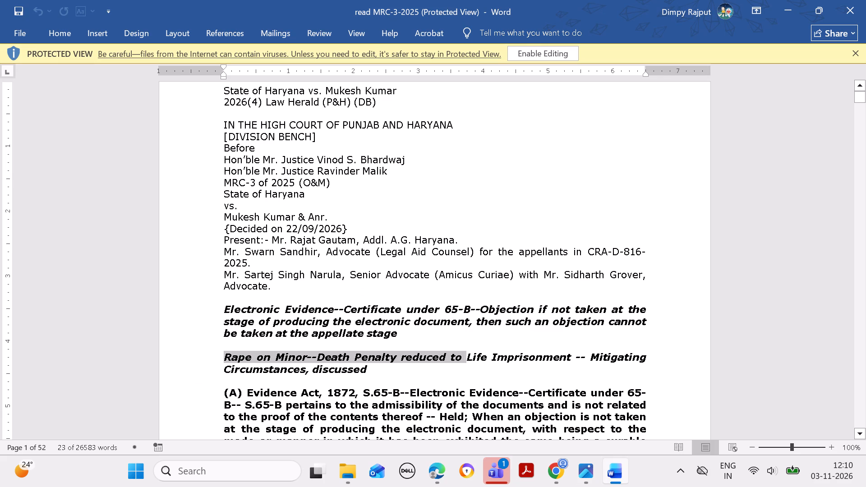
{"action": "left_click_drag", "start_coordinate": [455, 356], "coordinate": [545, 356]}
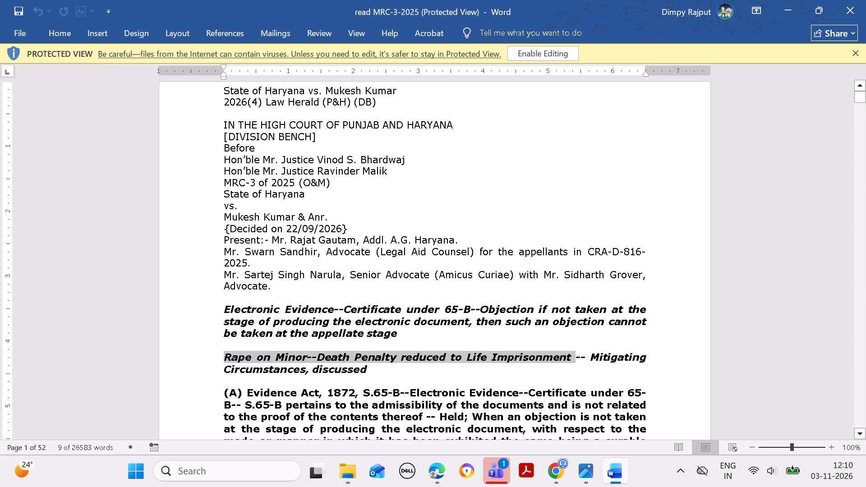
{"action": "key", "text": "ctrl+c"}
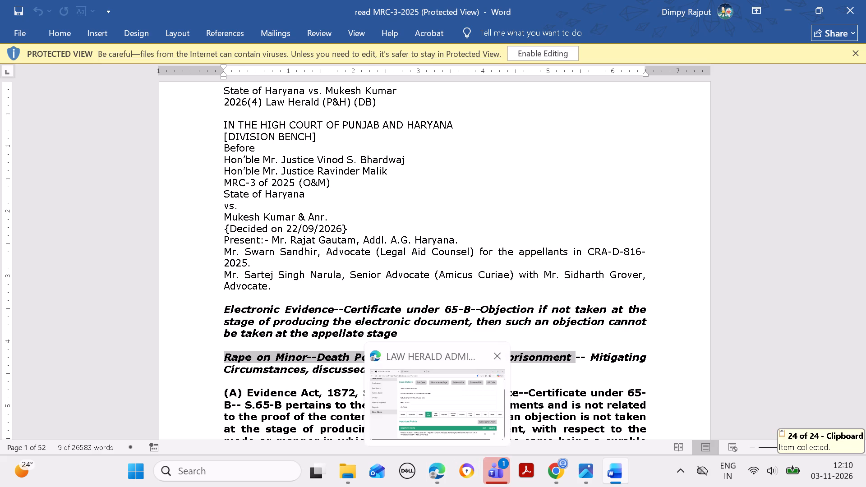
In Edge, start a new important point and add the topic "Rape on Minor--Death Penalty reduced to Life Imprisonment".
{"action": "left_click", "coordinate": [434, 469]}
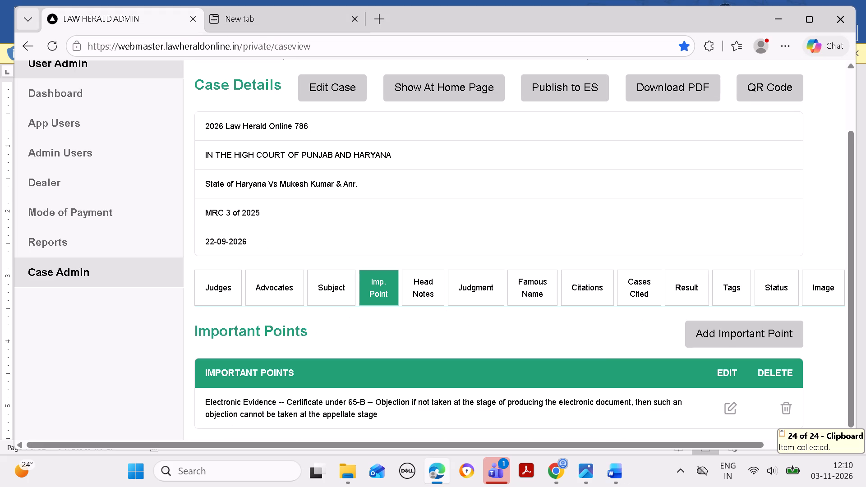
{"action": "left_click", "coordinate": [721, 340]}
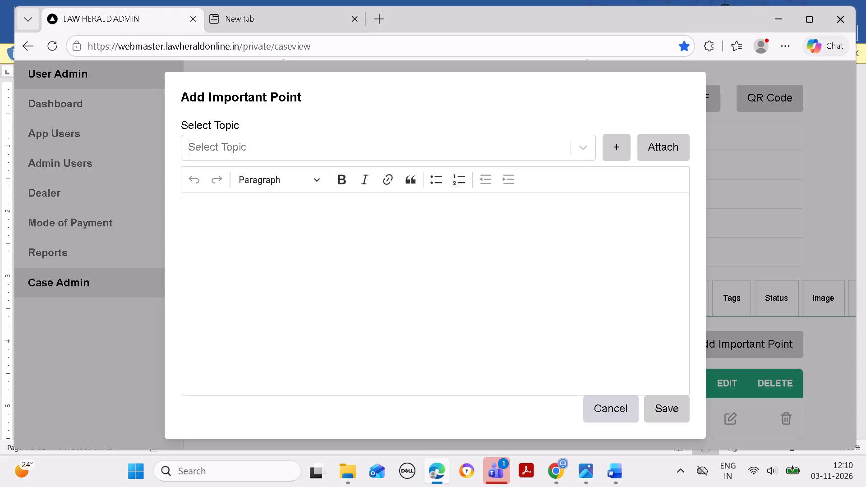
{"action": "left_click", "coordinate": [617, 150]}
{"action": "left_click", "coordinate": [471, 252]}
{"action": "key", "text": "ctrl+v"}
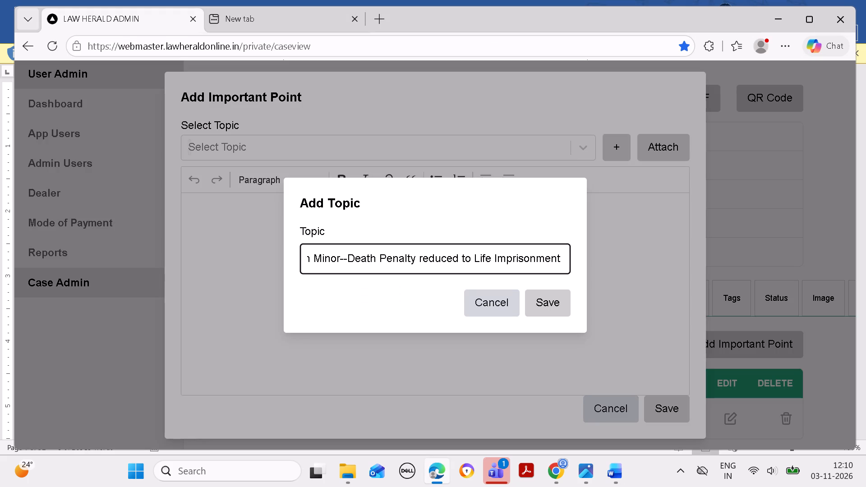
{"action": "key", "text": "BackSpace"}
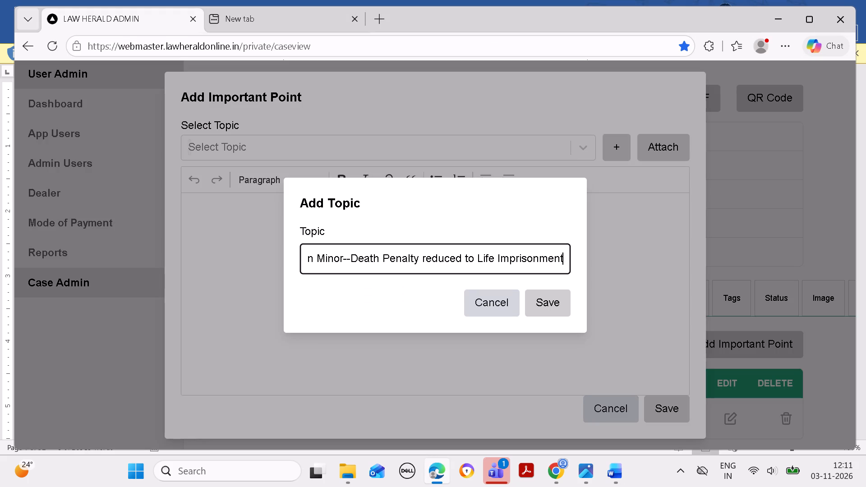
{"action": "left_click", "coordinate": [560, 307]}
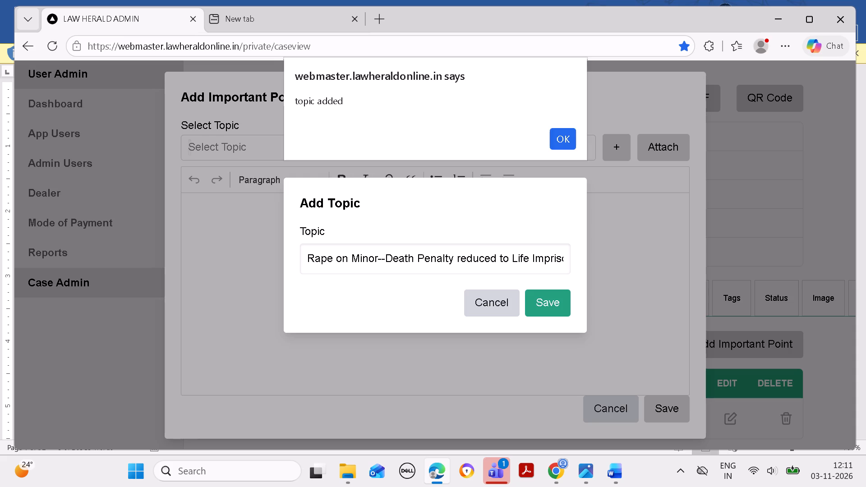
{"action": "left_click", "coordinate": [566, 133]}
Add another topic with spaced dashes, "Rape on Minor -- Death Penalty reduced to Life Imprisonment".
{"action": "left_click", "coordinate": [610, 154]}
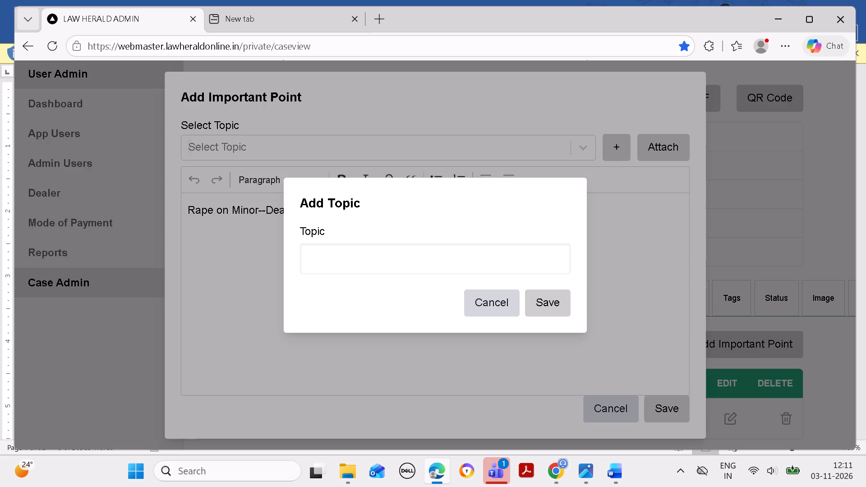
{"action": "key", "text": "ctrl+v"}
{"action": "left_click", "coordinate": [502, 266]}
{"action": "key", "text": "ctrl+v"}
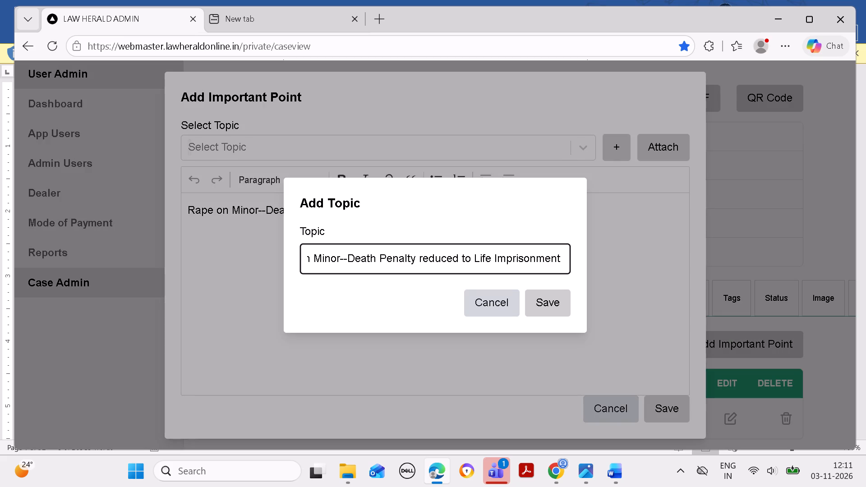
{"action": "left_click", "coordinate": [339, 258]}
{"action": "key", "text": "space"}
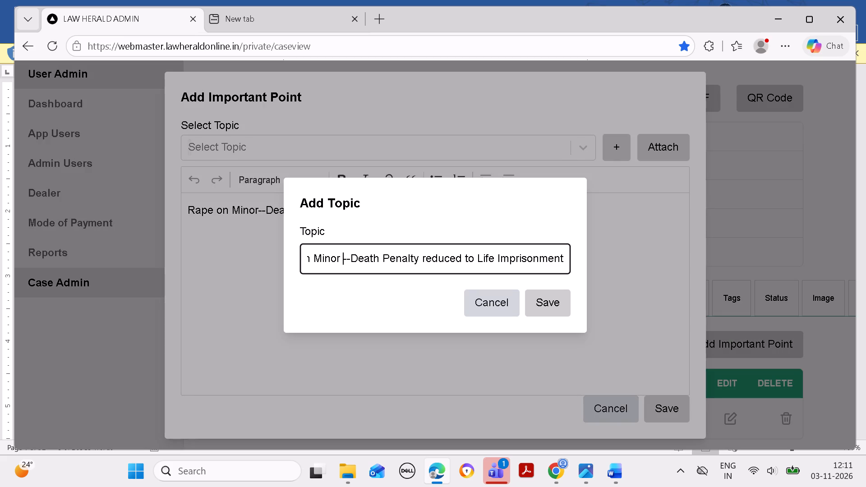
{"action": "left_click", "coordinate": [353, 263]}
{"action": "key", "text": "space"}
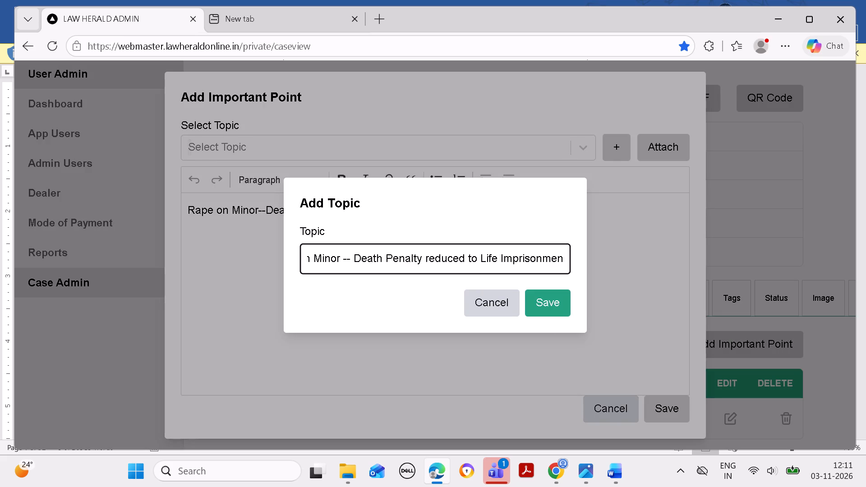
{"action": "left_click", "coordinate": [550, 304]}
{"action": "left_click", "coordinate": [558, 142]}
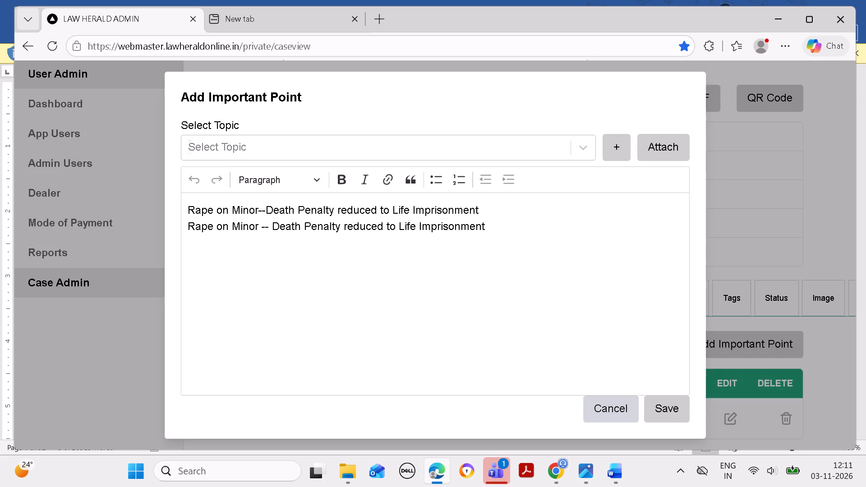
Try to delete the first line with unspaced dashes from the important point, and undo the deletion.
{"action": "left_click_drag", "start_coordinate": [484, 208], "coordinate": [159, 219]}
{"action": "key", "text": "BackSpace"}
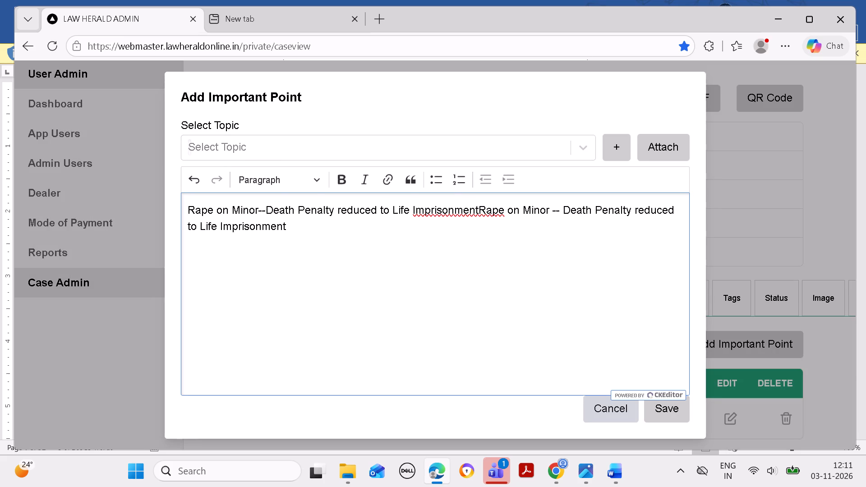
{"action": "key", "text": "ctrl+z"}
Delete the unspaced first line so the important point holds only "Rape on Minor -- Death Penalty reduced to Life Imprisonment".
{"action": "left_click_drag", "start_coordinate": [484, 212], "coordinate": [310, 226]}
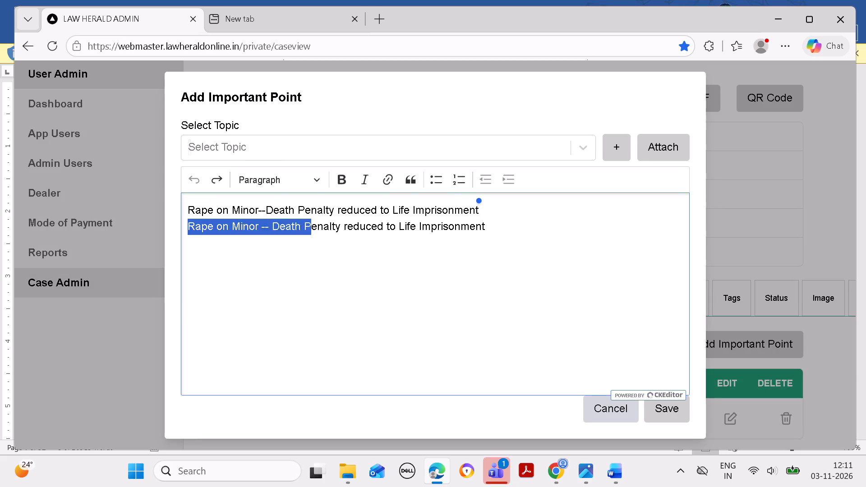
{"action": "left_click_drag", "start_coordinate": [310, 226], "coordinate": [251, 228]}
{"action": "left_click_drag", "start_coordinate": [480, 206], "coordinate": [307, 220]}
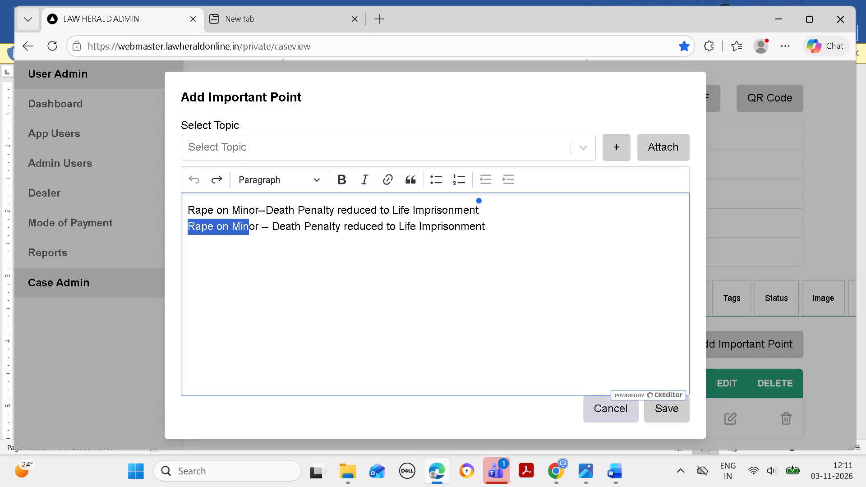
{"action": "left_click", "coordinate": [486, 222]}
{"action": "left_click_drag", "start_coordinate": [482, 211], "coordinate": [220, 226]}
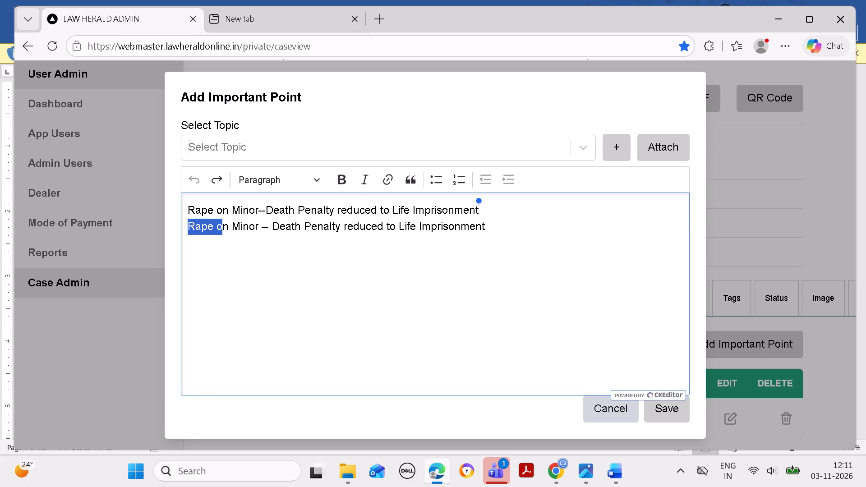
{"action": "left_click", "coordinate": [474, 213]}
{"action": "left_click", "coordinate": [482, 210]}
{"action": "key", "text": "BackSpace"}
{"action": "key", "text": "BackSpace"}
{"action": "key", "text": "BackSpace"}
{"action": "key", "text": "BackSpace"}
{"action": "key", "text": "BackSpace"}
{"action": "key", "text": "BackSpace"}
{"action": "key", "text": "BackSpace"}
{"action": "key", "text": "BackSpace"}
{"action": "key", "text": "BackSpace"}
{"action": "key", "text": "BackSpace"}
{"action": "key", "text": "BackSpace"}
{"action": "key", "text": "BackSpace"}
{"action": "key", "text": "BackSpace"}
{"action": "key", "text": "BackSpace"}
{"action": "key", "text": "BackSpace"}
{"action": "key", "text": "BackSpace"}
{"action": "key", "text": "BackSpace"}
{"action": "key", "text": "BackSpace"}
{"action": "key", "text": "BackSpace"}
{"action": "key", "text": "BackSpace"}
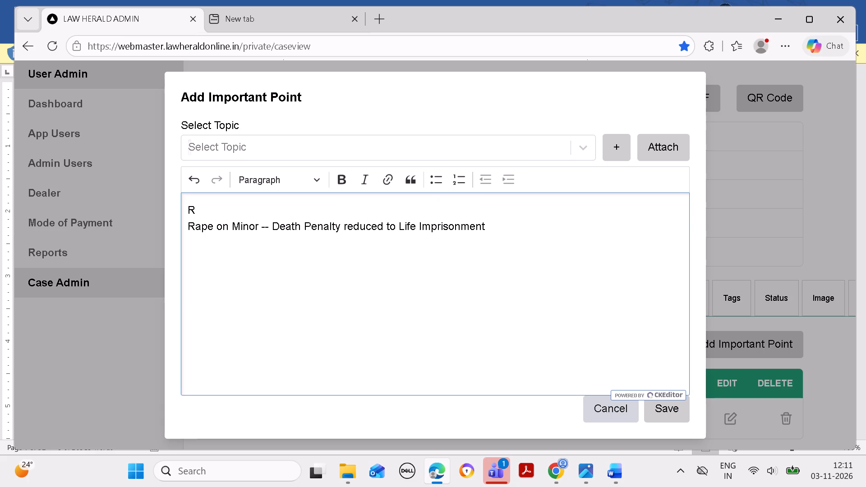
{"action": "left_click", "coordinate": [187, 234]}
{"action": "key", "text": "BackSpace"}
{"action": "key", "text": "BackSpace"}
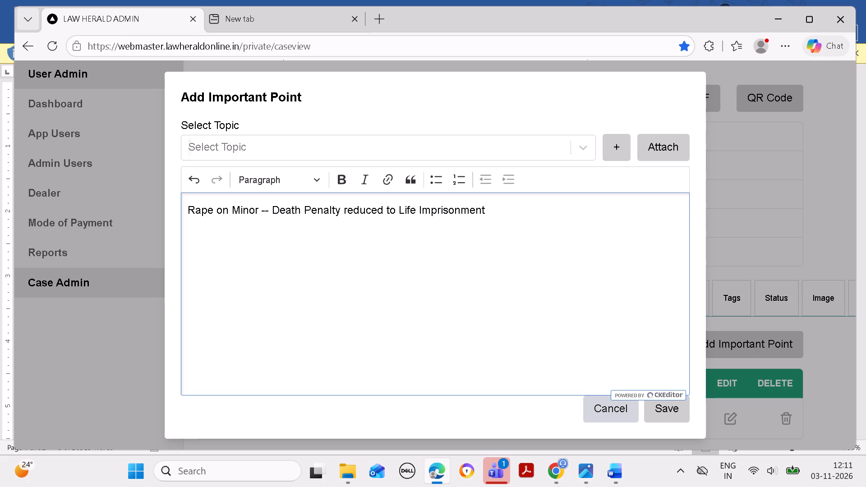
Add a spaced double hyphen " -- " after "Life Imprisonment" in the important point.
{"action": "left_click", "coordinate": [501, 226]}
{"action": "key", "text": "space"}
{"action": "type", "text": "--"}
{"action": "key", "text": "space"}
{"action": "key", "text": "BackSpace"}
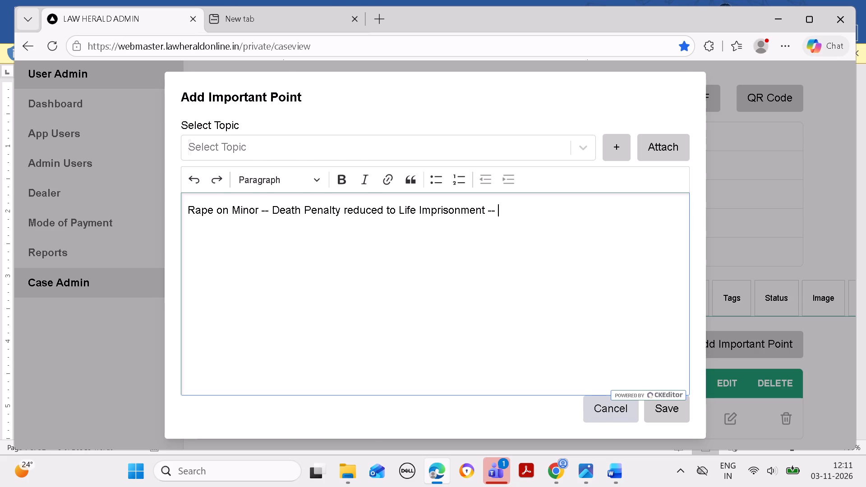
Copy "Mitigating Circumstances, discussed" from the Word heading and append it to the important point in Edge.
{"action": "left_click", "coordinate": [607, 469]}
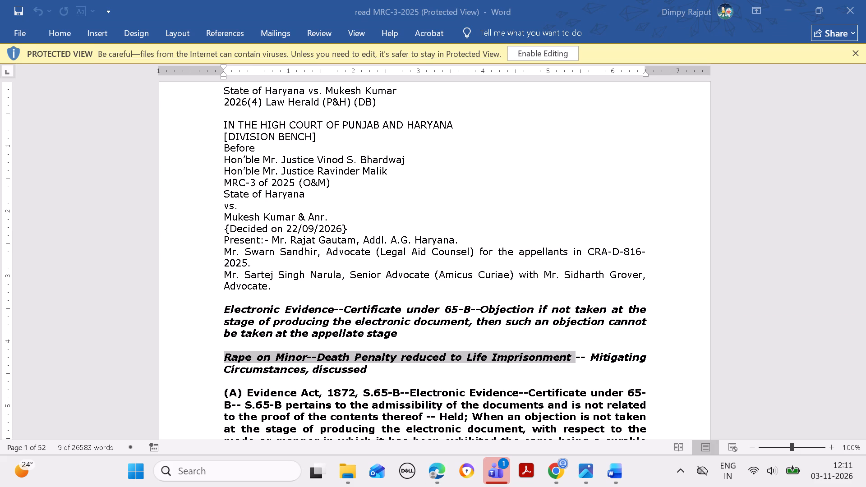
{"action": "left_click_drag", "start_coordinate": [592, 349], "coordinate": [615, 370]}
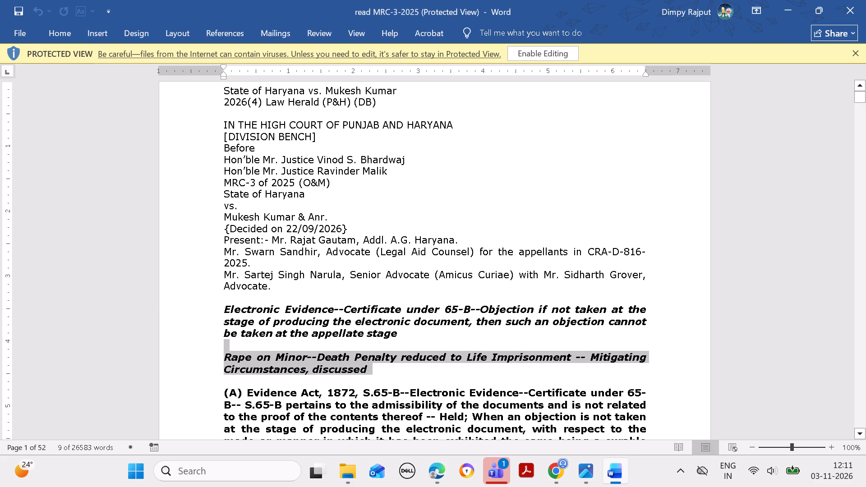
{"action": "left_click", "coordinate": [598, 379]}
{"action": "left_click_drag", "start_coordinate": [591, 349], "coordinate": [607, 369]}
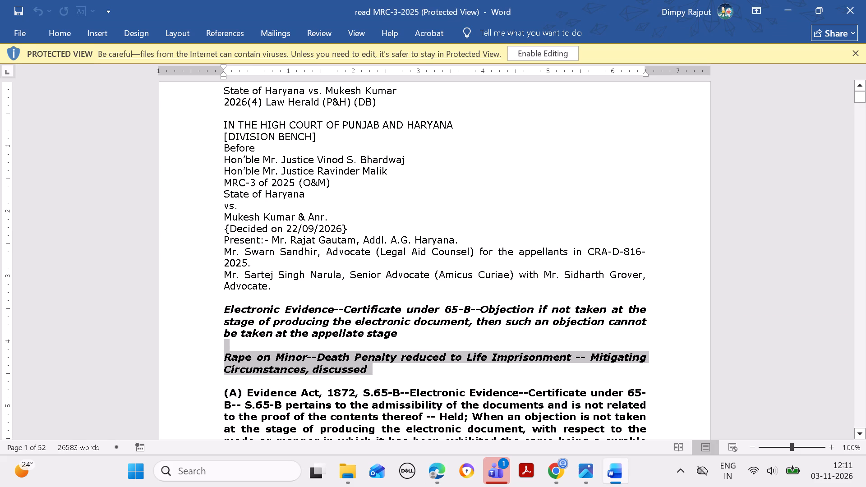
{"action": "left_click", "coordinate": [607, 371]}
{"action": "left_click_drag", "start_coordinate": [594, 353], "coordinate": [605, 371]}
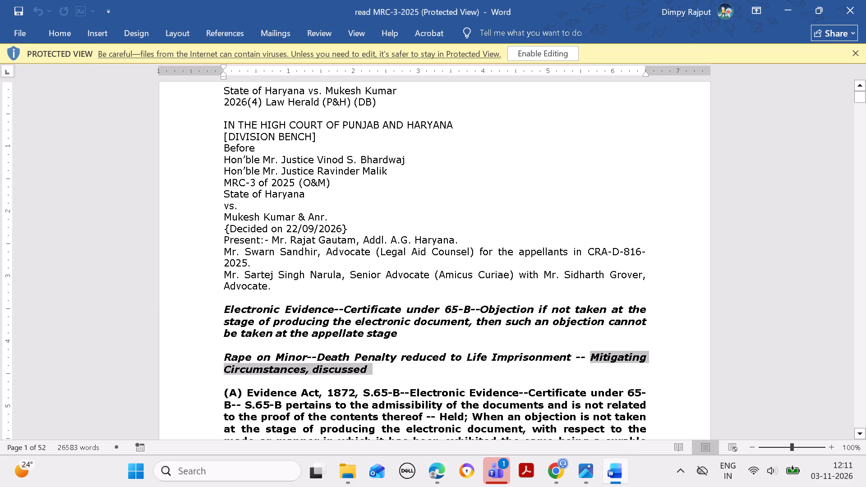
{"action": "key", "text": "ctrl+c"}
{"action": "left_click", "coordinate": [430, 475]}
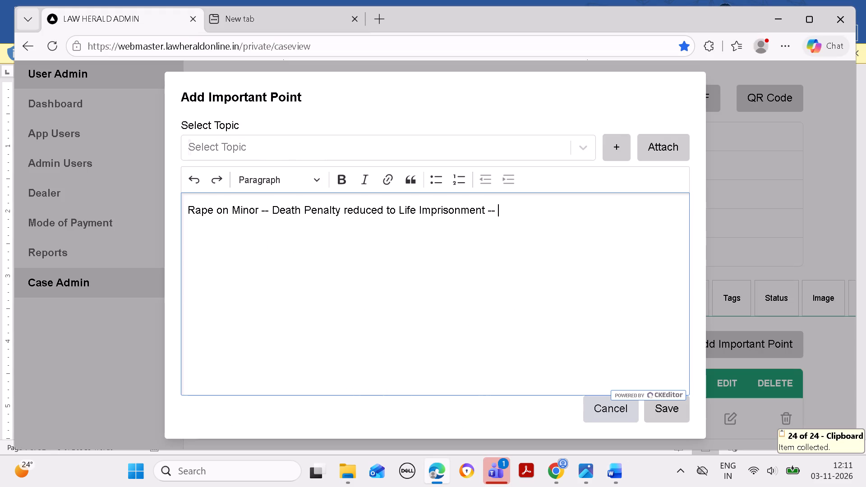
{"action": "key", "text": "ctrl+v"}
Remove the italic and bold formatting from "Mitigating Circumstances, discussed" in the important point.
{"action": "left_click_drag", "start_coordinate": [502, 211], "coordinate": [571, 250]}
{"action": "left_click", "coordinate": [364, 180]}
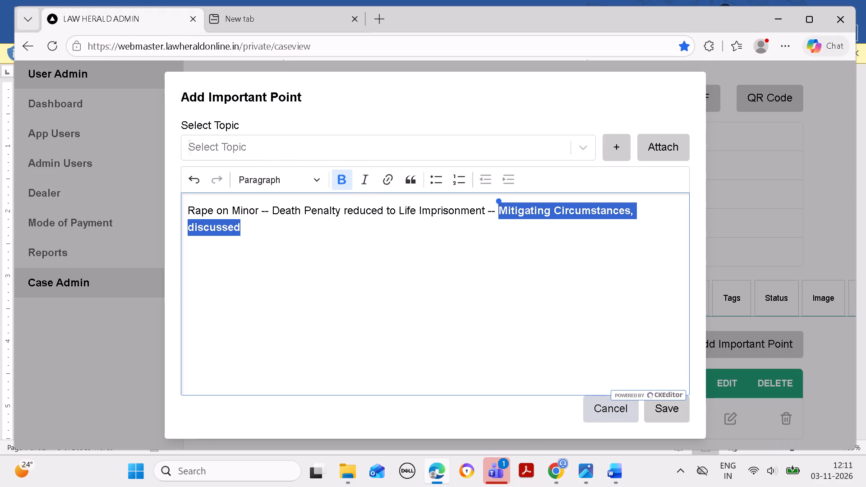
{"action": "left_click", "coordinate": [343, 179]}
{"action": "left_click", "coordinate": [531, 261]}
{"action": "left_click", "coordinate": [591, 272]}
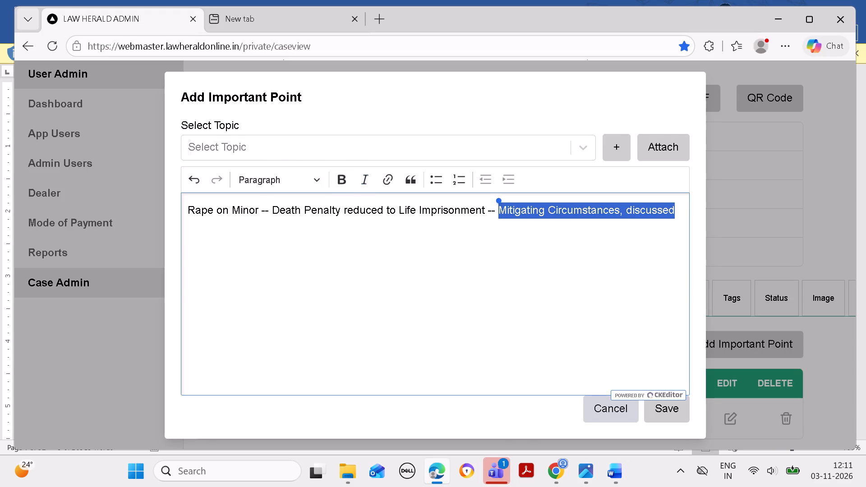
{"action": "double_click", "coordinate": [635, 263]}
{"action": "left_click", "coordinate": [678, 221]}
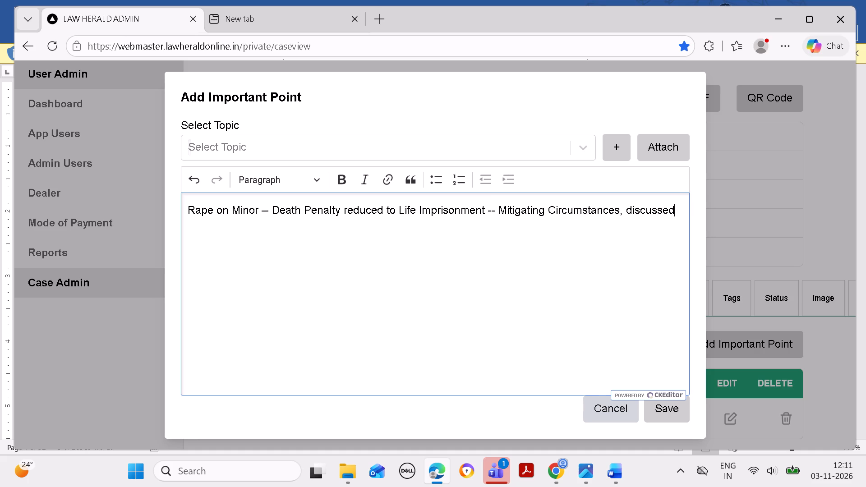
Save the Rape on Minor important point for the case.
{"action": "left_click", "coordinate": [674, 412]}
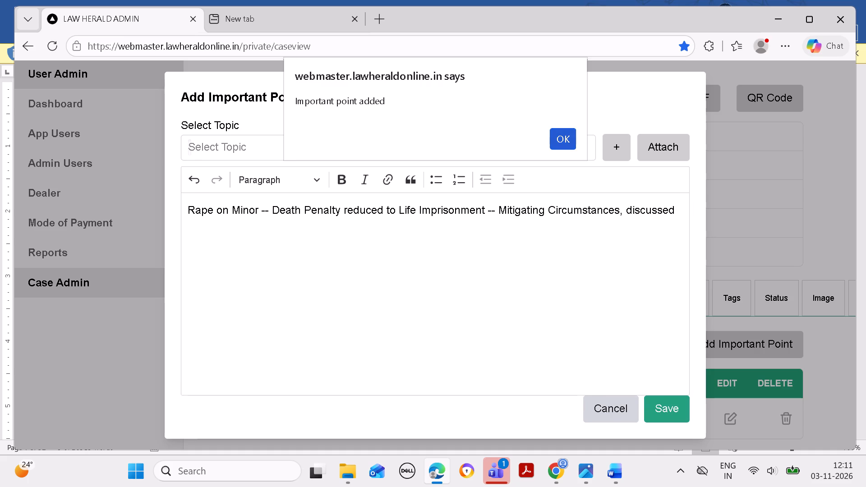
Acknowledge the saved important point and return to the case's important points list.
{"action": "left_click", "coordinate": [559, 144]}
{"action": "scroll", "coordinate": [544, 216], "scroll_direction": "down", "scroll_amount": 11}
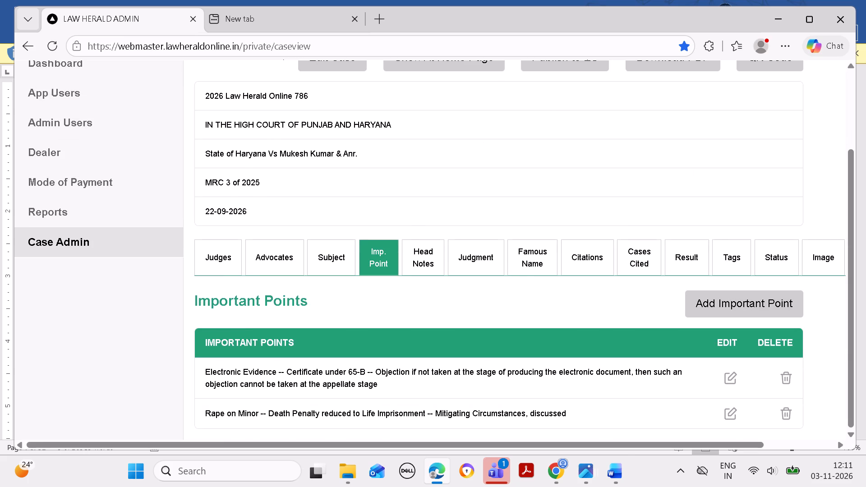
Copy "Evidence Act, 1872" from headnote (A) in the Word judgment.
{"action": "left_click", "coordinate": [615, 465]}
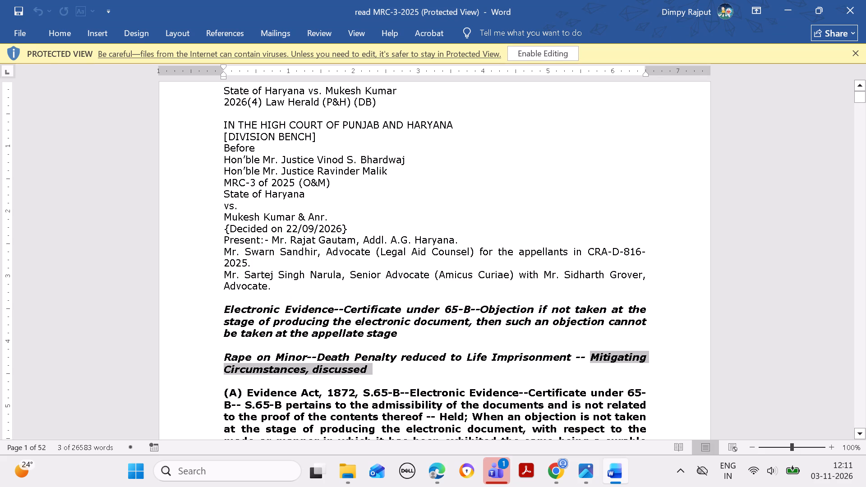
{"action": "left_click", "coordinate": [488, 377]}
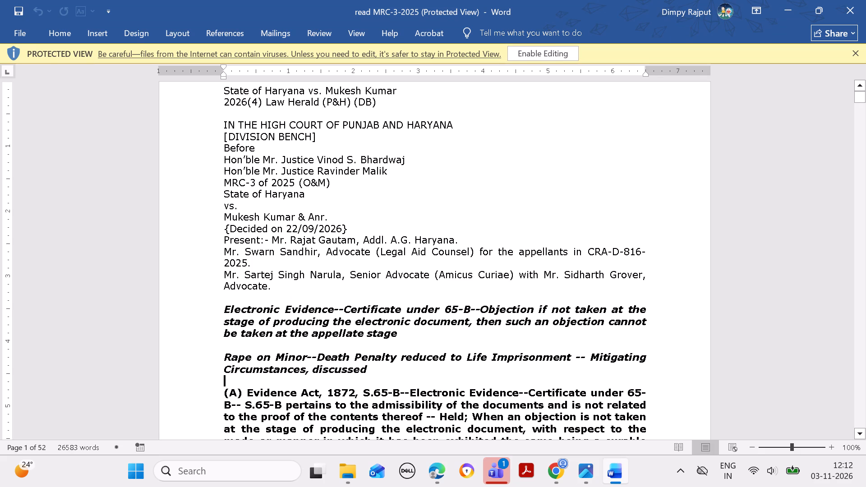
{"action": "key", "text": "Down"}
{"action": "key", "text": "Down"}
{"action": "key", "text": "Down"}
{"action": "key", "text": "Down"}
{"action": "key", "text": "Down"}
{"action": "key", "text": "Down"}
{"action": "key", "text": "Down"}
{"action": "key", "text": "Down"}
{"action": "key", "text": "Down"}
{"action": "key", "text": "Down"}
{"action": "key", "text": "Down"}
{"action": "key", "text": "Down"}
{"action": "key", "text": "Down"}
{"action": "key", "text": "Down"}
{"action": "key", "text": "Down"}
{"action": "key", "text": "Down"}
{"action": "key", "text": "Down"}
{"action": "key", "text": "Down"}
{"action": "key", "text": "Down"}
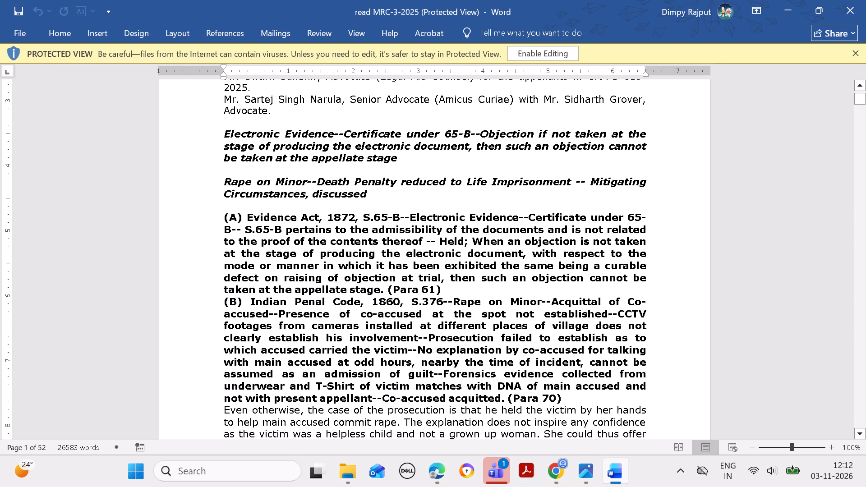
{"action": "left_click_drag", "start_coordinate": [248, 214], "coordinate": [282, 215]}
{"action": "left_click_drag", "start_coordinate": [282, 215], "coordinate": [336, 214]}
{"action": "key", "text": "ctrl+c"}
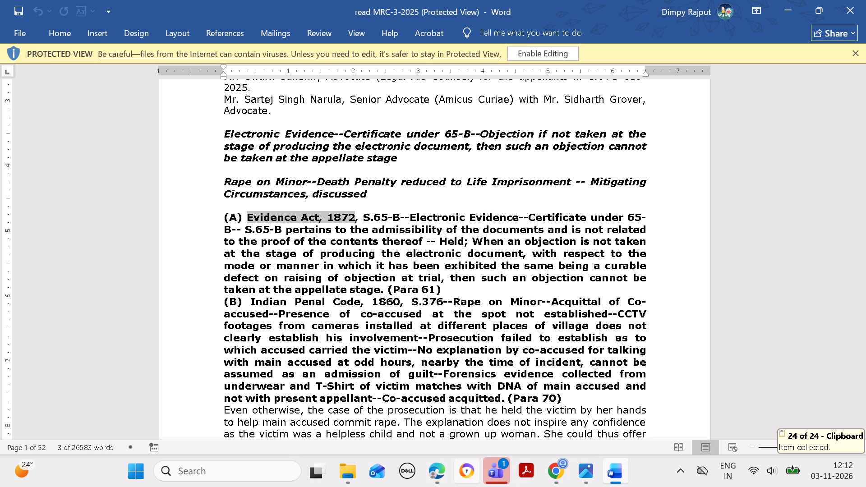
Start a new headnote for the case in Edge and attach the act "Evidence Act, 1872", ending its text with a space.
{"action": "left_click", "coordinate": [437, 469]}
{"action": "left_click", "coordinate": [429, 268]}
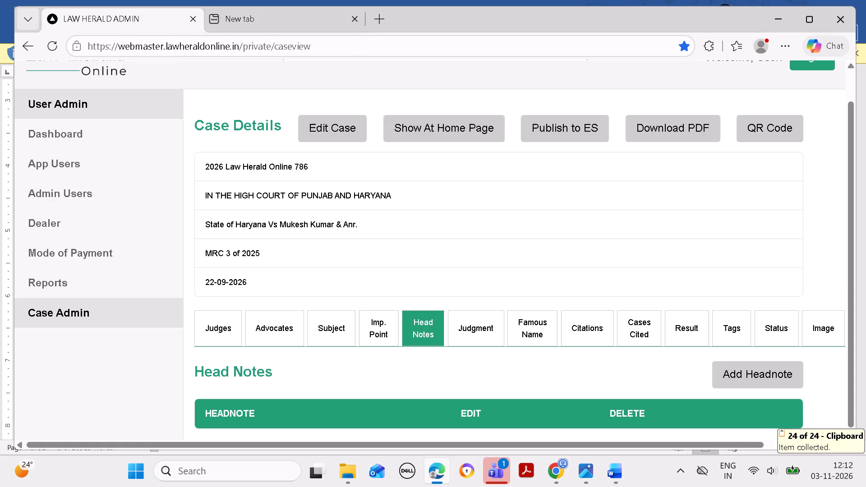
{"action": "scroll", "coordinate": [430, 270], "scroll_direction": "down", "scroll_amount": 5}
{"action": "left_click", "coordinate": [743, 375]}
{"action": "left_click", "coordinate": [210, 150]}
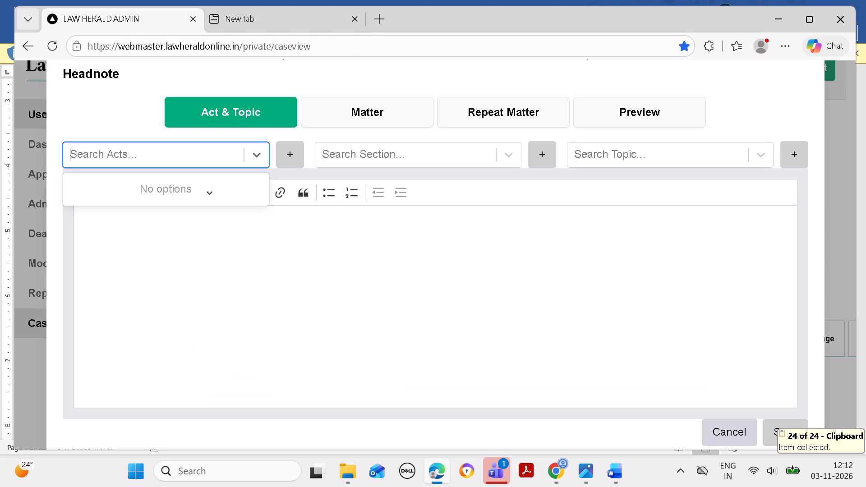
{"action": "key", "text": "ctrl+v"}
{"action": "left_click", "coordinate": [234, 196]}
{"action": "left_click_drag", "start_coordinate": [375, 255], "coordinate": [379, 255]}
{"action": "key", "text": "space"}
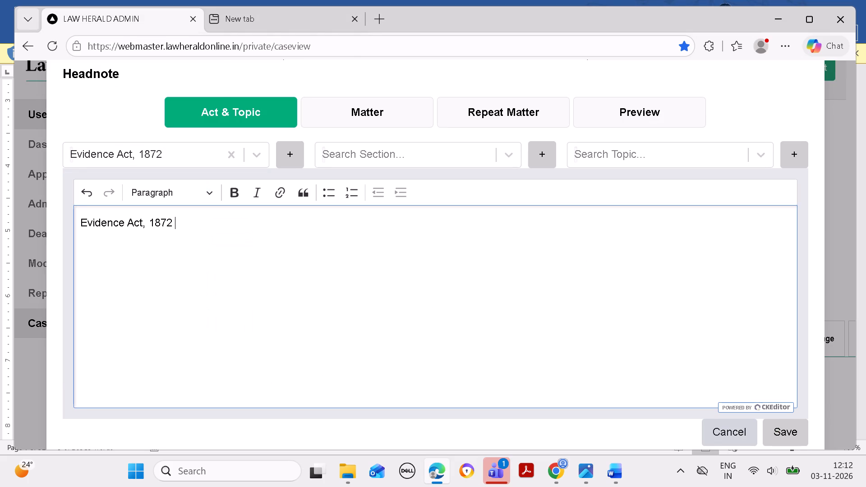
Copy "S.65-B" from headnote (A) in Word and attach it as the headnote's section in Edge, followed by a space.
{"action": "left_click", "coordinate": [618, 470]}
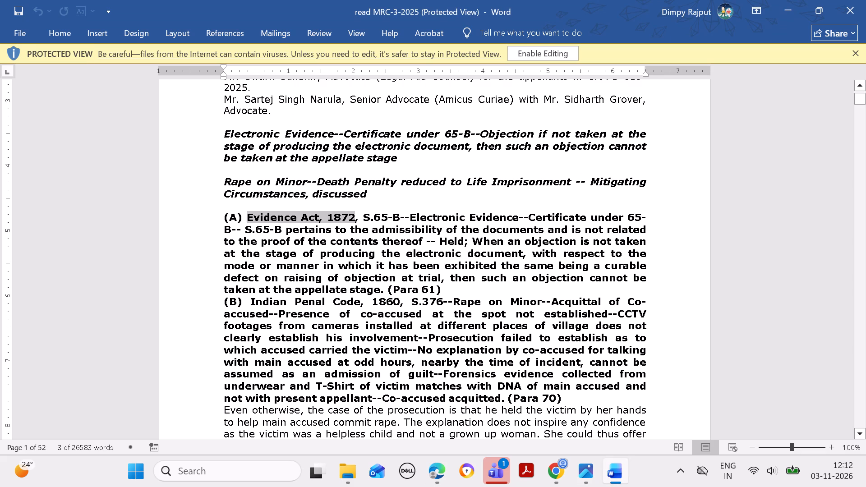
{"action": "left_click_drag", "start_coordinate": [363, 212], "coordinate": [396, 213]}
{"action": "left_click", "coordinate": [407, 220], "text": "ctrl"}
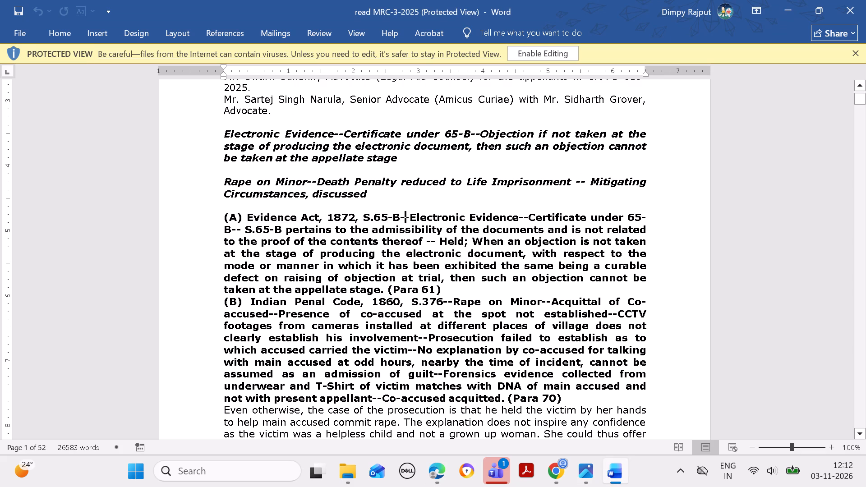
{"action": "left_click_drag", "start_coordinate": [364, 212], "coordinate": [399, 218]}
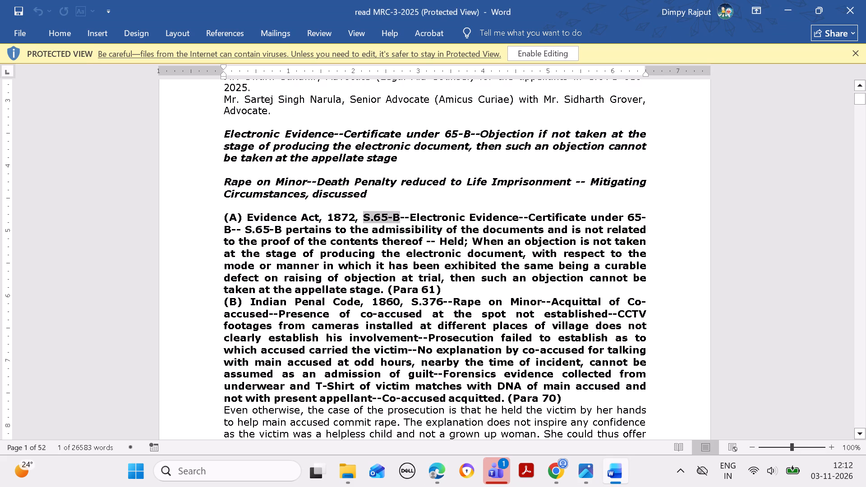
{"action": "key", "text": "ctrl+c"}
{"action": "left_click", "coordinate": [429, 466]}
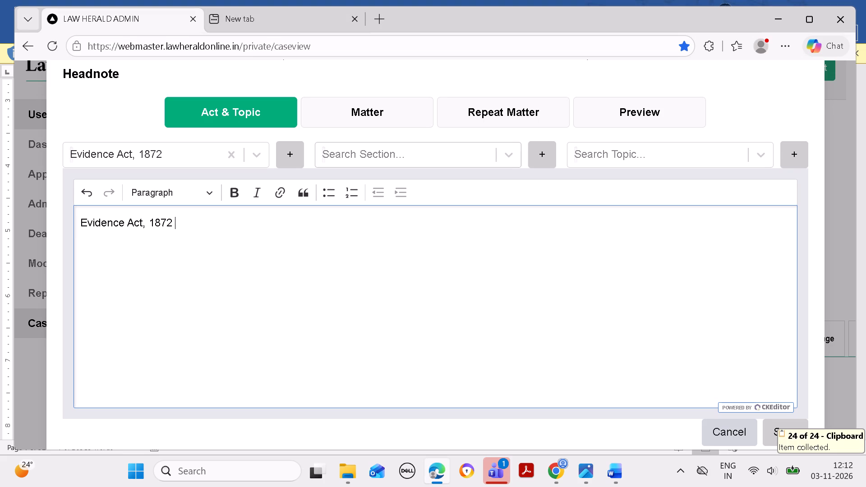
{"action": "left_click", "coordinate": [430, 151]}
{"action": "key", "text": "ctrl+v"}
{"action": "left_click", "coordinate": [480, 193]}
{"action": "left_click", "coordinate": [251, 309]}
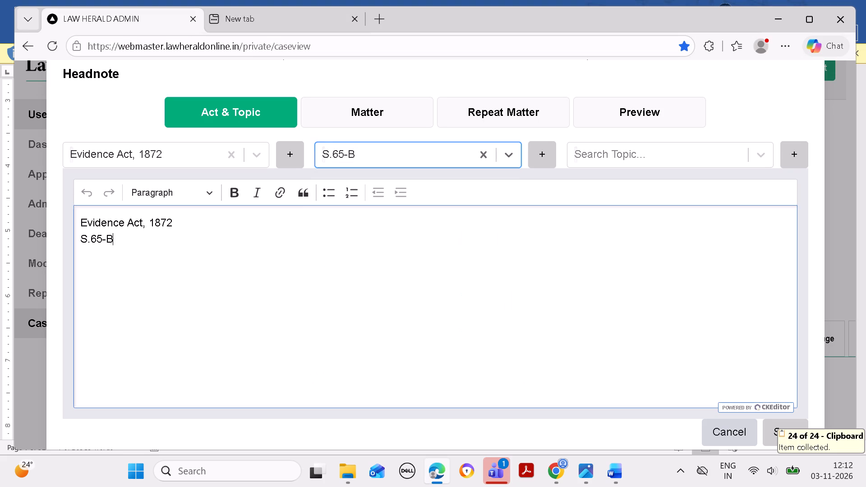
{"action": "key", "text": "space"}
Copy the topic "Electronic Evidence--Certificate under 65-B" from headnote (A) in Word and return to the headnote in Edge.
{"action": "left_click", "coordinate": [612, 472]}
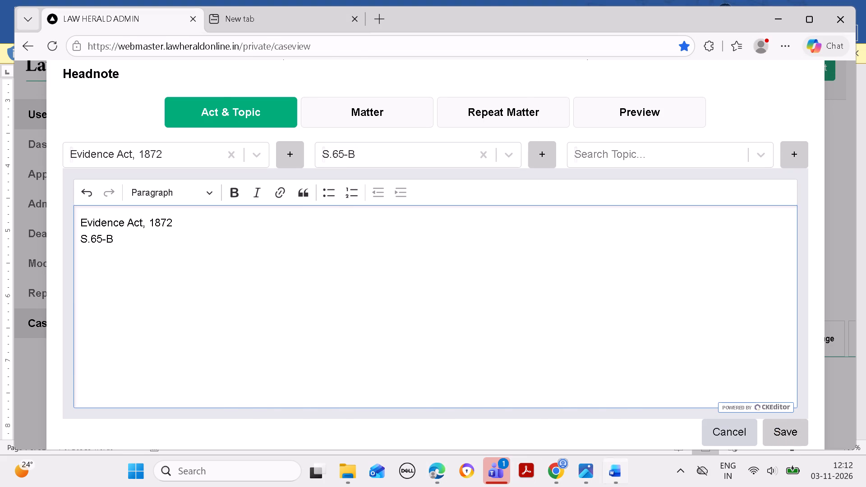
{"action": "left_click_drag", "start_coordinate": [410, 216], "coordinate": [480, 215]}
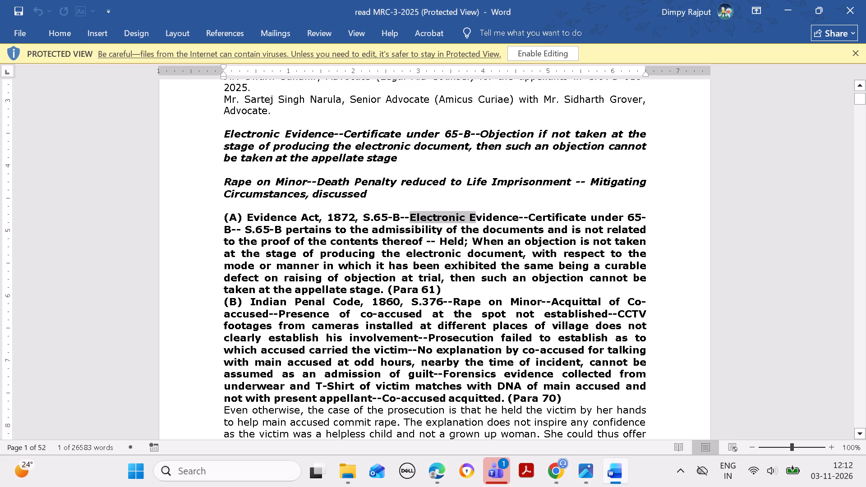
{"action": "left_click_drag", "start_coordinate": [480, 215], "coordinate": [635, 215]}
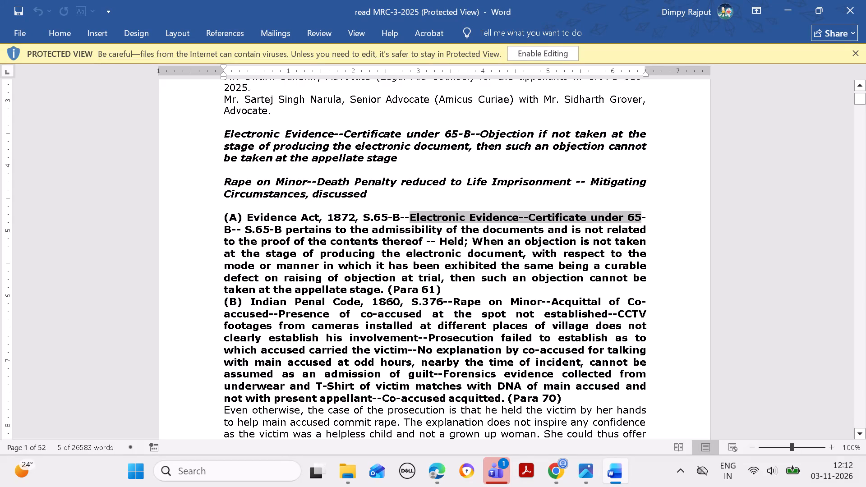
{"action": "key", "text": "ctrl+c"}
{"action": "left_click", "coordinate": [668, 221]}
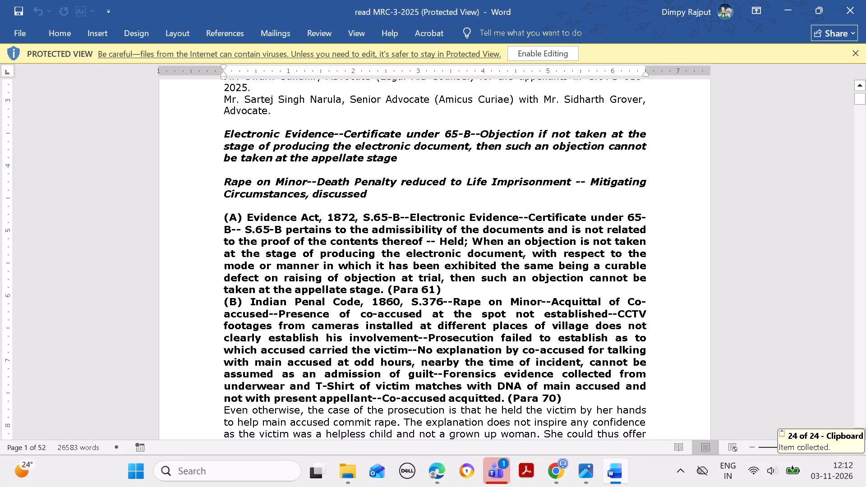
{"action": "left_click_drag", "start_coordinate": [410, 212], "coordinate": [260, 232]}
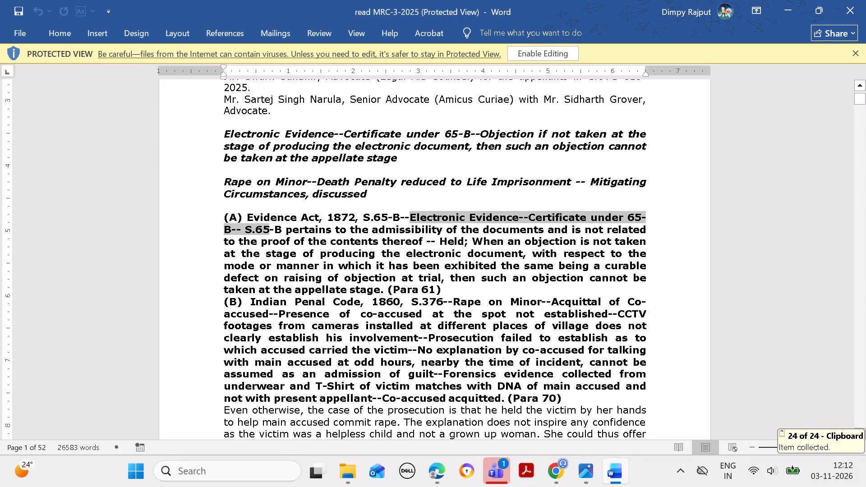
{"action": "left_click_drag", "start_coordinate": [260, 232], "coordinate": [232, 227]}
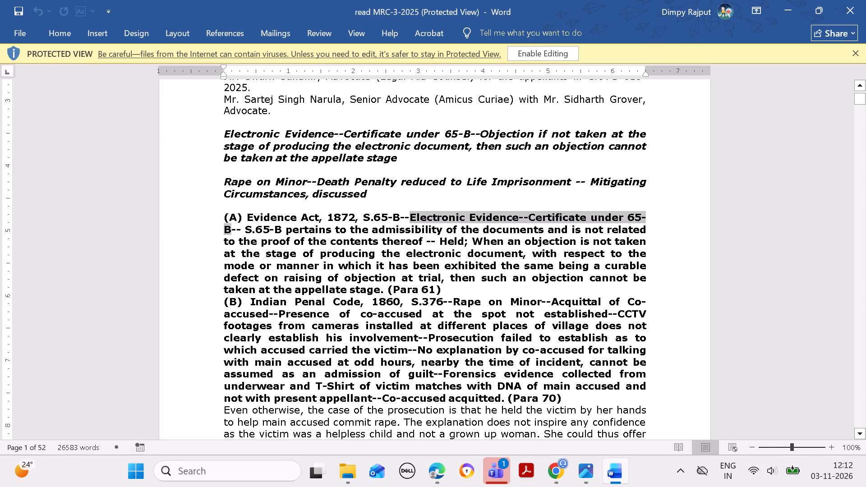
{"action": "key", "text": "ctrl+c"}
{"action": "left_click", "coordinate": [424, 470]}
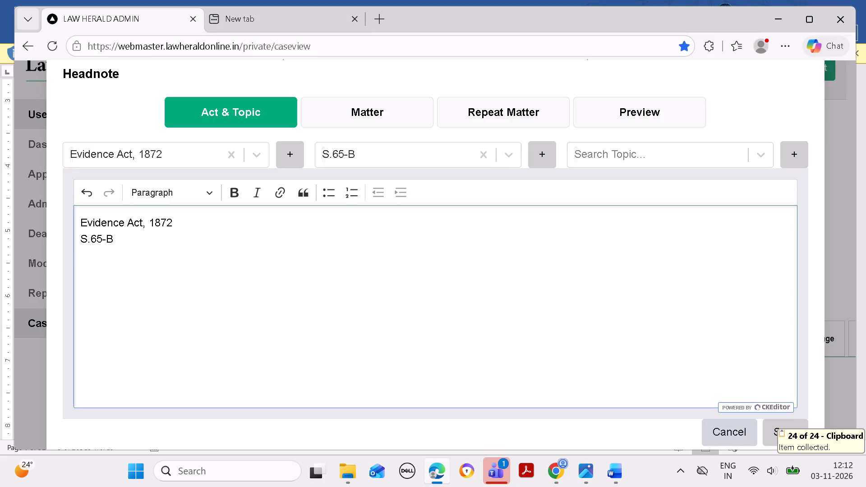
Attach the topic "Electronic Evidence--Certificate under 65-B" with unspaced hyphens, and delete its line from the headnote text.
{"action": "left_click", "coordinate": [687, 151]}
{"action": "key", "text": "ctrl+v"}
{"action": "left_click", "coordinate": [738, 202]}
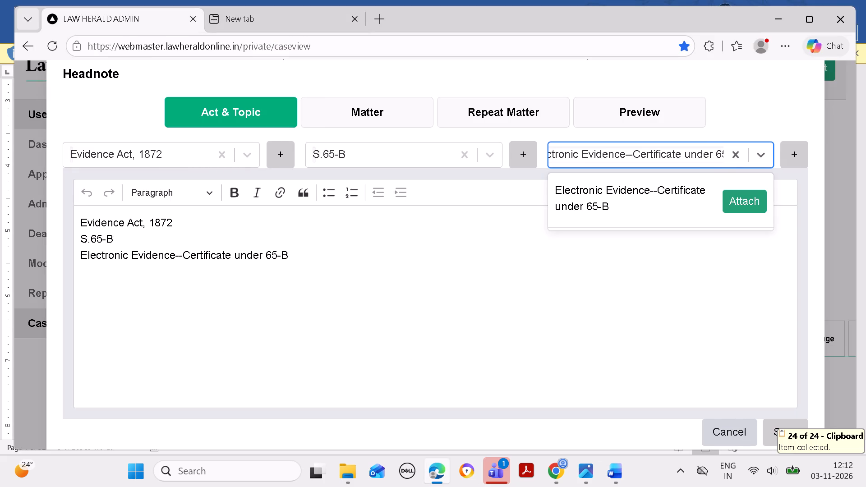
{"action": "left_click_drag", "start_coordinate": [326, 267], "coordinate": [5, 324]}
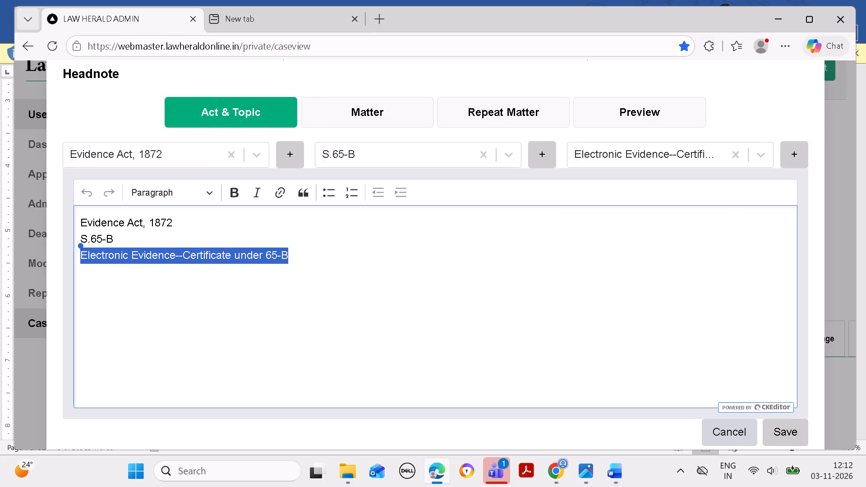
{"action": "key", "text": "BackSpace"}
Attach the topic with spaces around the double hyphen, as "Electronic Evidence -- Certificate under 65-B".
{"action": "left_click", "coordinate": [698, 151]}
{"action": "key", "text": "ctrl+v"}
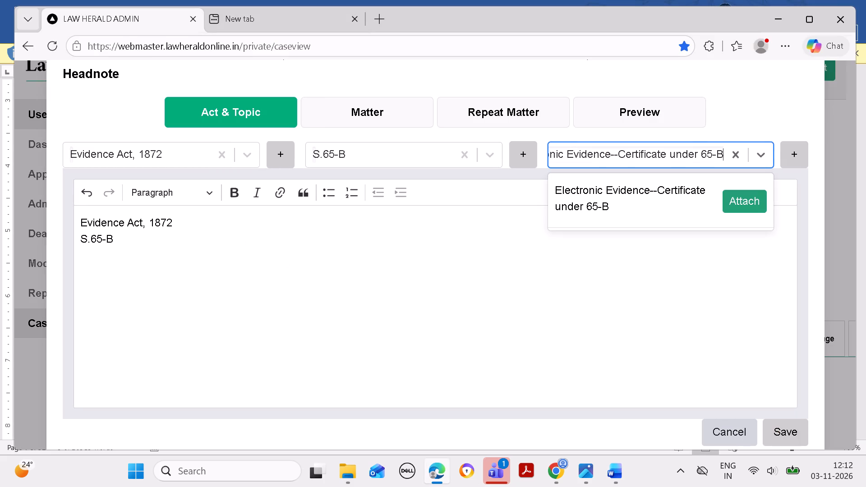
{"action": "left_click", "coordinate": [608, 155]}
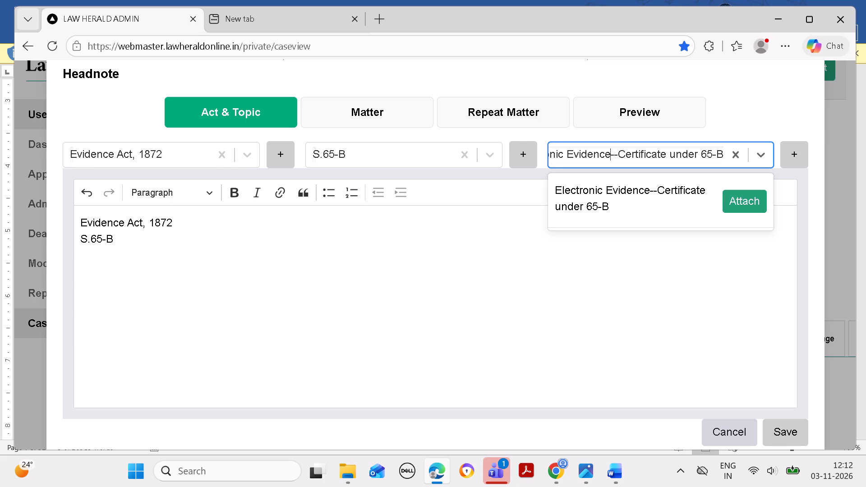
{"action": "key", "text": "space"}
{"action": "left_click", "coordinate": [620, 160]}
{"action": "key", "text": "space"}
{"action": "left_click", "coordinate": [740, 198]}
{"action": "left_click", "coordinate": [568, 299]}
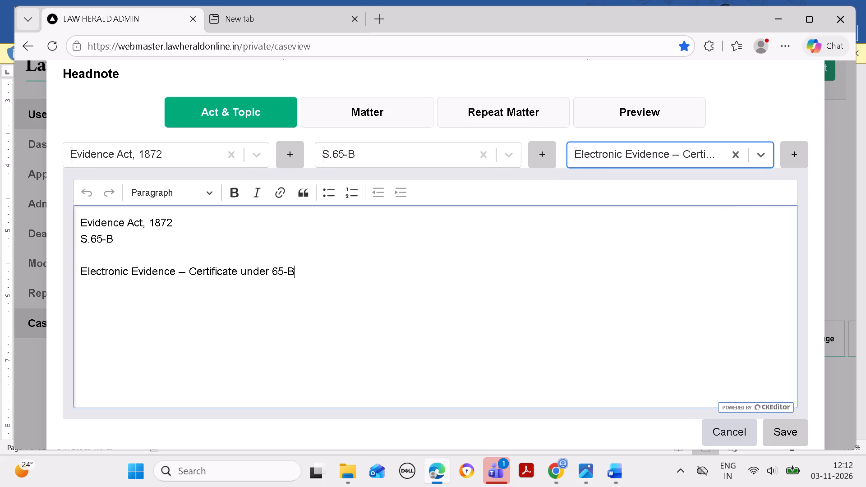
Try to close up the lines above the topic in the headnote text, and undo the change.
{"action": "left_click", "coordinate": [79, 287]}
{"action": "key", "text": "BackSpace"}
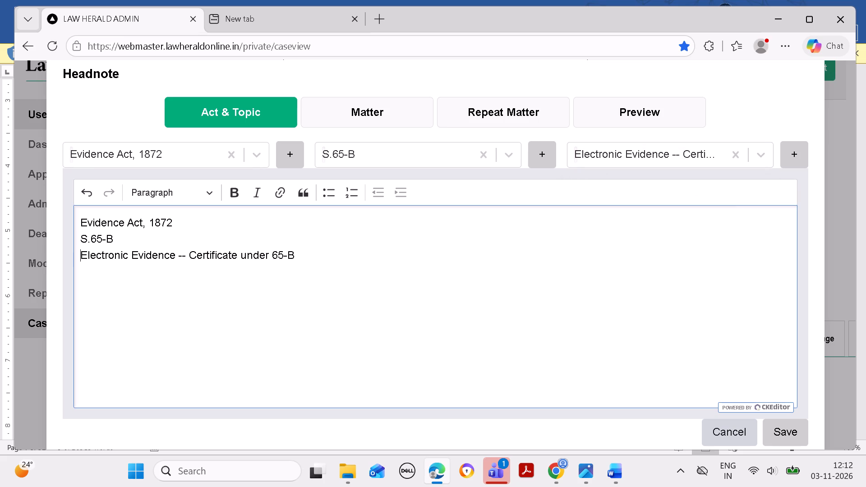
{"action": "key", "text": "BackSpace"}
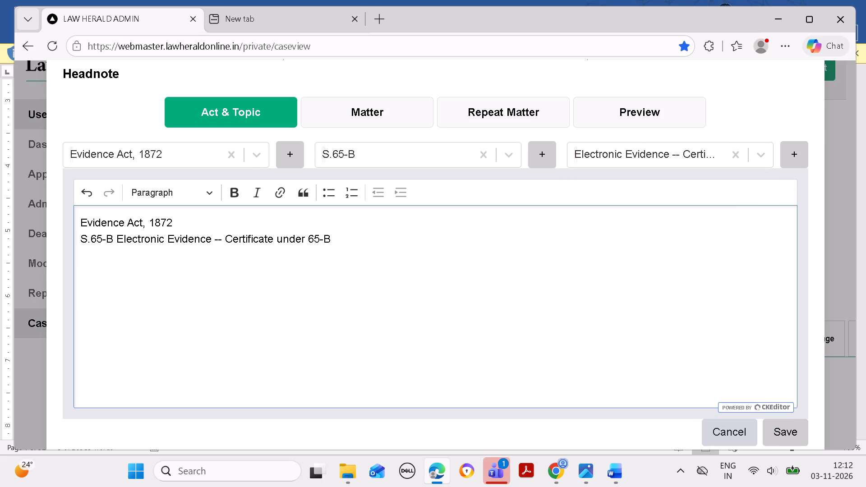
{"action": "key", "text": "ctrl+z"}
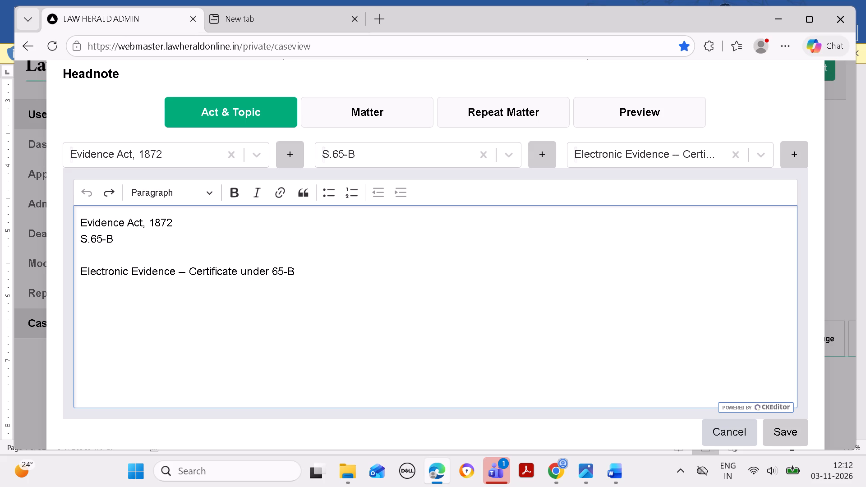
Remove the blank line between "S.65-B" and the topic in the headnote text, and add a space after the topic.
{"action": "left_click", "coordinate": [80, 279]}
{"action": "key", "text": "BackSpace"}
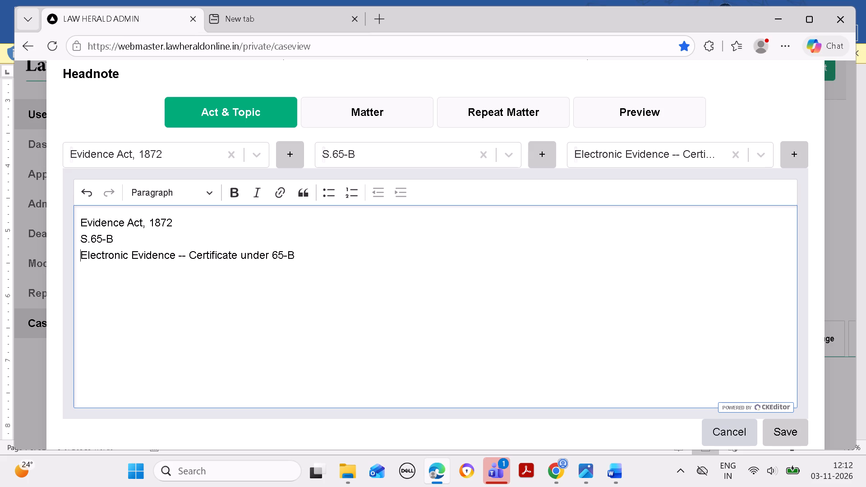
{"action": "left_click", "coordinate": [485, 335]}
{"action": "key", "text": "space"}
Copy the rest of headnote (A) in Word, from "S.65-B pertains to the admissibility" through "(Para 61)".
{"action": "left_click", "coordinate": [617, 472]}
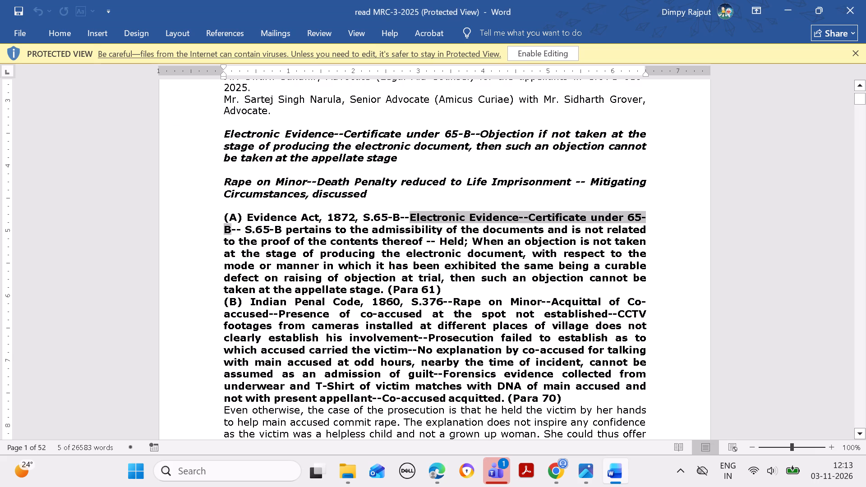
{"action": "left_click_drag", "start_coordinate": [246, 226], "coordinate": [445, 282]}
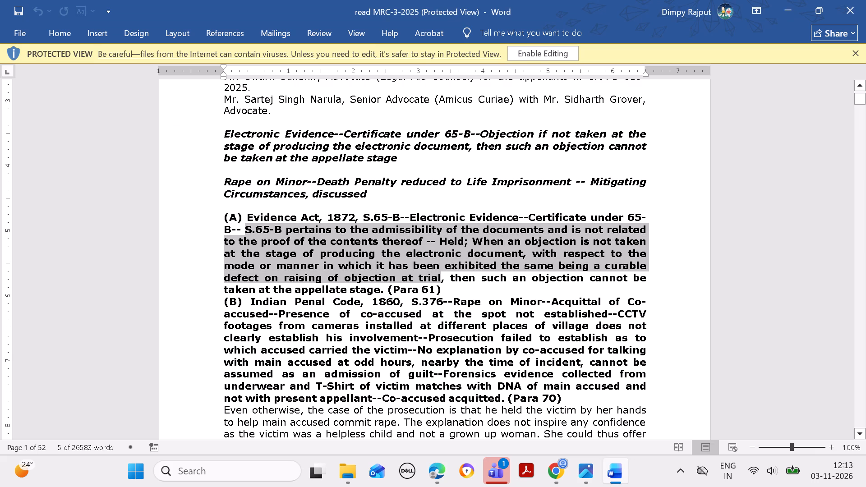
{"action": "left_click_drag", "start_coordinate": [445, 282], "coordinate": [453, 289]}
{"action": "key", "text": "ctrl+c"}
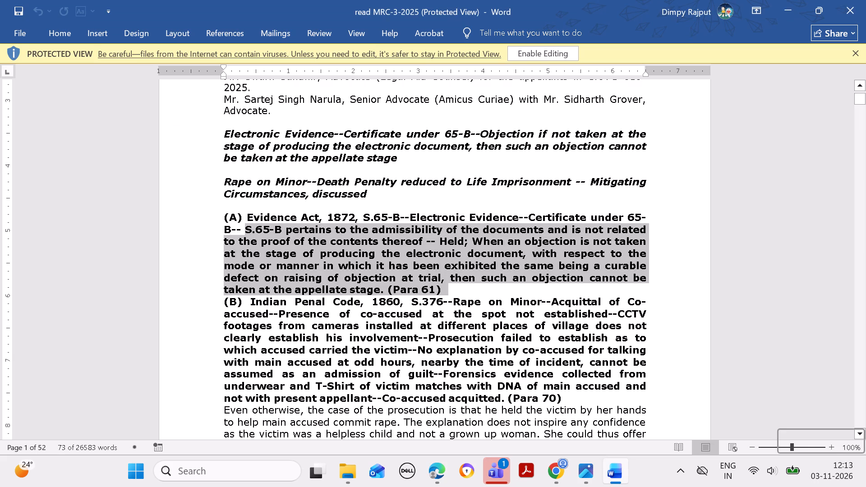
In the Law Herald Admin browser window, paste the copied headnote (A) text as the headnote's matter and remove its bold formatting.
{"action": "left_click", "coordinate": [442, 473]}
{"action": "left_click", "coordinate": [357, 115]}
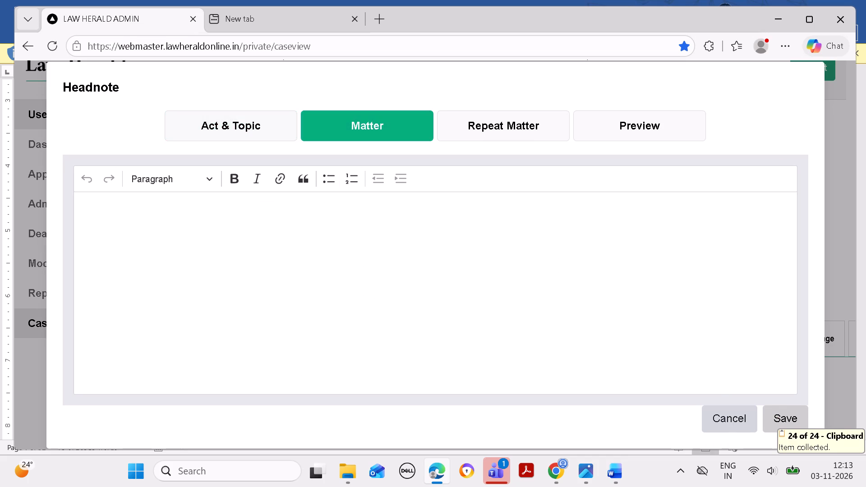
{"action": "left_click", "coordinate": [368, 236]}
{"action": "key", "text": "ctrl+v"}
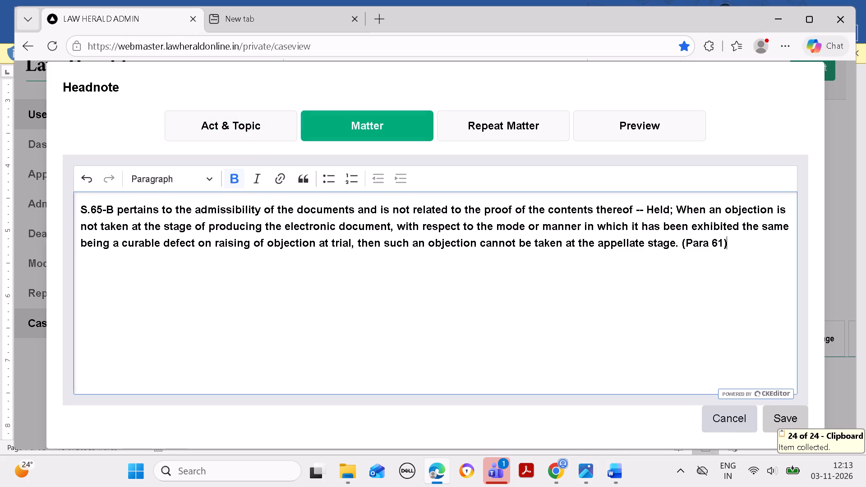
{"action": "key", "text": "ctrl+a"}
{"action": "key", "text": "ctrl+b"}
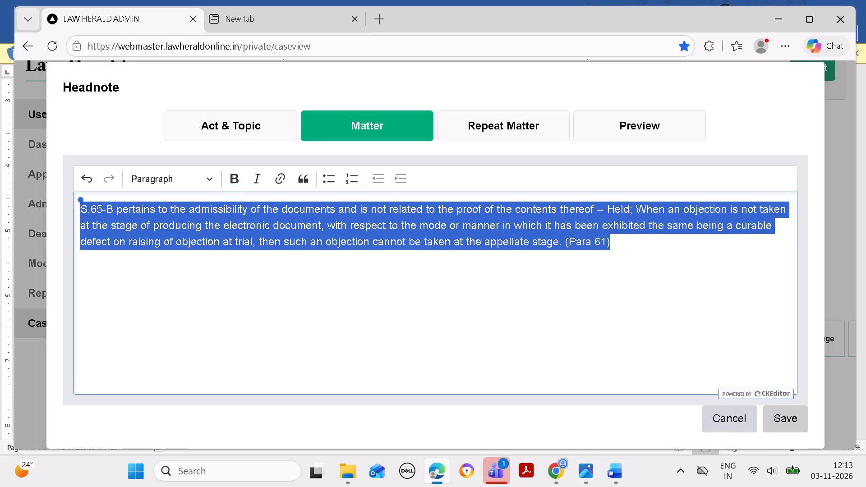
{"action": "double_click", "coordinate": [648, 266]}
{"action": "left_click", "coordinate": [647, 262]}
{"action": "left_click", "coordinate": [646, 258]}
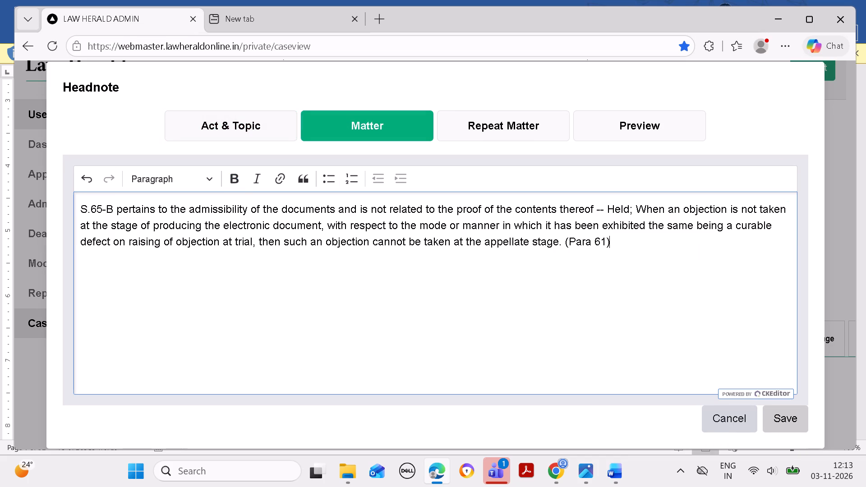
Join the act, section and topic into one line reading "Evidence Act, 1872 S.65-B -- Electronic Evidence -- Certificate under 65-B".
{"action": "left_click", "coordinate": [261, 127]}
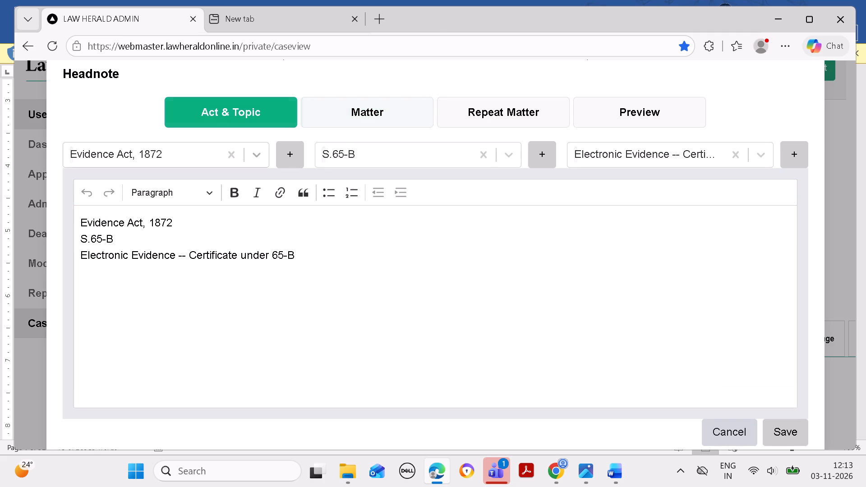
{"action": "left_click", "coordinate": [83, 238]}
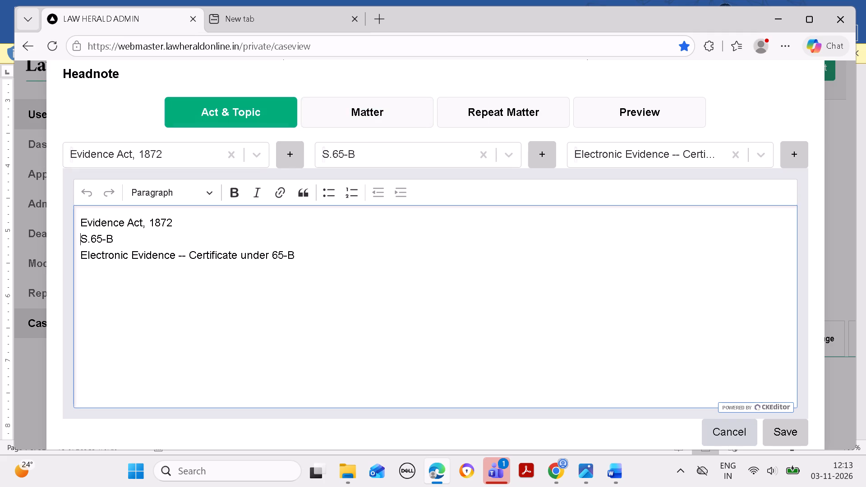
{"action": "key", "text": "BackSpace"}
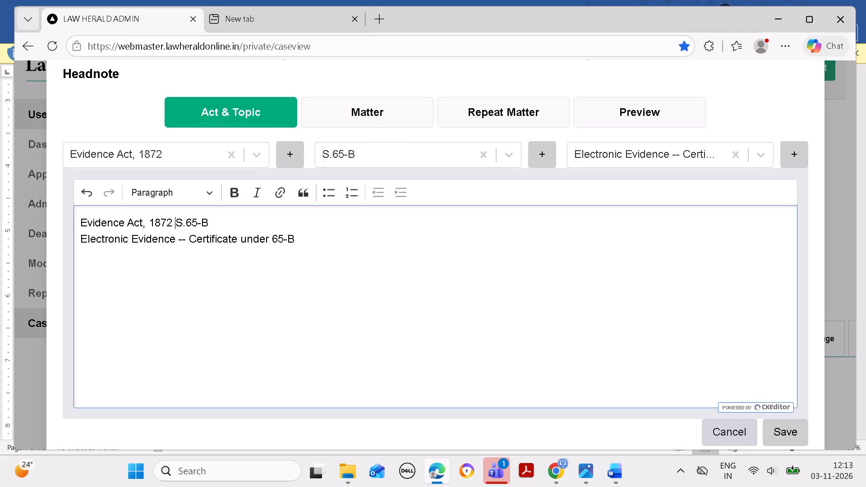
{"action": "left_click", "coordinate": [76, 241]}
{"action": "key", "text": "BackSpace"}
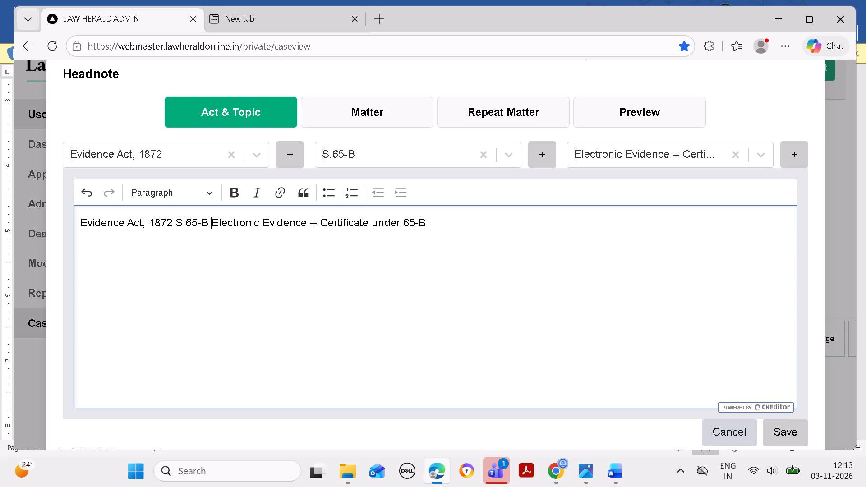
{"action": "type", "text": "--"}
{"action": "key", "text": "space"}
{"action": "key", "text": "BackSpace"}
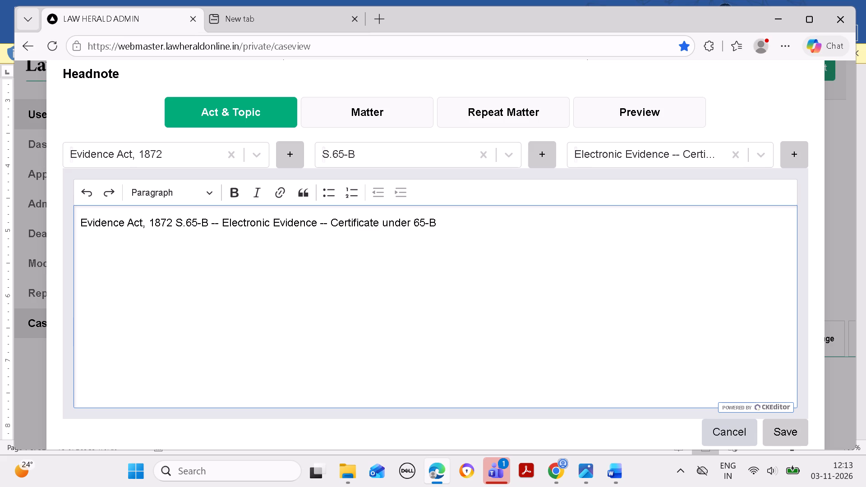
{"action": "left_click", "coordinate": [450, 230]}
Switch to the Word judgment and copy the act name "Indian Penal Code, 1860" from headnote (B).
{"action": "left_click", "coordinate": [618, 465]}
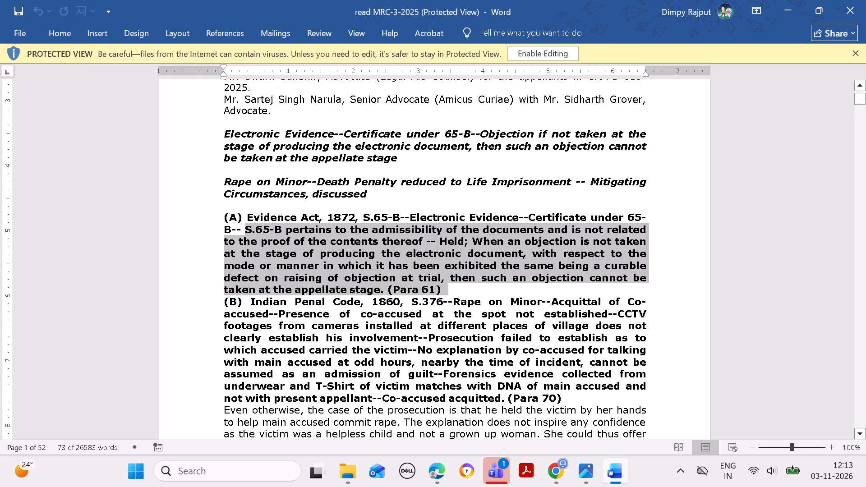
{"action": "left_click", "coordinate": [659, 289]}
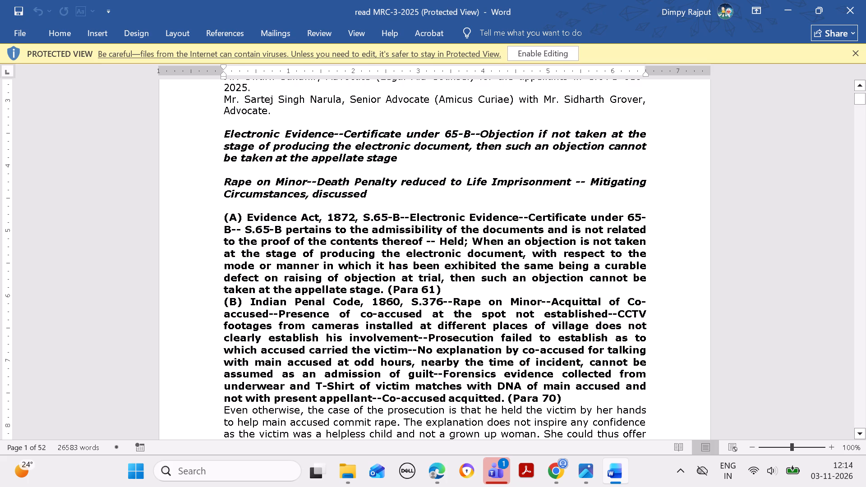
{"action": "key", "text": "Down"}
{"action": "key", "text": "Down"}
{"action": "key", "text": "Down"}
{"action": "key", "text": "Down"}
{"action": "key", "text": "Down"}
{"action": "key", "text": "Down"}
{"action": "key", "text": "Down"}
{"action": "key", "text": "Down"}
{"action": "key", "text": "Down"}
{"action": "key", "text": "Down"}
{"action": "key", "text": "Down"}
{"action": "key", "text": "Down"}
{"action": "key", "text": "Down"}
{"action": "key", "text": "Down"}
{"action": "key", "text": "Down"}
{"action": "key", "text": "Down"}
{"action": "key", "text": "Down"}
{"action": "key", "text": "Down"}
{"action": "key", "text": "Down"}
{"action": "key", "text": "Down"}
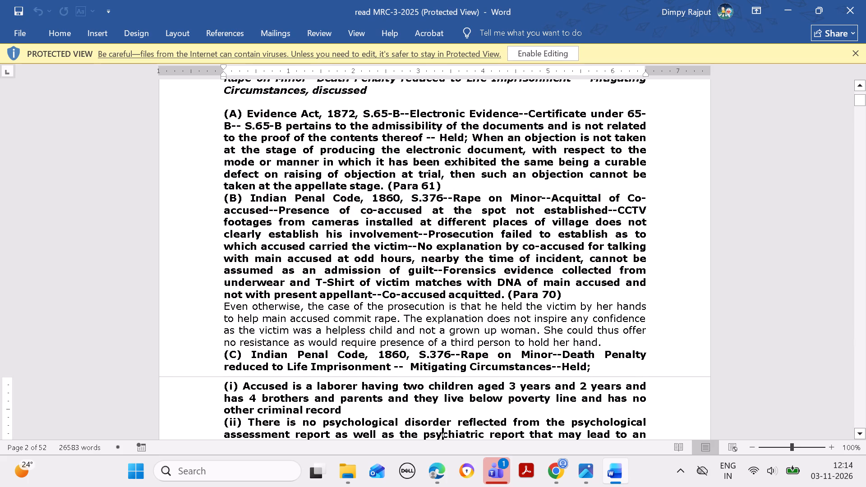
{"action": "left_click_drag", "start_coordinate": [251, 197], "coordinate": [383, 197]}
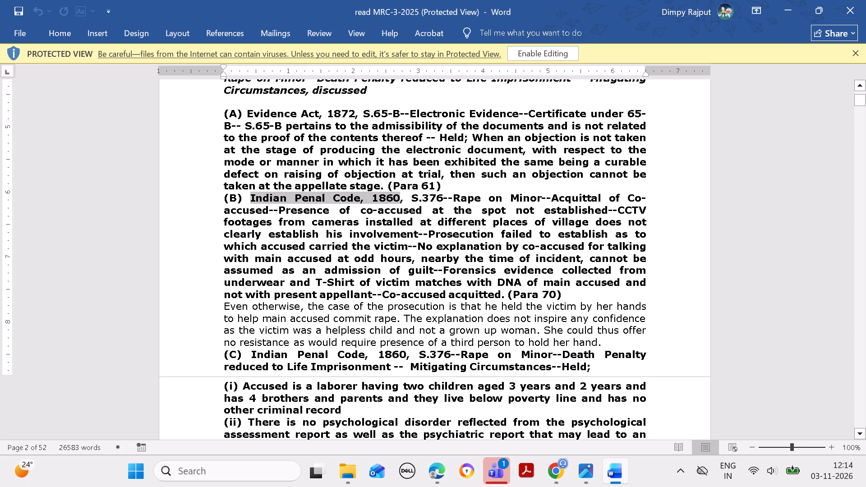
{"action": "key", "text": "ctrl+c"}
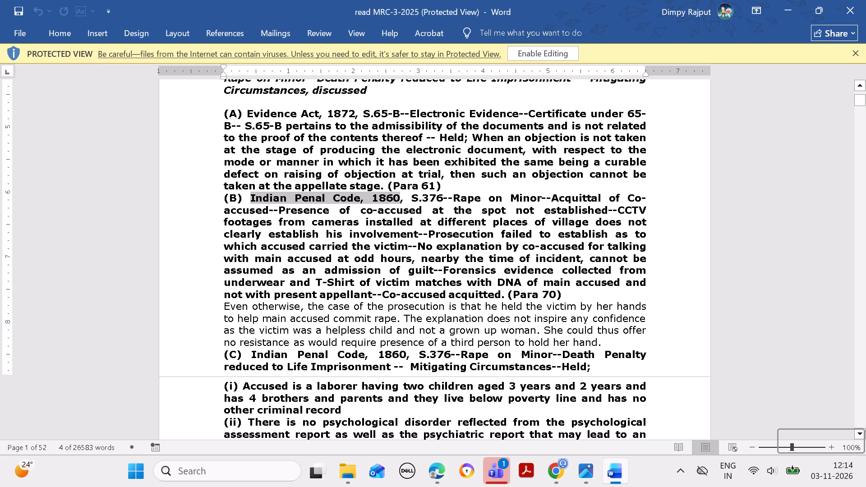
Back in Law Herald Admin, enter "-" as the repeat matter and save the headnote.
{"action": "left_click", "coordinate": [438, 466]}
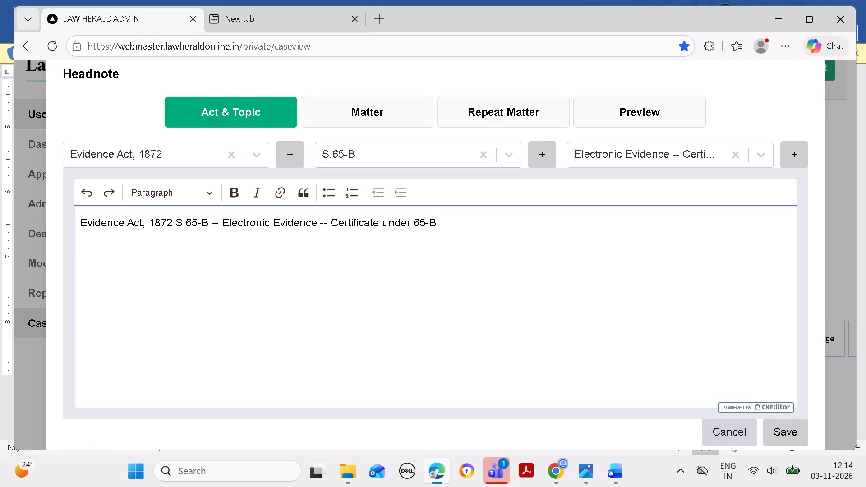
{"action": "left_click", "coordinate": [402, 112]}
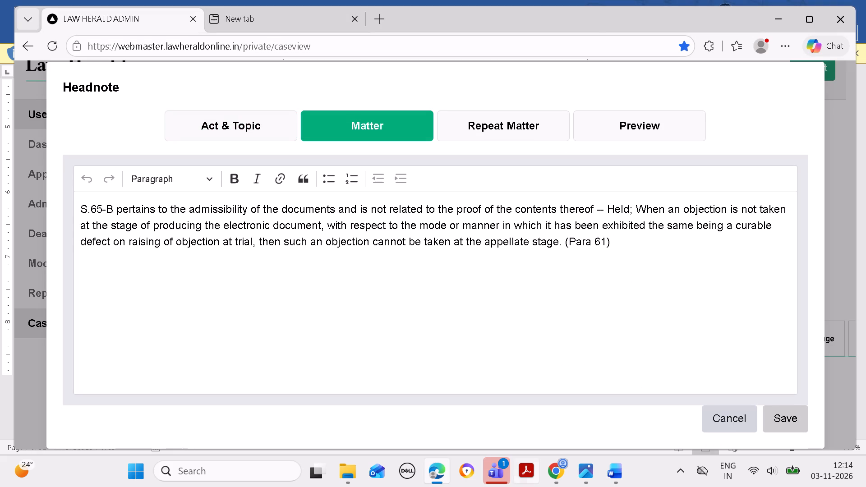
{"action": "left_click", "coordinate": [518, 127]}
{"action": "left_click", "coordinate": [470, 229]}
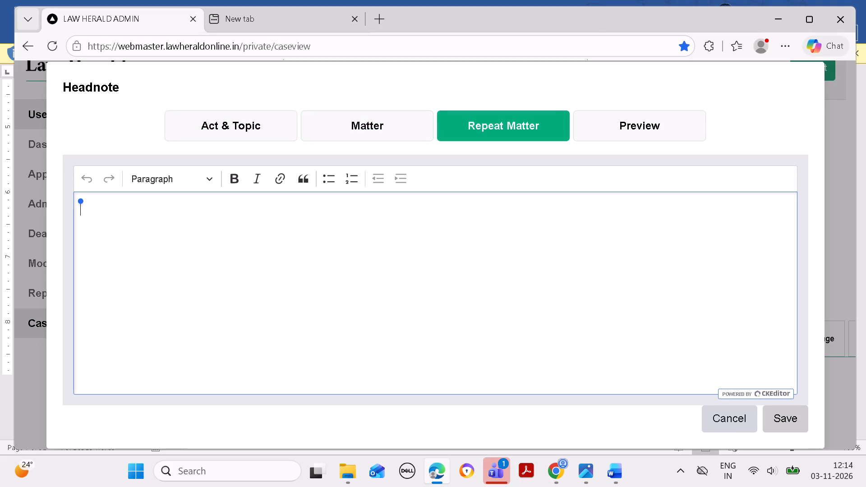
{"action": "key", "text": "minus"}
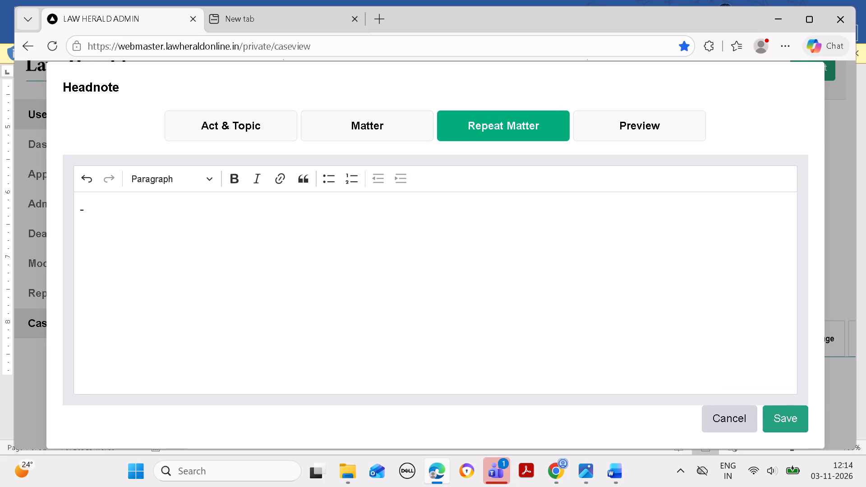
{"action": "left_click", "coordinate": [788, 416]}
{"action": "left_click", "coordinate": [567, 139]}
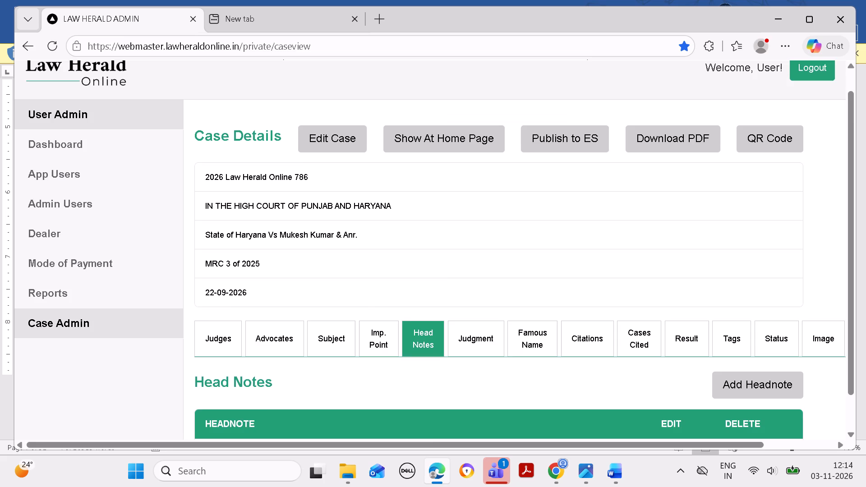
{"action": "scroll", "coordinate": [563, 241], "scroll_direction": "down", "scroll_amount": 11}
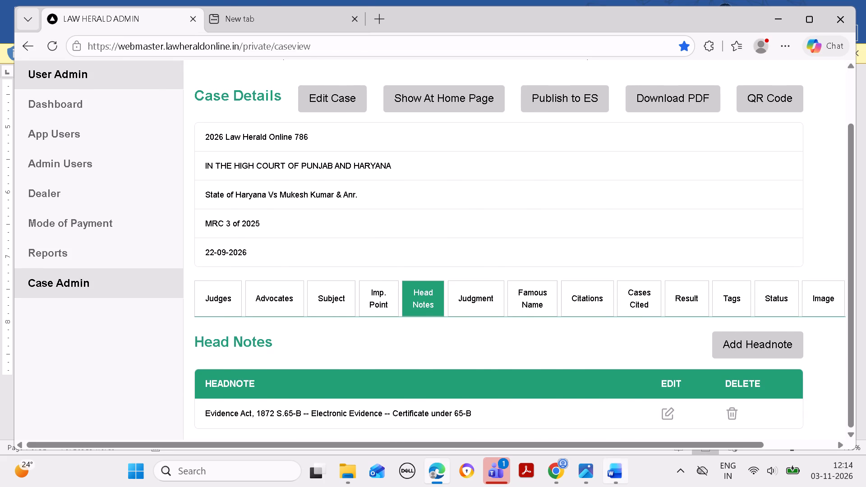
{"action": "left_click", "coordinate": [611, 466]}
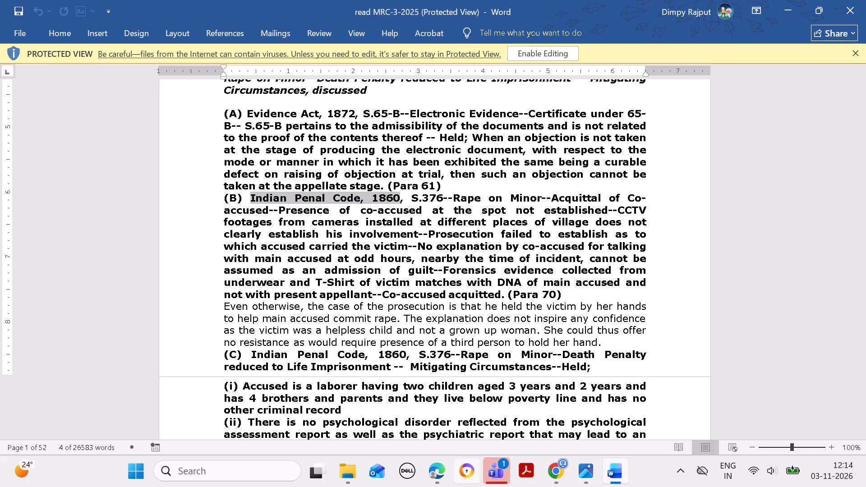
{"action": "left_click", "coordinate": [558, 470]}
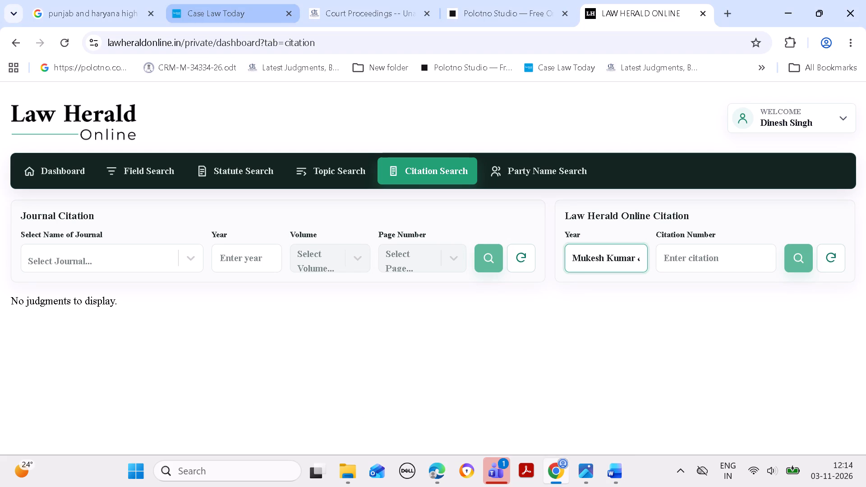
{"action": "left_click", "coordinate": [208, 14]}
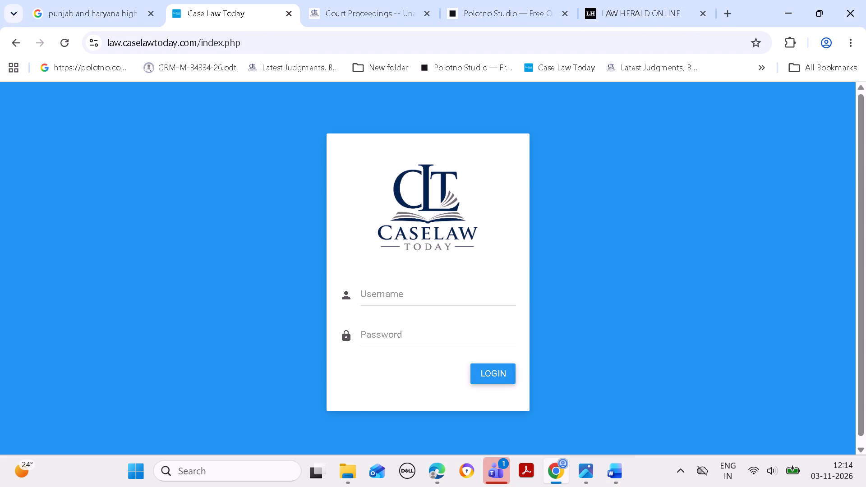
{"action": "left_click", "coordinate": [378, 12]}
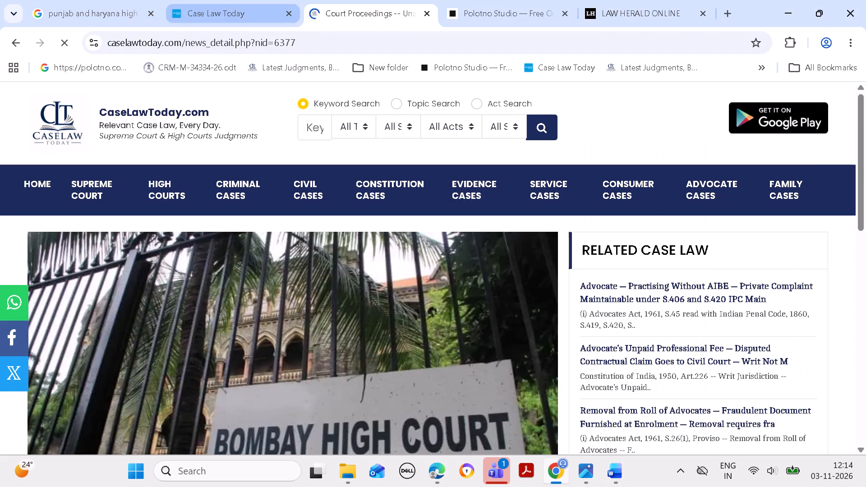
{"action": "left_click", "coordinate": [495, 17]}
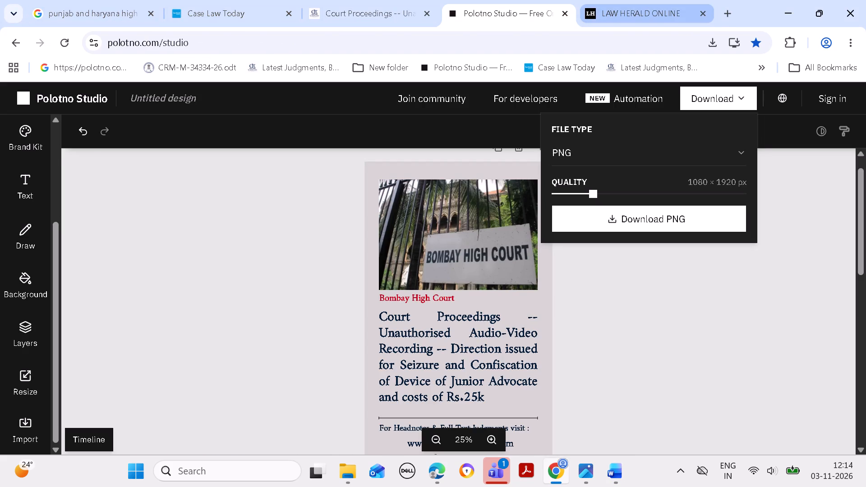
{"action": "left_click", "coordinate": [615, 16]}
In a new Chrome tab, open Google Search and replace the existing query with a search for "whatsapp web".
{"action": "left_click", "coordinate": [729, 15]}
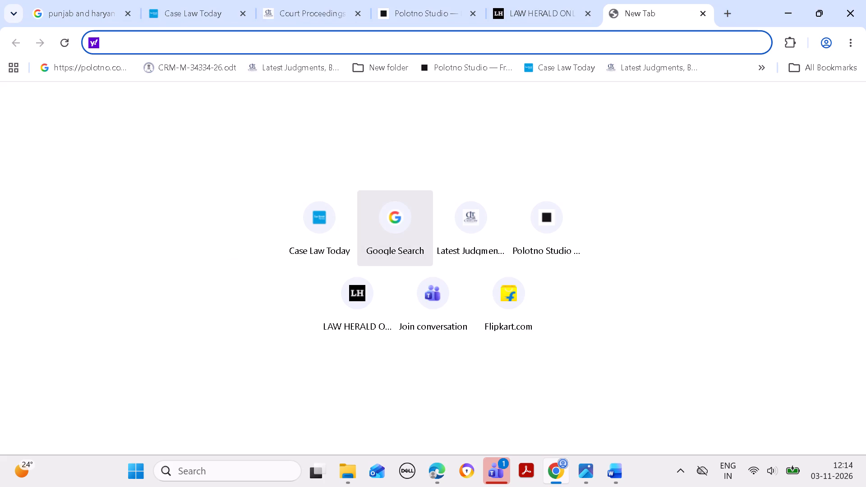
{"action": "left_click", "coordinate": [397, 224]}
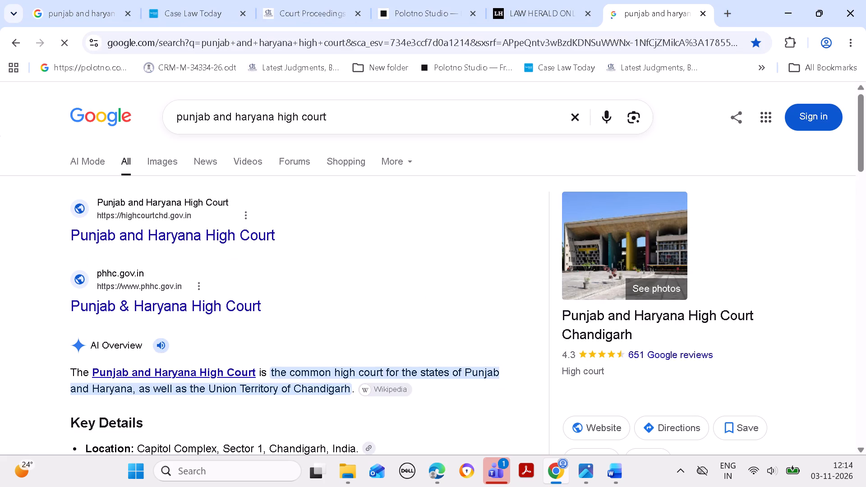
{"action": "left_click", "coordinate": [516, 111]}
{"action": "key", "text": "BackSpace"}
{"action": "key", "text": "BackSpace"}
{"action": "key", "text": "BackSpace"}
{"action": "key", "text": "BackSpace"}
{"action": "key", "text": "BackSpace"}
{"action": "key", "text": "BackSpace"}
{"action": "key", "text": "BackSpace"}
{"action": "key", "text": "BackSpace"}
{"action": "key", "text": "BackSpace"}
{"action": "key", "text": "BackSpace"}
{"action": "key", "text": "BackSpace"}
{"action": "key", "text": "BackSpace"}
{"action": "key", "text": "BackSpace"}
{"action": "key", "text": "BackSpace"}
{"action": "key", "text": "BackSpace"}
{"action": "key", "text": "BackSpace"}
{"action": "key", "text": "BackSpace"}
{"action": "key", "text": "BackSpace"}
{"action": "key", "text": "BackSpace"}
{"action": "key", "text": "BackSpace"}
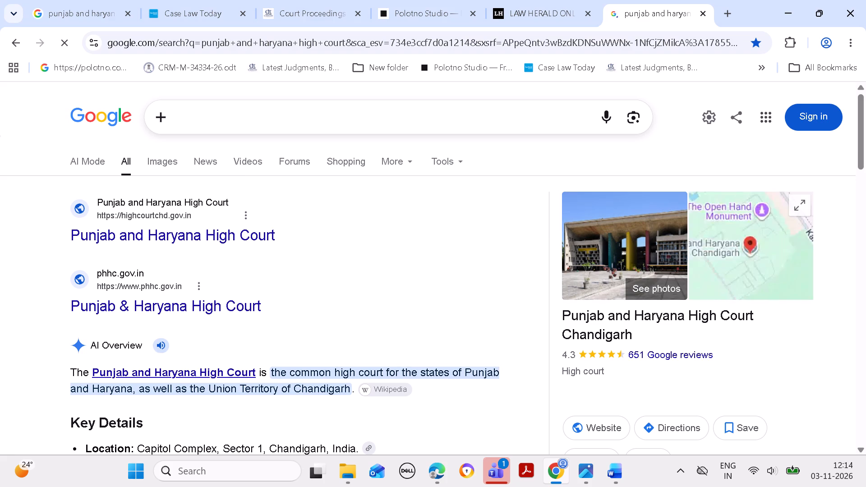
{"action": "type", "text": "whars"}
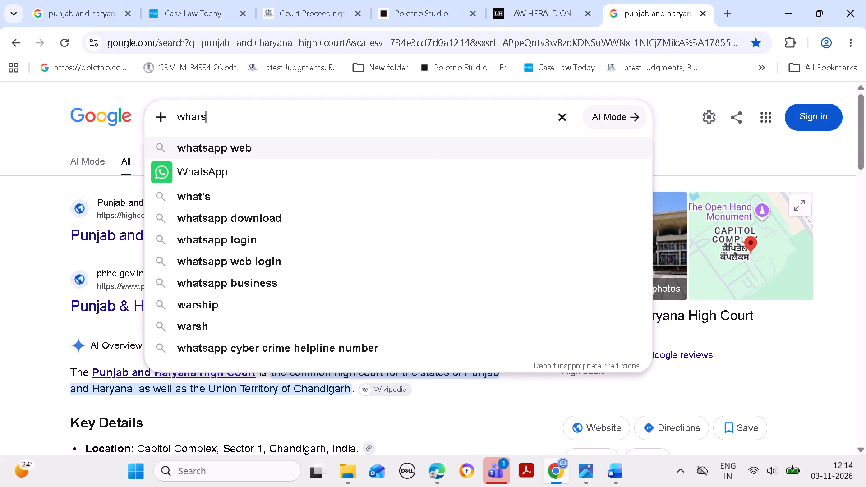
{"action": "left_click", "coordinate": [232, 143]}
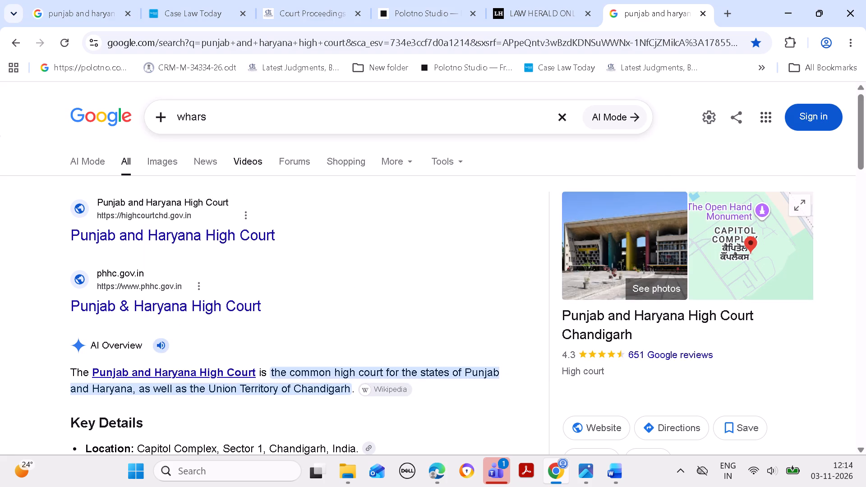